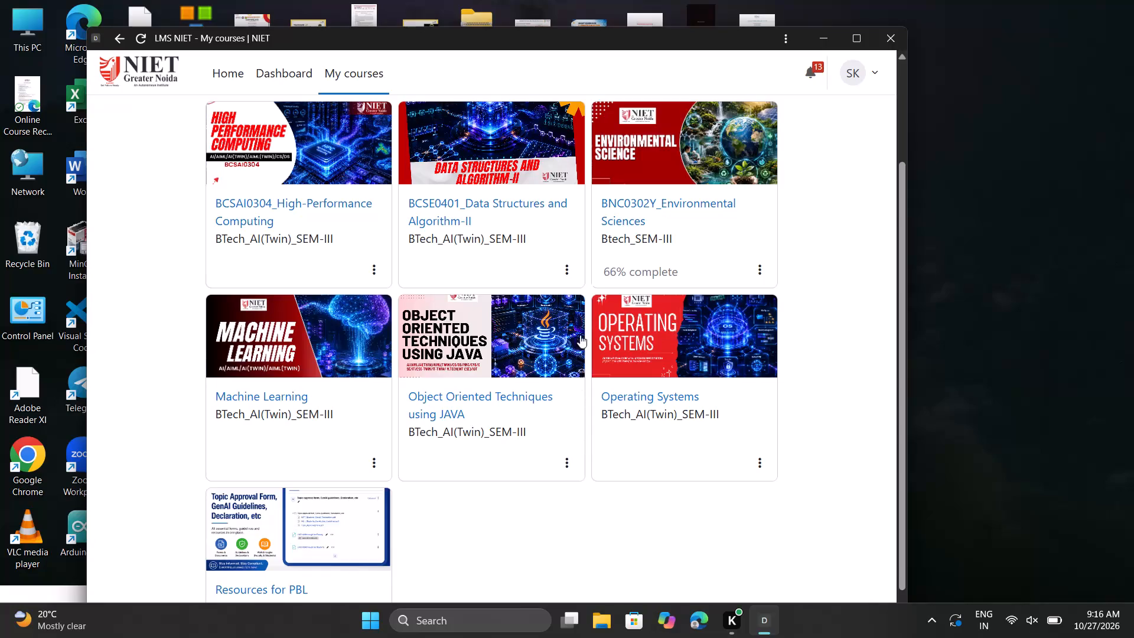
Open the BCSAI0304_High-Performance Computing course from the course overview.
scroll(571, 309, "up", 1)
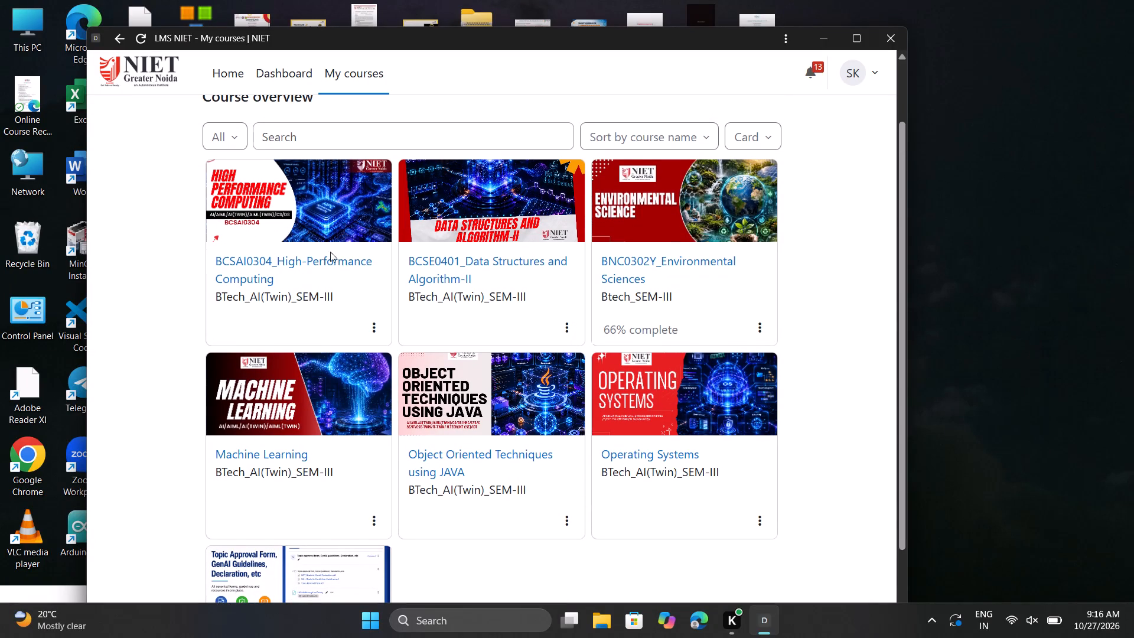
double_click(335, 264)
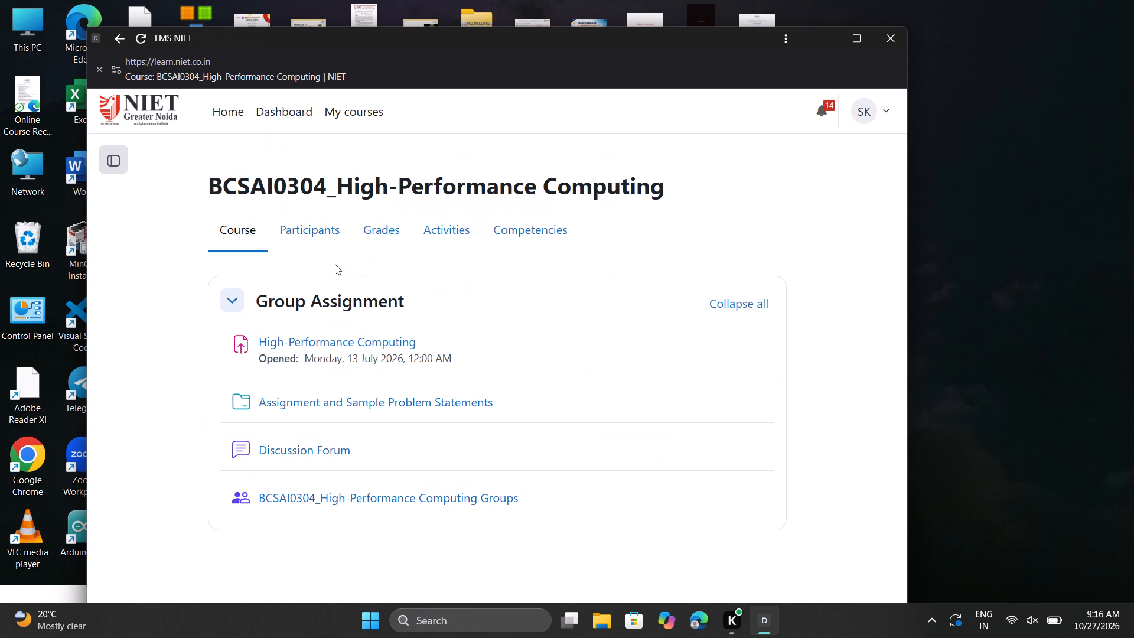
Open the High-Performance Computing assignment in the course's Group Assignment section.
left_click(313, 349)
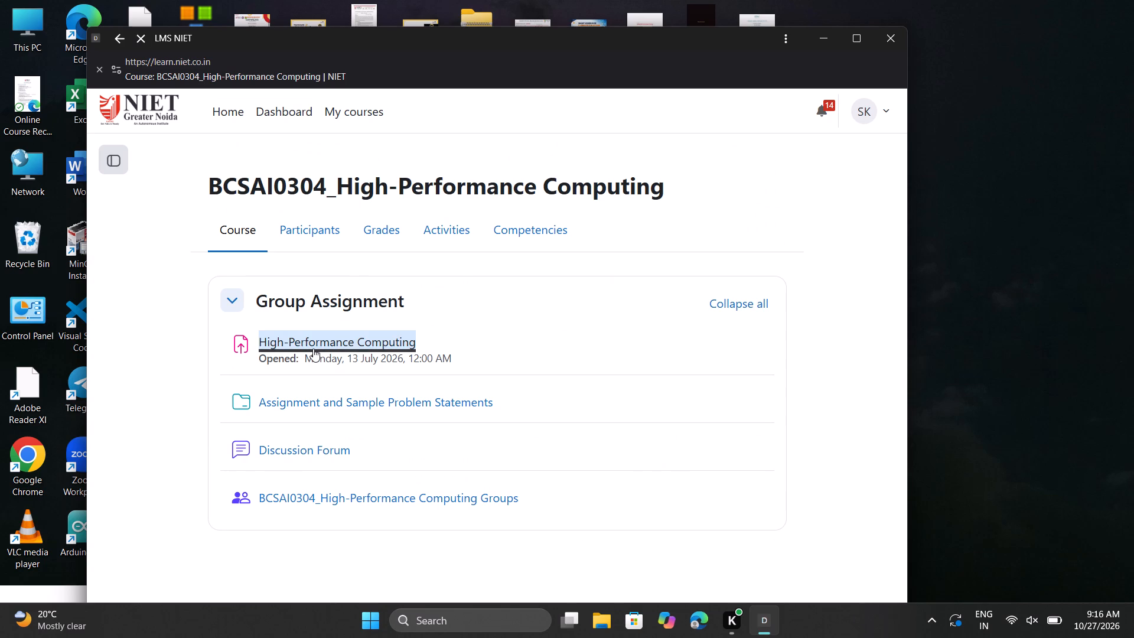
double_click(353, 344)
double_click(389, 347)
scroll(460, 349, "down", 2)
scroll(460, 349, "up", 1)
scroll(460, 349, "down", 3)
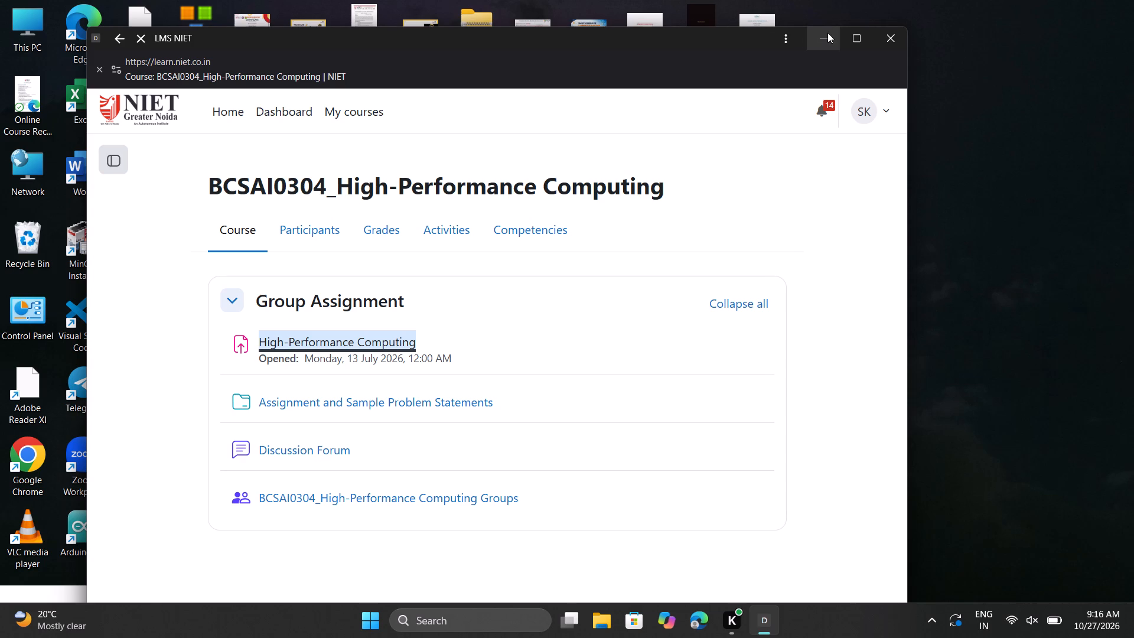
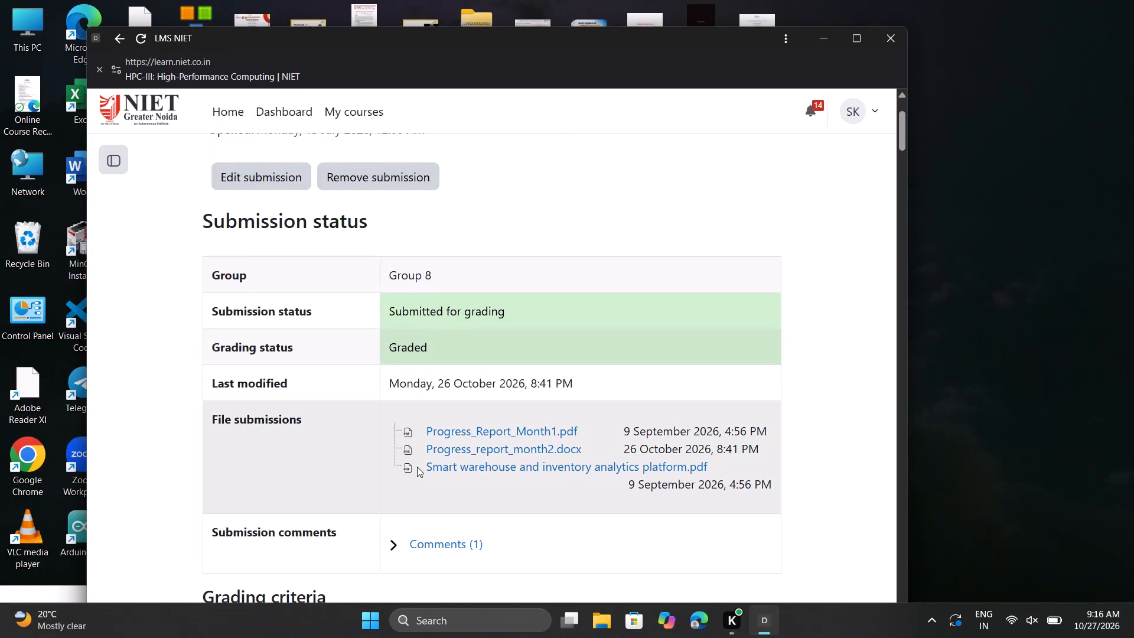
Start downloading Progress_report_month2.docx from the assignment's file submissions.
scroll(417, 467, "up", 3)
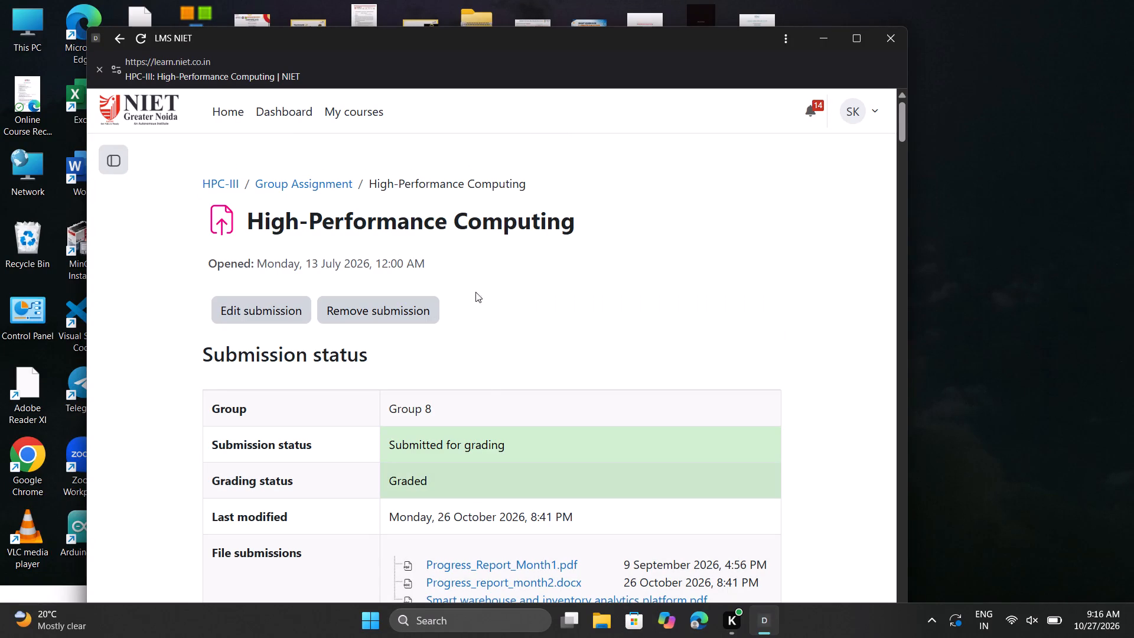
scroll(484, 382, "down", 2)
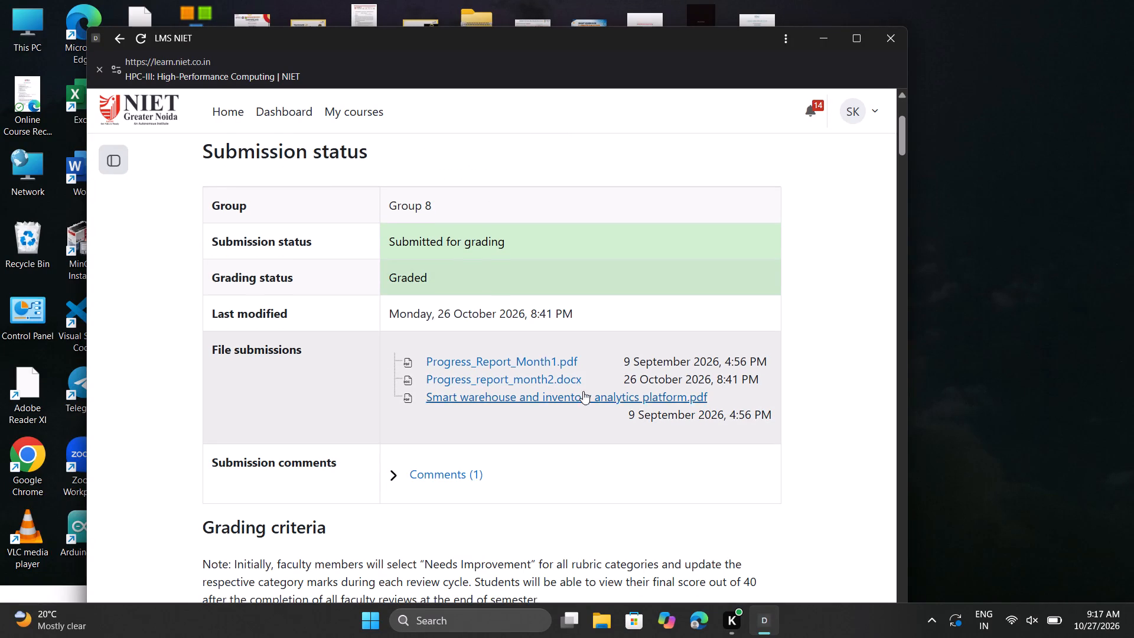
double_click(552, 368)
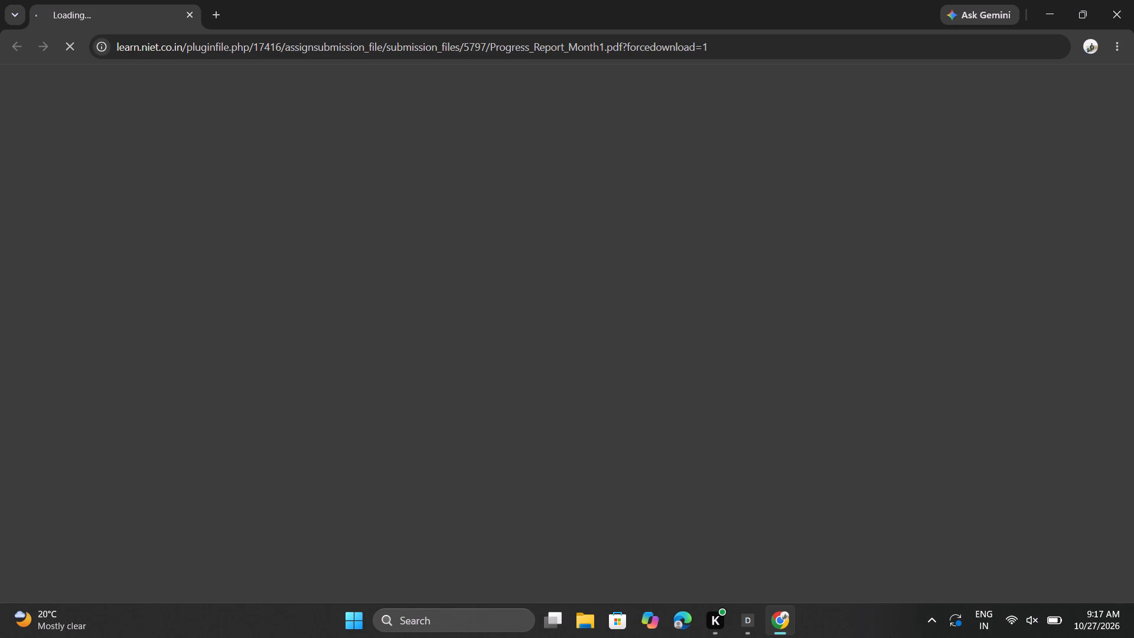
Check the available Wi-Fi networks and close the network list.
left_click(1010, 622)
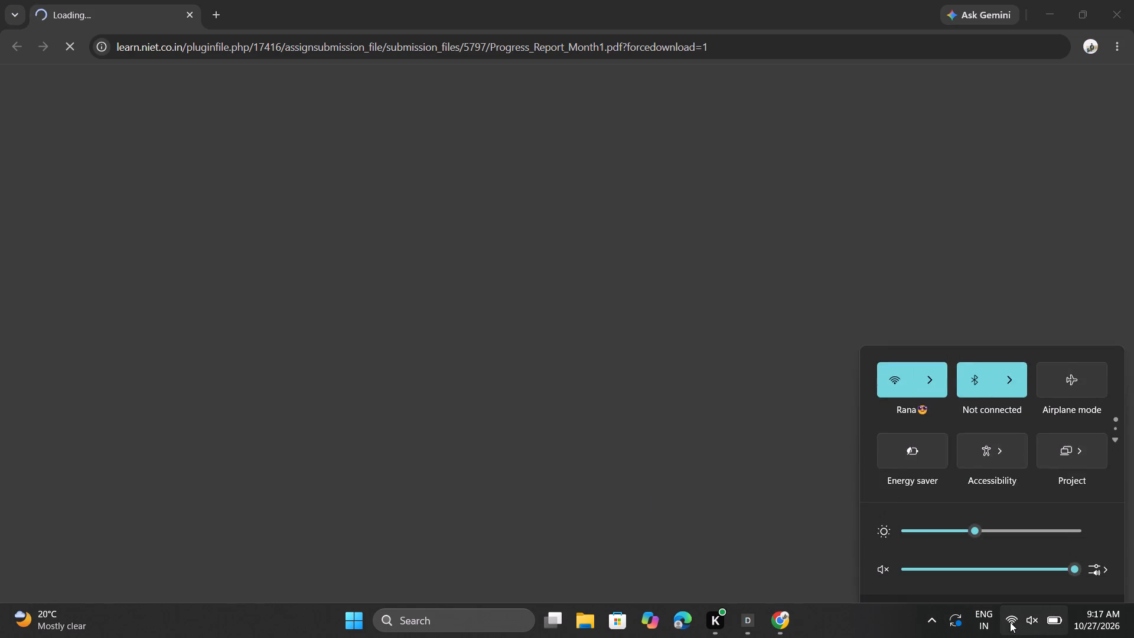
left_click(934, 340)
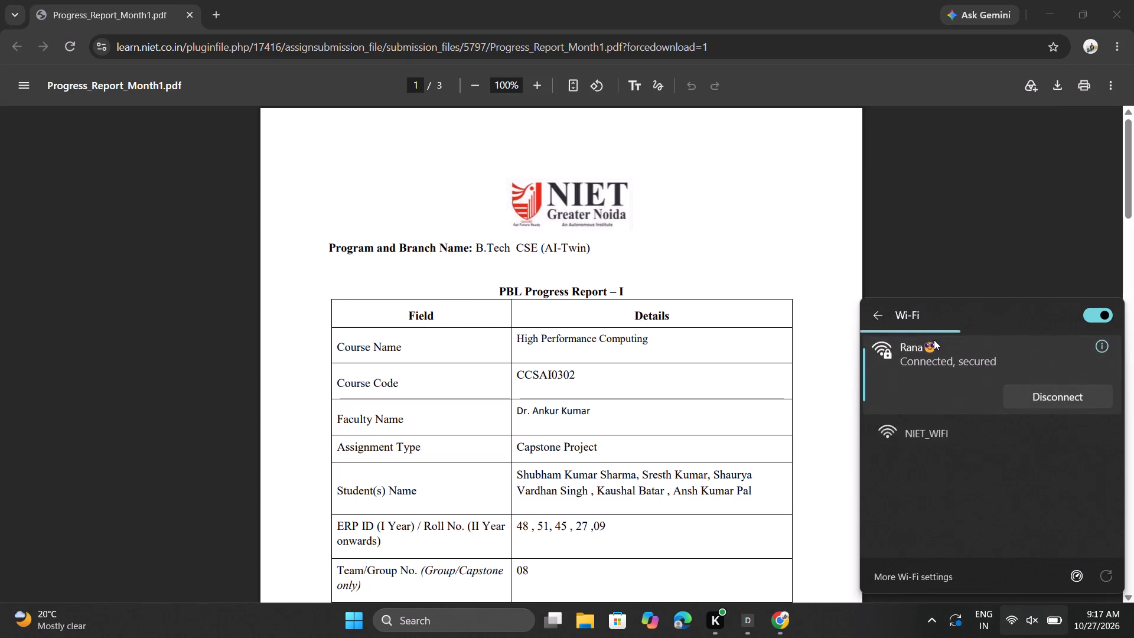
scroll(946, 424, "down", 1)
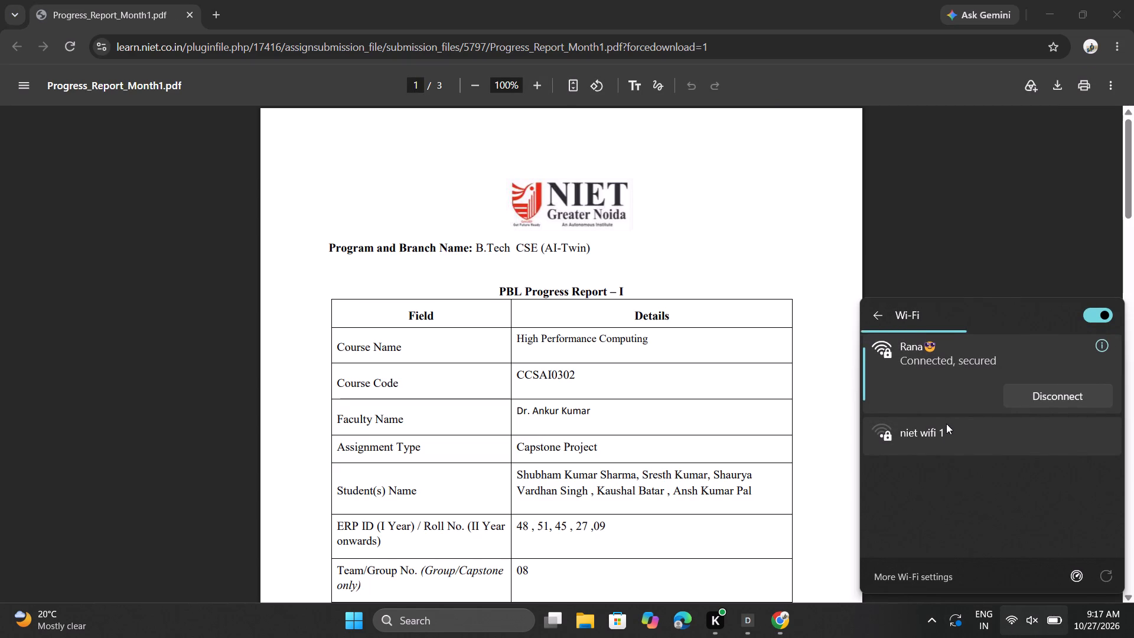
left_click(736, 189)
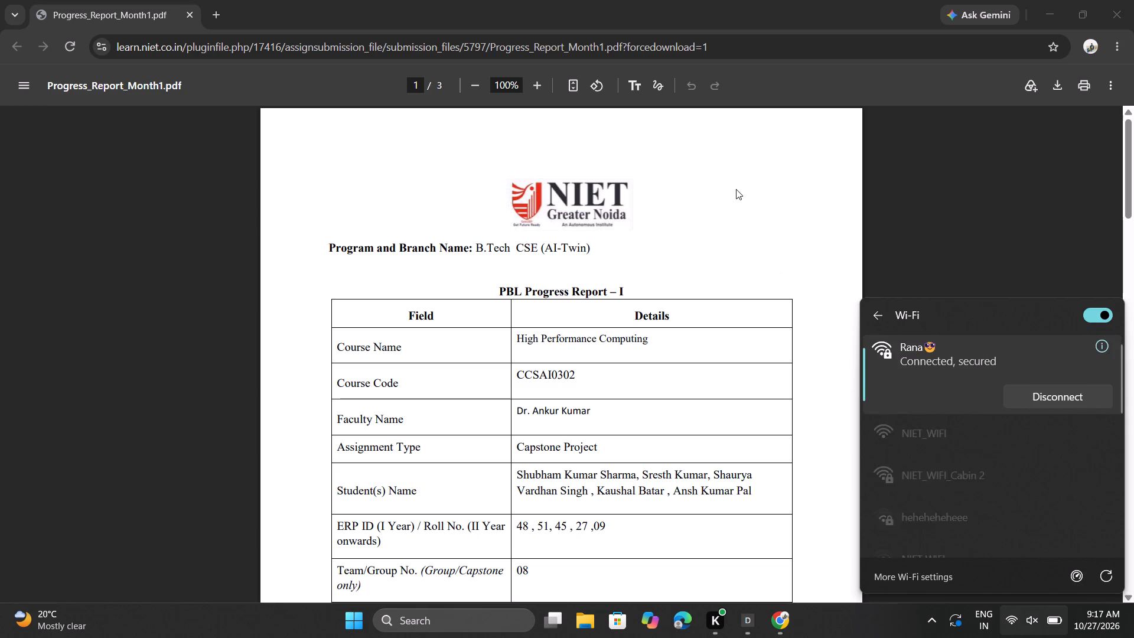
Read through Progress_Report_Month1.pdf, examining the report details table, student declaration and project review table.
scroll(713, 373, "down", 3)
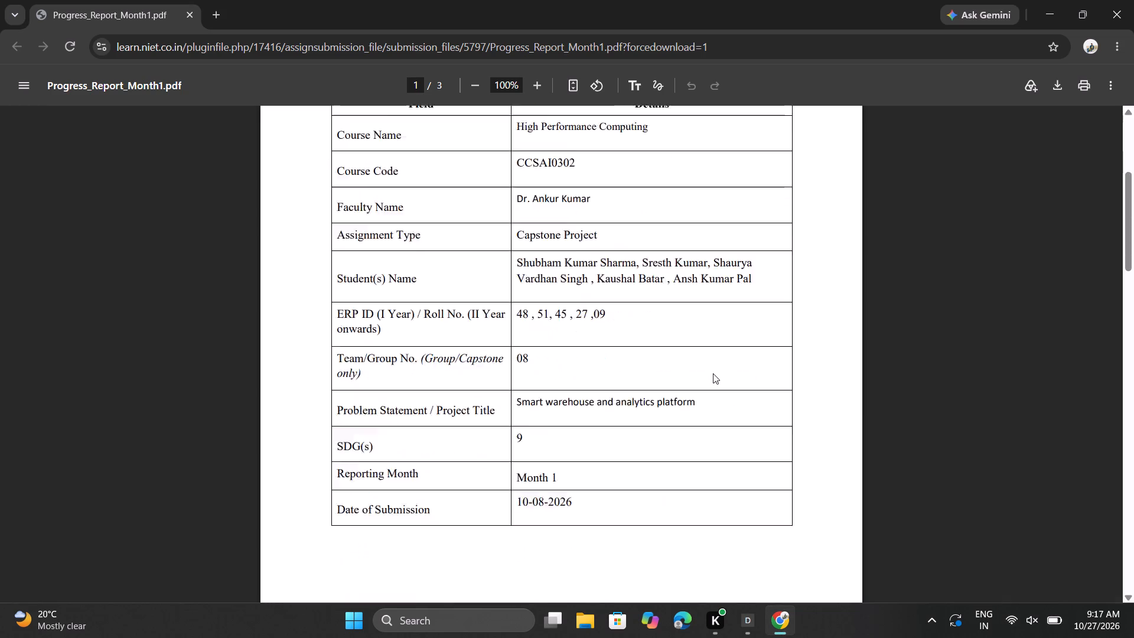
scroll(713, 373, "down", 6)
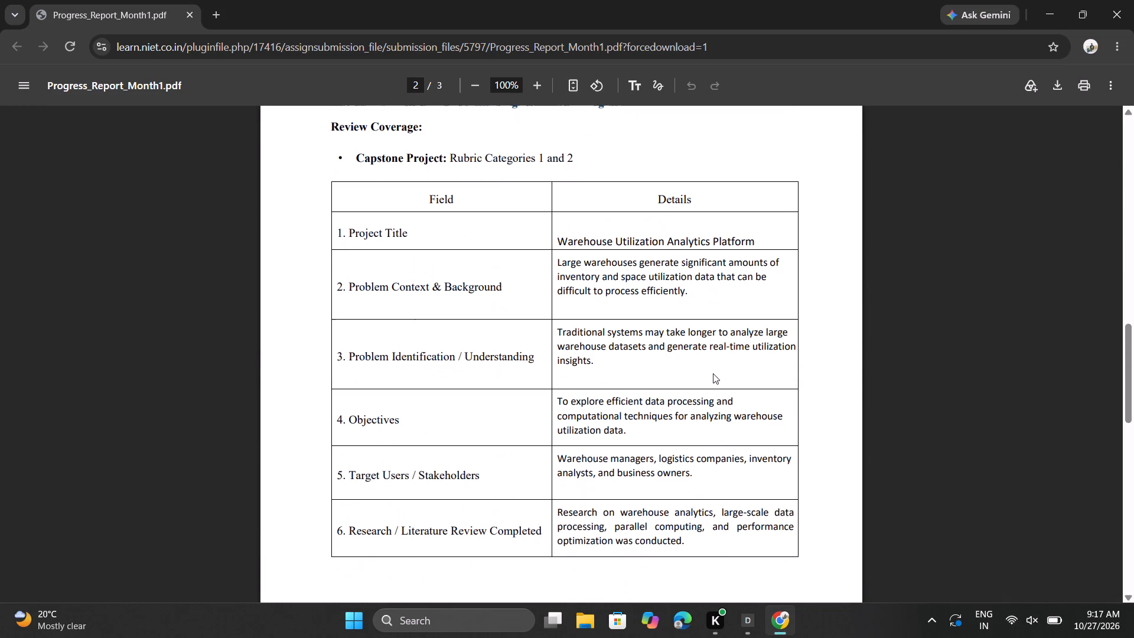
scroll(713, 373, "down", 11)
scroll(713, 373, "up", 14)
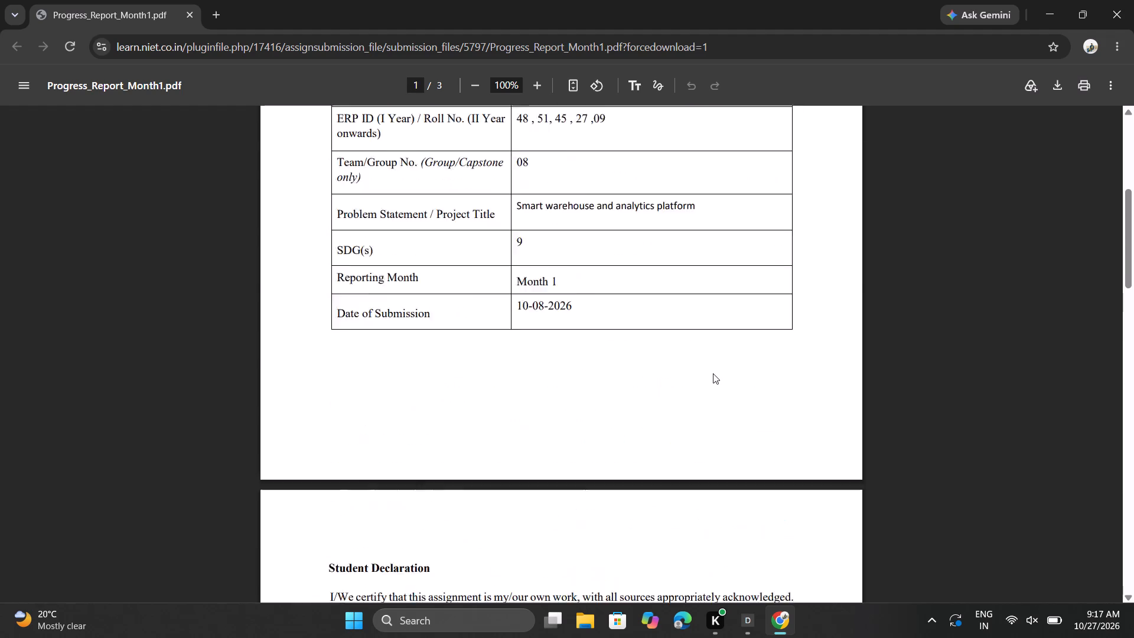
scroll(713, 373, "up", 8)
Switch to the LMS NIET window and open Progress_report_month2.docx from the assignment's file submissions for download.
left_click(754, 628)
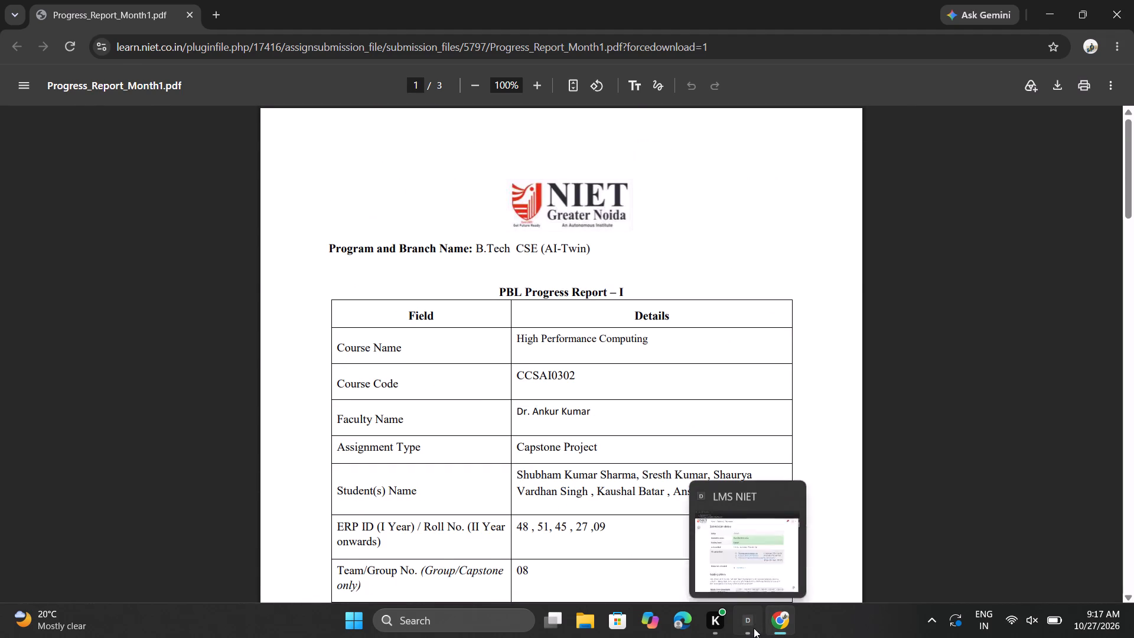
double_click(520, 382)
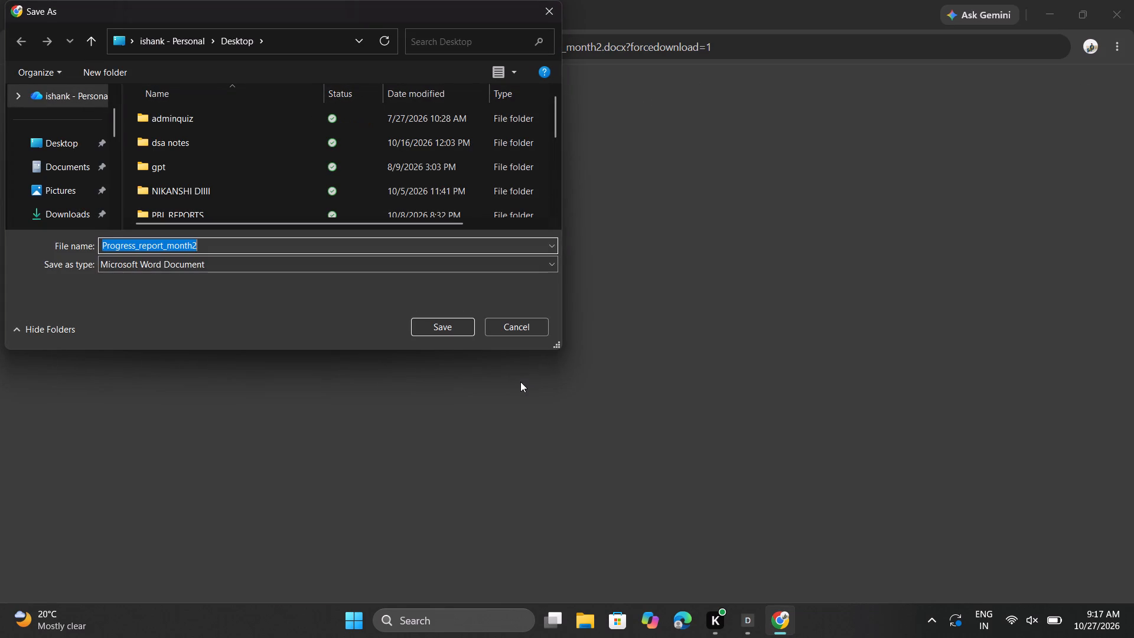
Choose the PBL_WORK folder on the Desktop as the save location for the progress report.
left_click(79, 142)
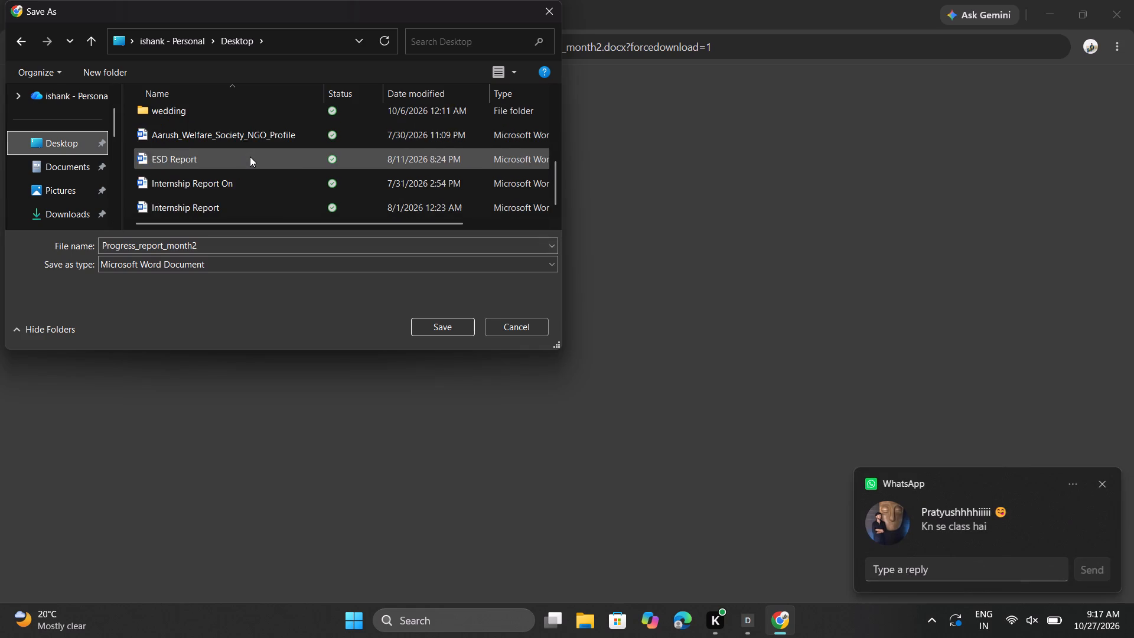
scroll(250, 157, "down", 6)
scroll(250, 157, "up", 3)
double_click(51, 149)
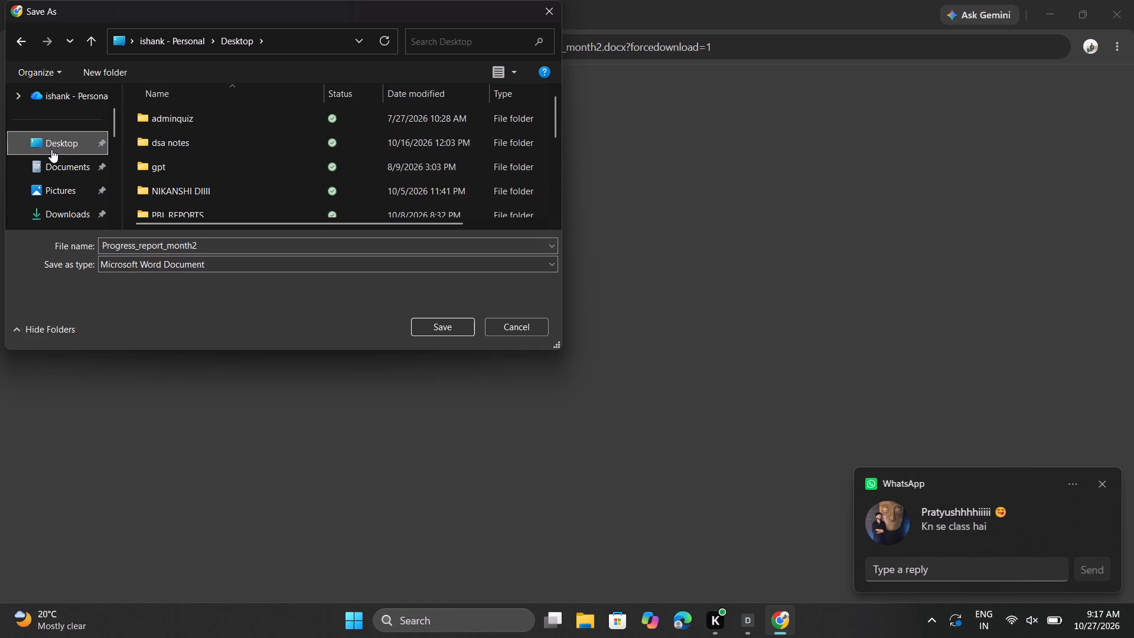
scroll(62, 184, "down", 2)
scroll(62, 184, "up", 2)
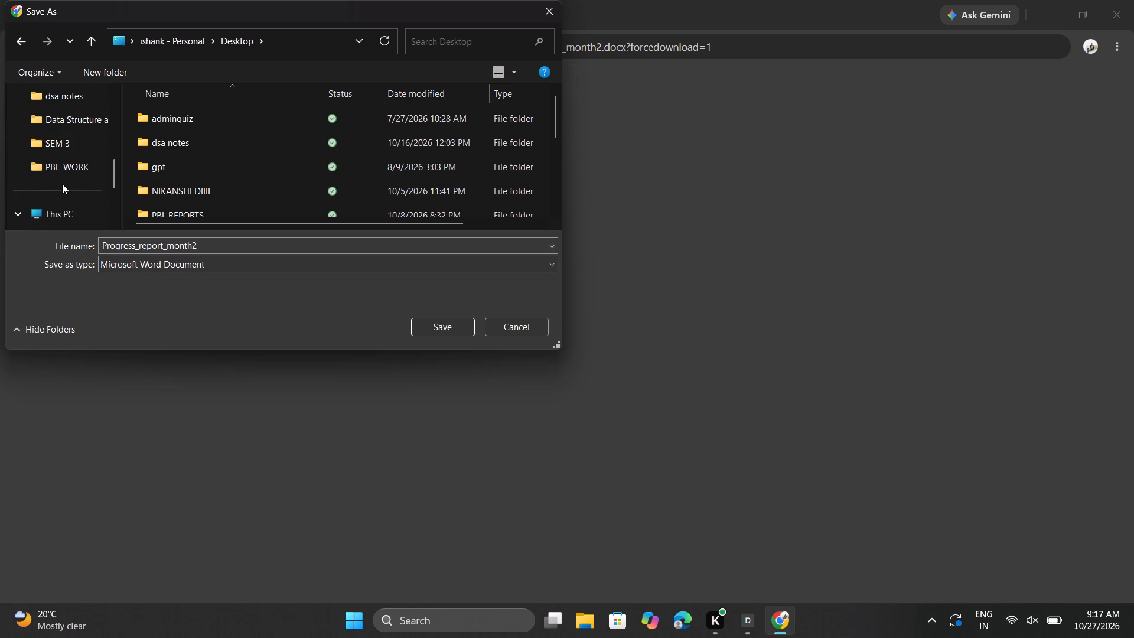
scroll(62, 184, "up", 1)
double_click(76, 164)
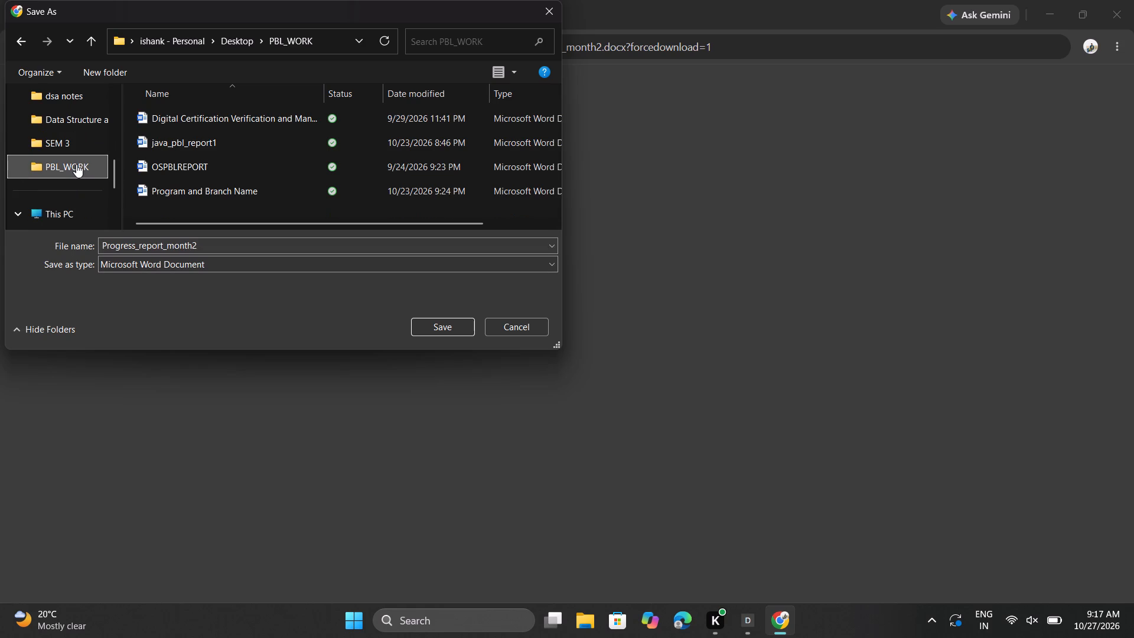
Replace the suggested file name with one beginning with "HPC" for the downloaded Word document.
left_click(243, 250)
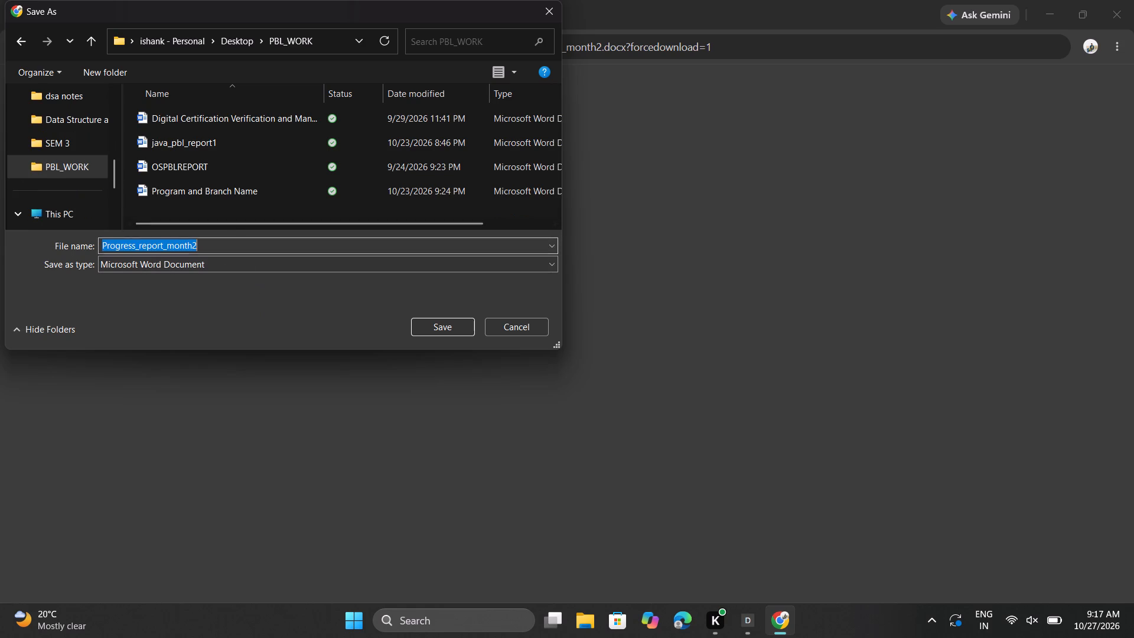
type("HPC")
key("space")
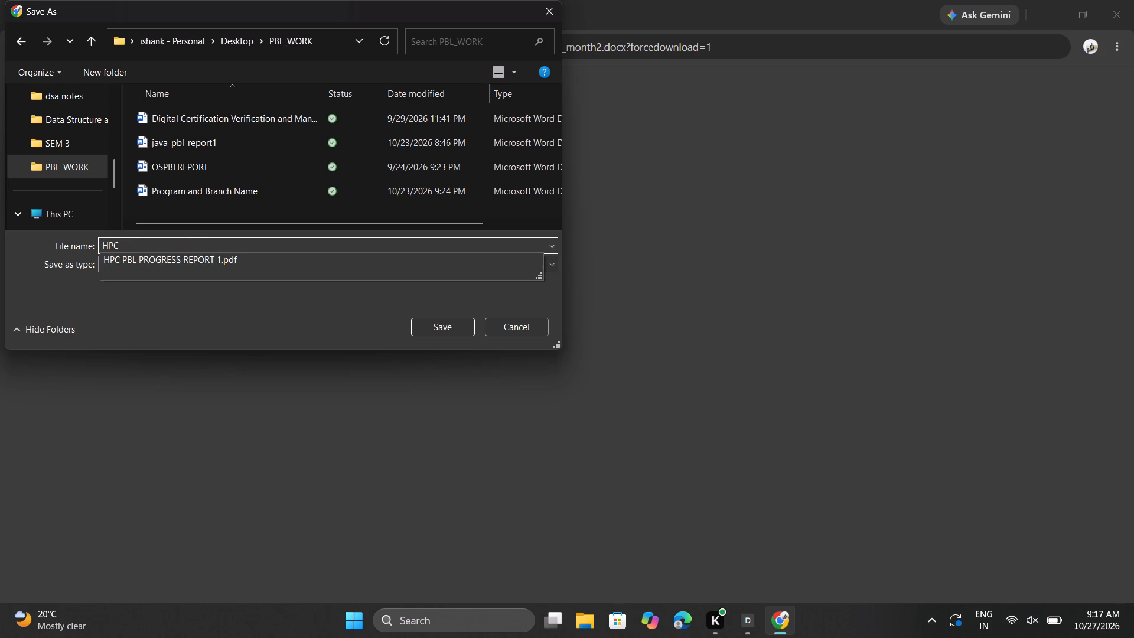
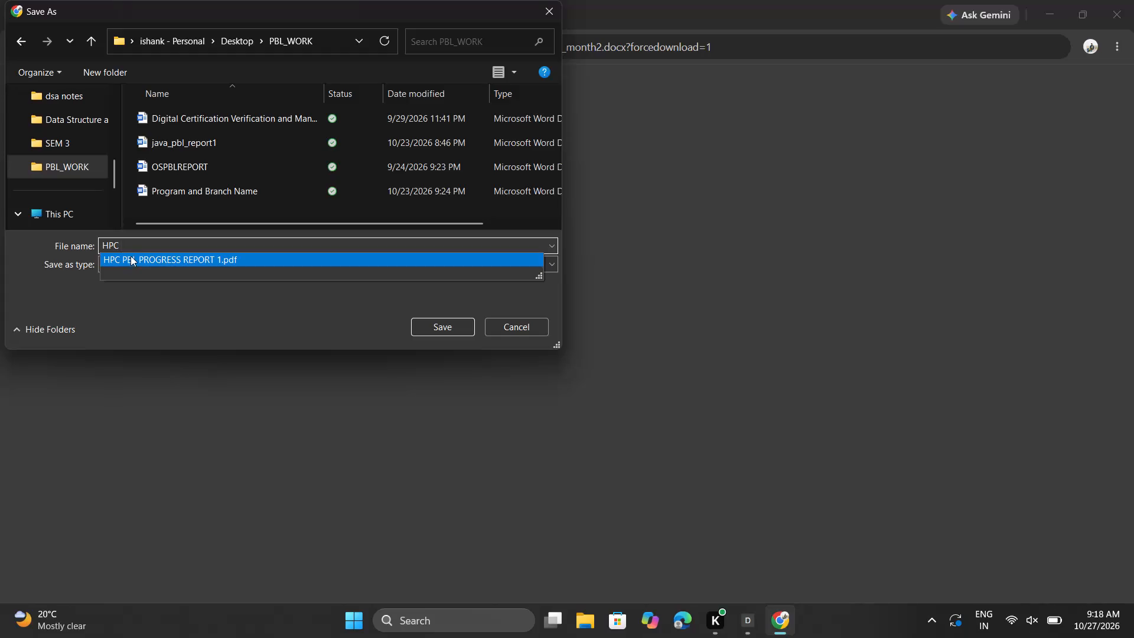
Name the download "HPC PBL PROGRESS REPORT 2", without a .pdf extension, and save it in PBL_WORK as a Word document.
left_click(129, 255)
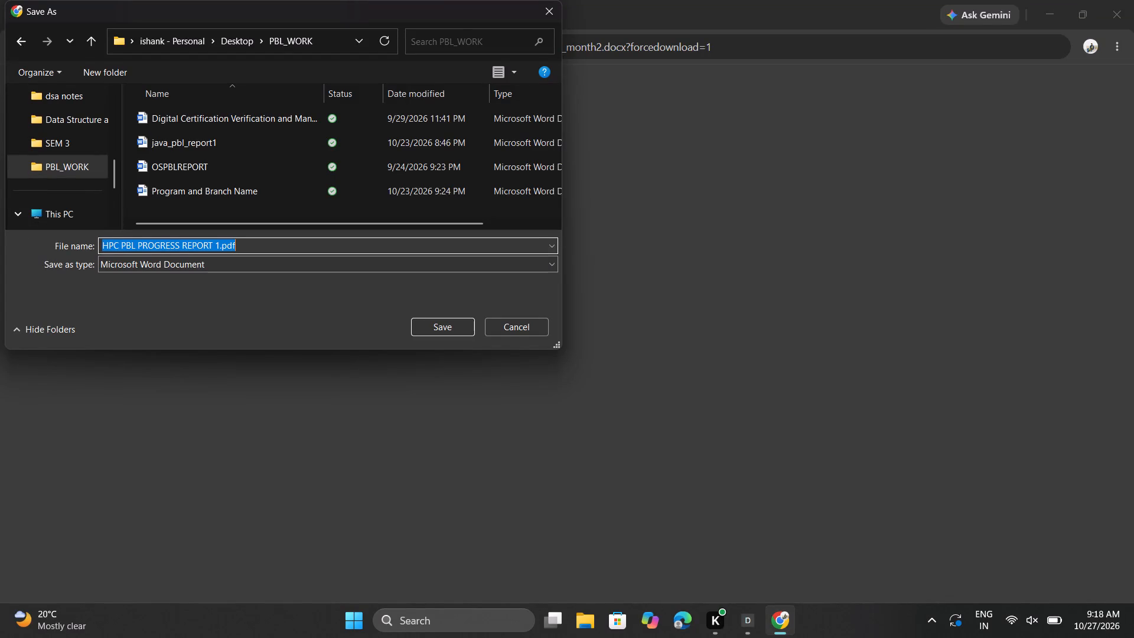
left_click(218, 246)
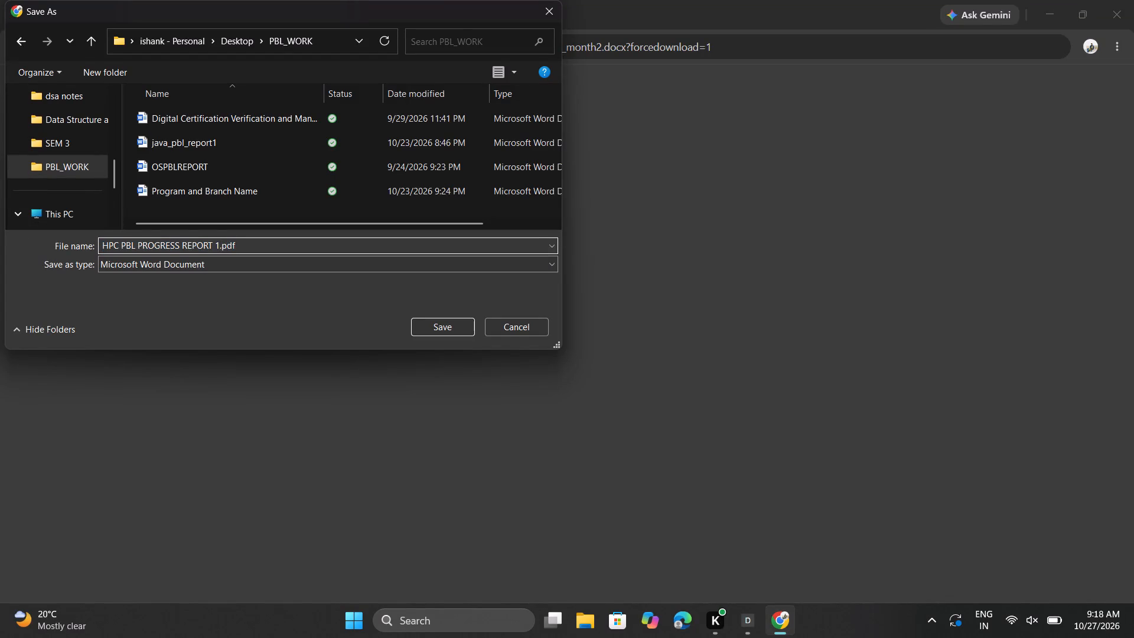
key("BackSpace")
key("2")
left_click(277, 240)
key("BackSpace")
key("BackSpace")
key("BackSpace")
key("BackSpace")
left_click(452, 326)
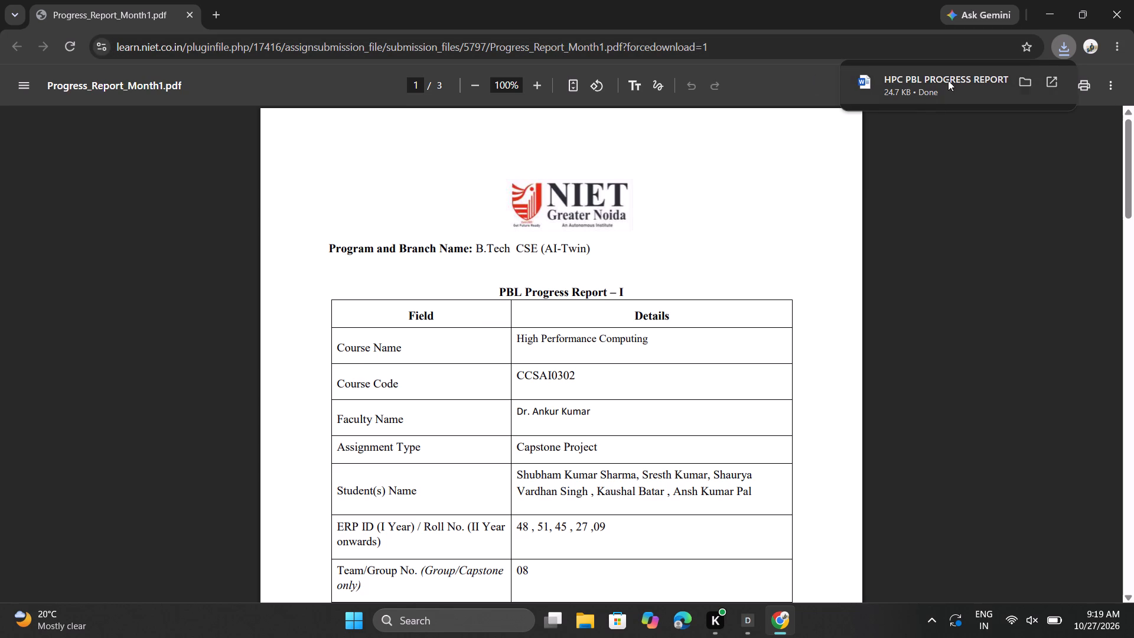
Open the downloaded HPC PBL PROGRESS REPORT 2 in Word, review its sections through to the conclusion, and close it.
left_click(993, 93)
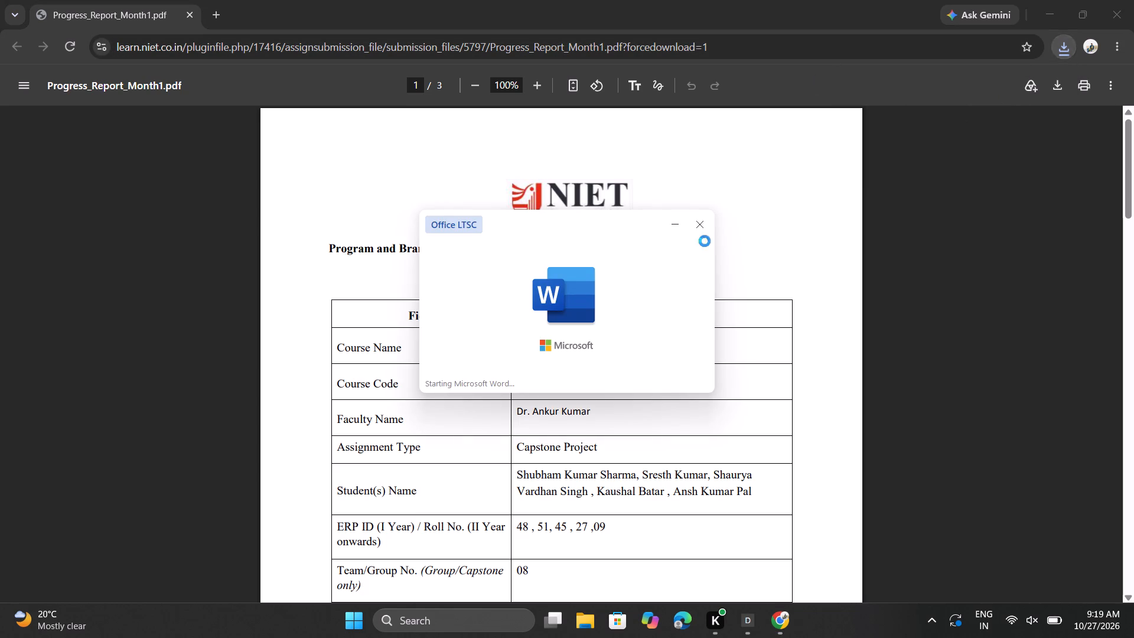
scroll(680, 254, "down", 1)
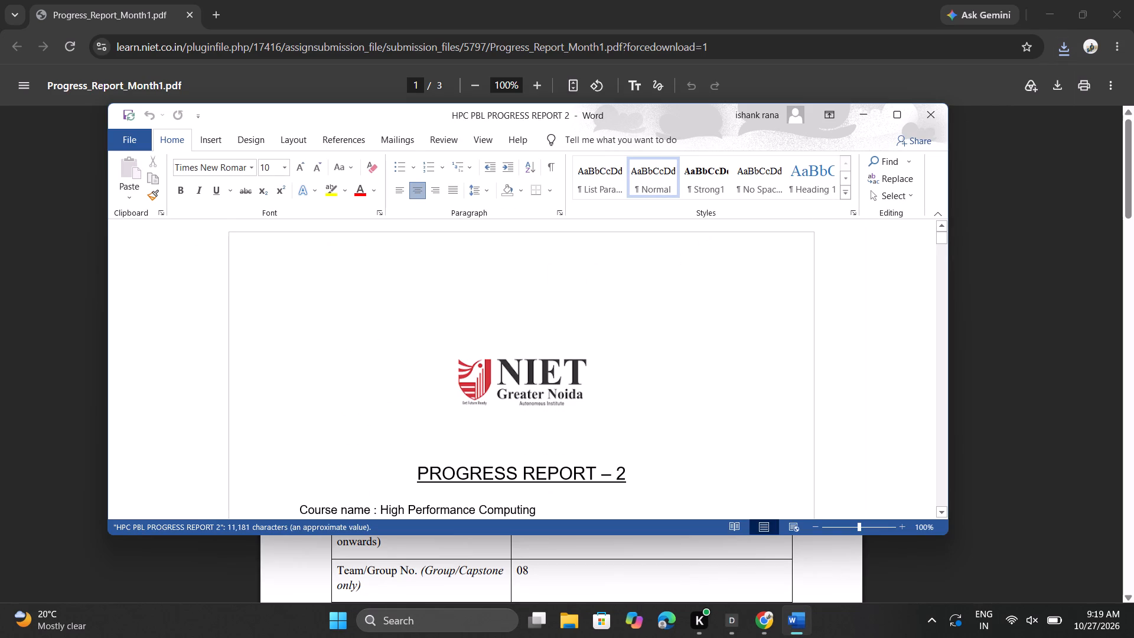
scroll(680, 254, "down", 3)
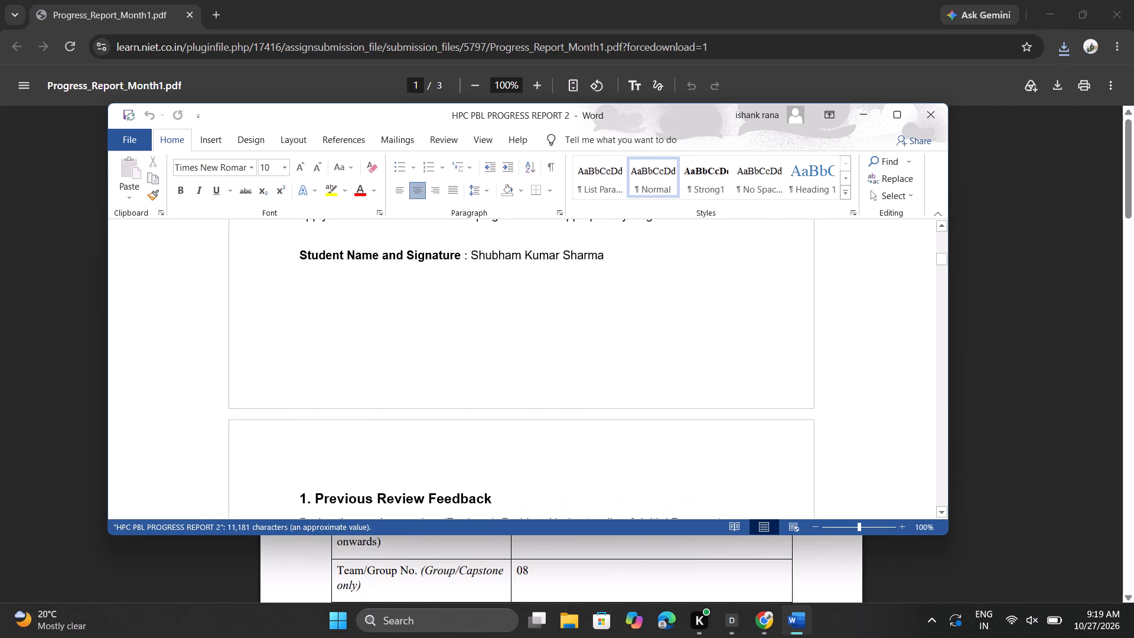
scroll(680, 254, "down", 4)
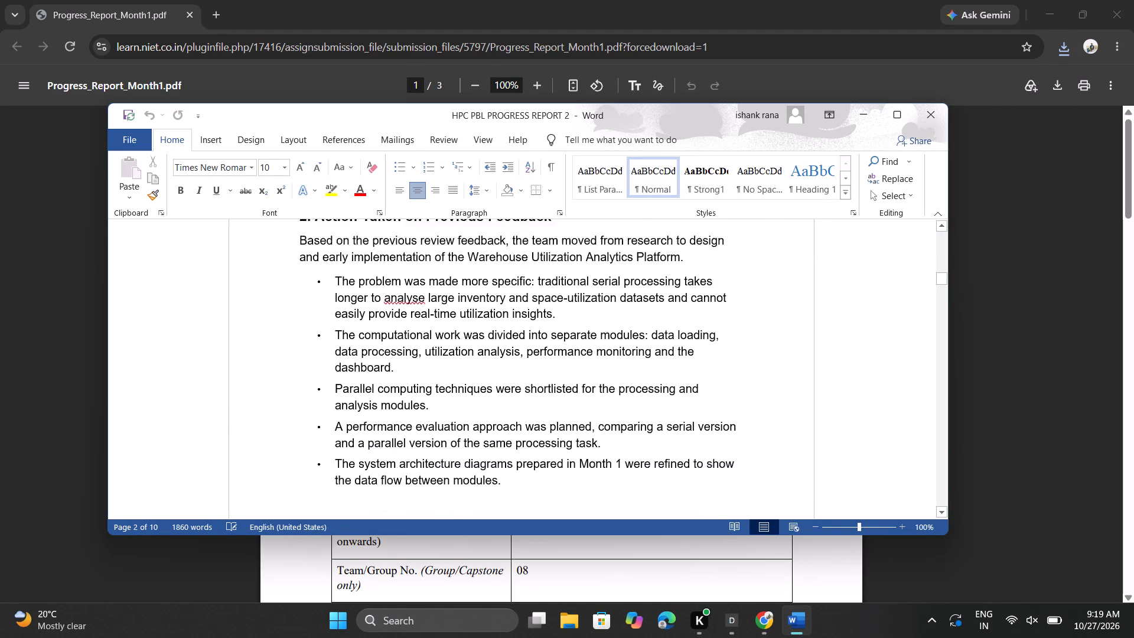
scroll(680, 254, "down", 5)
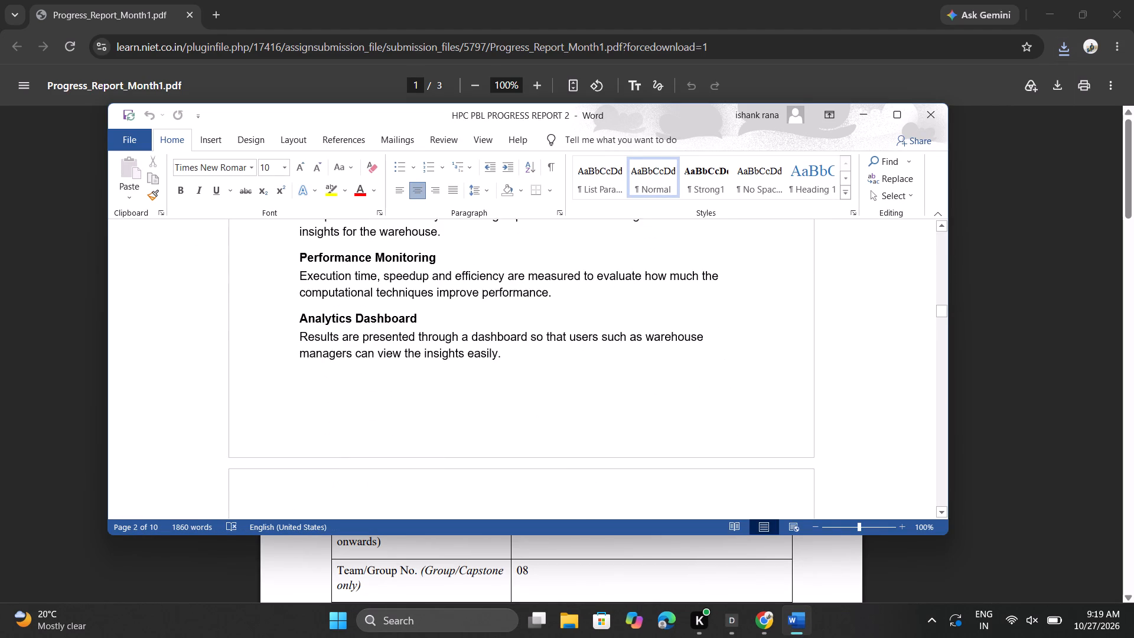
scroll(680, 254, "down", 3)
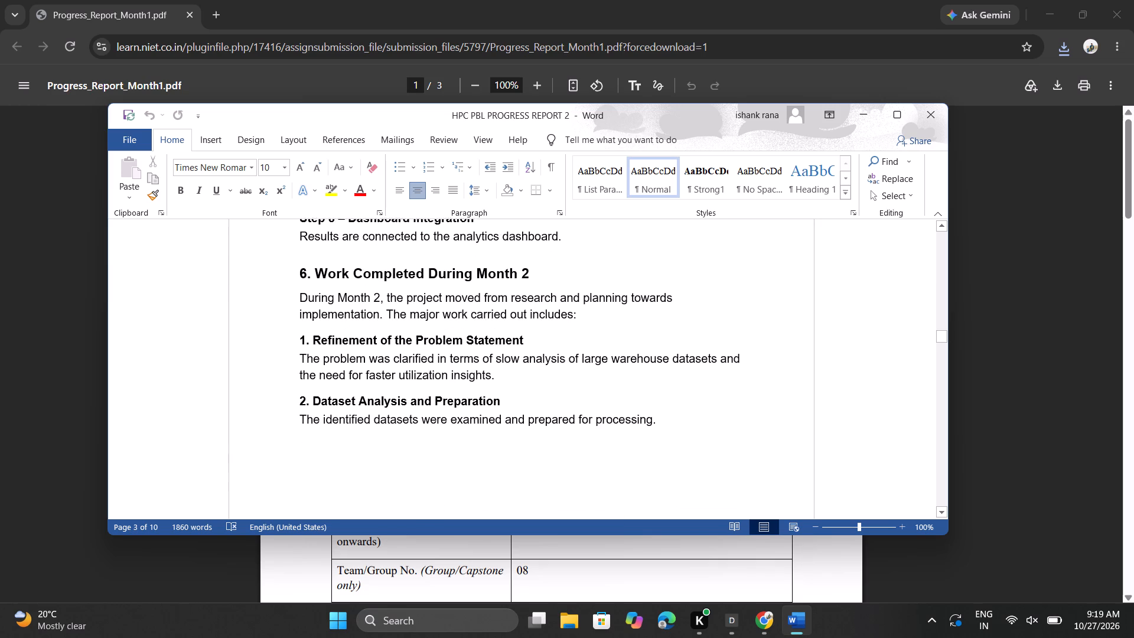
scroll(680, 254, "down", 8)
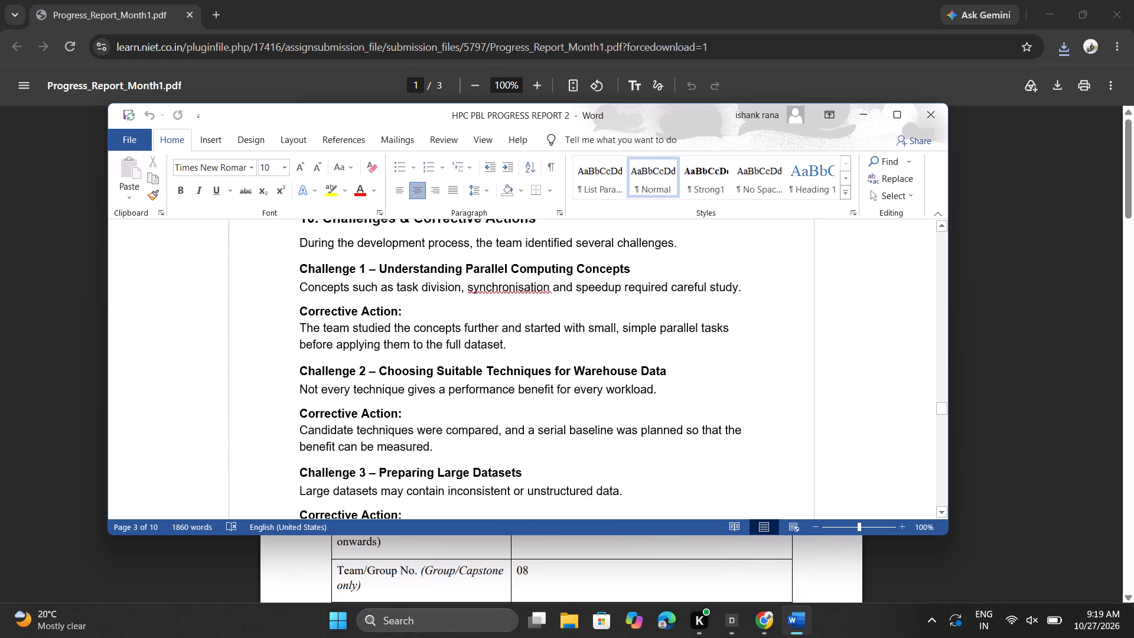
scroll(680, 254, "down", 16)
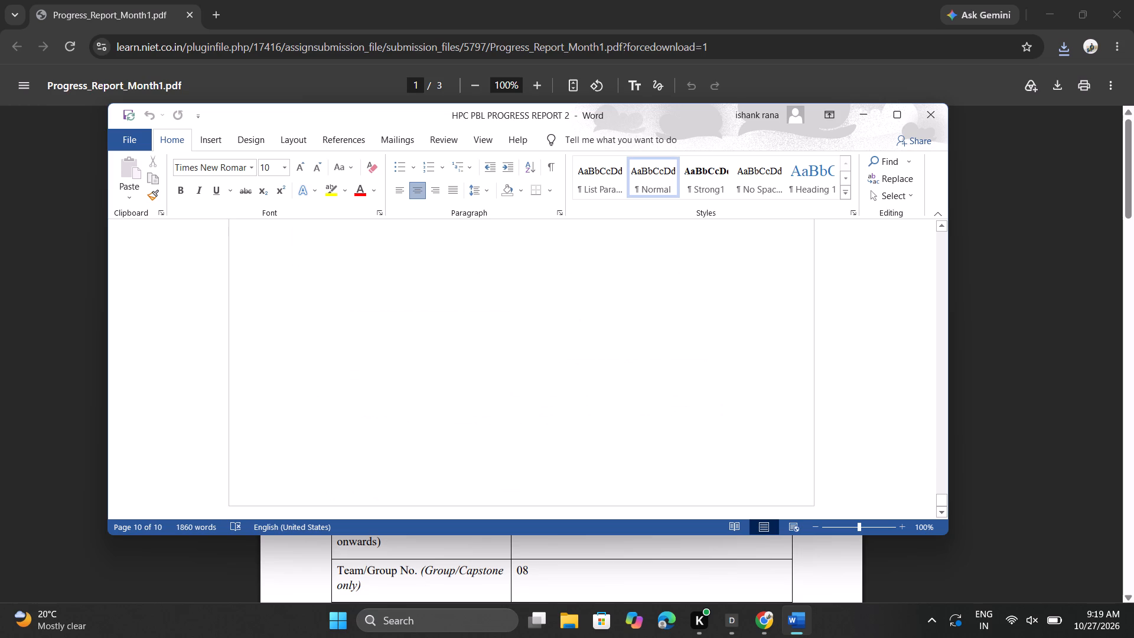
scroll(680, 254, "down", 3)
scroll(680, 254, "up", 4)
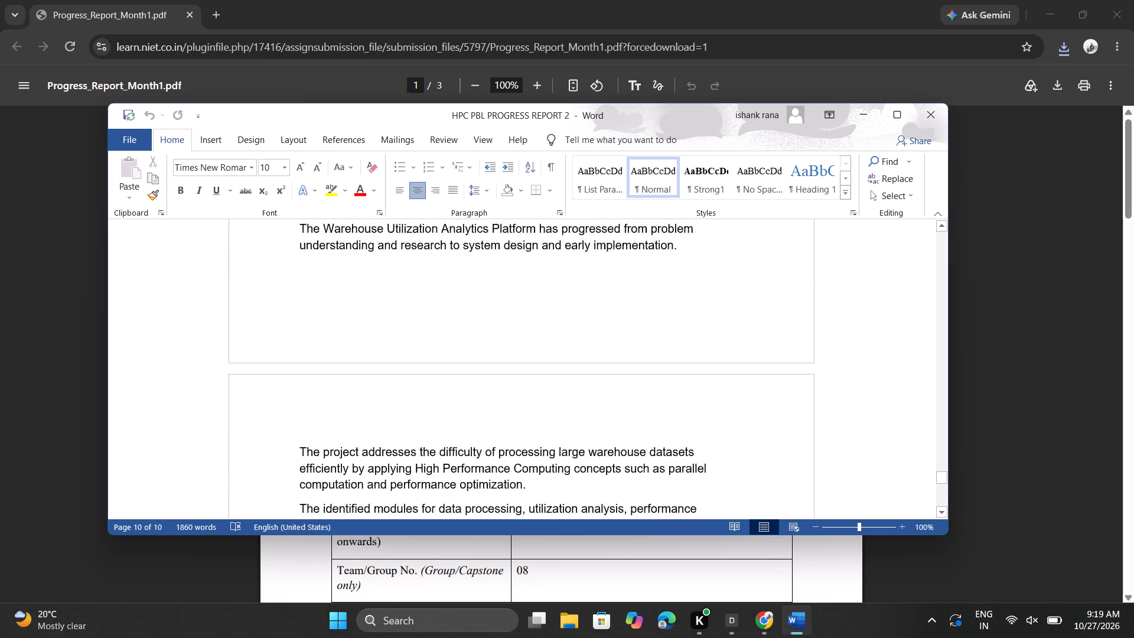
scroll(680, 254, "up", 2)
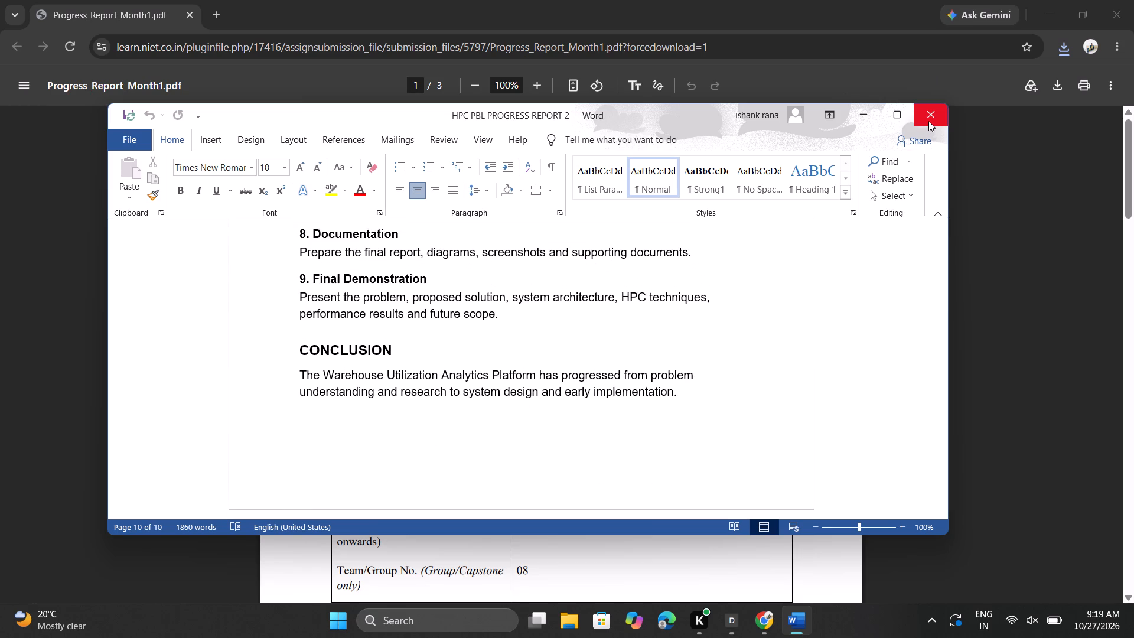
left_click(928, 121)
left_click(930, 113)
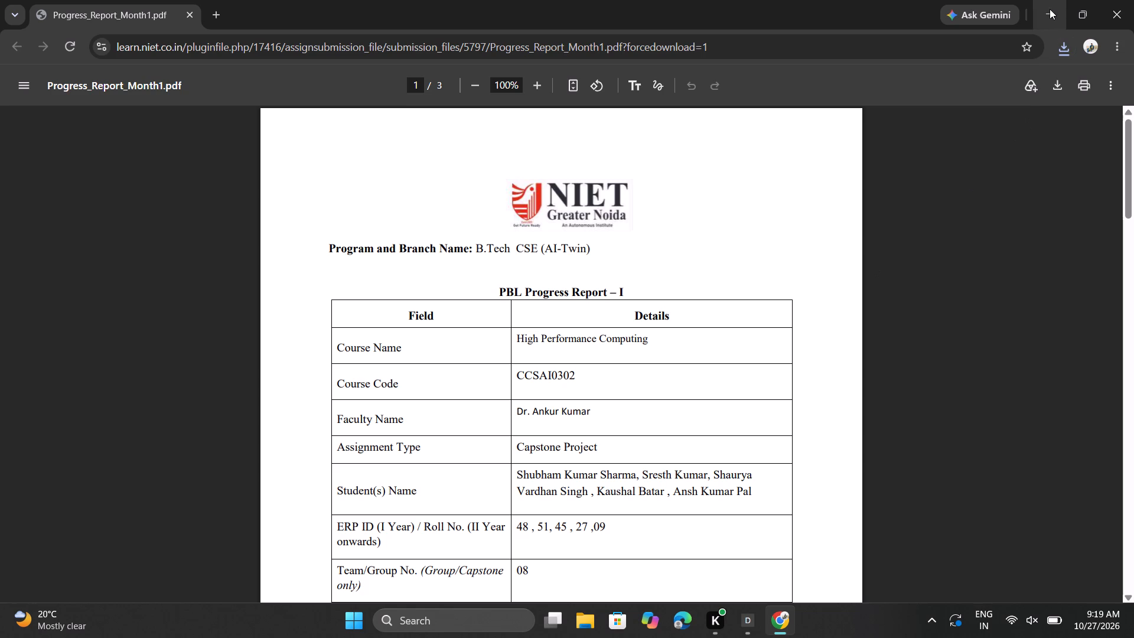
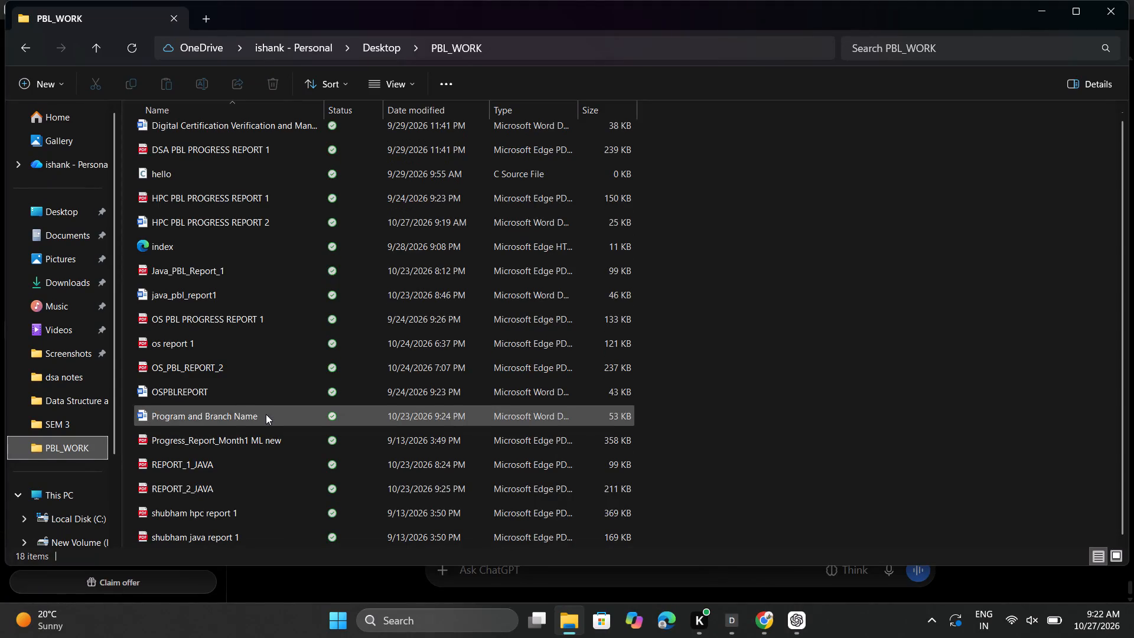
Open the HPC PBL PROGRESS REPORT 2 document in Word, look through its opening sections and close it again.
double_click(266, 213)
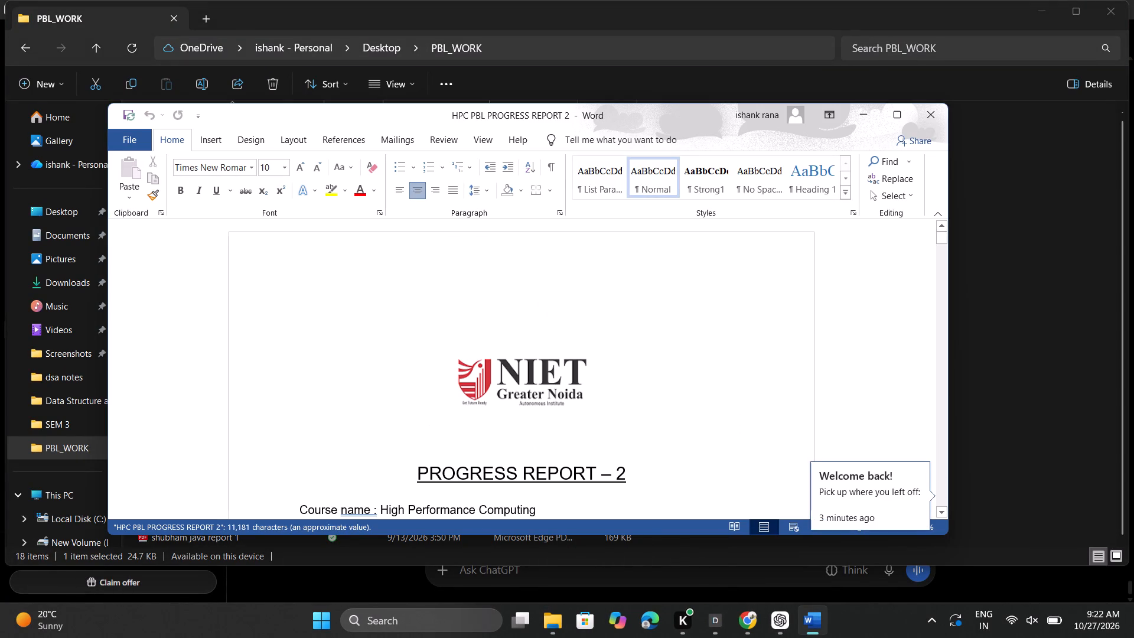
scroll(523, 271, "down", 5)
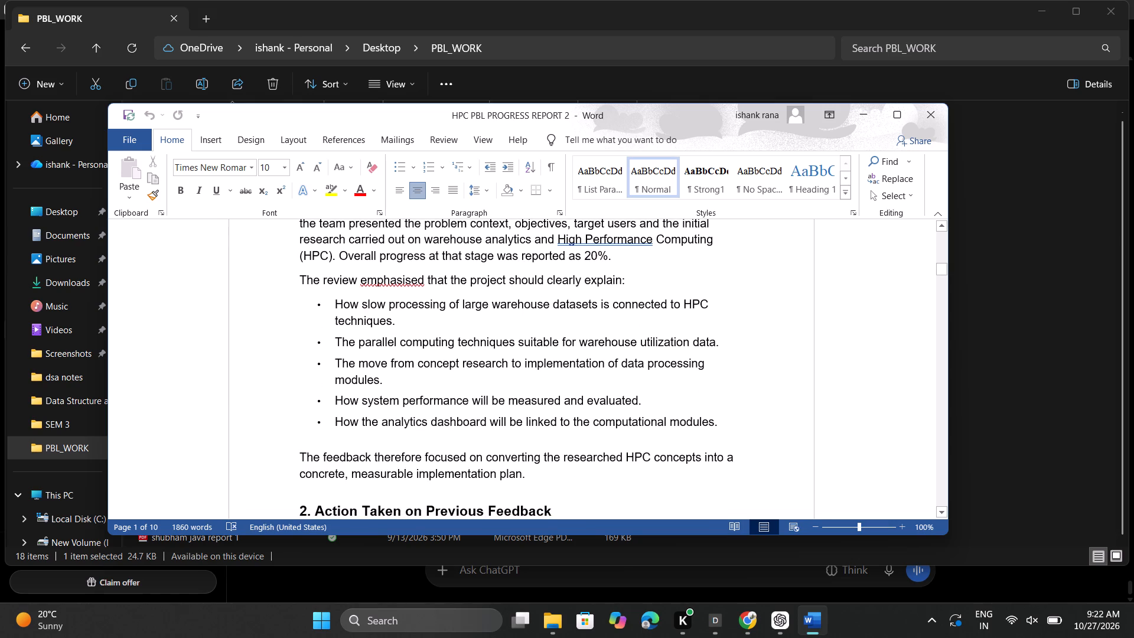
scroll(523, 271, "down", 2)
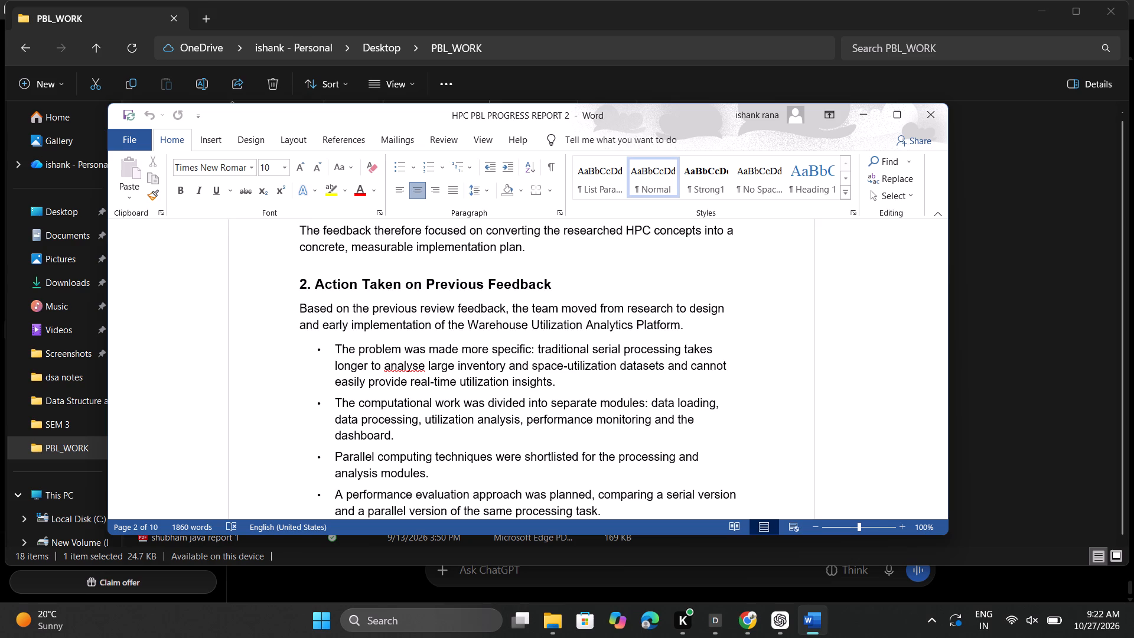
scroll(523, 271, "down", 4)
scroll(523, 271, "down", 19)
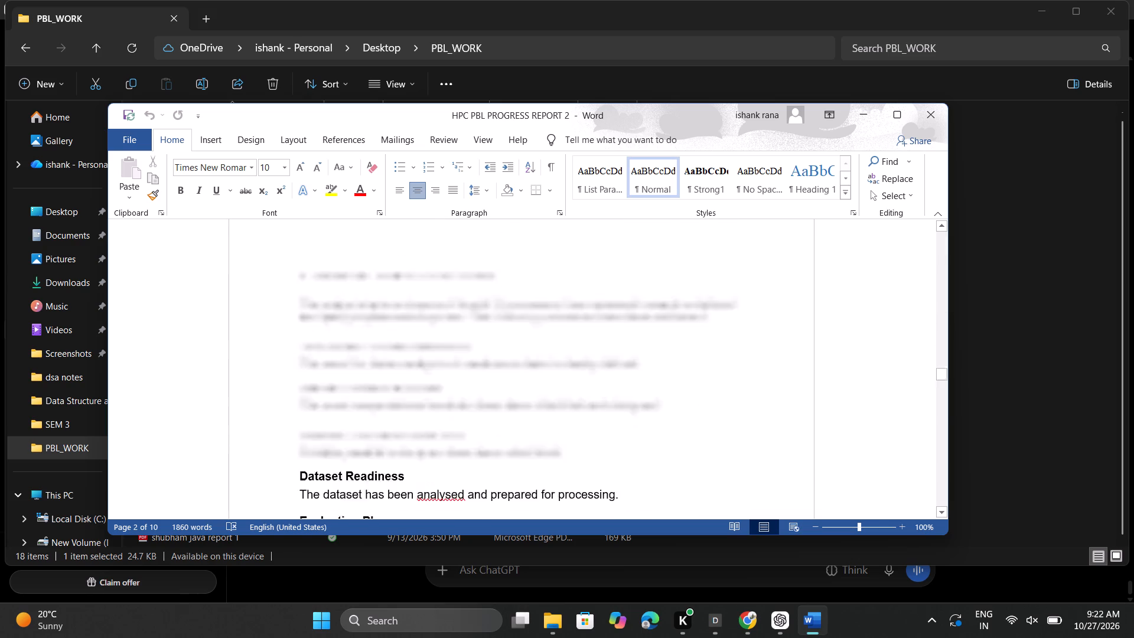
left_click(922, 109)
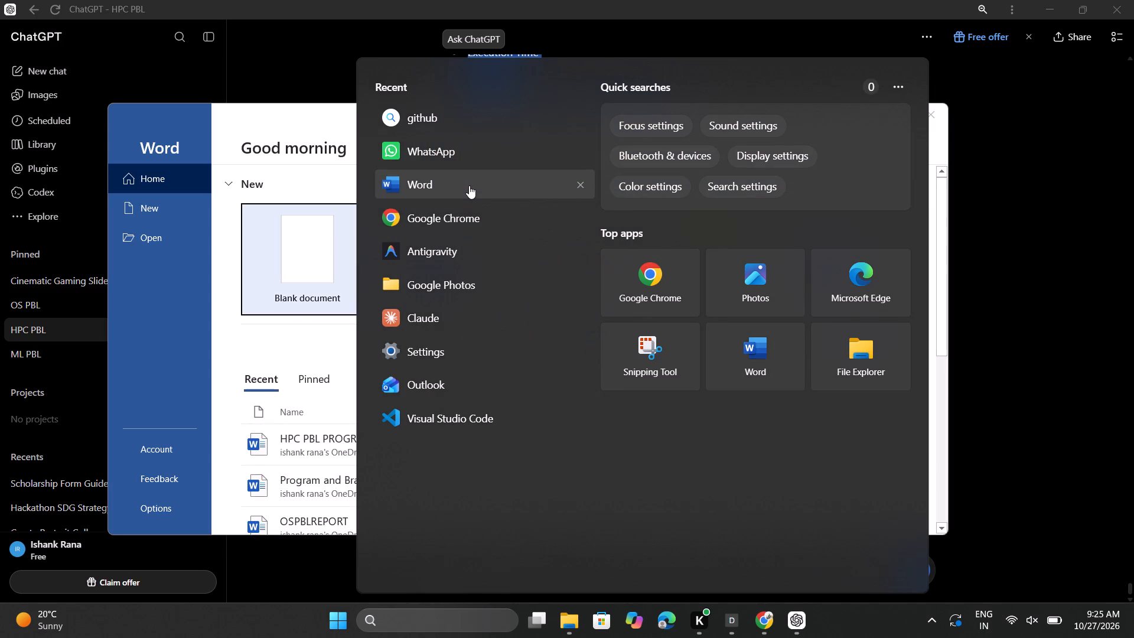
left_click(278, 267)
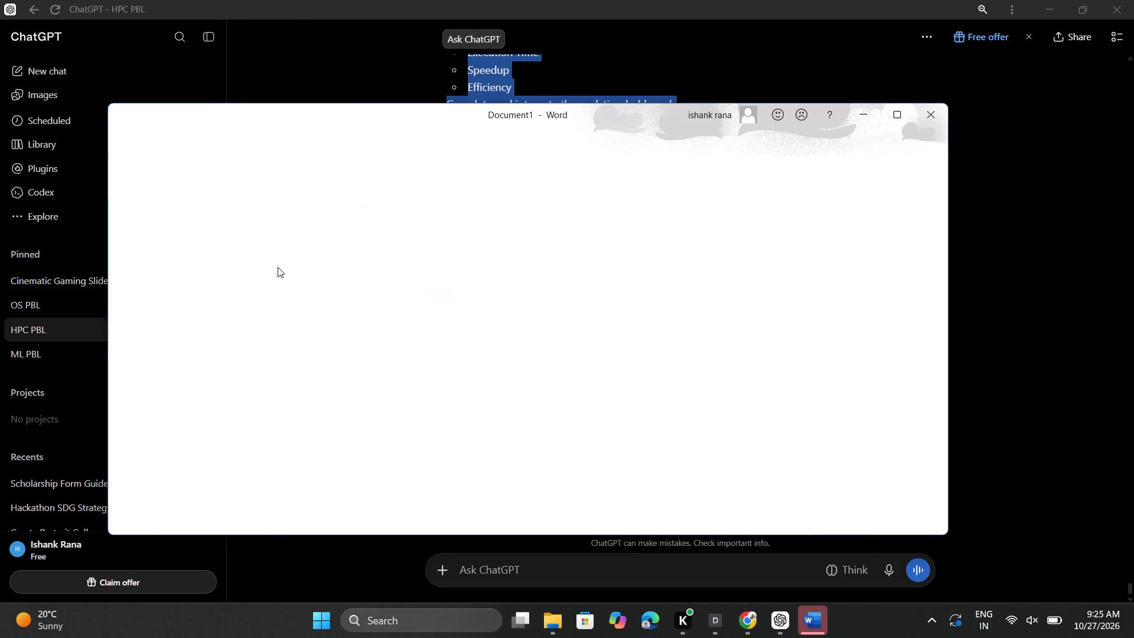
left_click(883, 113)
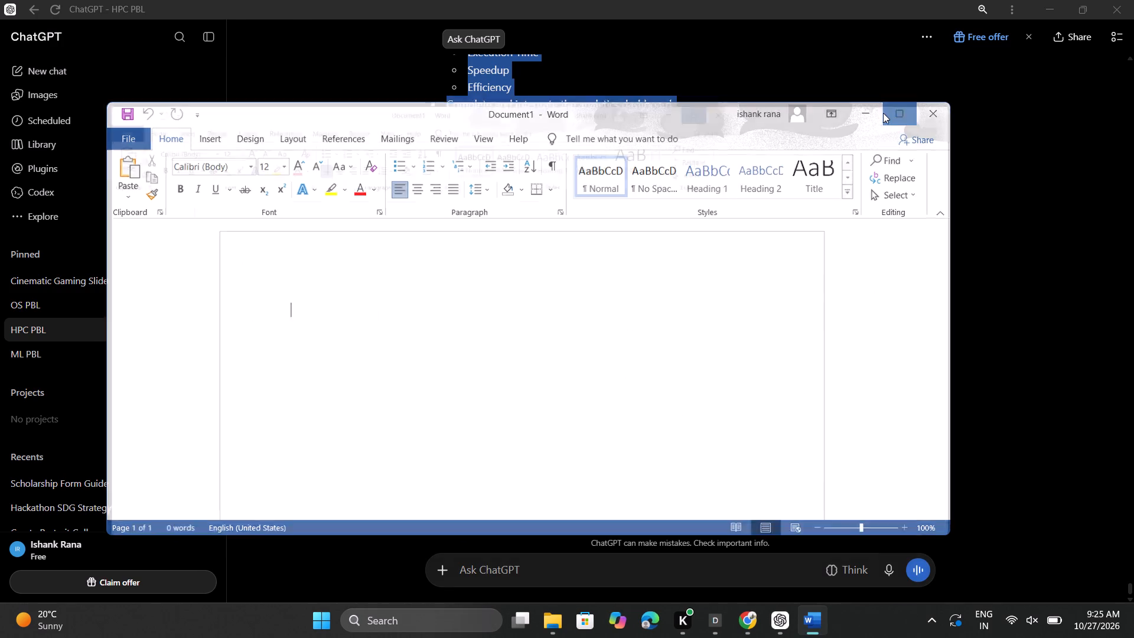
key("ctrl+v")
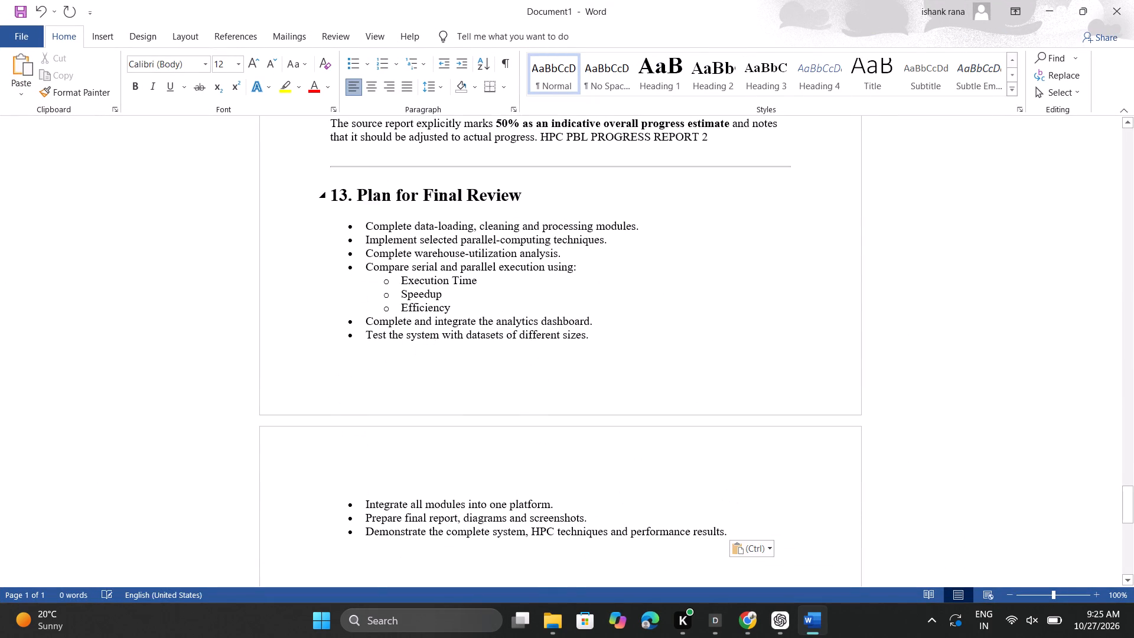
scroll(484, 213, "up", 12)
scroll(484, 213, "up", 15)
left_click(336, 190)
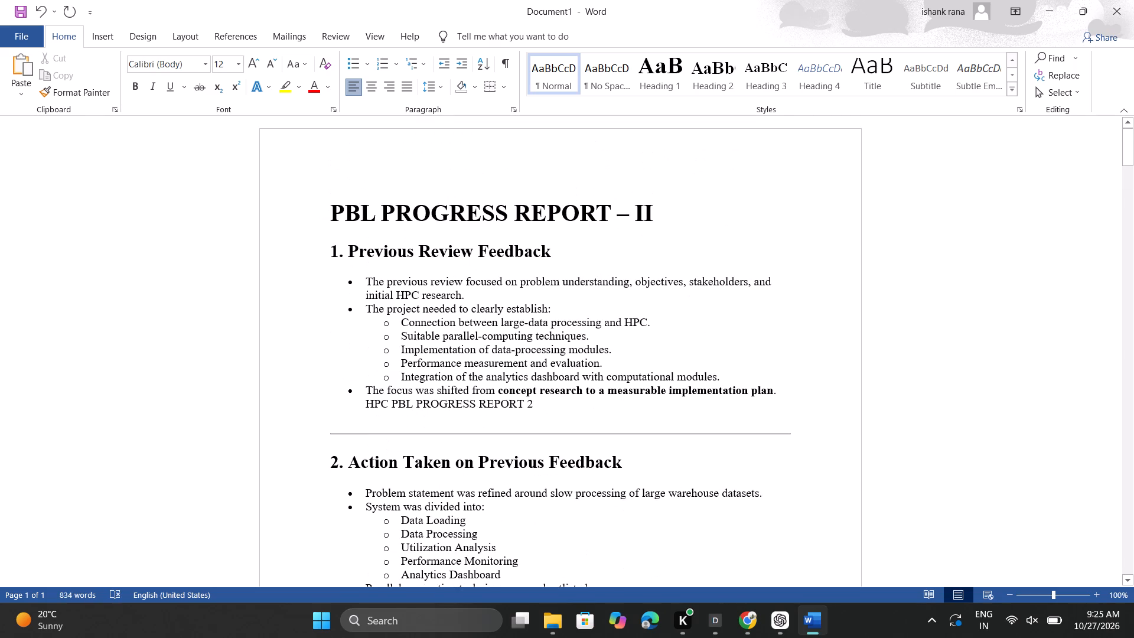
Open the recent OSPBLREPORT document and copy its first page, from the NIET logo through the date under the Student Declaration.
left_click(30, 34)
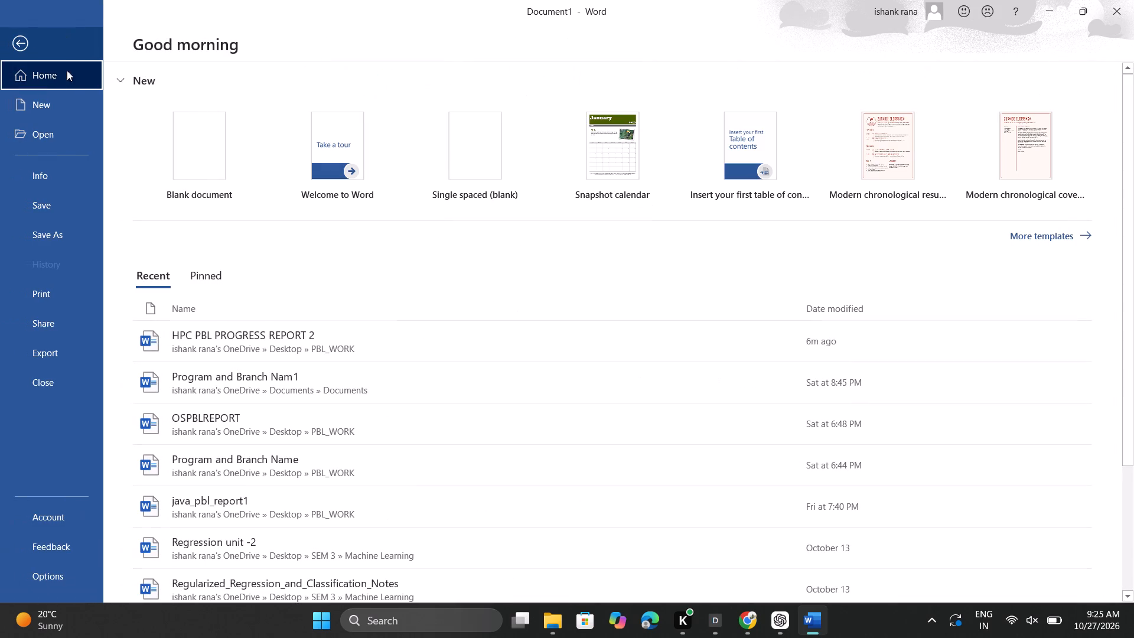
double_click(256, 427)
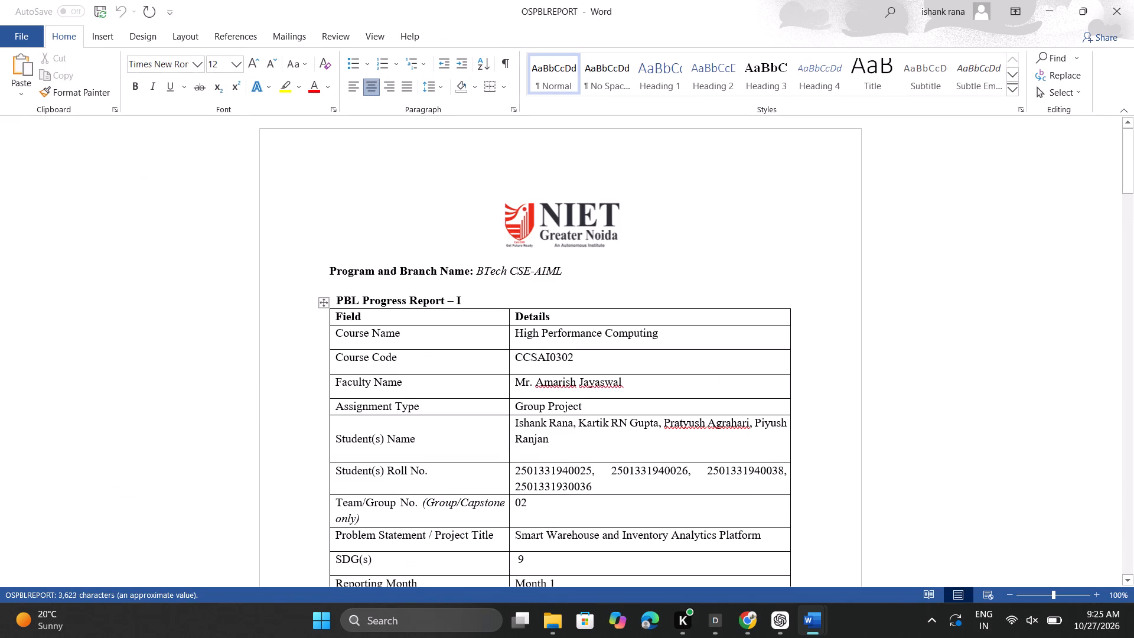
left_click_drag(415, 181, 504, 374)
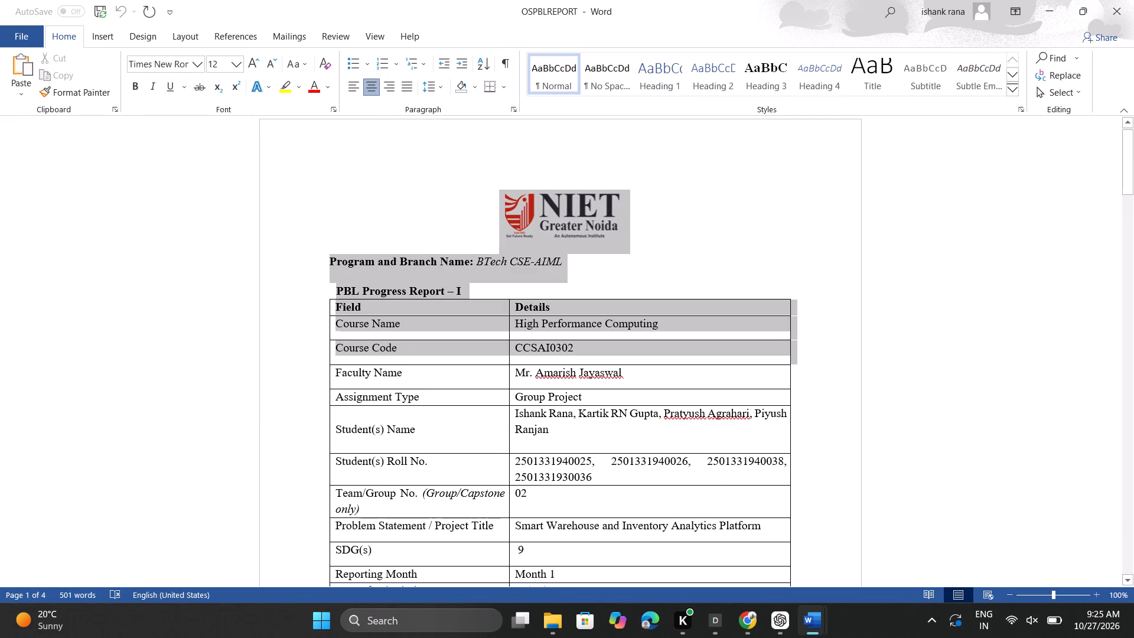
left_click_drag(504, 374, 505, 548)
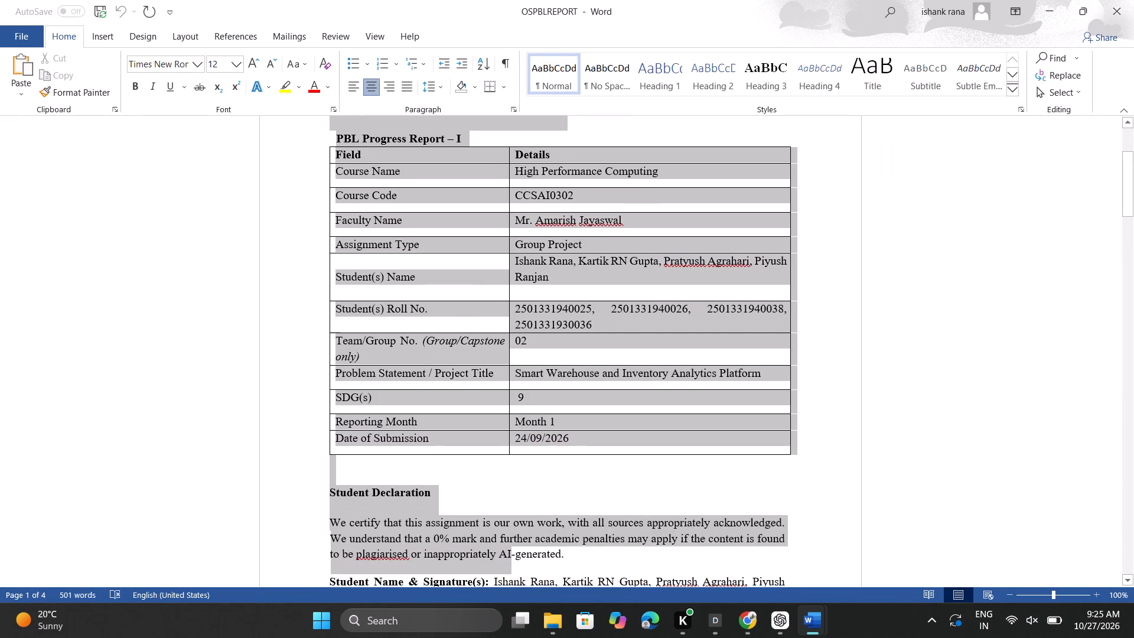
left_click_drag(505, 548, 480, 593)
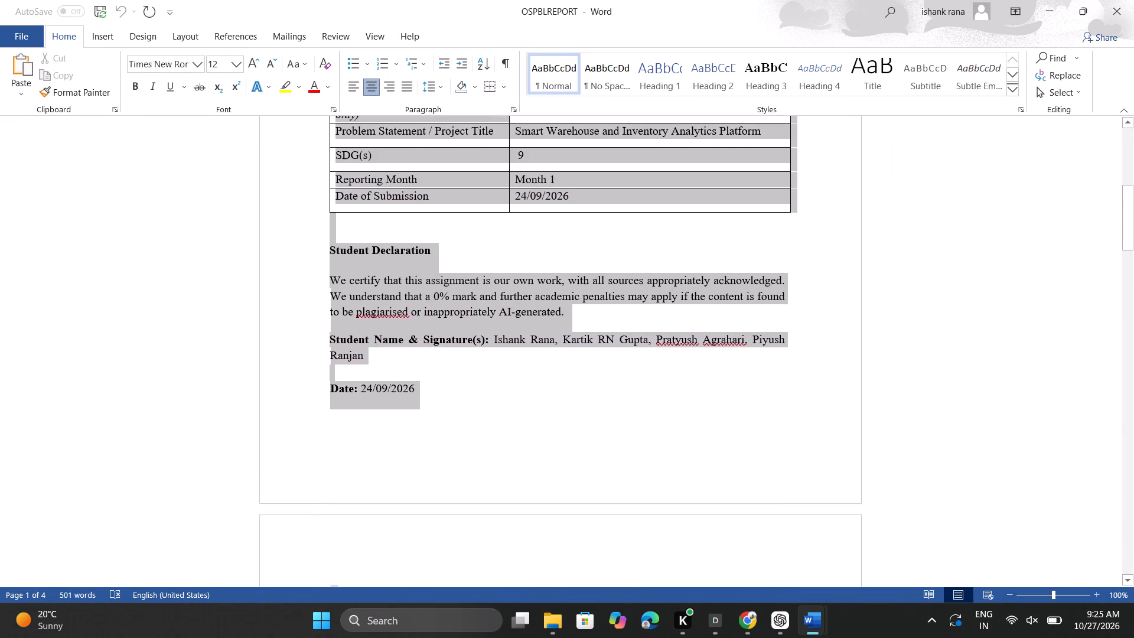
left_click_drag(480, 593, 464, 391)
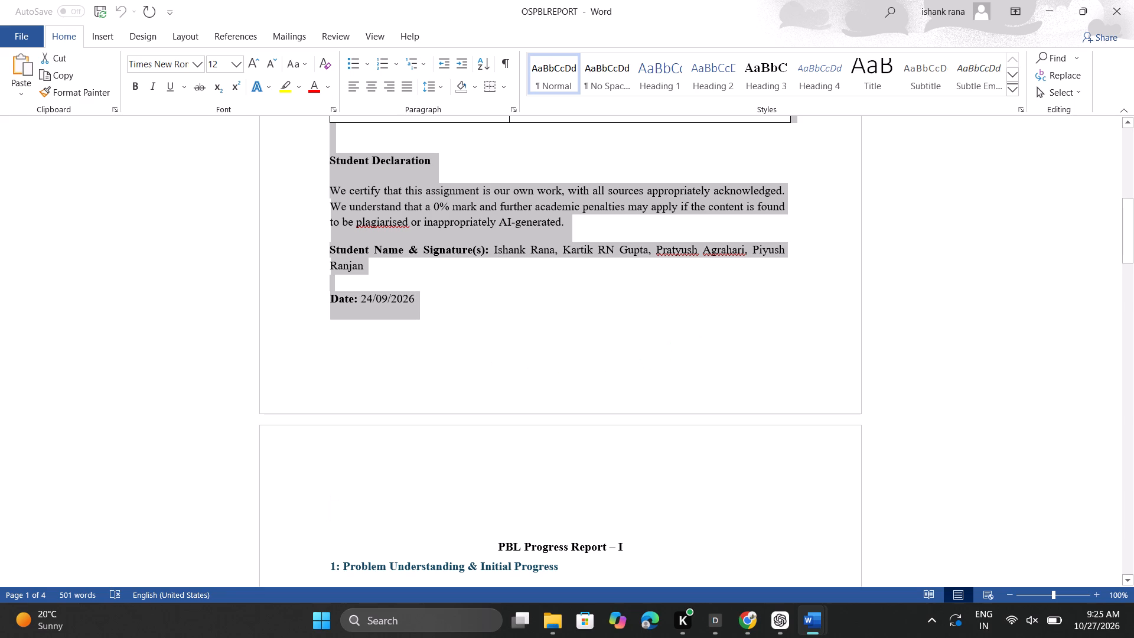
key("ctrl+c")
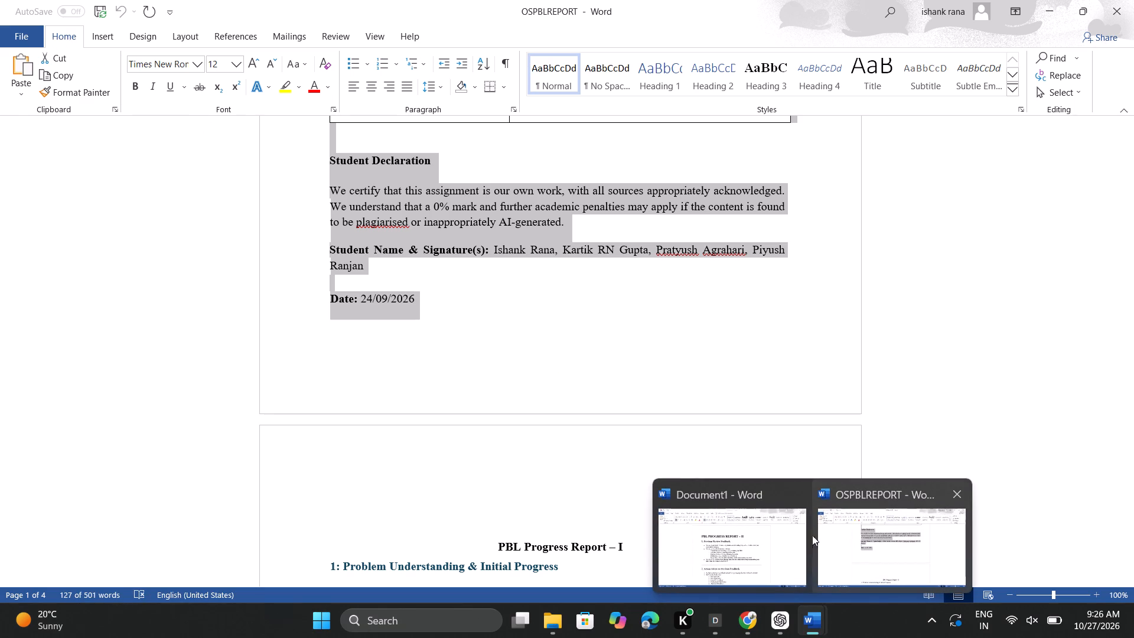
Paste the copied cover page into Document1 before the PBL PROGRESS REPORT – II heading, adding a line break ahead of the heading.
left_click(797, 533)
left_click(331, 207)
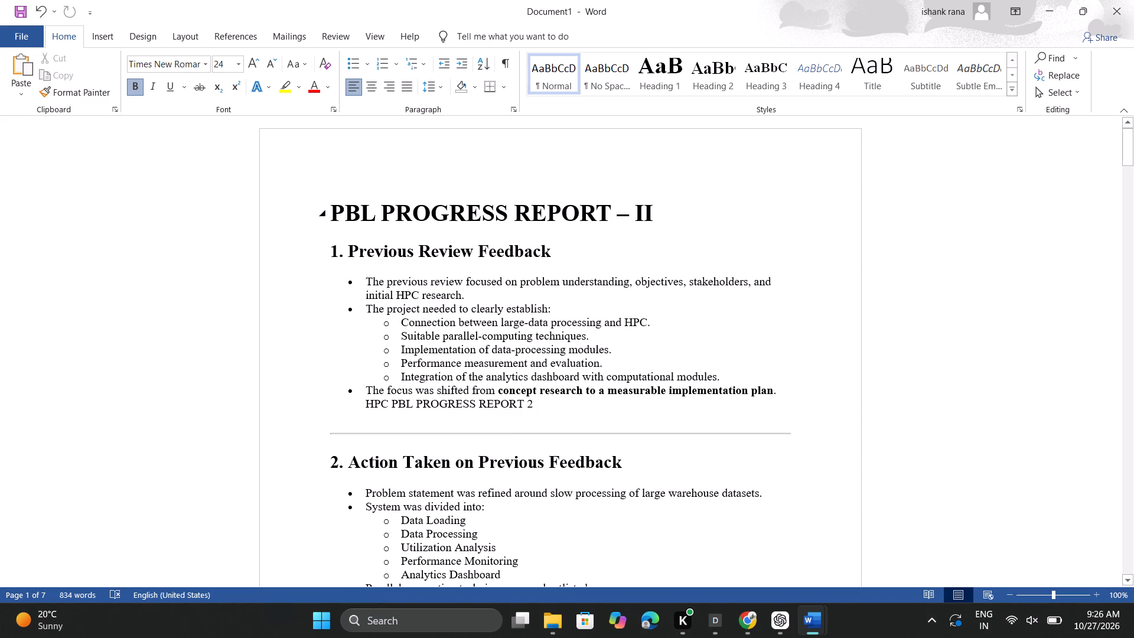
key("ctrl+v")
key("Return")
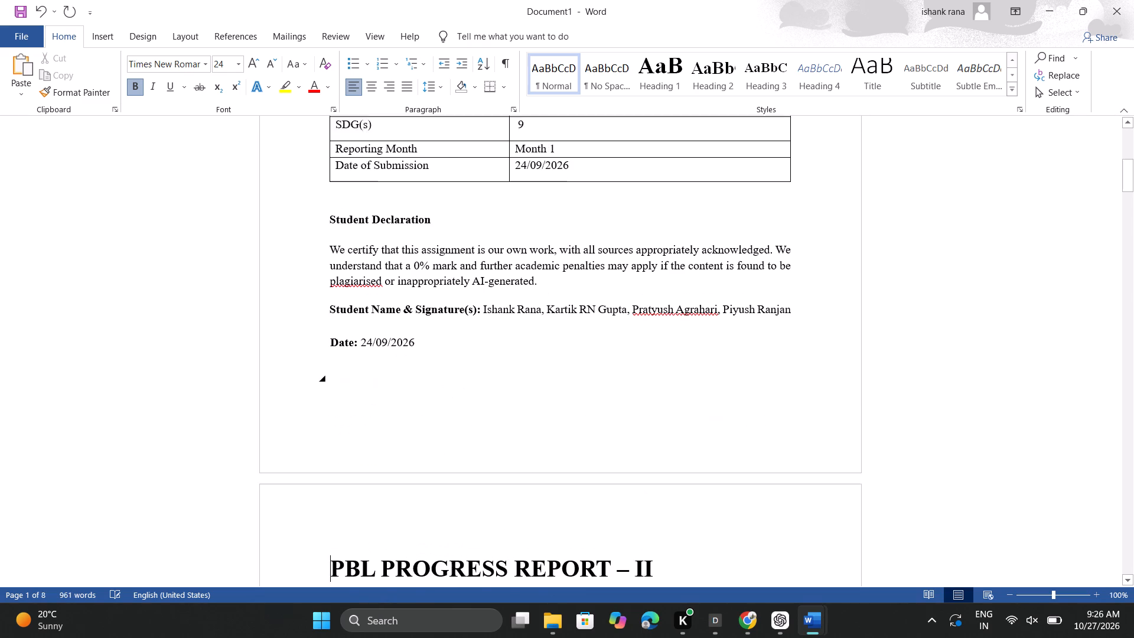
Format the entire document's text as Times New Roman, size 12.
scroll(554, 348, "up", 4)
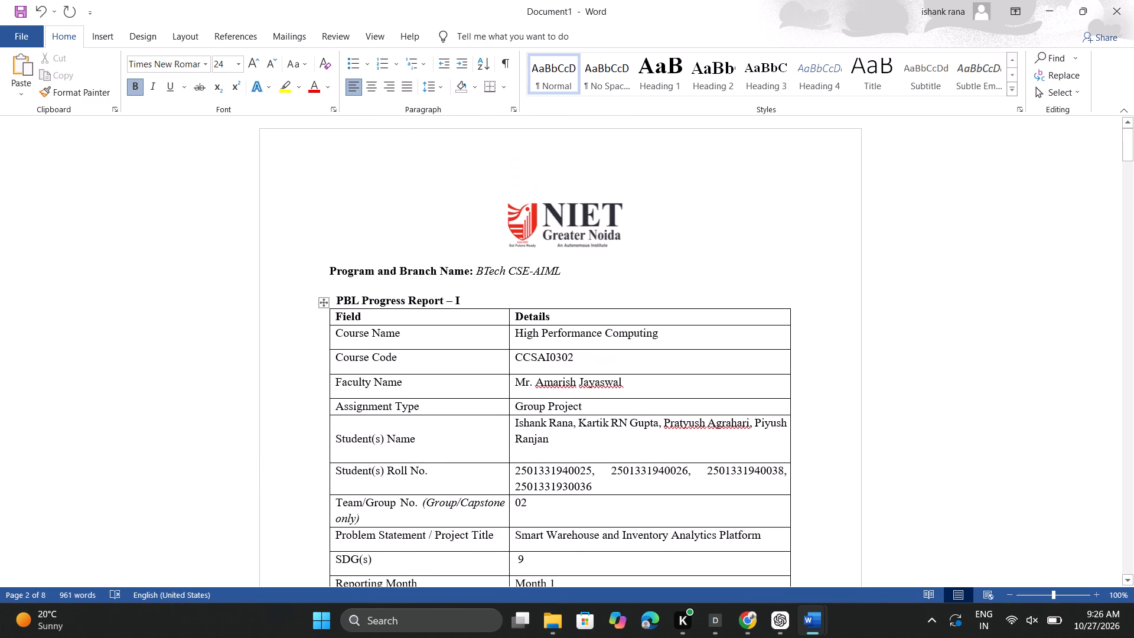
key("ctrl+a")
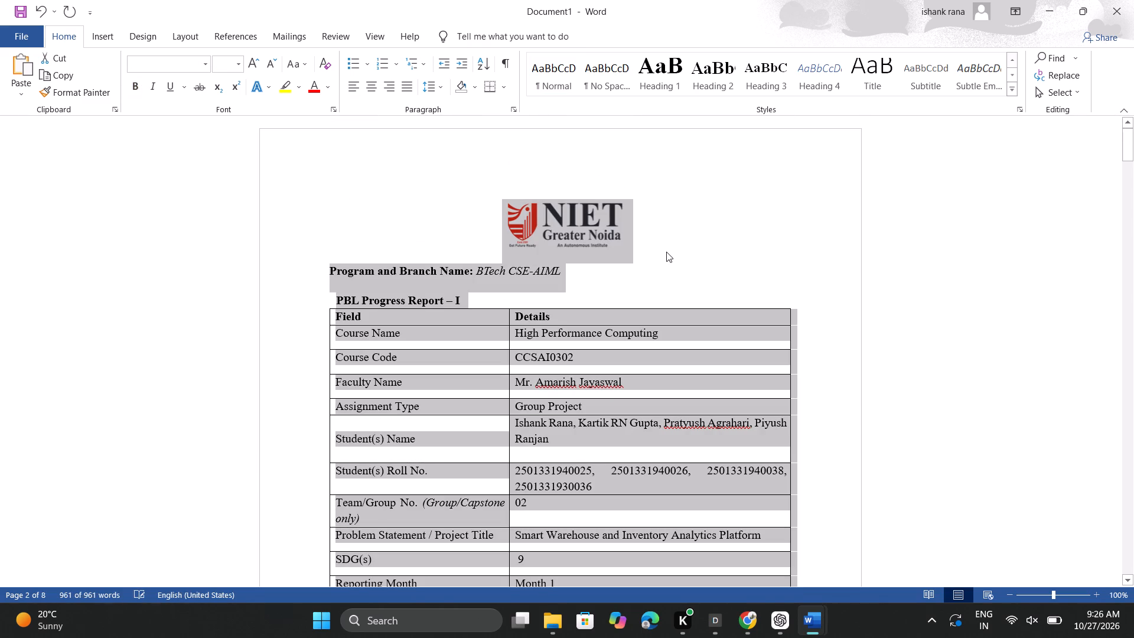
left_click(204, 62)
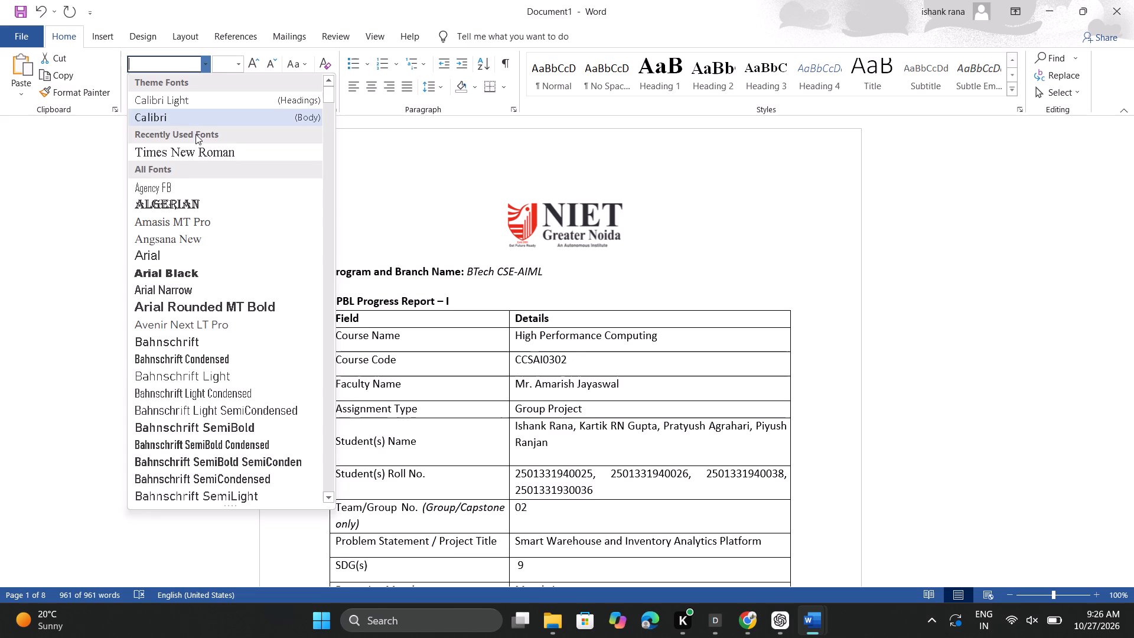
left_click(199, 152)
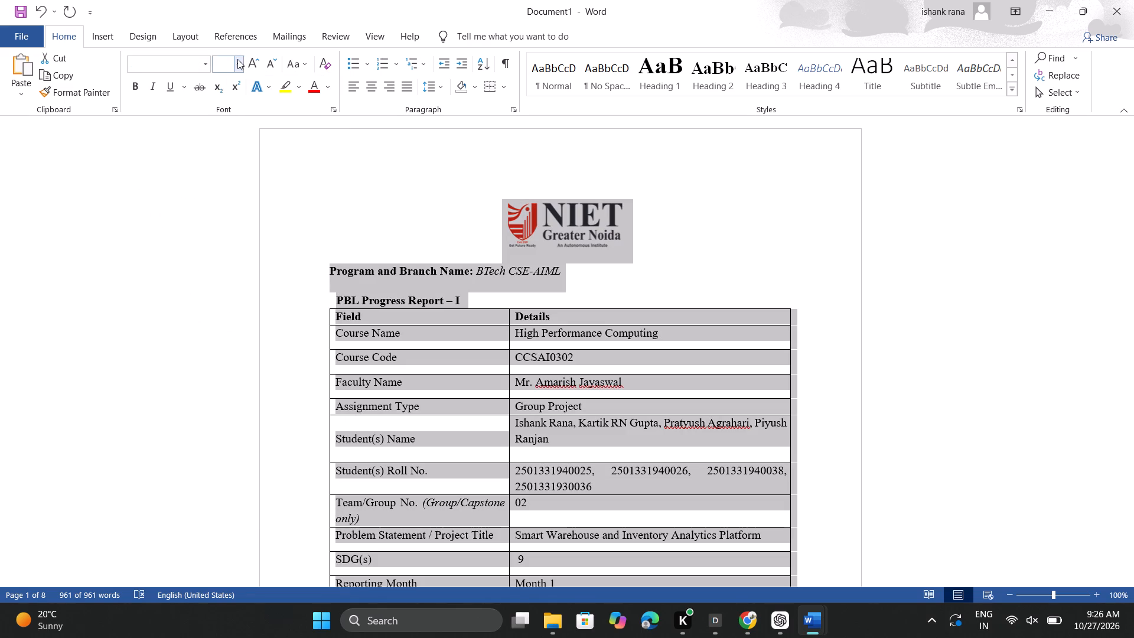
left_click(237, 59)
left_click(227, 138)
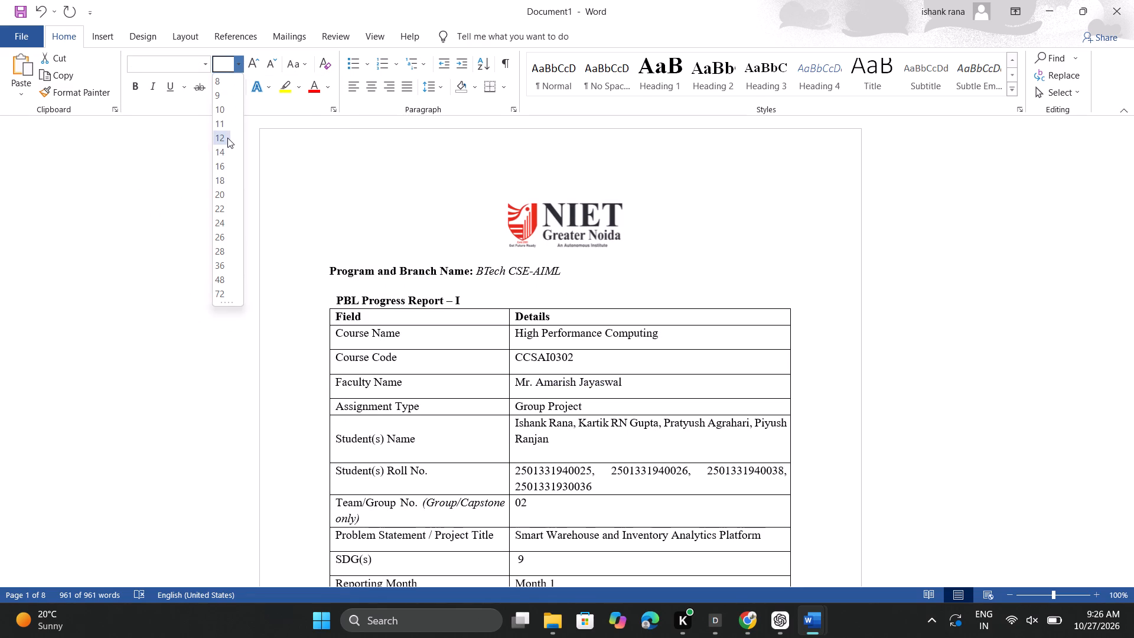
left_click(809, 266)
Change the day in the date under the Student Declaration to 27.
scroll(809, 266, "down", 1)
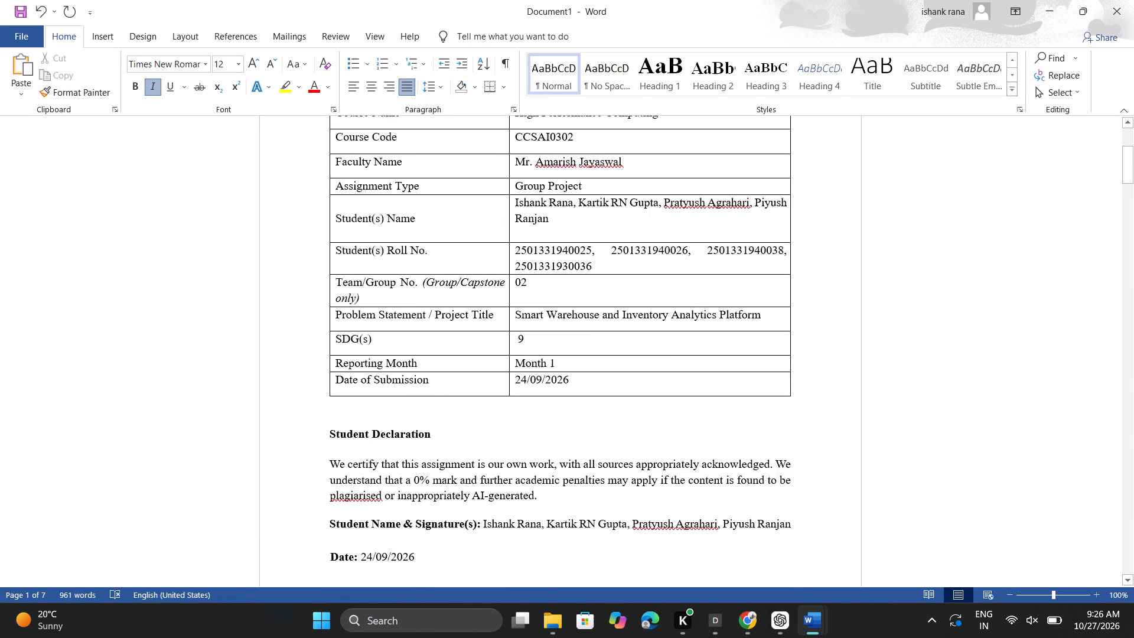
scroll(809, 266, "down", 2)
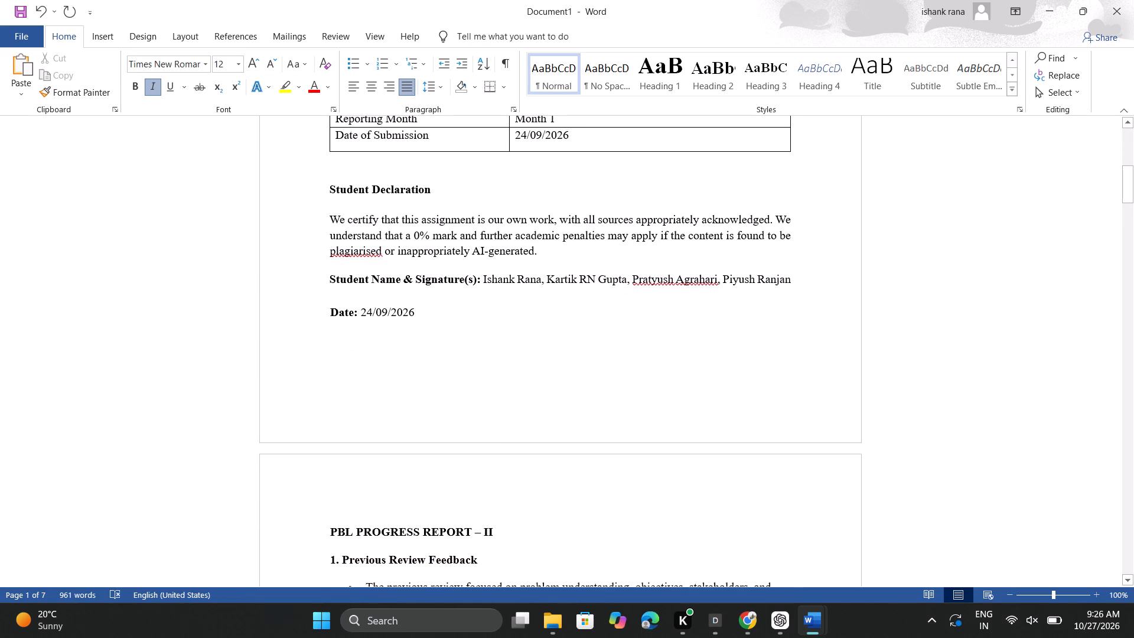
left_click(372, 309)
key("BackSpace")
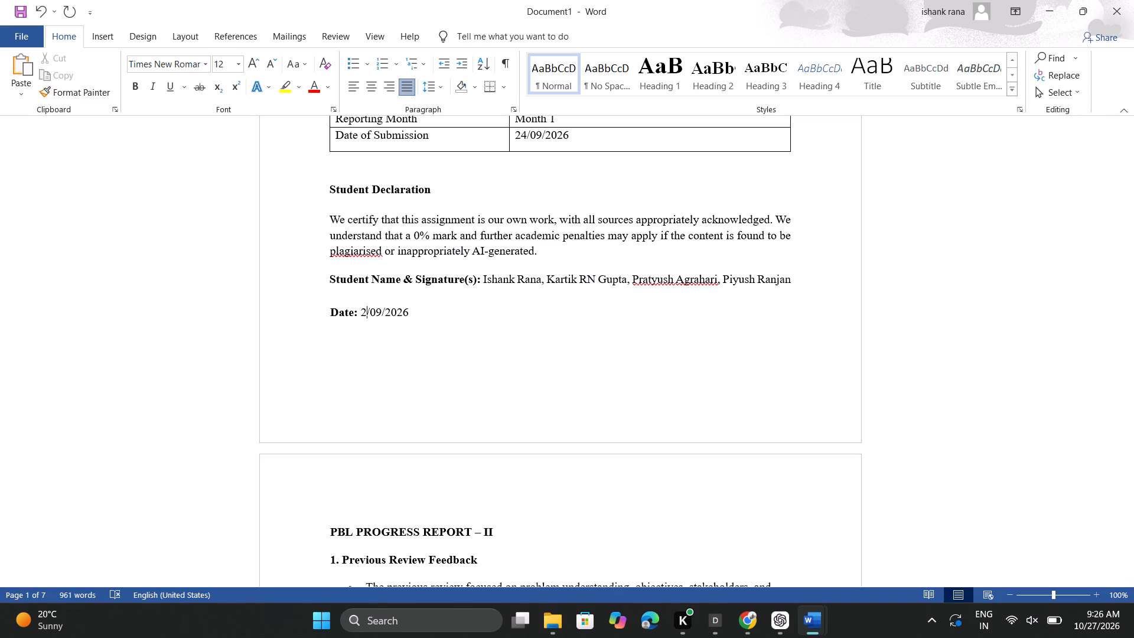
key("7")
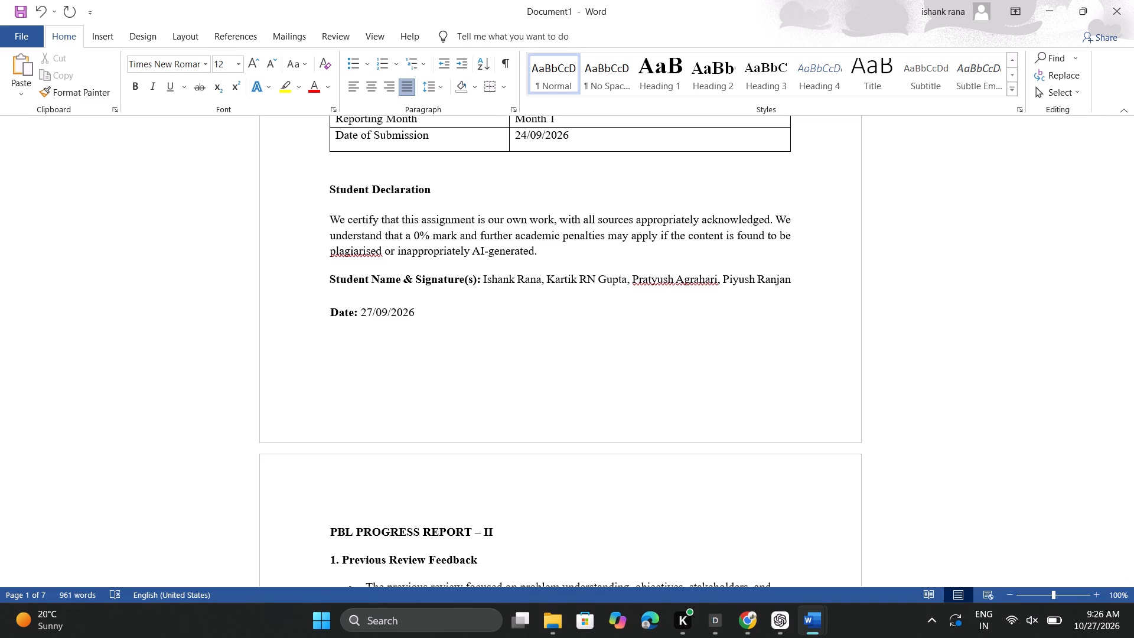
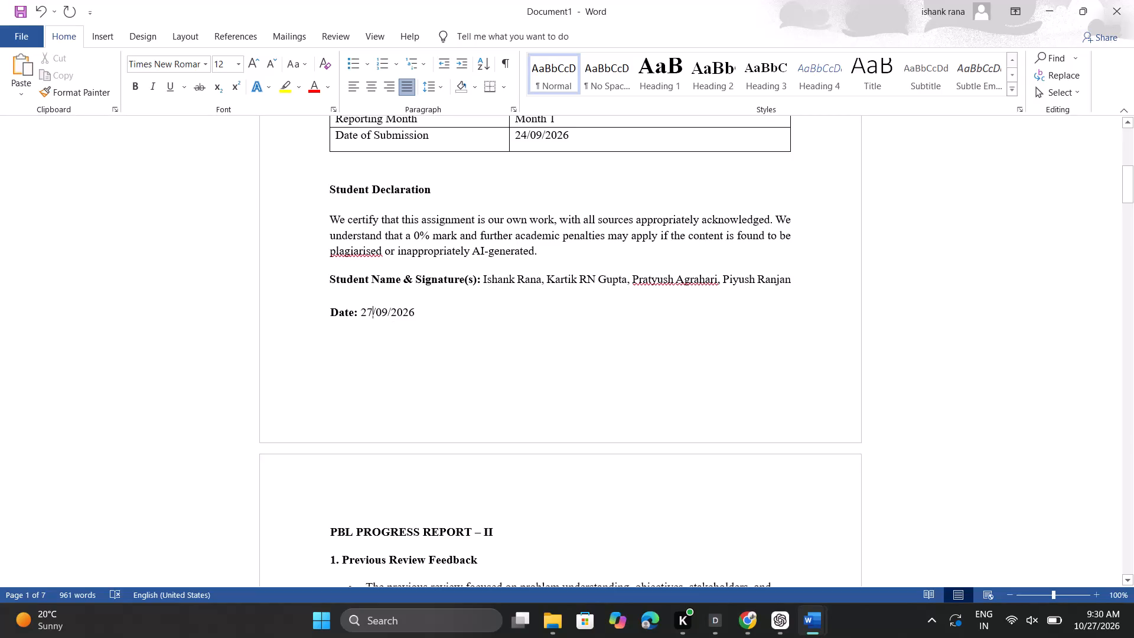
Change the month in the date under the Student Declaration to 10.
left_click(386, 309)
key("BackSpace")
key("BackSpace")
type("10")
Delete the stray text "HPC PBL PROGRESS REPORT 2" and the horizontal divider line at the end of section 1, Previous Review Feedback.
scroll(386, 309, "down", 2)
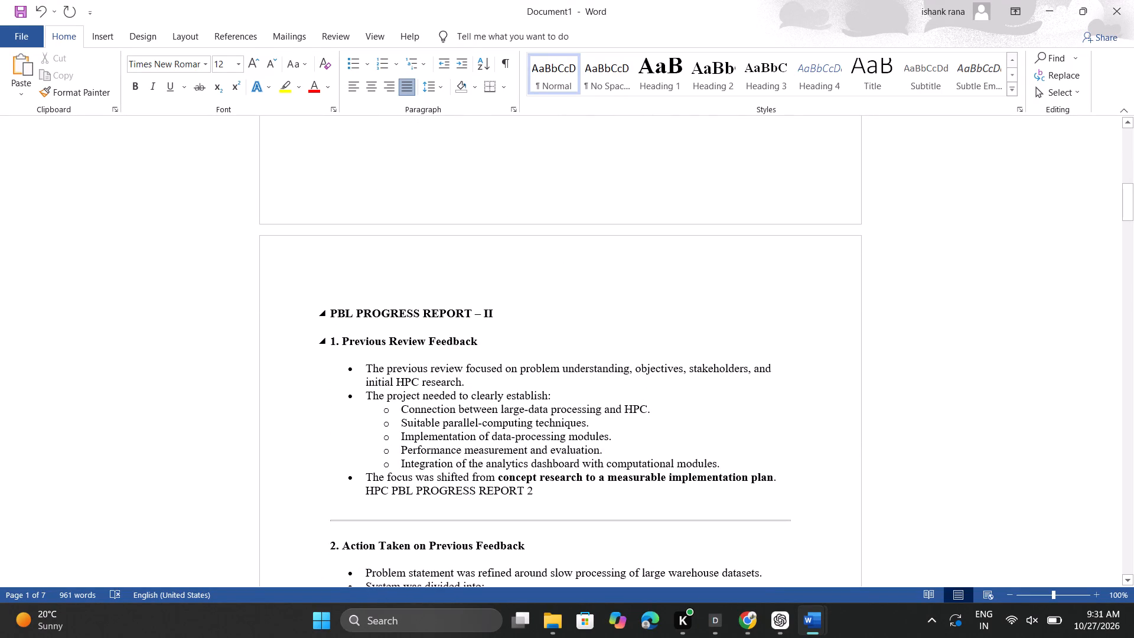
left_click_drag(535, 488, 371, 491)
key("BackSpace")
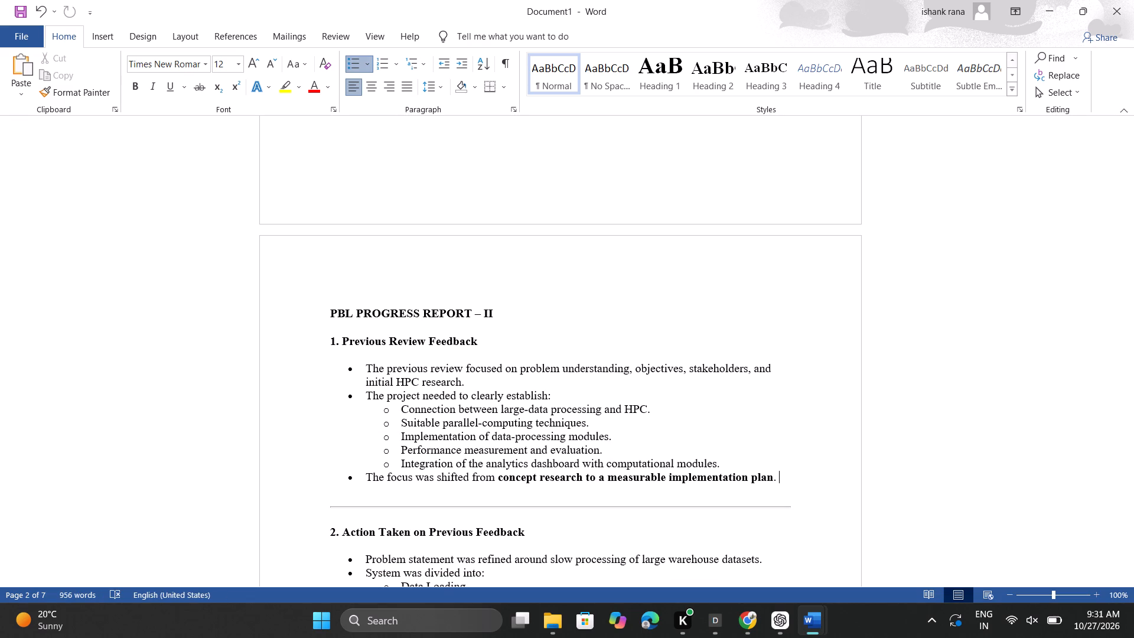
left_click(431, 510)
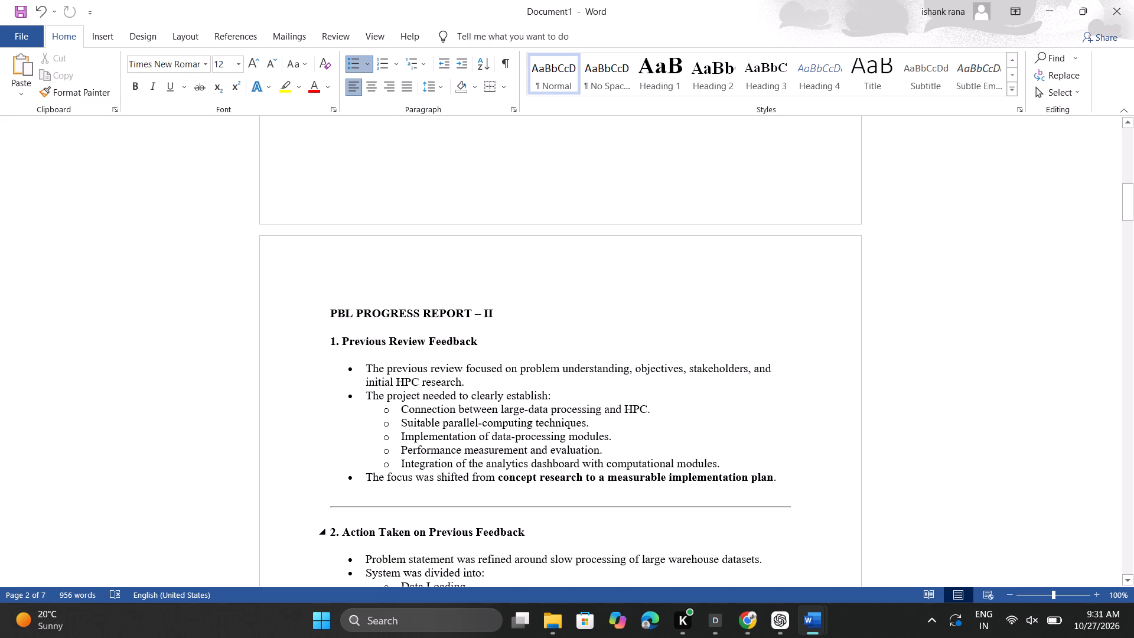
left_click(434, 506)
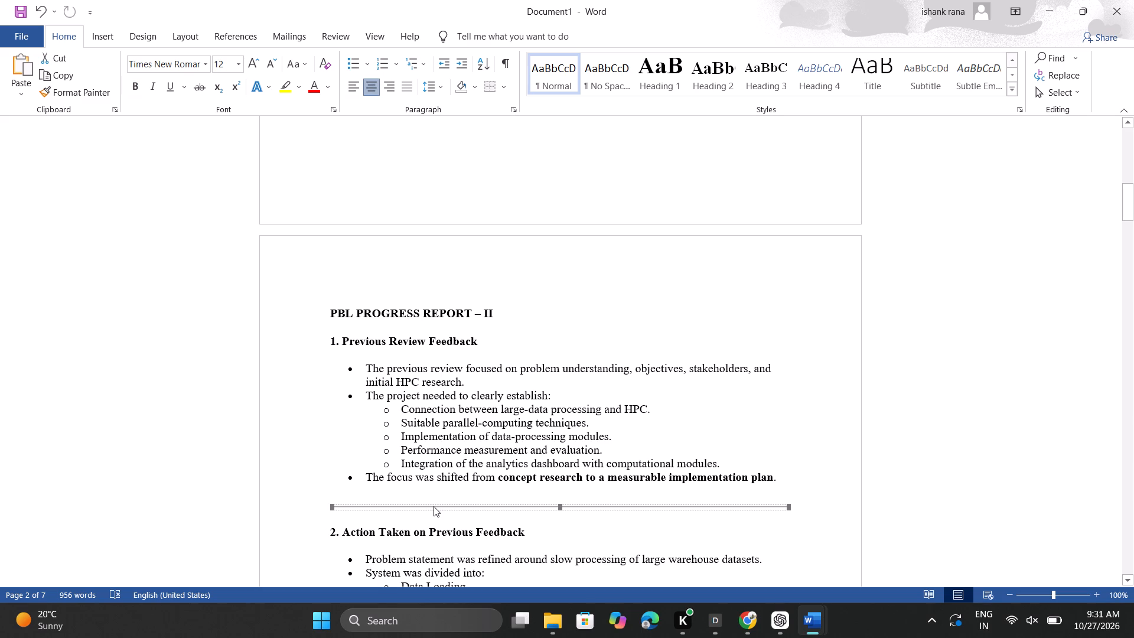
key("Delete")
Remove the stray "HPC PBL PROGRESS REPORT 2" and the divider line after section 2, Action Taken on Previous Feedback.
scroll(434, 506, "down", 3)
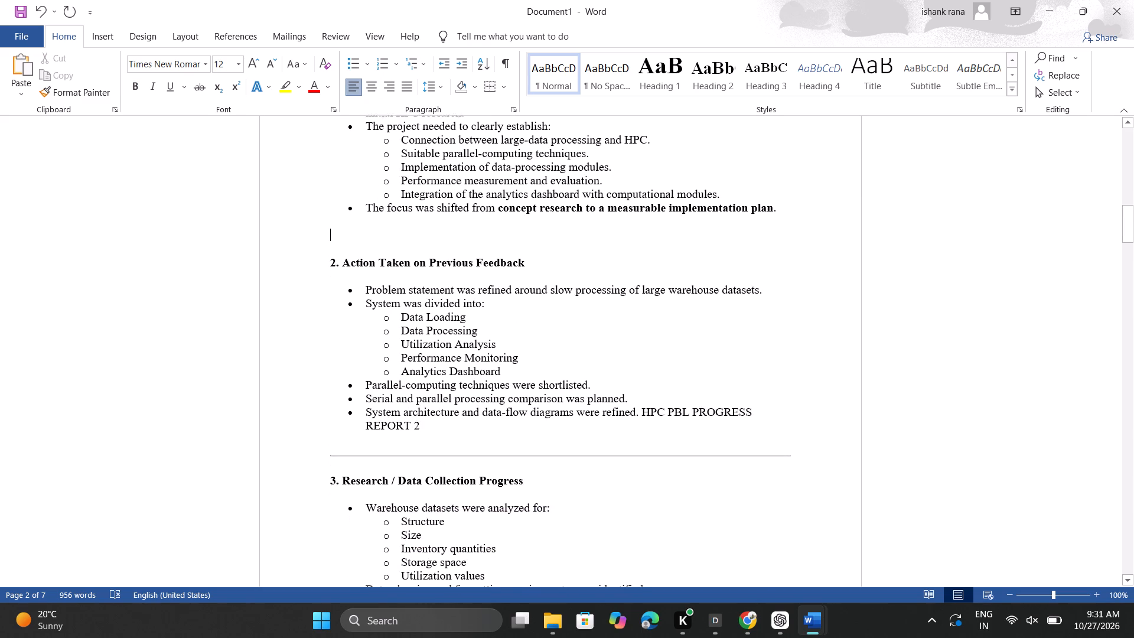
left_click_drag(644, 409, 644, 409)
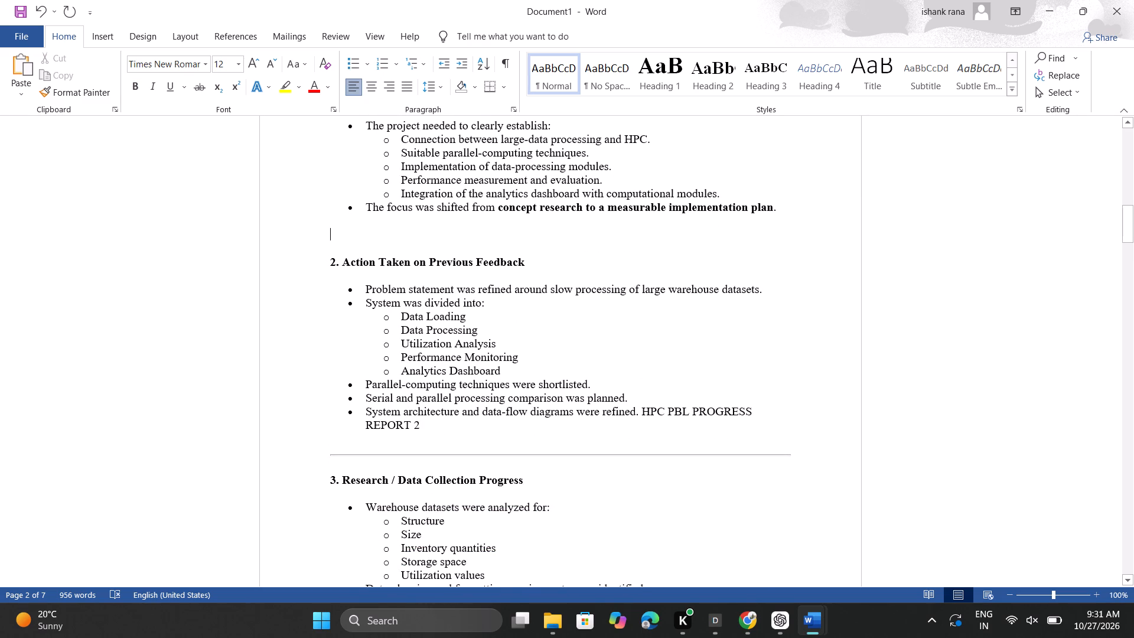
left_click_drag(644, 409, 651, 432)
key("BackSpace")
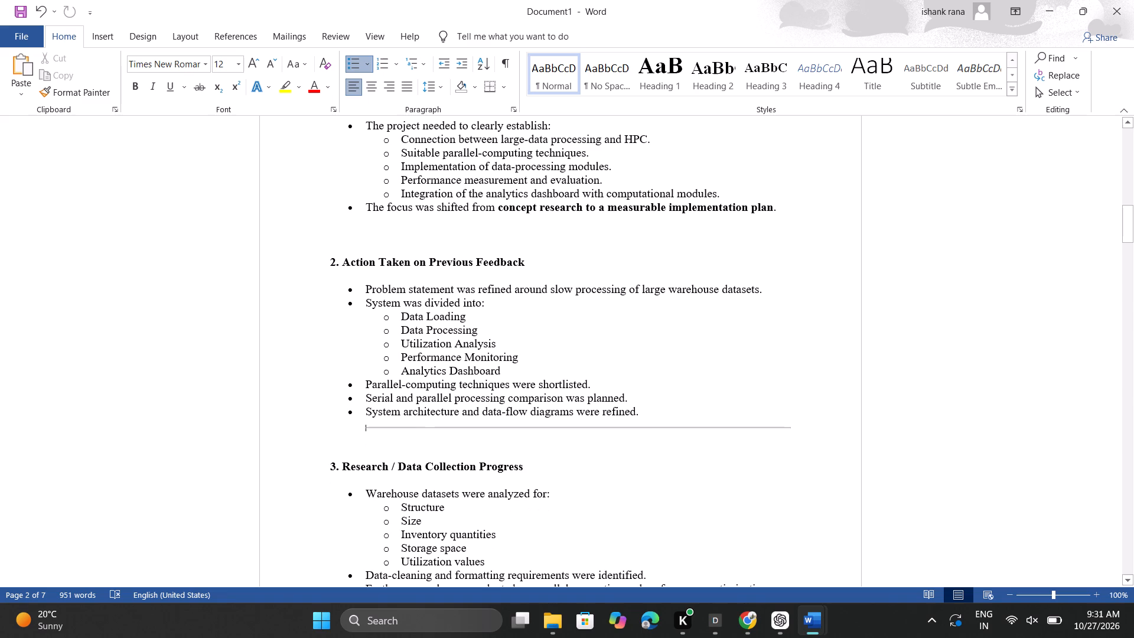
left_click(646, 425)
key("BackSpace")
Remove the stray "HPC PBL PROGRESS REPORT 2" and the divider line after section 3, Research / Data Collection Progress.
scroll(572, 498, "down", 2)
left_click_drag(623, 415, 628, 438)
key("BackSpace")
scroll(628, 438, "down", 1)
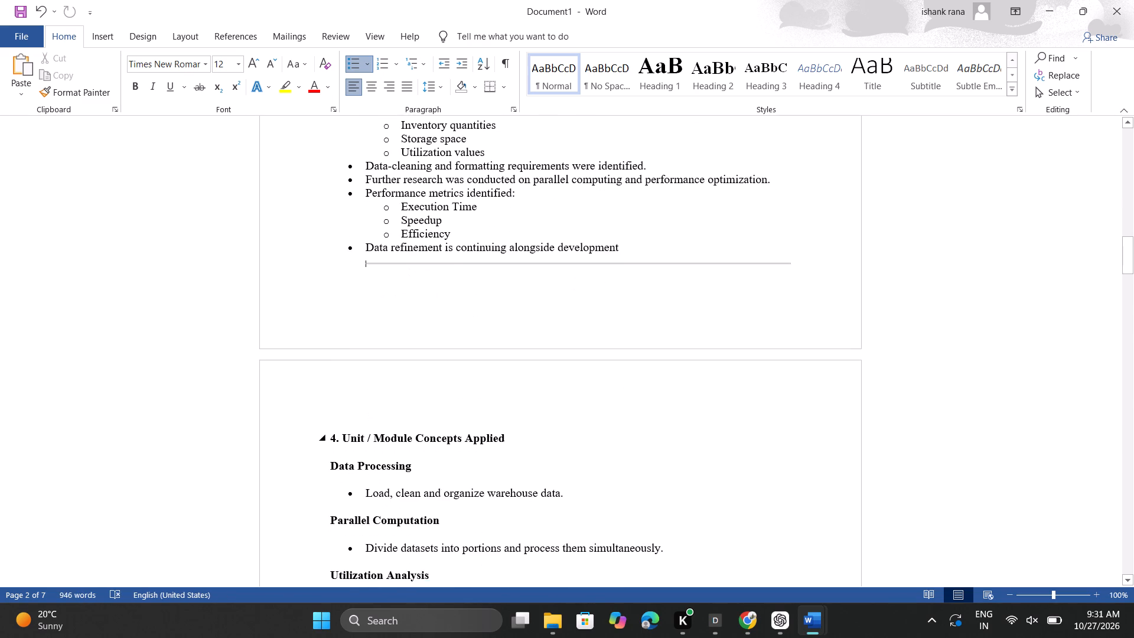
scroll(628, 438, "down", 1)
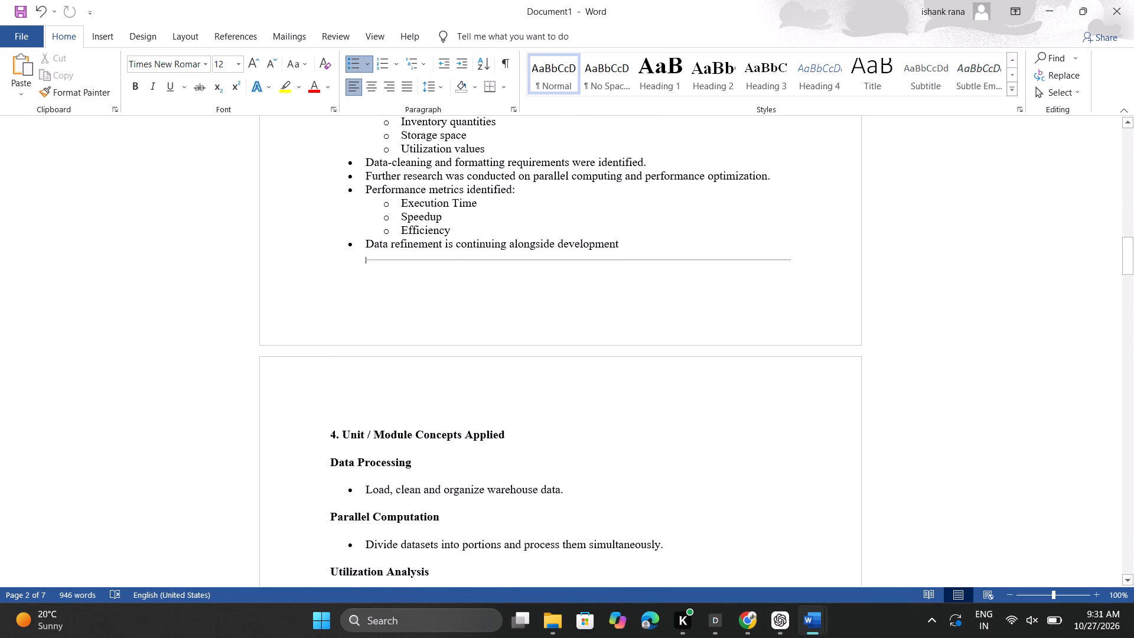
left_click(680, 257)
key("BackSpace")
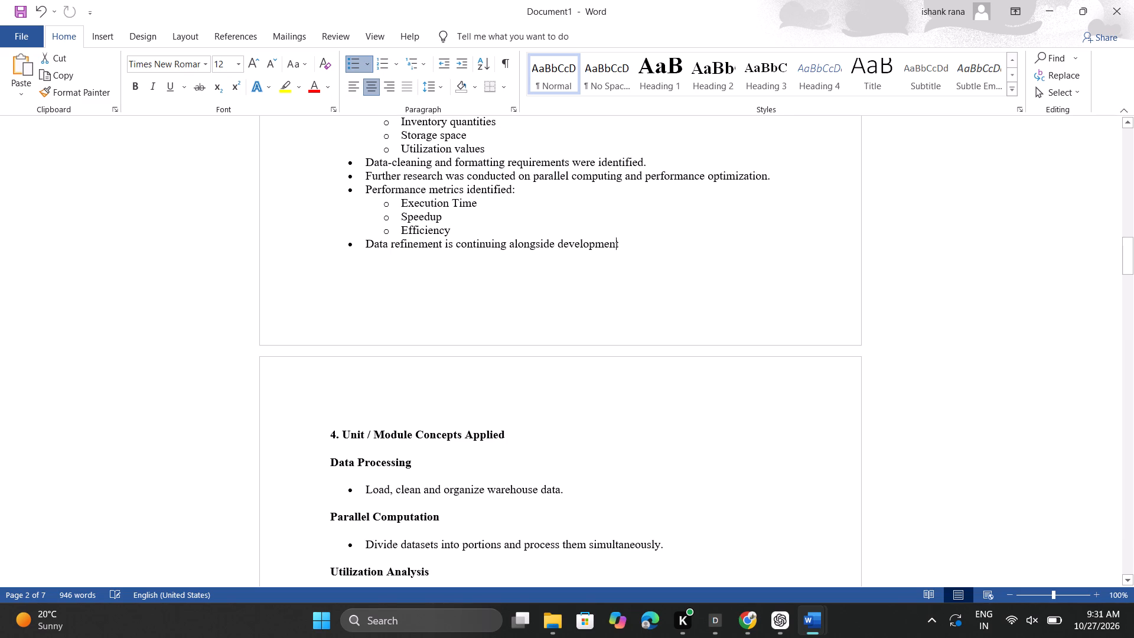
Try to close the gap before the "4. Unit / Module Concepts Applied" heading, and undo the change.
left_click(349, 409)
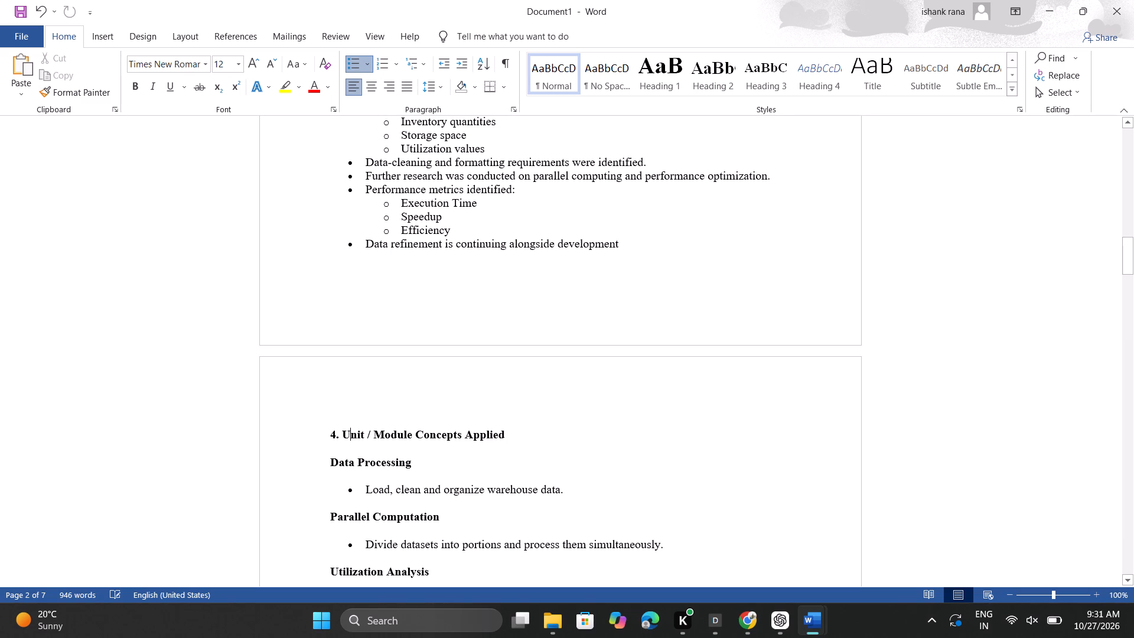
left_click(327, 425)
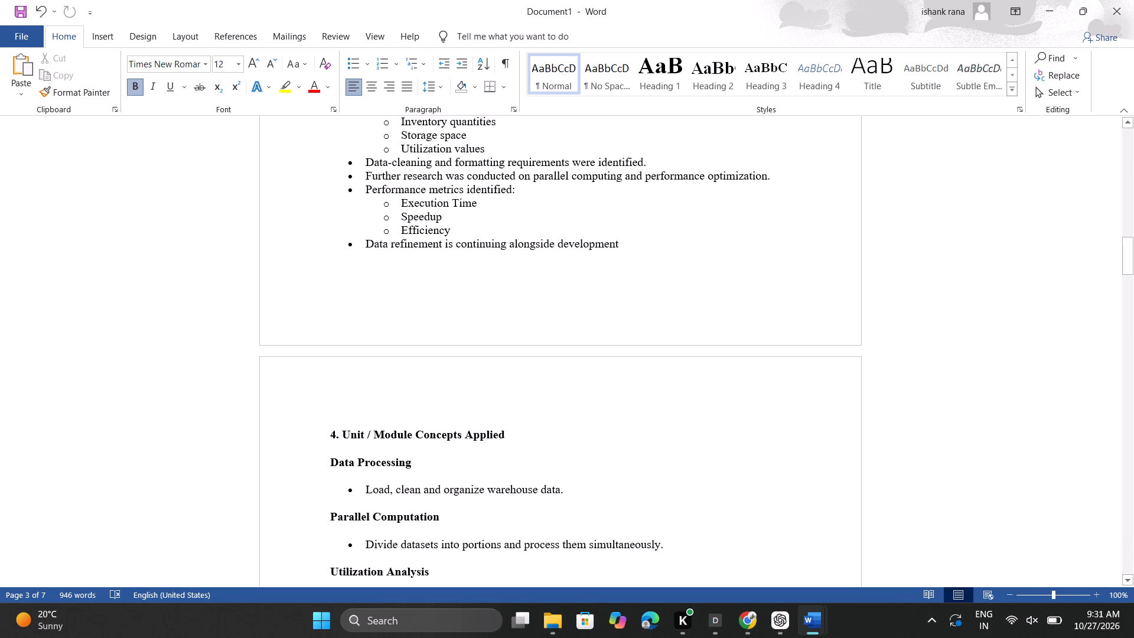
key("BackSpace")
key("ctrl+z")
Remove the stray "HPC PBL PROGRESS REPORT 2" and the divider line at the end of section 4, Unit / Module Concepts Applied.
scroll(327, 425, "down", 2)
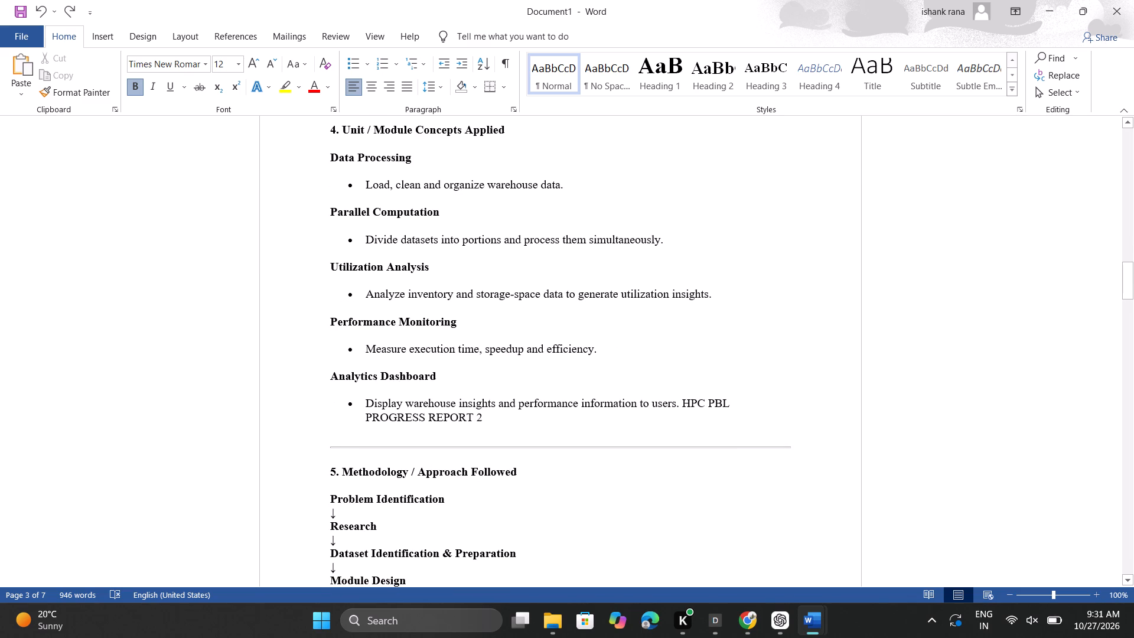
left_click_drag(682, 401, 693, 420)
key("BackSpace")
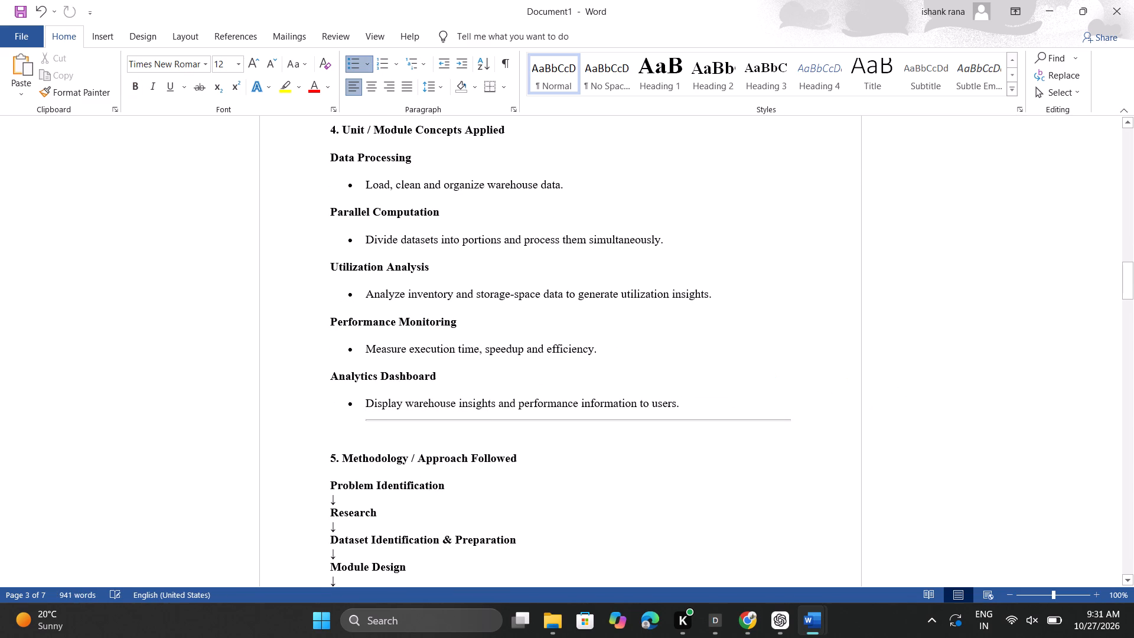
left_click(695, 420)
key("BackSpace")
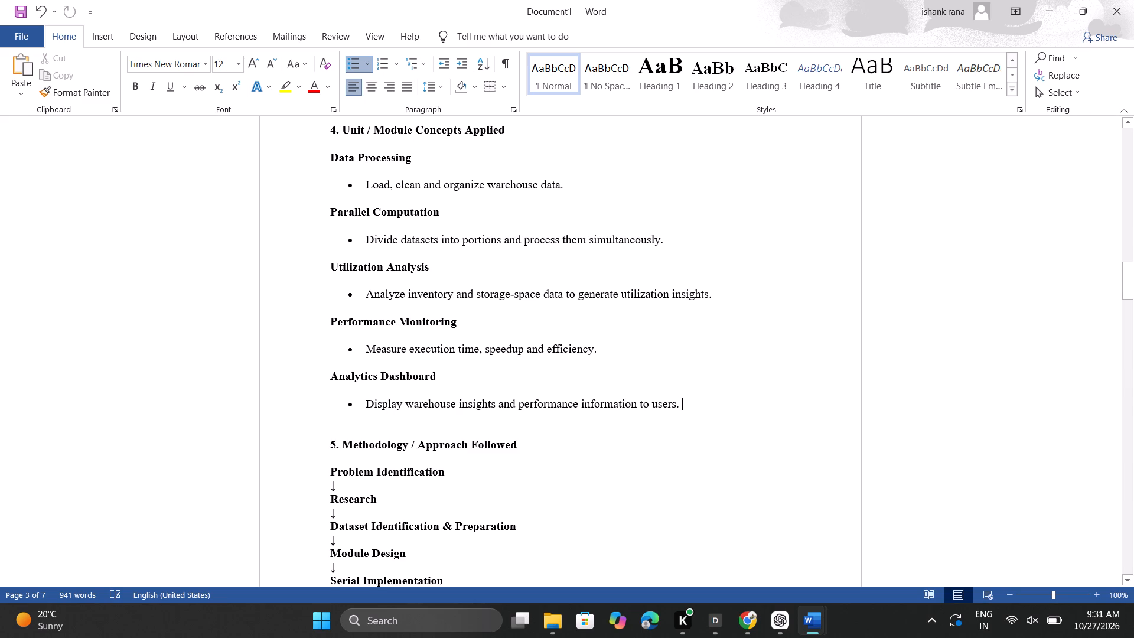
Remove the stray "HPC PBL PROGRESS REPORT 2" and the divider line at the end of section 5, Methodology / Approach Followed.
scroll(695, 420, "down", 4)
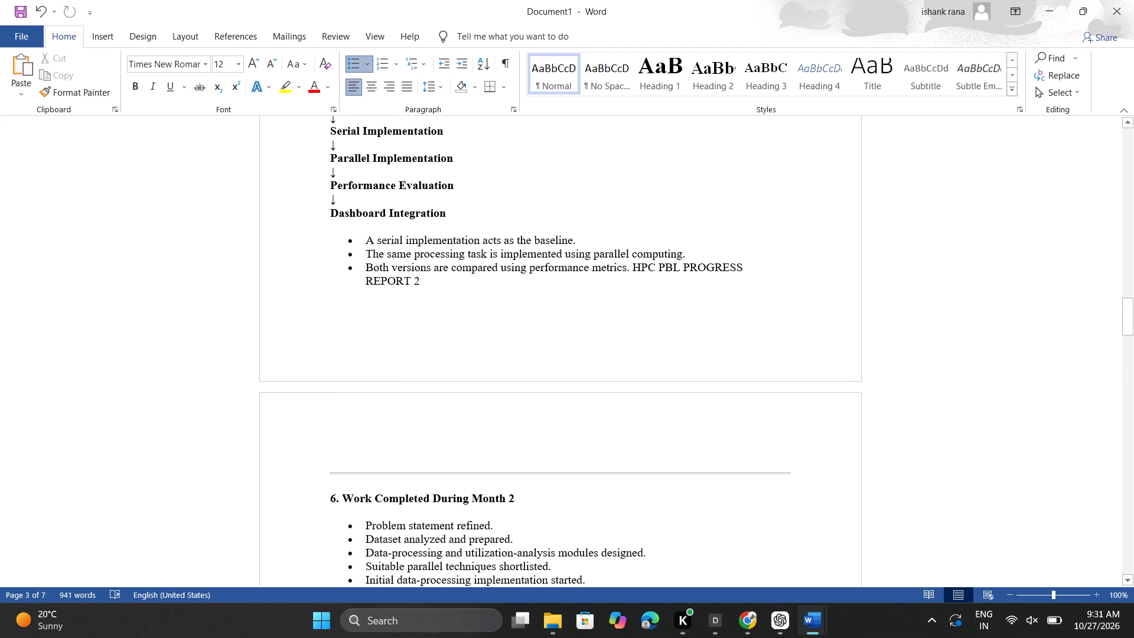
left_click_drag(631, 266, 650, 298)
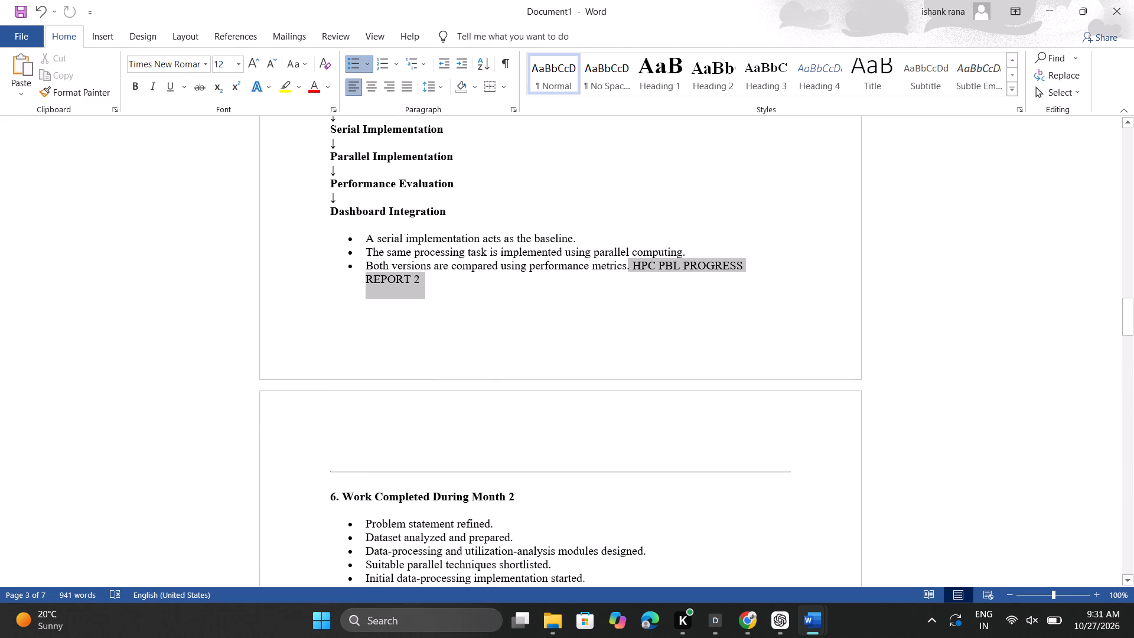
left_click_drag(650, 298, 652, 303)
key("BackSpace")
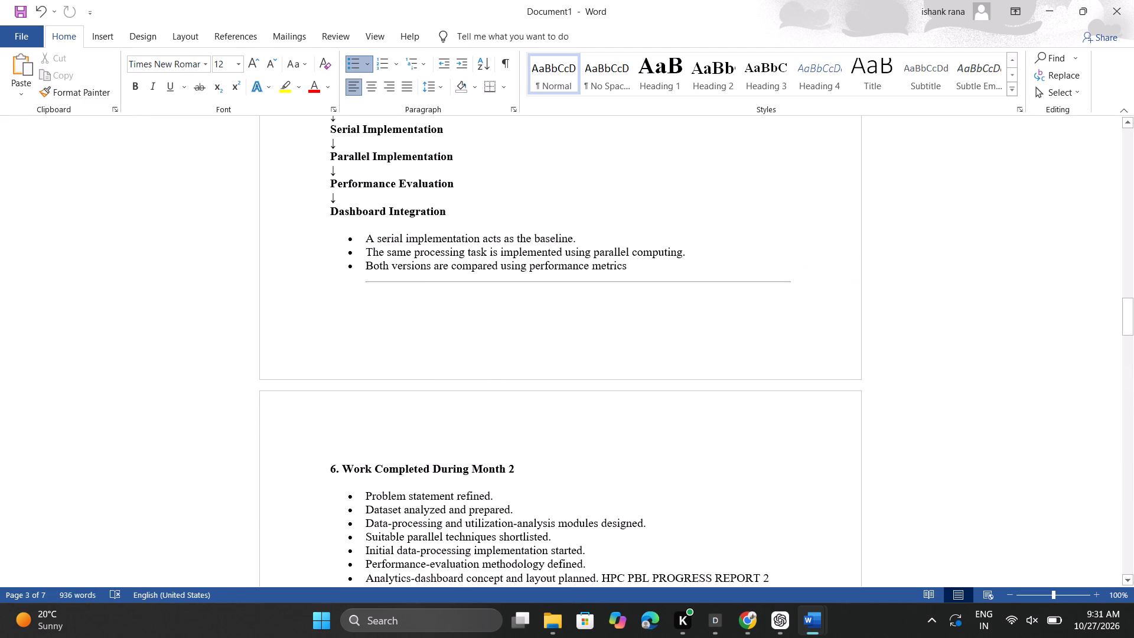
left_click(655, 280)
key("BackSpace")
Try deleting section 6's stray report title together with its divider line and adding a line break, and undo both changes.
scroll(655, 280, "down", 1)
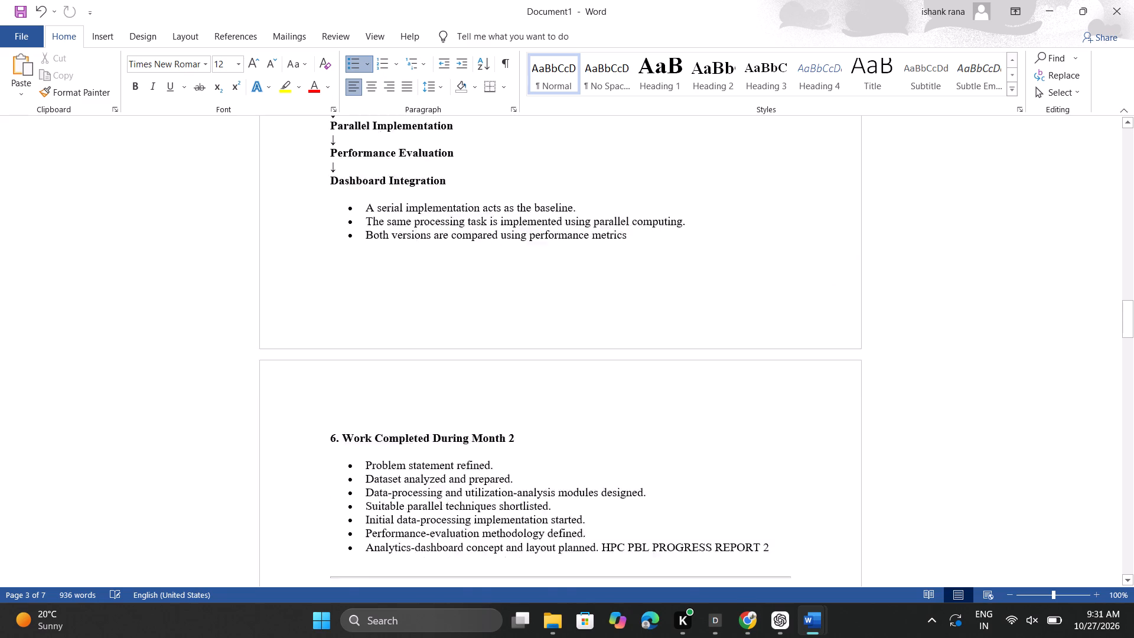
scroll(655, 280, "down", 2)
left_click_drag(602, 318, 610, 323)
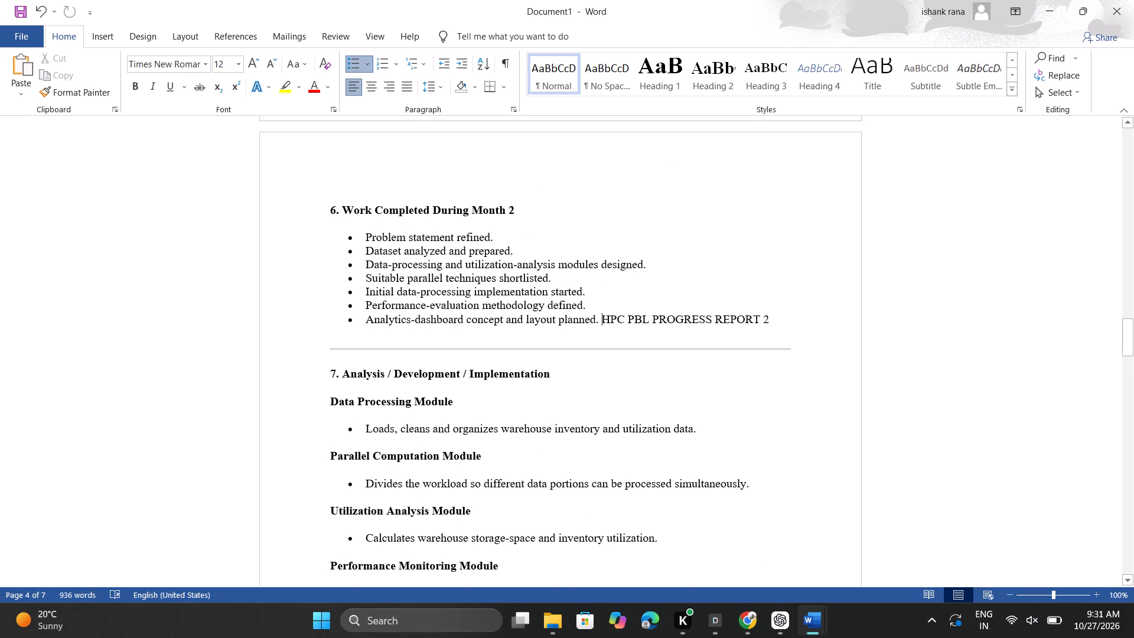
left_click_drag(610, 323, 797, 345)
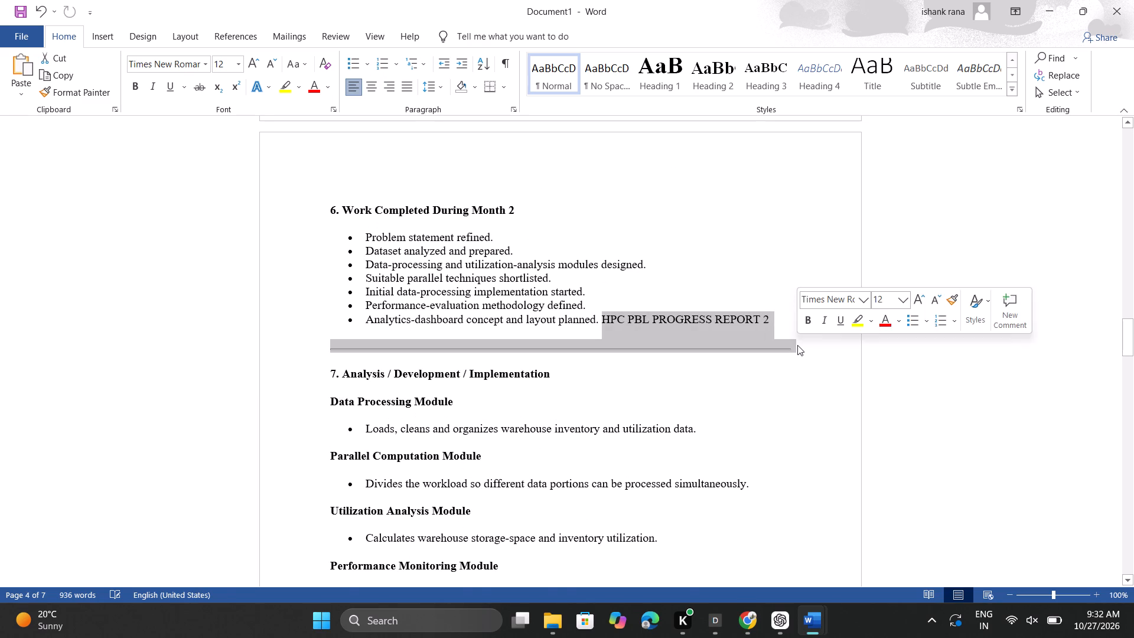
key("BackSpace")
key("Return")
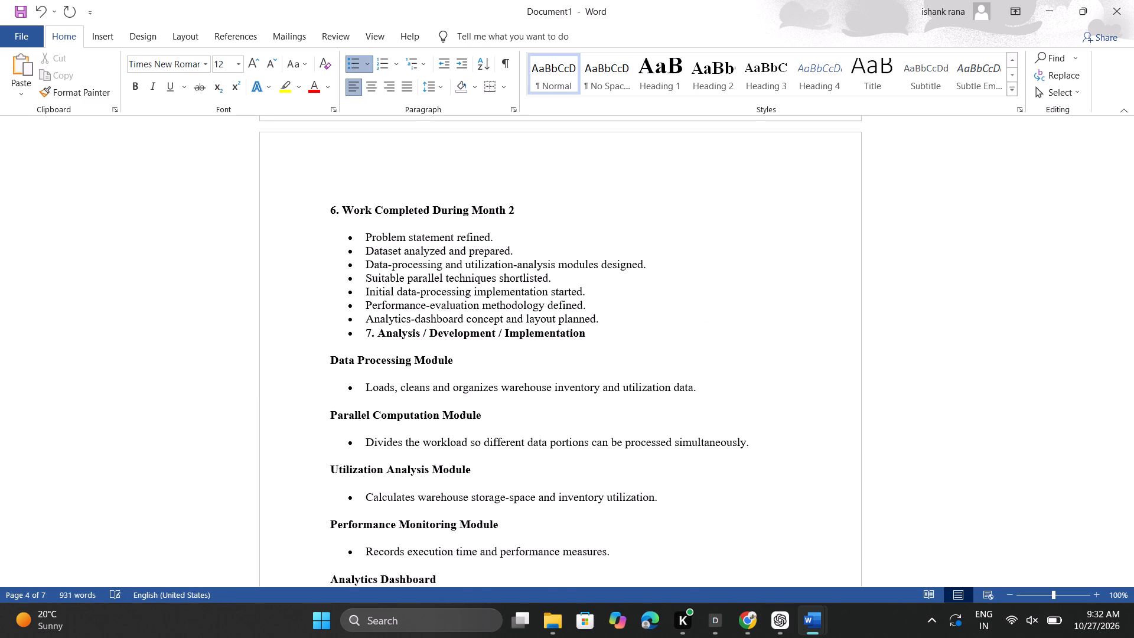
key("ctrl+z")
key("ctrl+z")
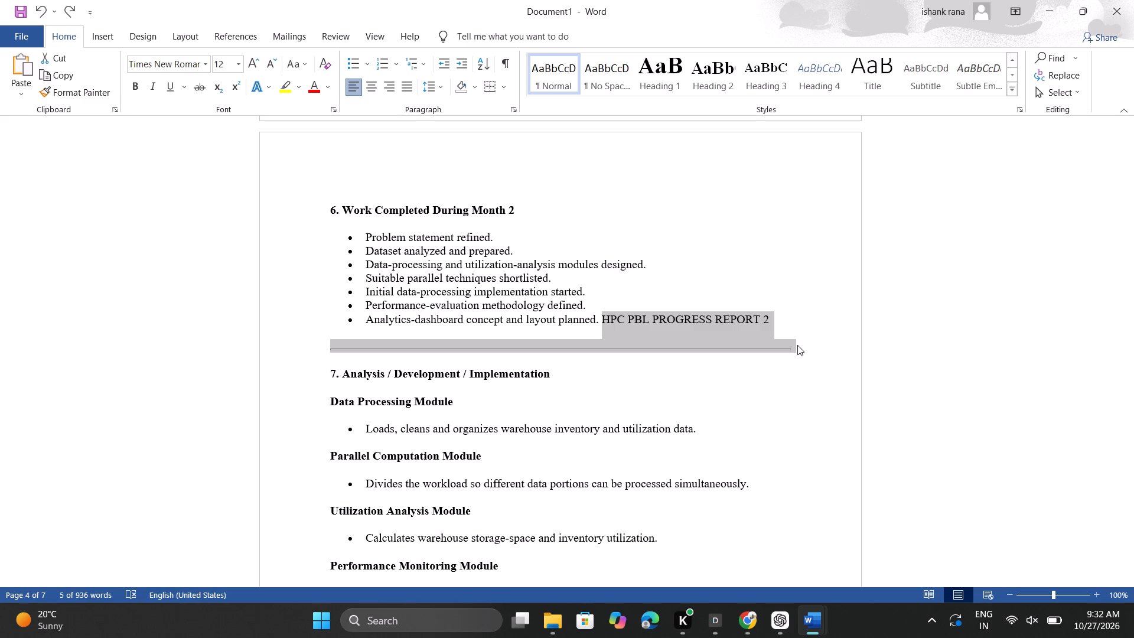
Delete "HPC PBL PROGRESS REPORT 2" and the divider line after section 6, Work Completed During Month 2, keeping heading 7 separate.
left_click(797, 345)
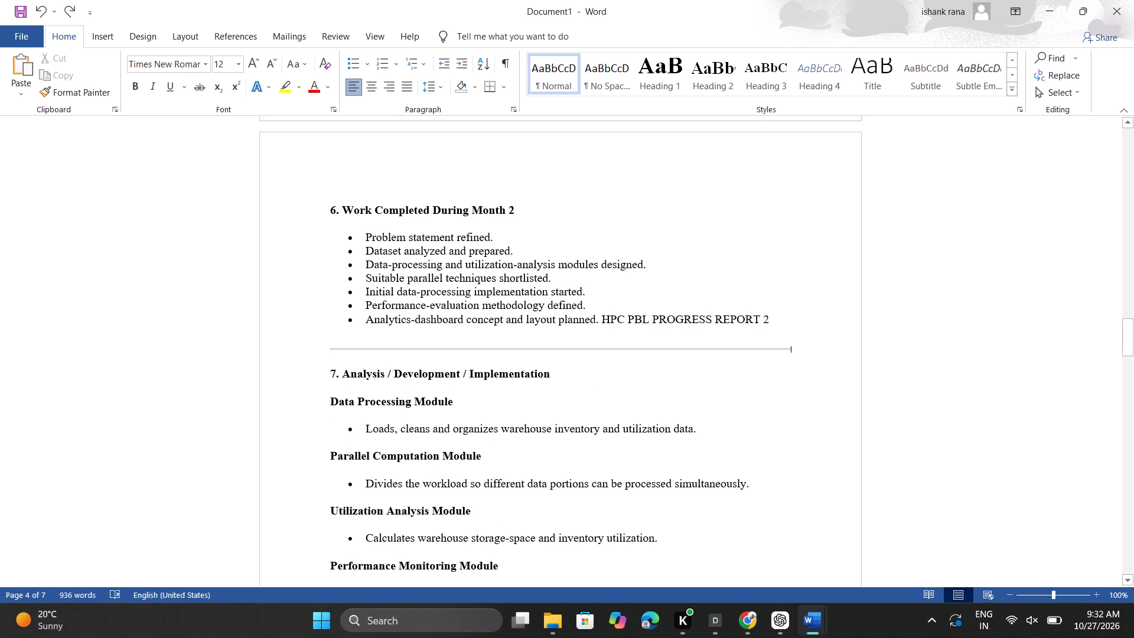
left_click_drag(604, 317, 767, 317)
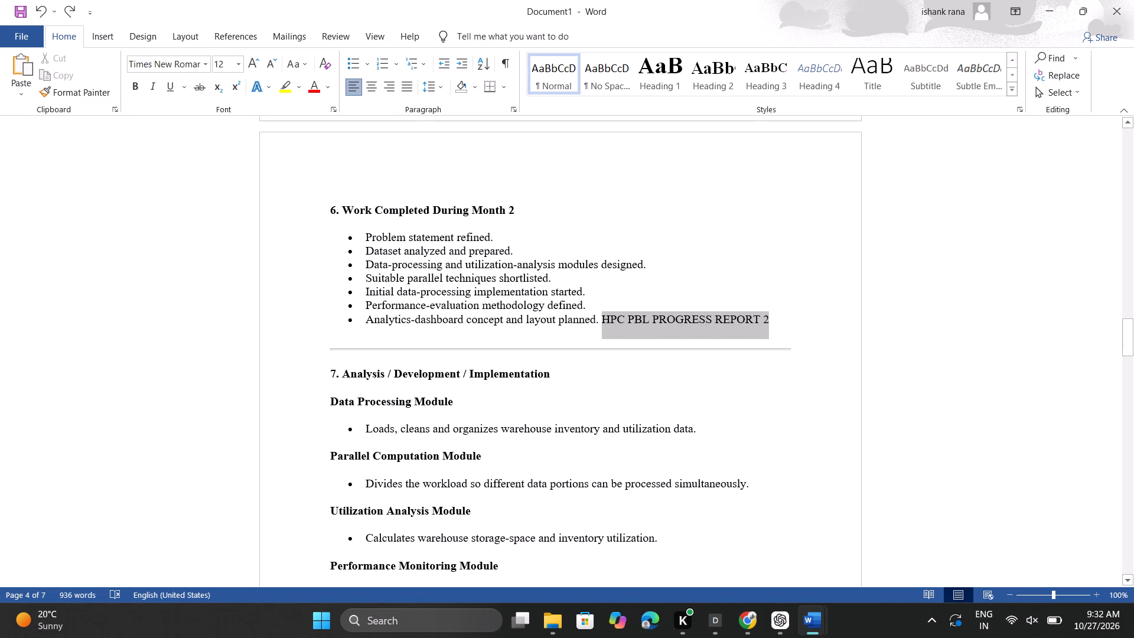
left_click_drag(767, 317, 768, 320)
key("BackSpace")
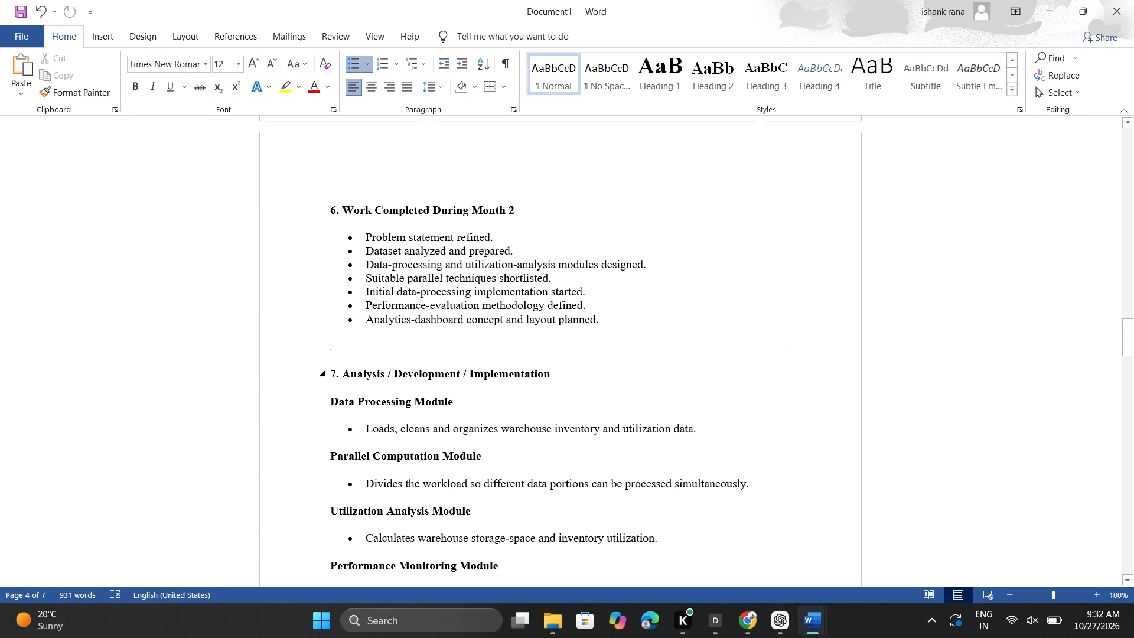
left_click(731, 351)
key("BackSpace")
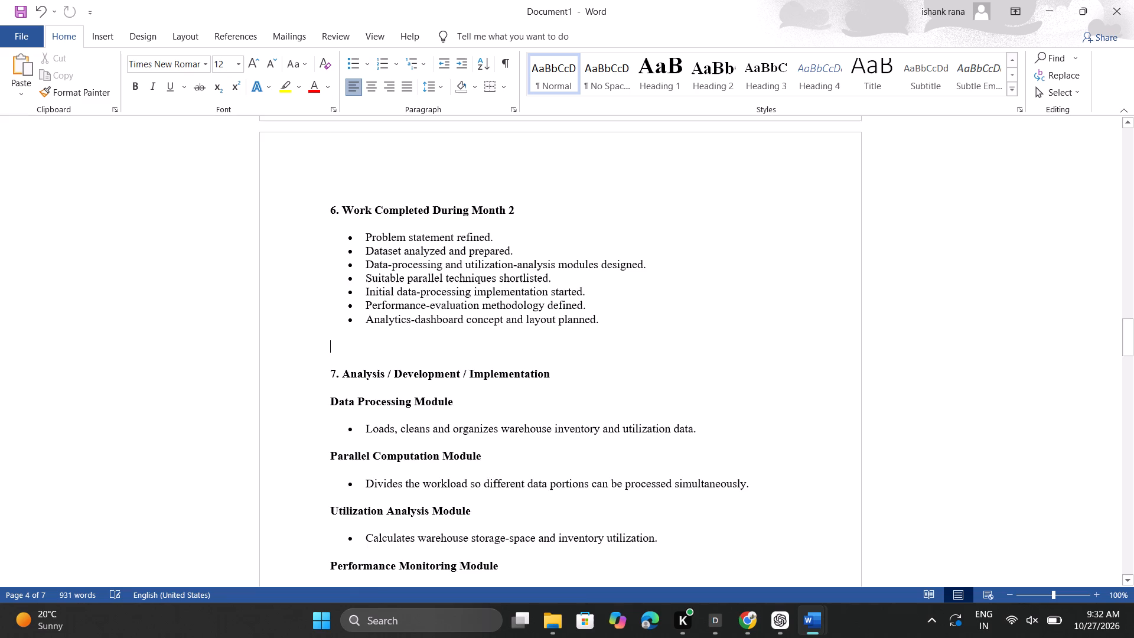
Remove the stray "HPC PBL PROGRESS REPORT 2" and the divider line at the end of section 7, Analysis / Development / Implementation.
scroll(731, 351, "down", 4)
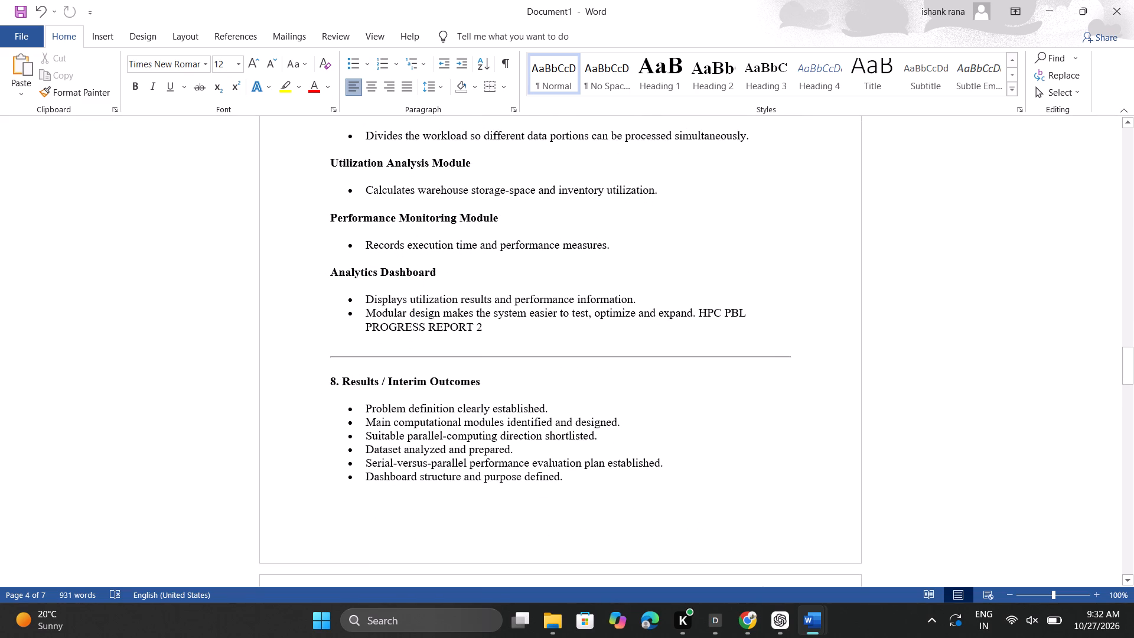
left_click_drag(695, 308, 709, 327)
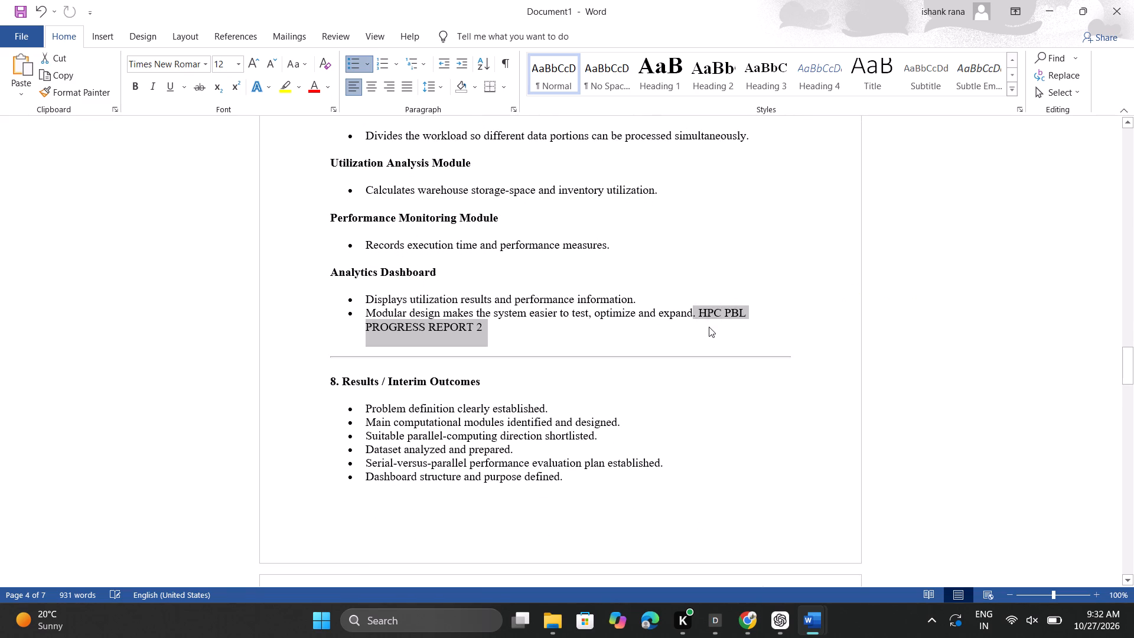
left_click(709, 327)
left_click_drag(702, 312, 714, 317)
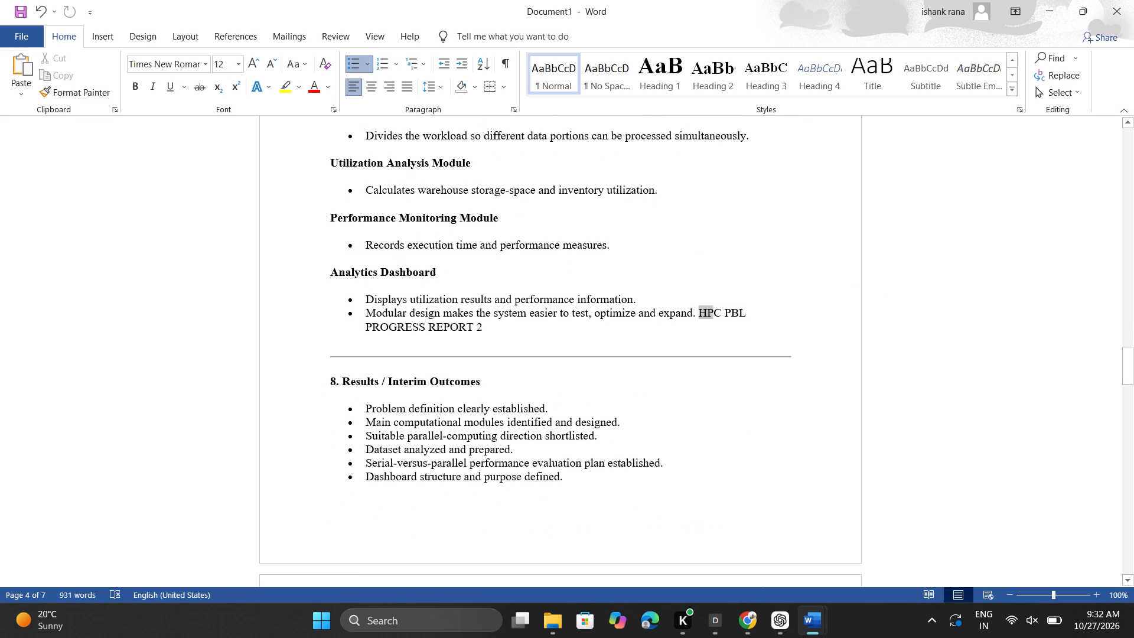
left_click_drag(714, 317, 722, 328)
key("BackSpace")
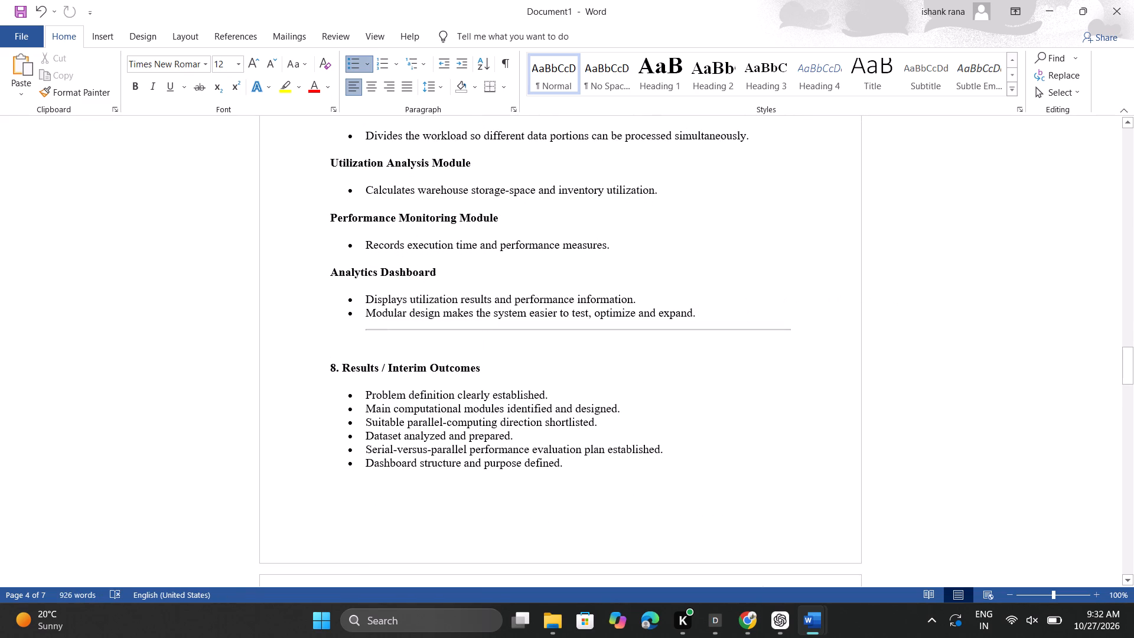
left_click(721, 334)
key("BackSpace")
scroll(725, 330, "down", 1)
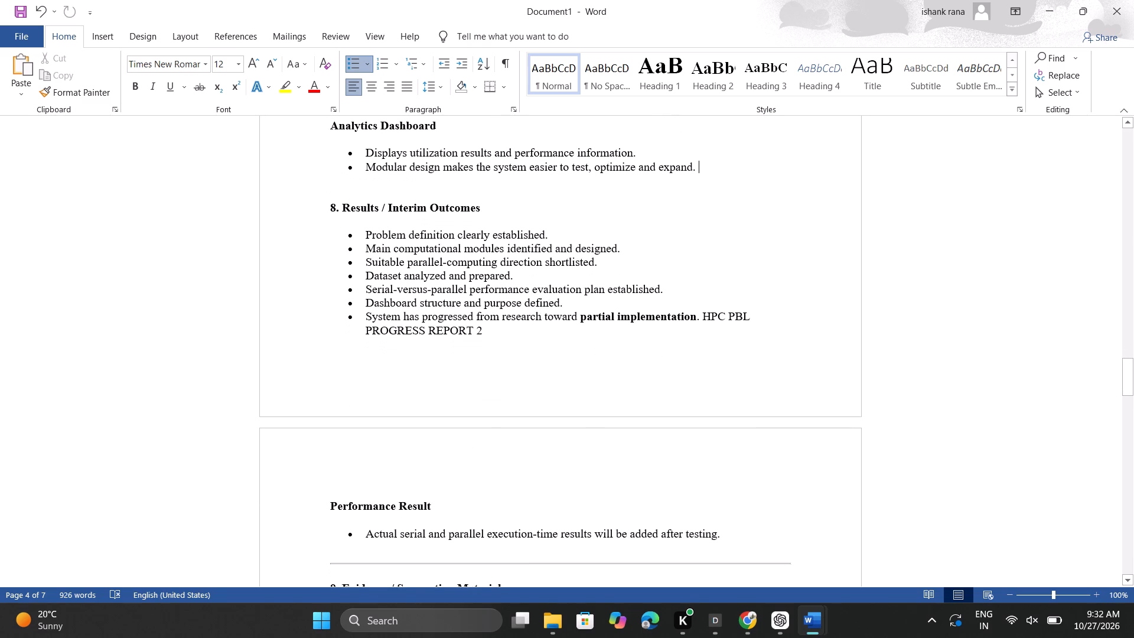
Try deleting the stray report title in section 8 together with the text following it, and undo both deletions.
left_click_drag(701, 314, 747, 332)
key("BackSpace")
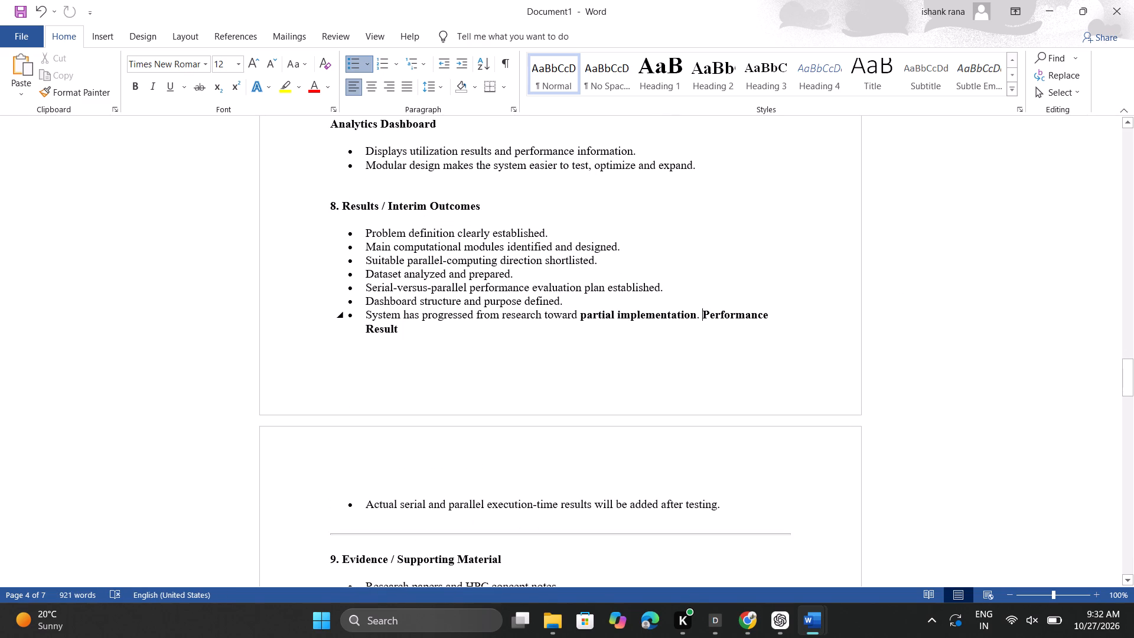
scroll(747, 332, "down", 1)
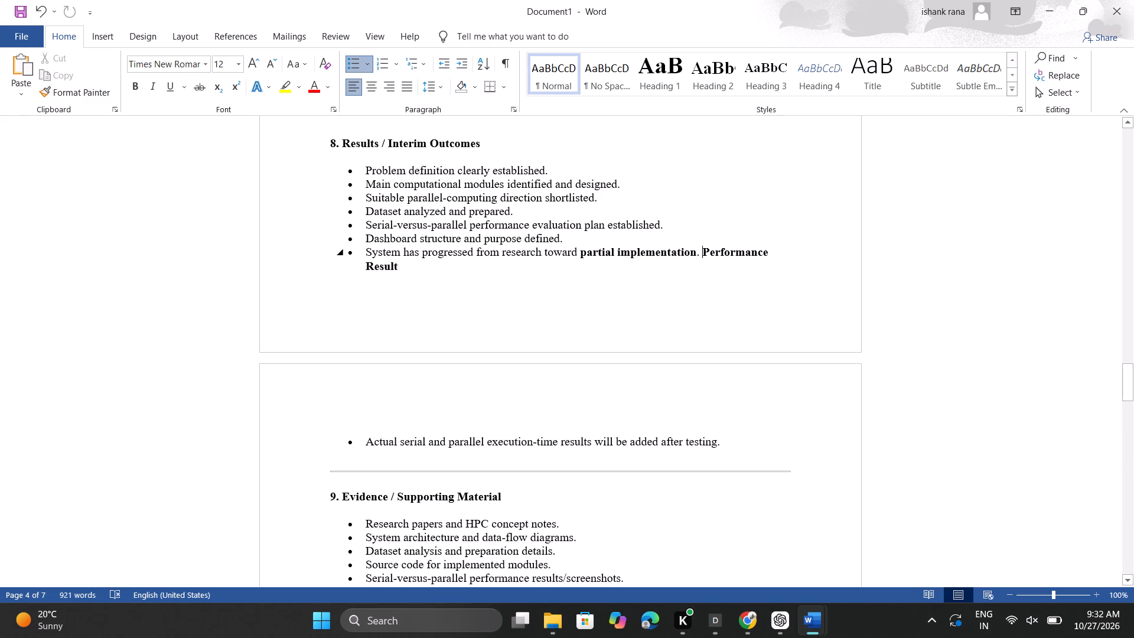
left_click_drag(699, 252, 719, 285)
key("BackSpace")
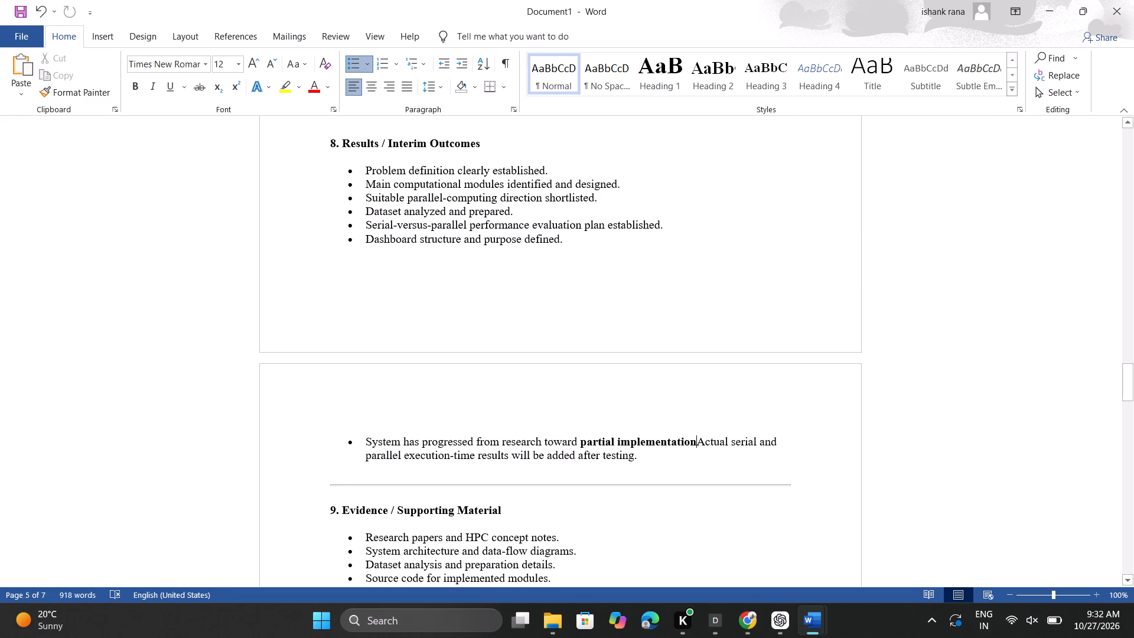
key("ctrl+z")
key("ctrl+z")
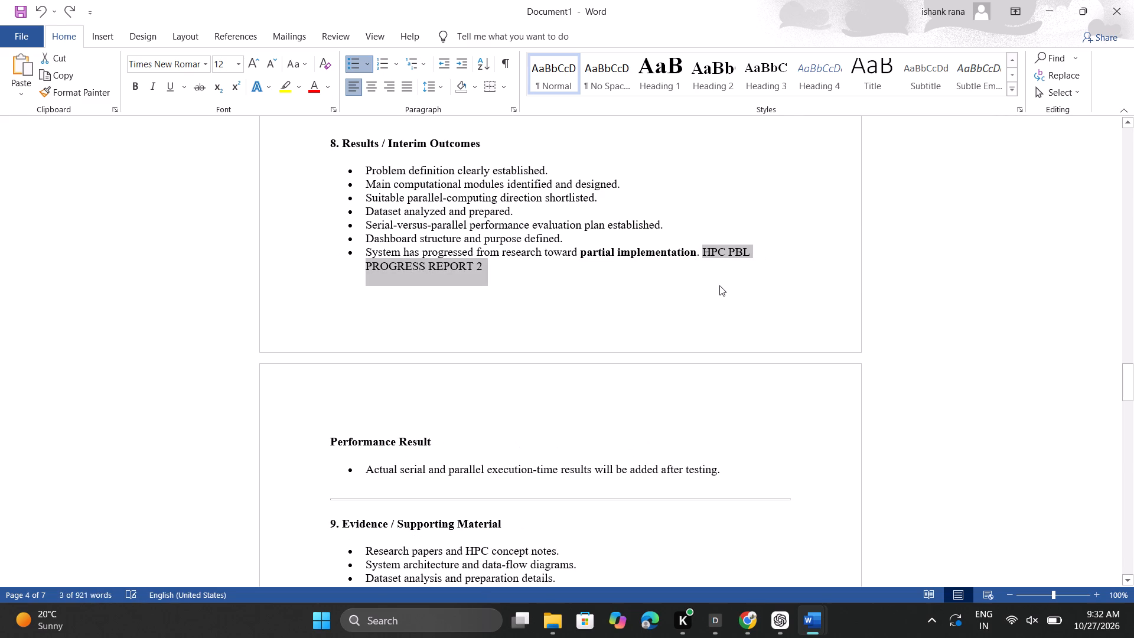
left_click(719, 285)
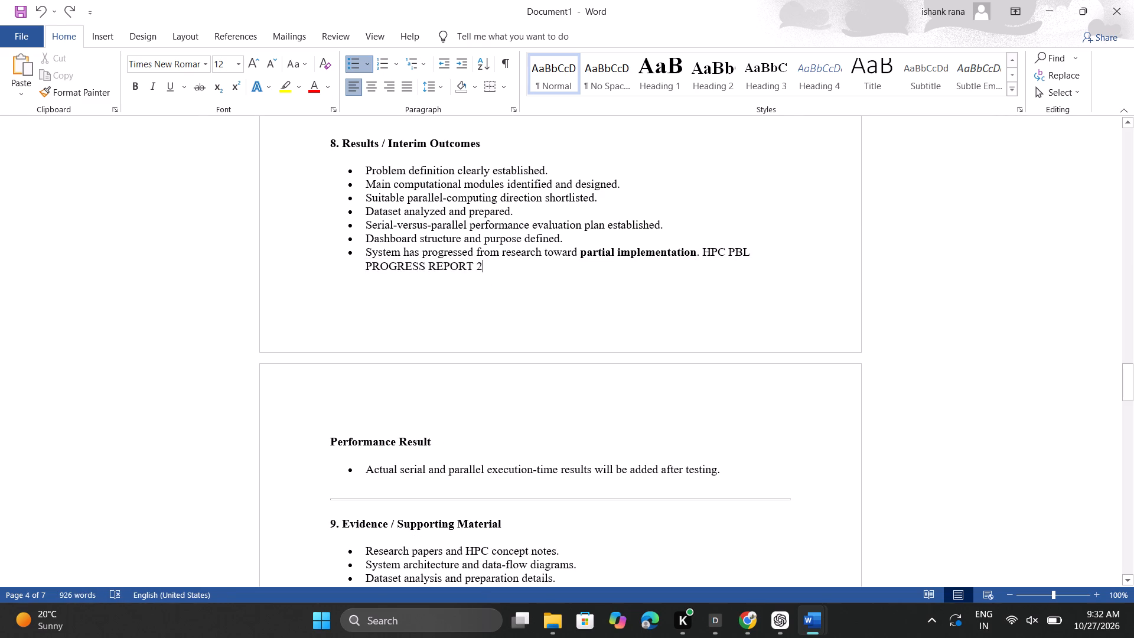
Delete "HPC PBL PROGRESS REPORT 2" from section 8's last bullet, keeping "Performance Result" as a separate unbulleted subheading.
left_click_drag(703, 250, 713, 266)
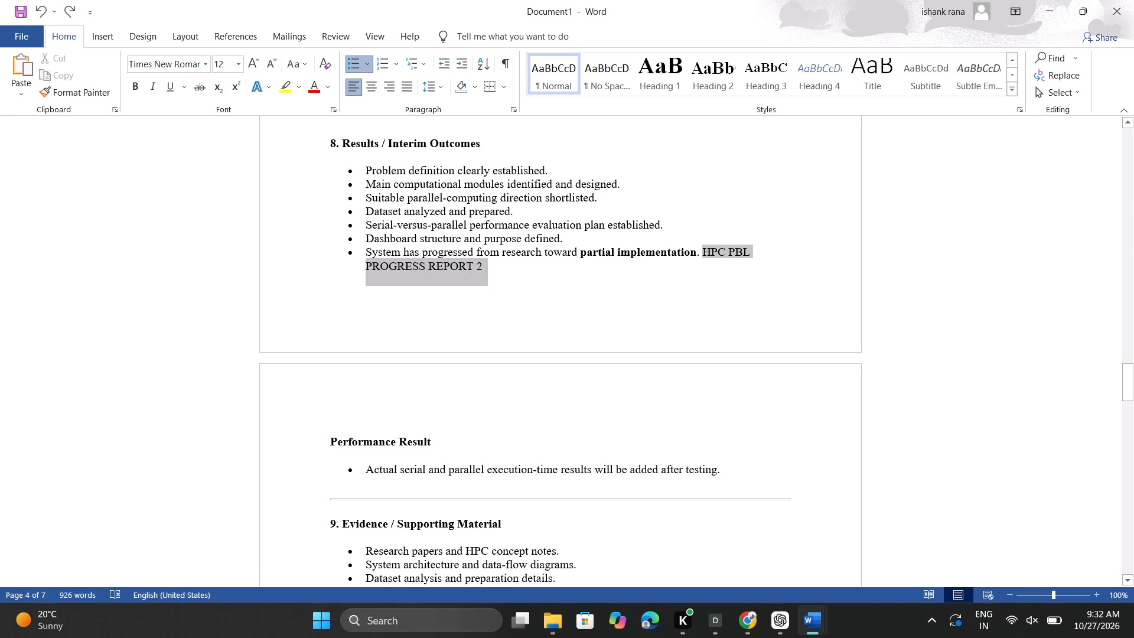
left_click_drag(713, 266, 488, 278)
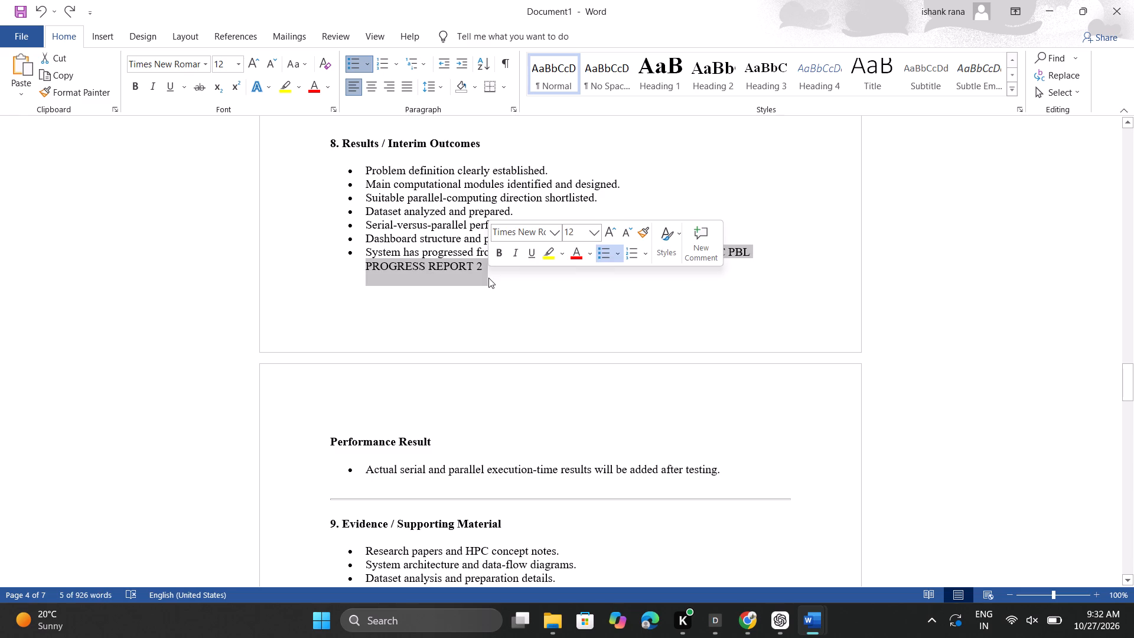
key("BackSpace")
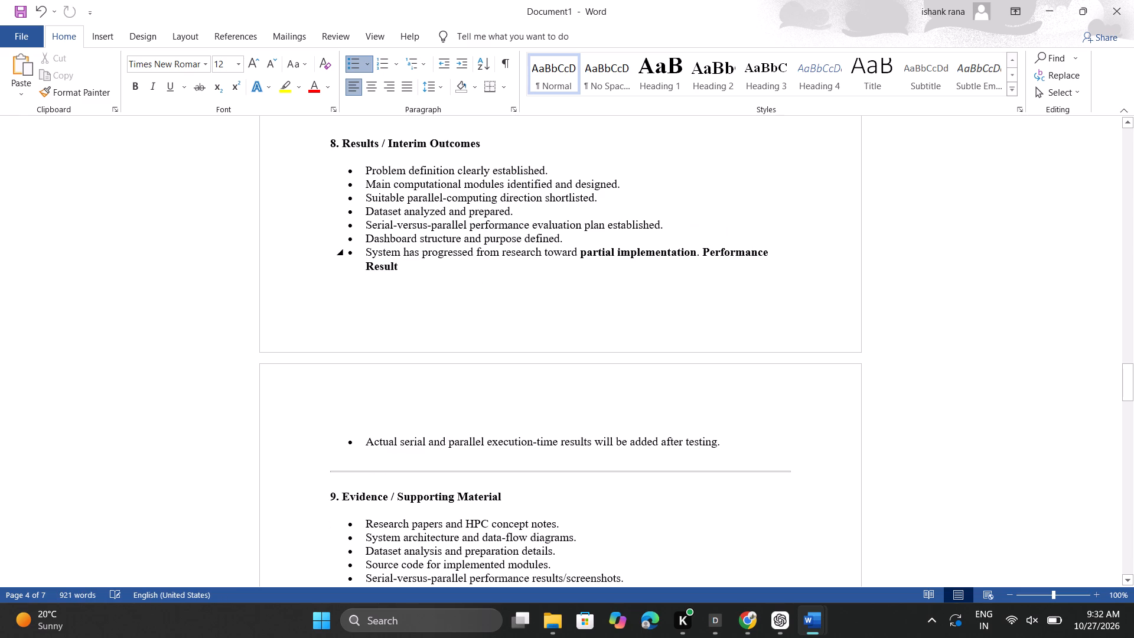
key("Return")
key("BackSpace")
key("BackSpace")
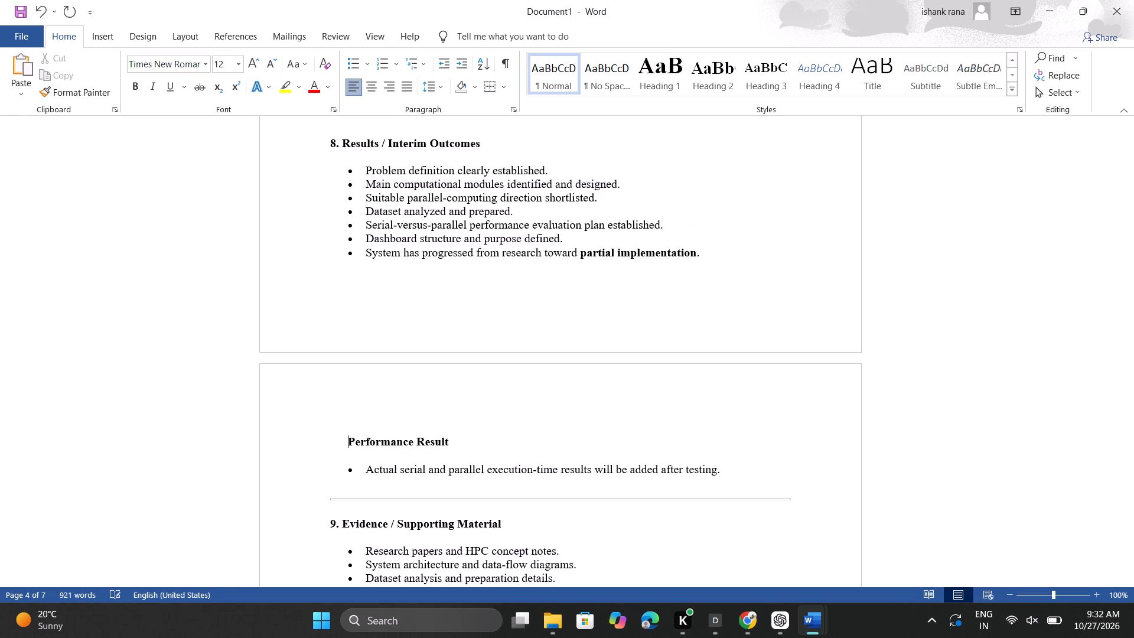
Delete the divider line between the Performance Result bullet and heading 9, Evidence / Supporting Material.
scroll(488, 278, "down", 3)
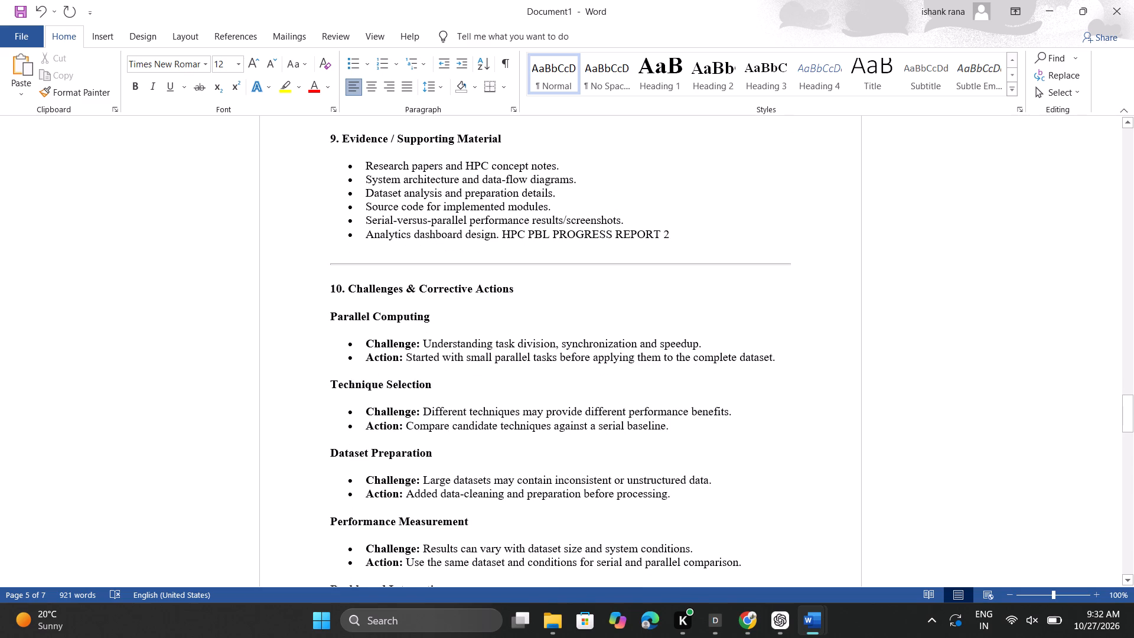
scroll(559, 156, "up", 1)
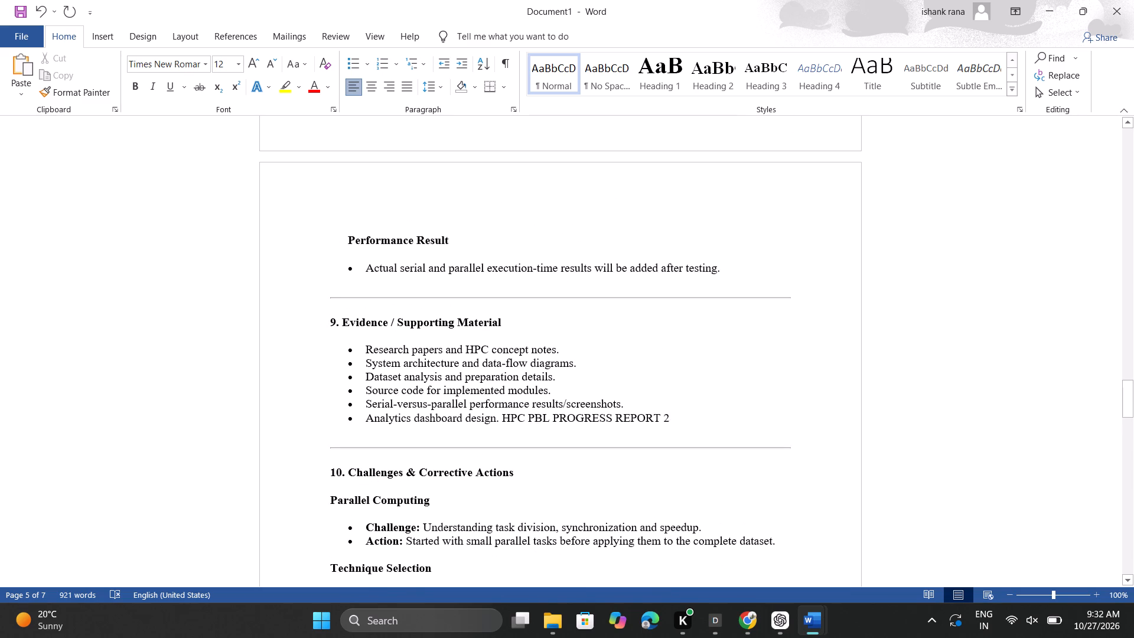
left_click(515, 295)
key("BackSpace")
Remove the stray "HPC PBL PROGRESS REPORT 2" and the divider line at the end of section 9, Evidence / Supporting Material.
scroll(515, 295, "down", 1)
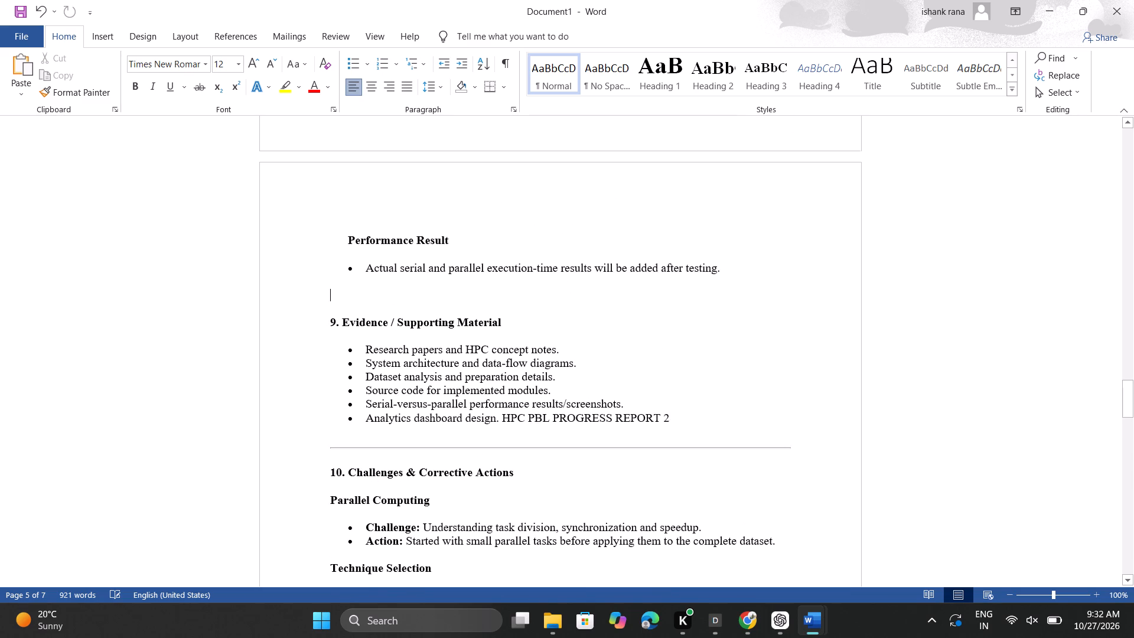
scroll(515, 295, "down", 1)
left_click_drag(502, 294, 669, 291)
key("BackSpace")
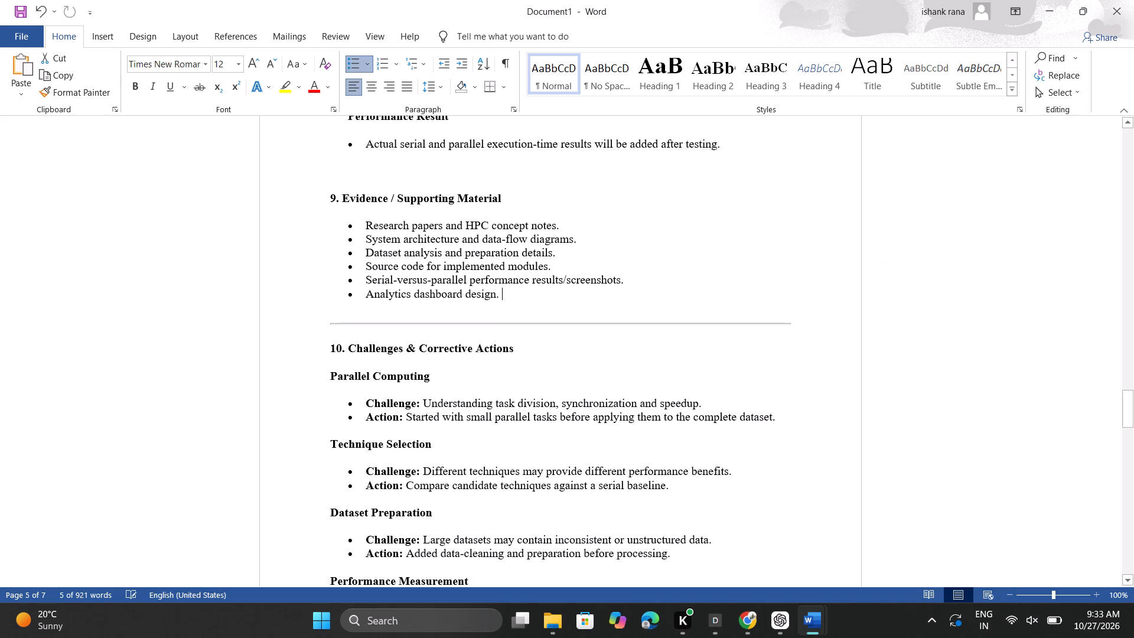
left_click(666, 329)
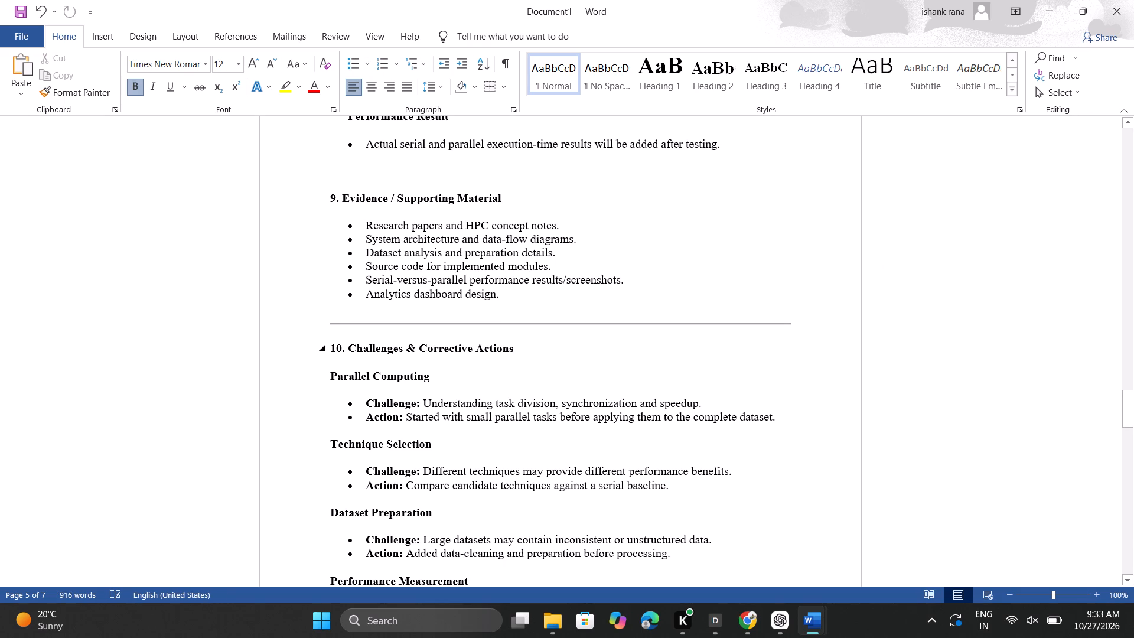
left_click(670, 323)
key("BackSpace")
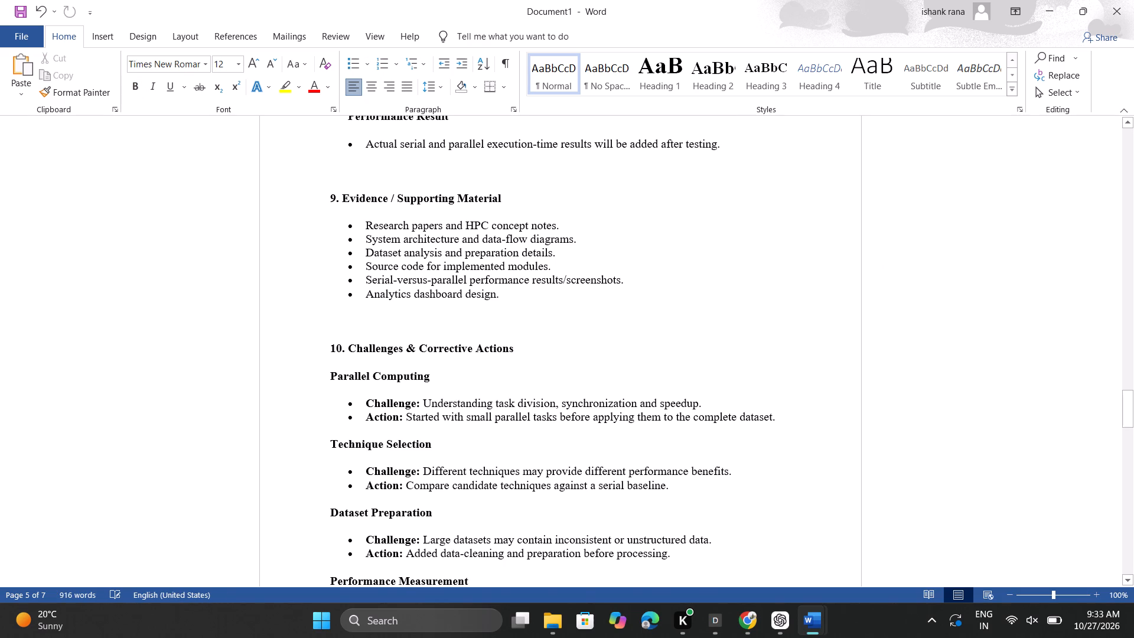
Remove the stray "HPC PBL PROGRESS REPORT 2" and the divider line at the end of section 10, Challenges & Corrective Actions.
scroll(670, 323, "down", 2)
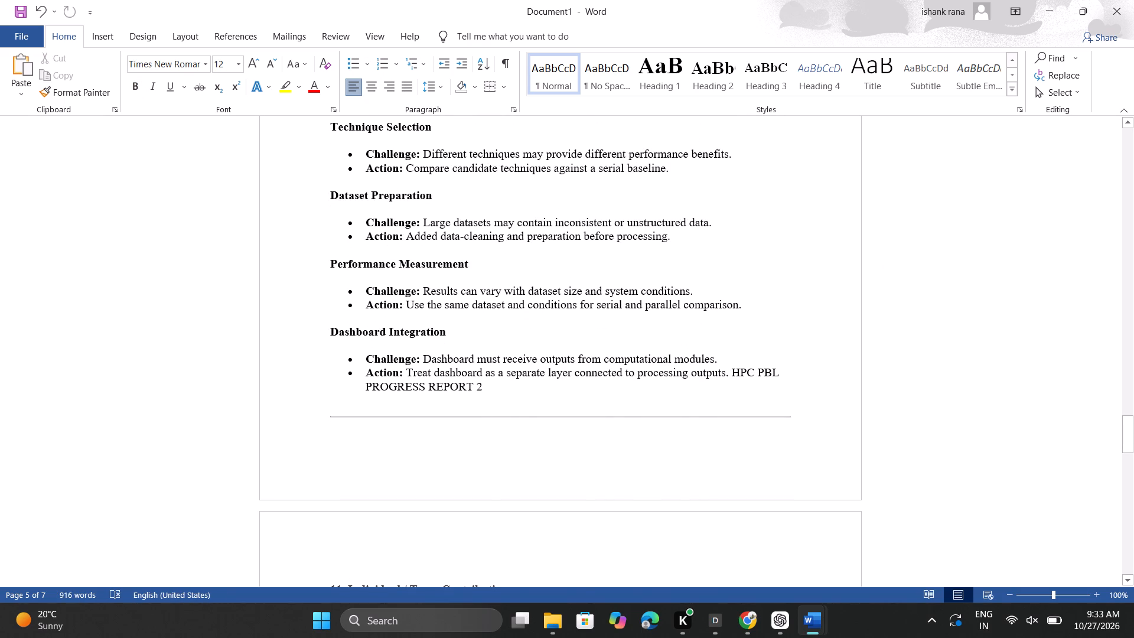
left_click_drag(730, 370, 756, 385)
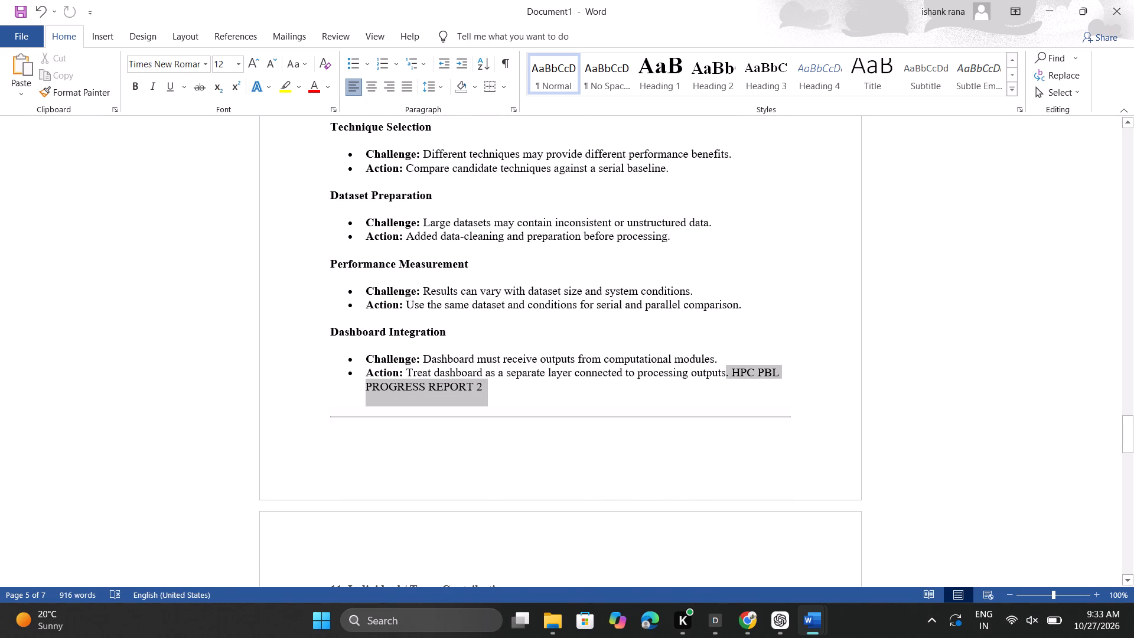
left_click_drag(756, 385, 755, 385)
key("BackSpace")
left_click(753, 392)
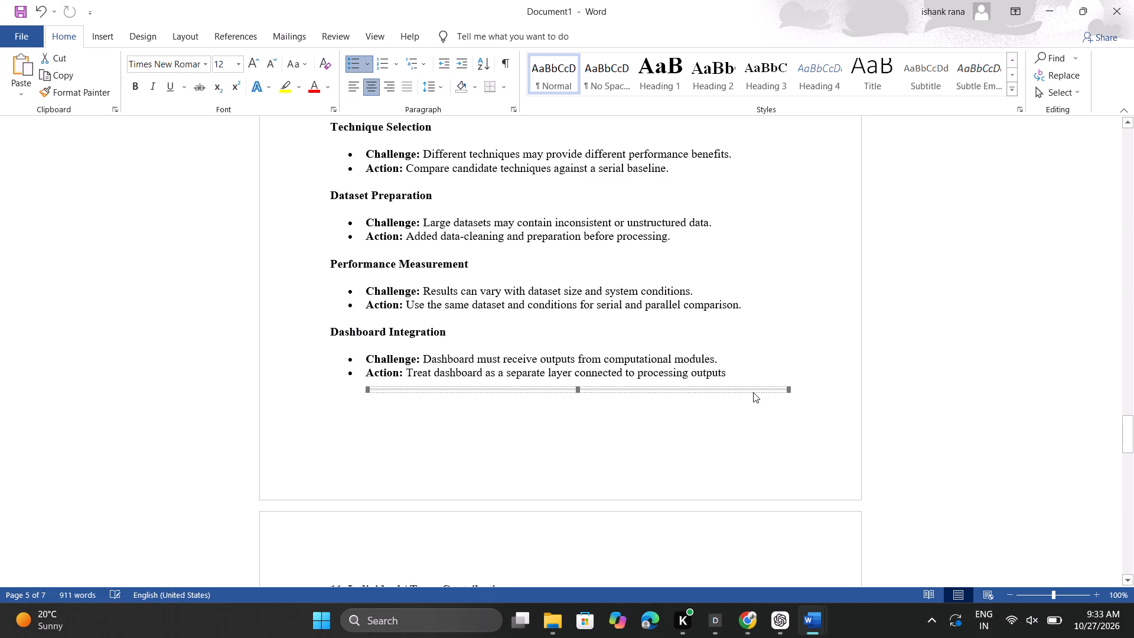
key("BackSpace")
Delete the divider line between the Team Contribution list and heading 12, Overall Progress (%).
scroll(753, 392, "down", 3)
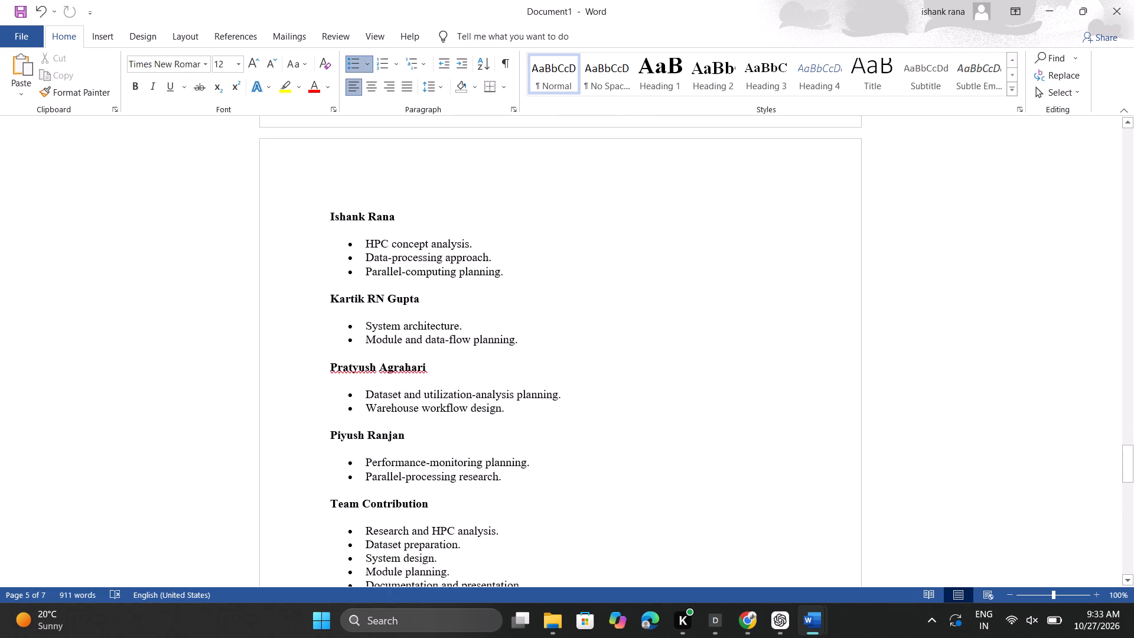
scroll(753, 392, "down", 2)
scroll(690, 313, "up", 1)
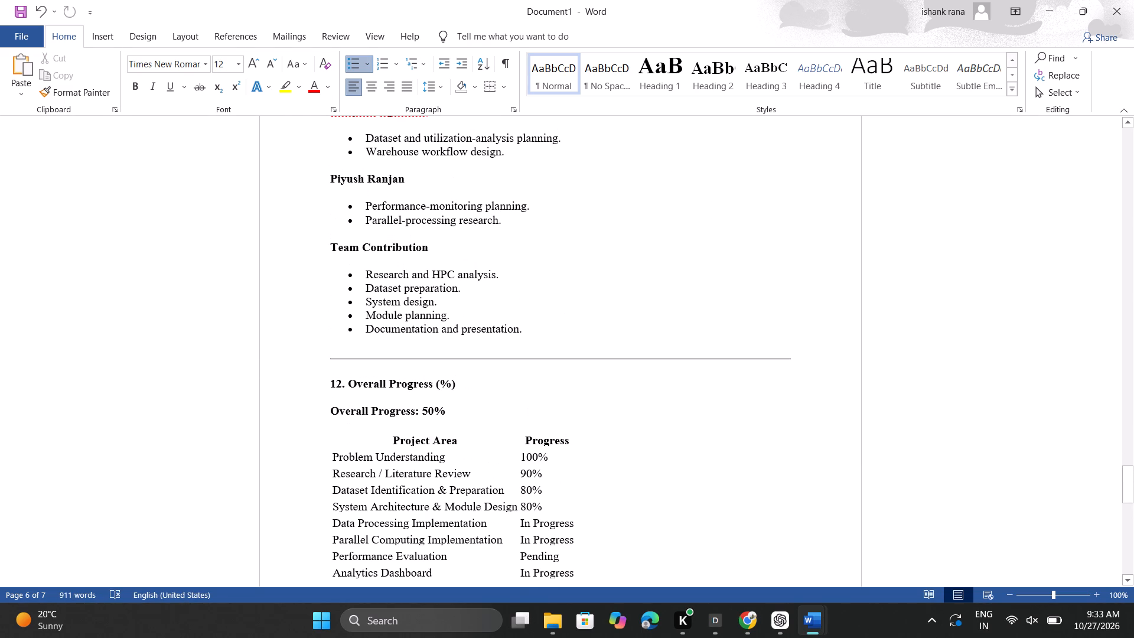
left_click(641, 359)
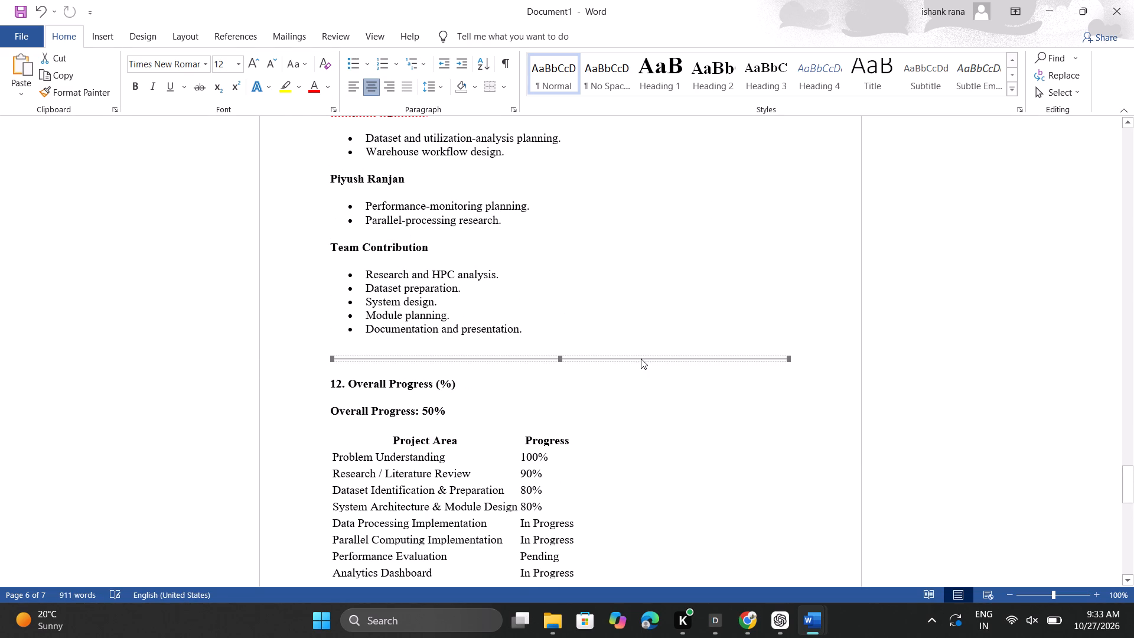
key("BackSpace")
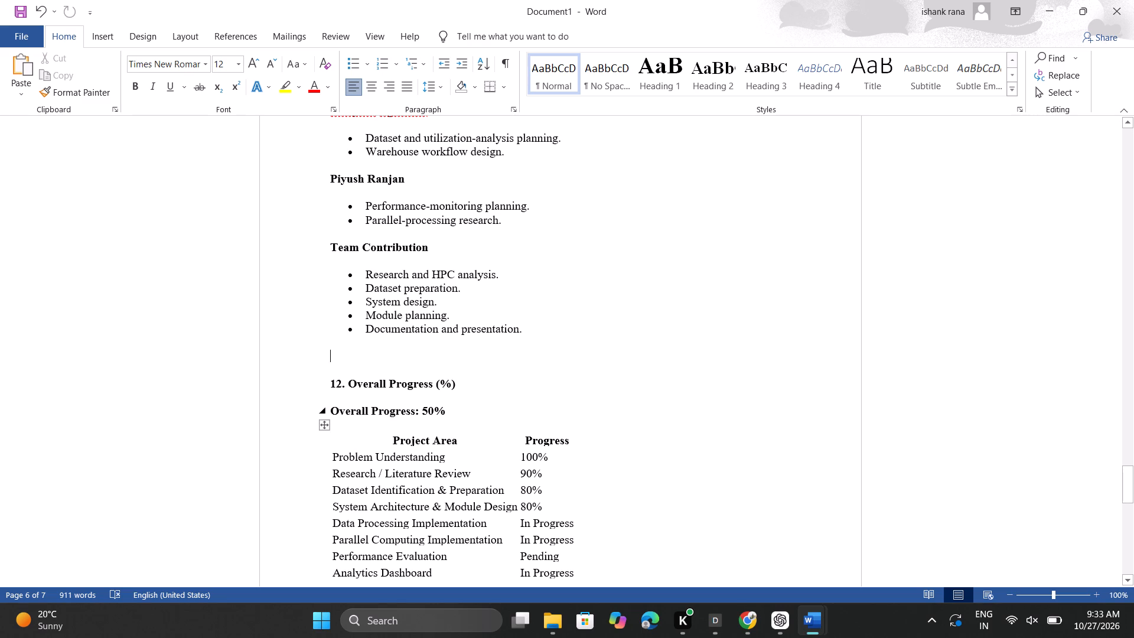
Apply the black-bordered grid table style to the whole Project Area / Progress table in section 12.
left_click(321, 422)
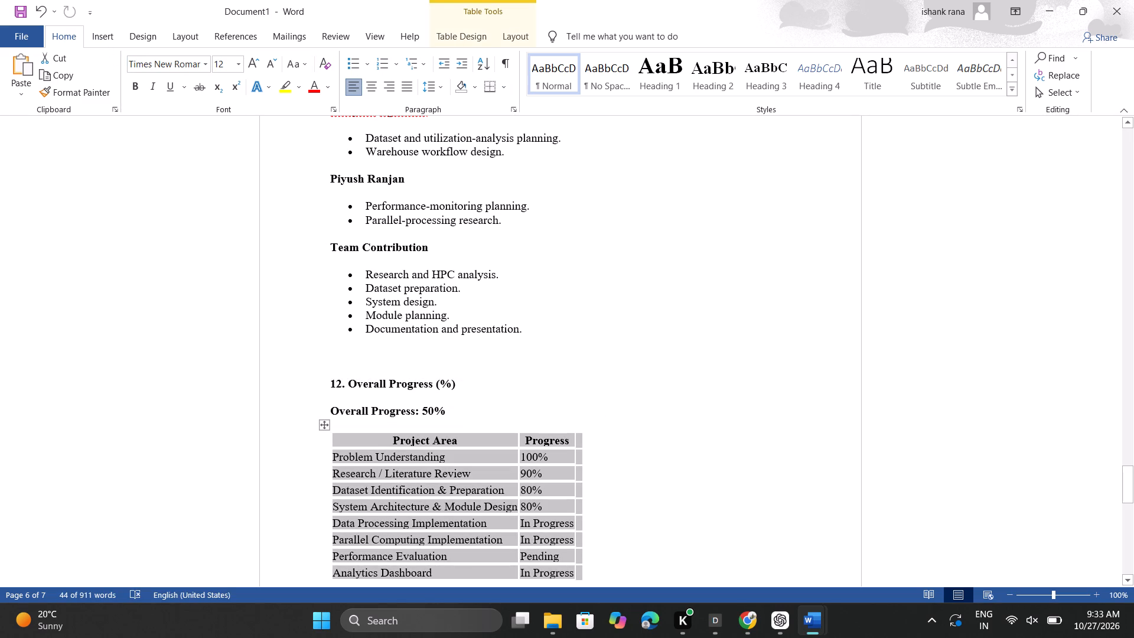
left_click(153, 38)
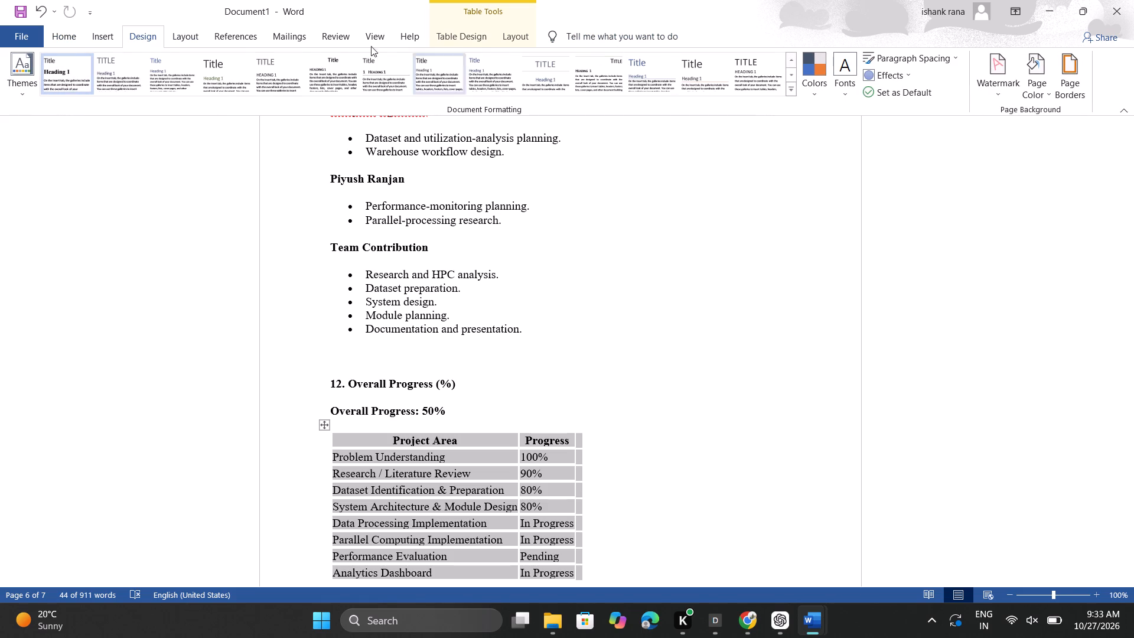
left_click(452, 33)
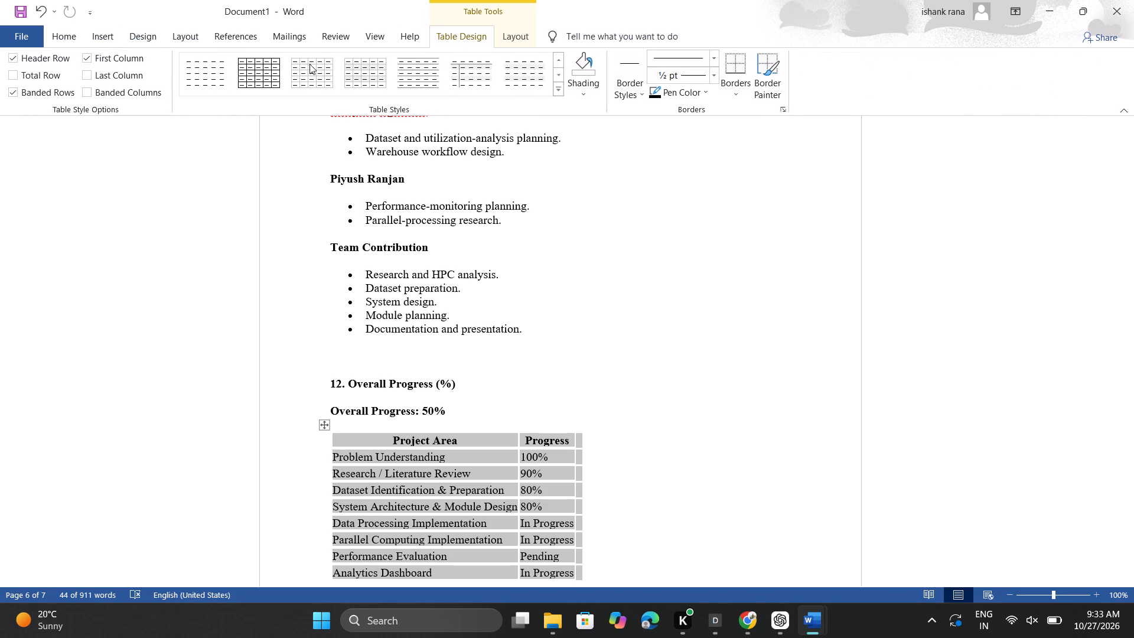
left_click(278, 68)
Remove the divider line above heading 13, Plan for Final Review, and the stray "HPC PBL PROGRESS REPORT 2" ending the Current Stage paragraph.
scroll(757, 243, "down", 1)
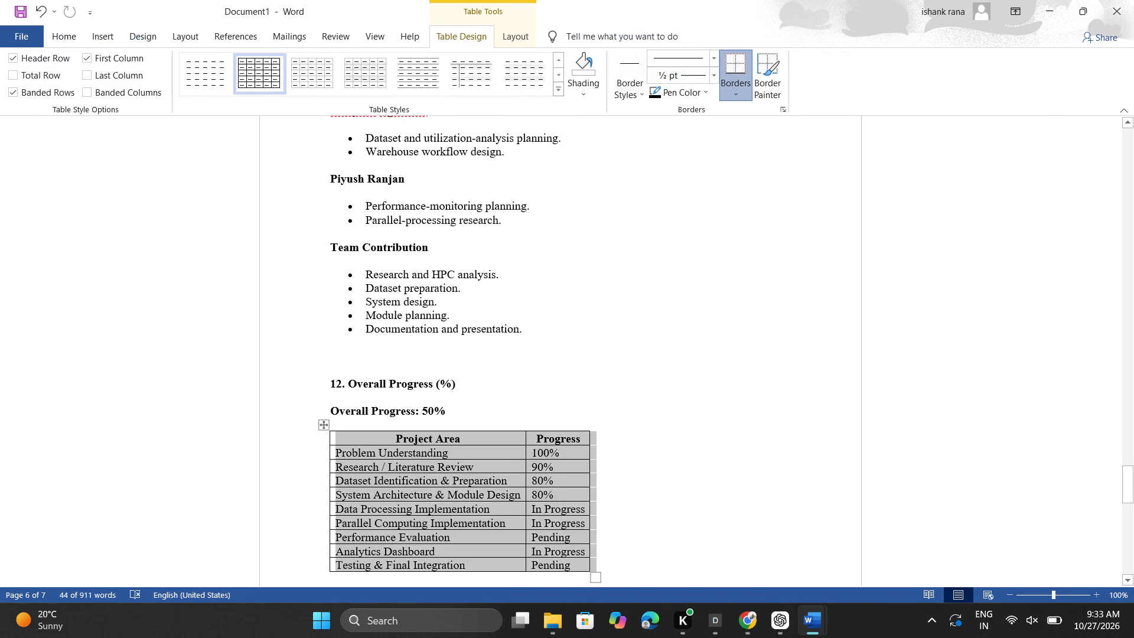
scroll(757, 243, "down", 2)
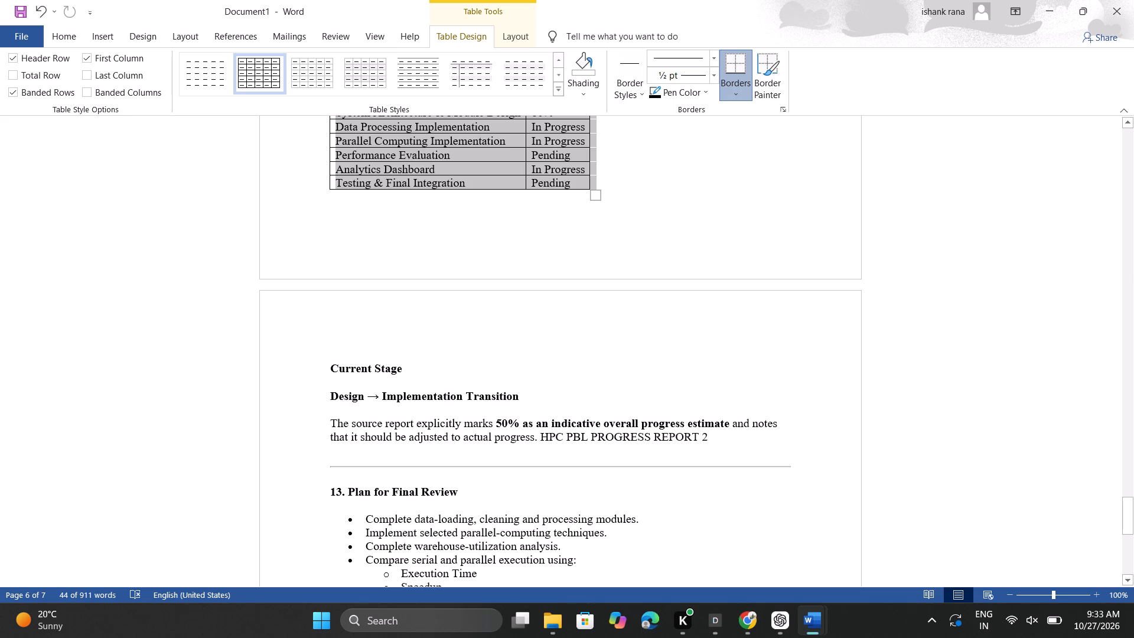
left_click(516, 466)
key("BackSpace")
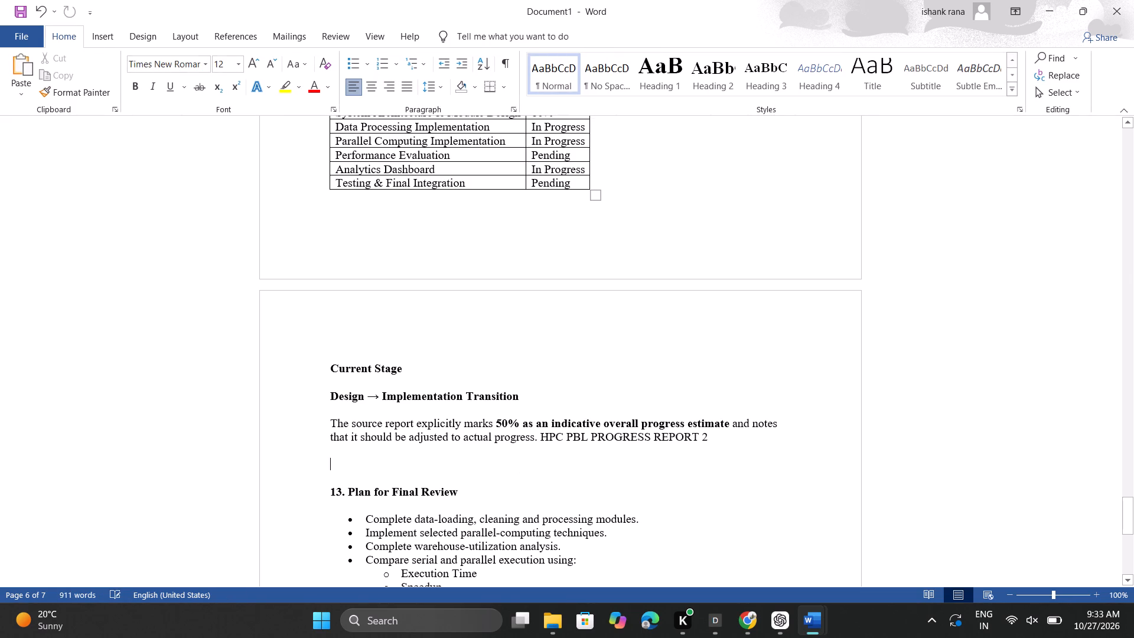
left_click_drag(541, 438, 627, 424)
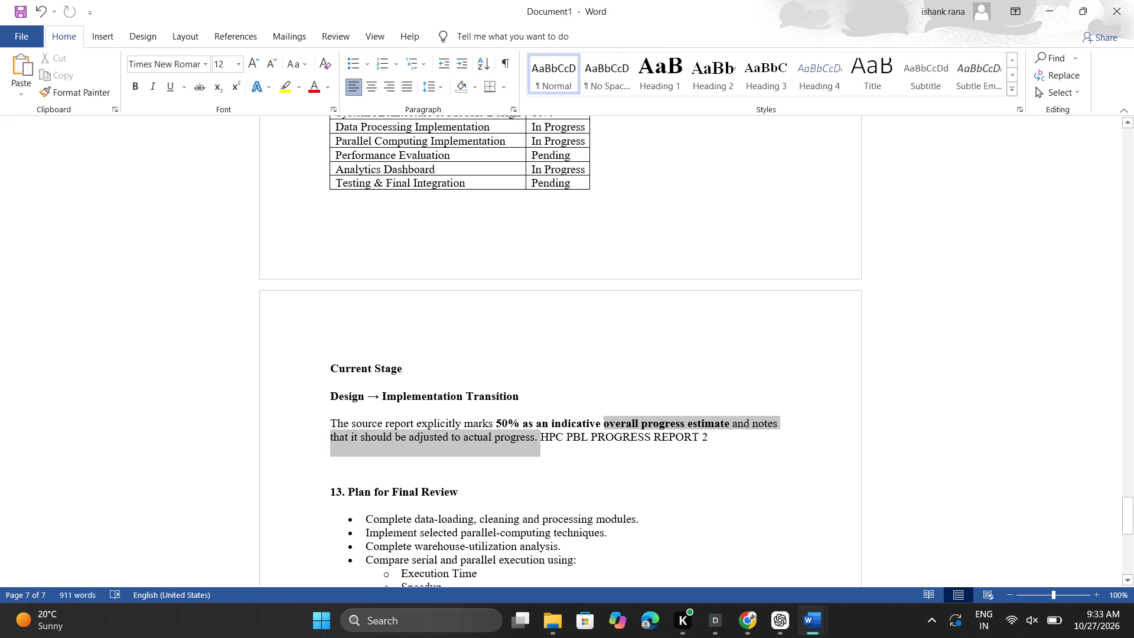
left_click_drag(627, 424, 709, 439)
key("BackSpace")
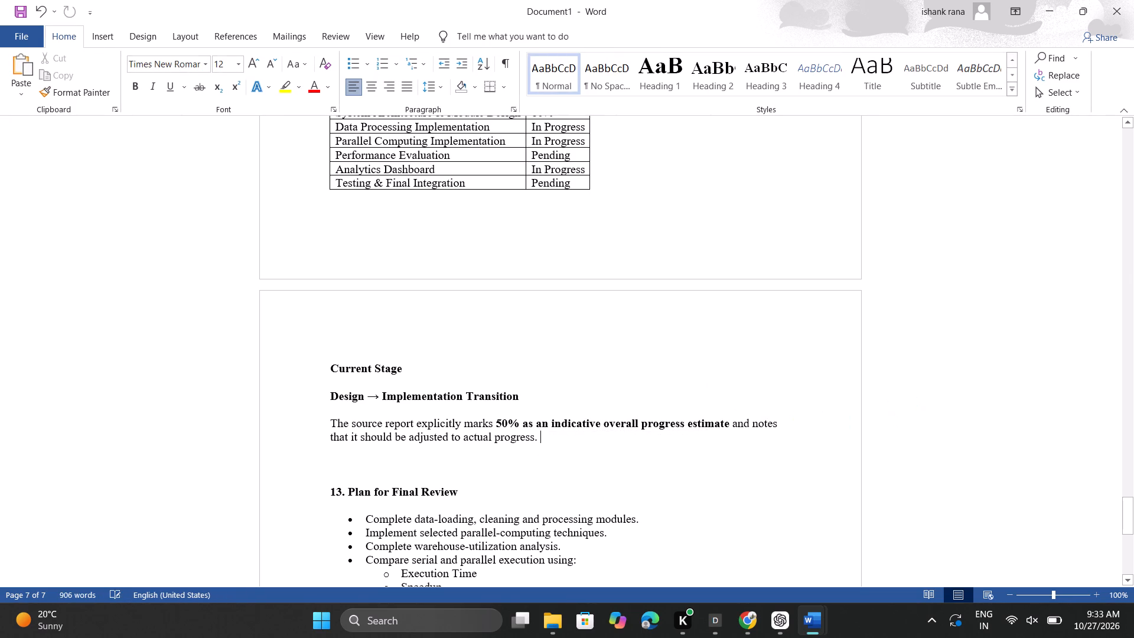
Set the font of the entire document to Times New Roman.
scroll(709, 439, "down", 4)
scroll(709, 439, "up", 4)
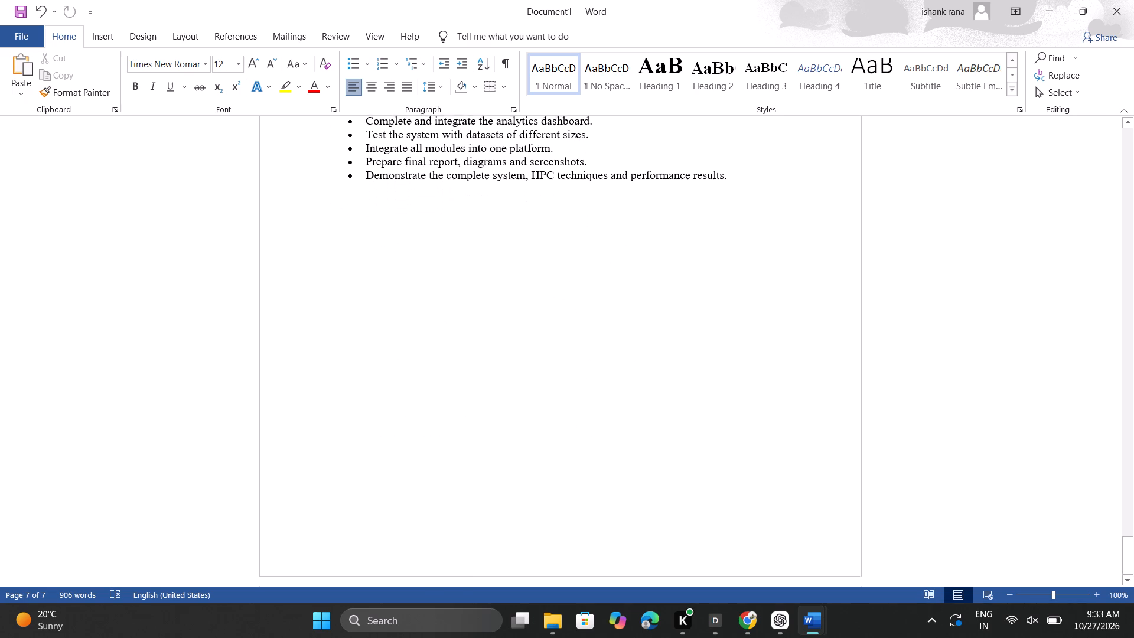
scroll(709, 439, "up", 12)
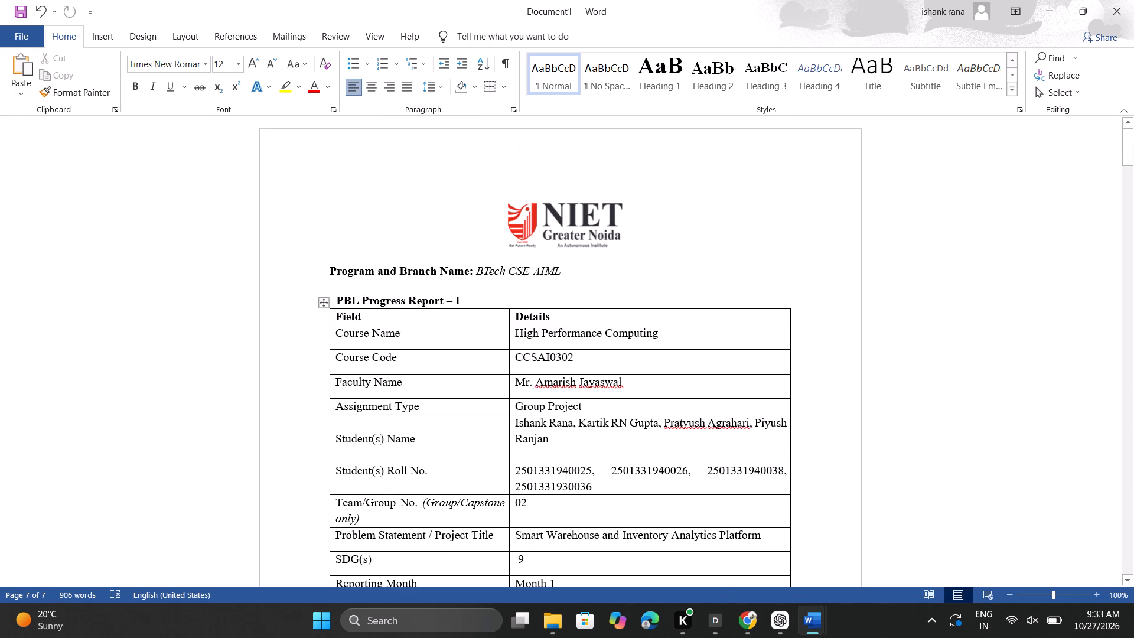
scroll(709, 439, "up", 1)
scroll(709, 439, "down", 1)
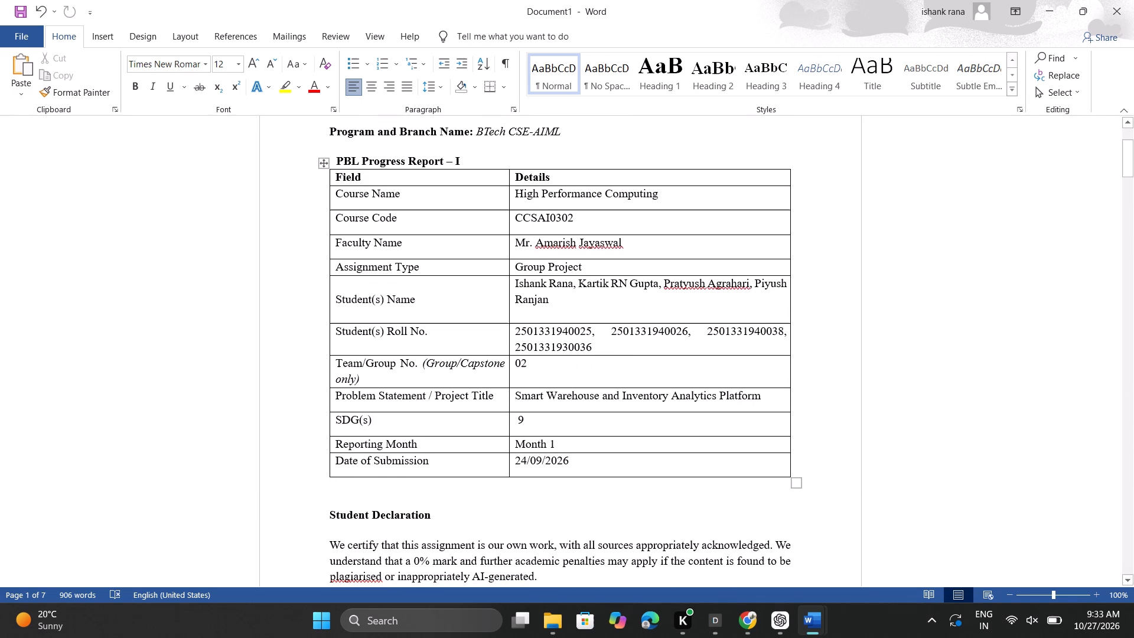
key("ctrl+a")
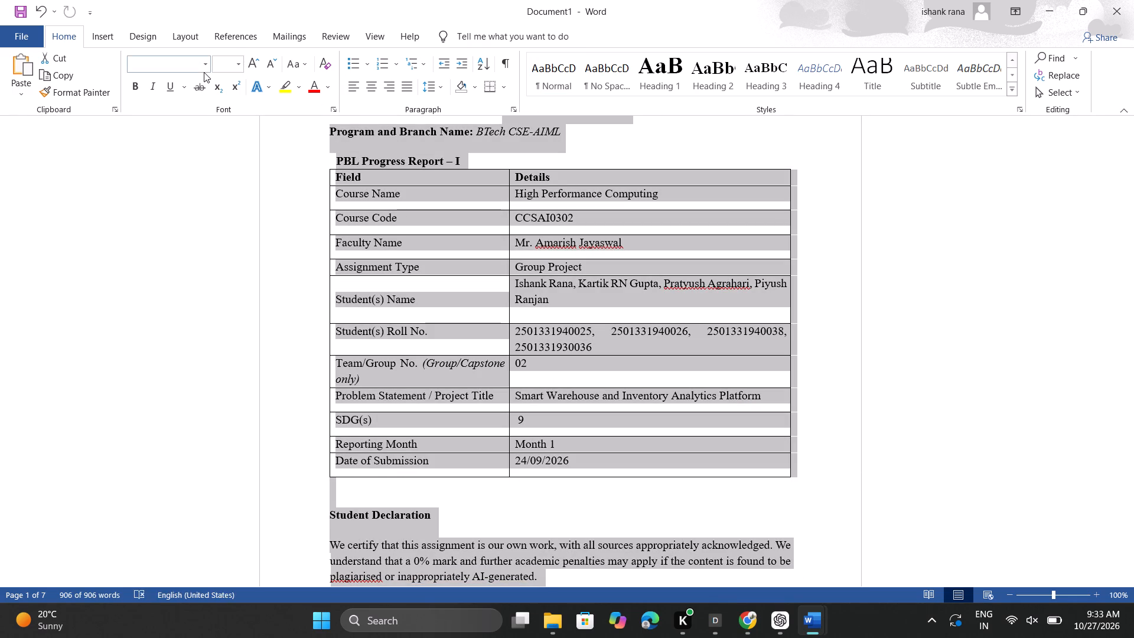
left_click(204, 70)
left_click(199, 152)
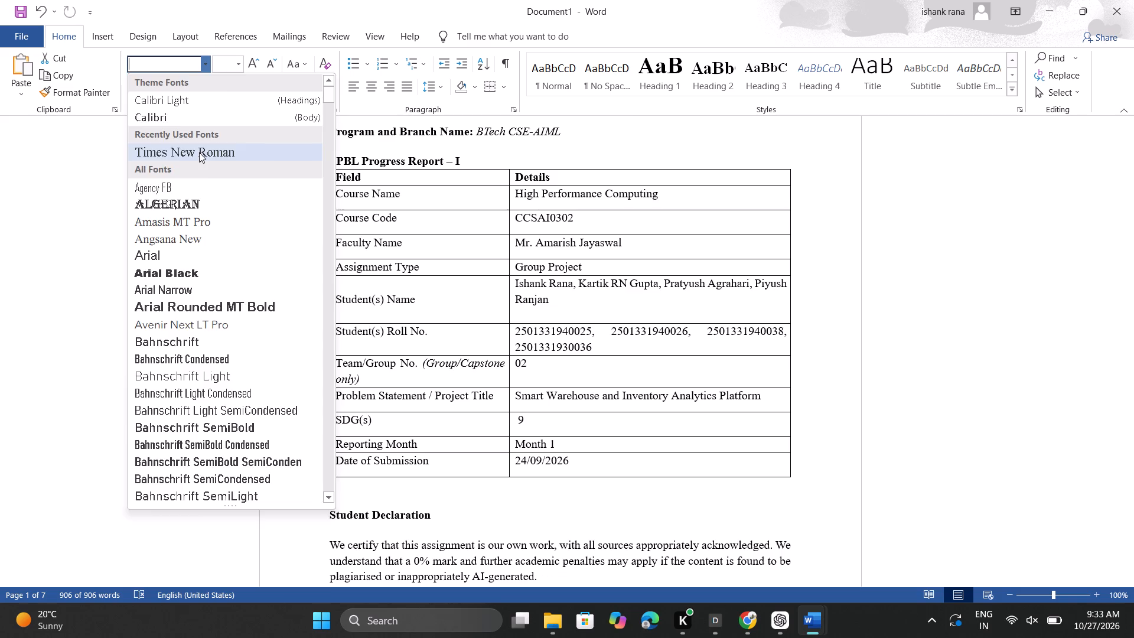
Set the font size of the entire document to 12.
left_click(242, 62)
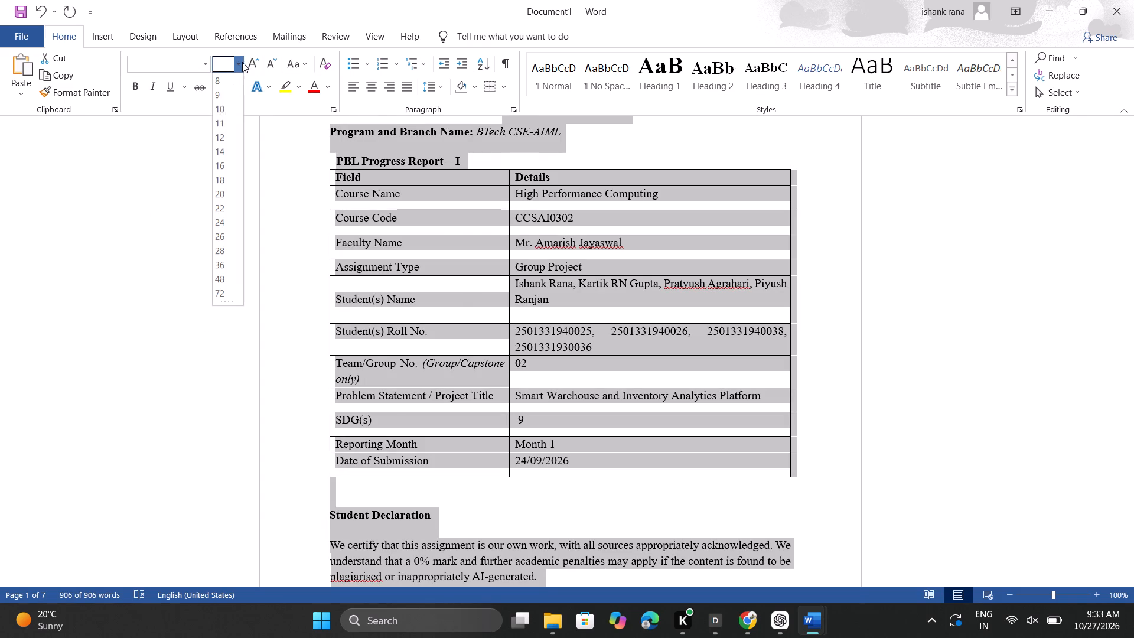
left_click(226, 142)
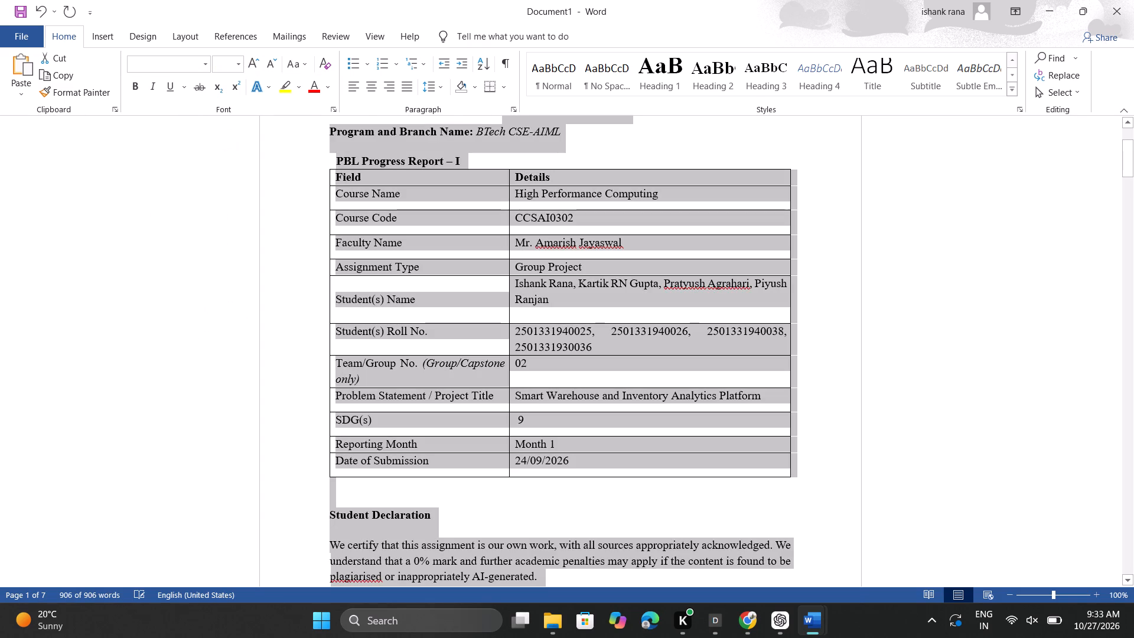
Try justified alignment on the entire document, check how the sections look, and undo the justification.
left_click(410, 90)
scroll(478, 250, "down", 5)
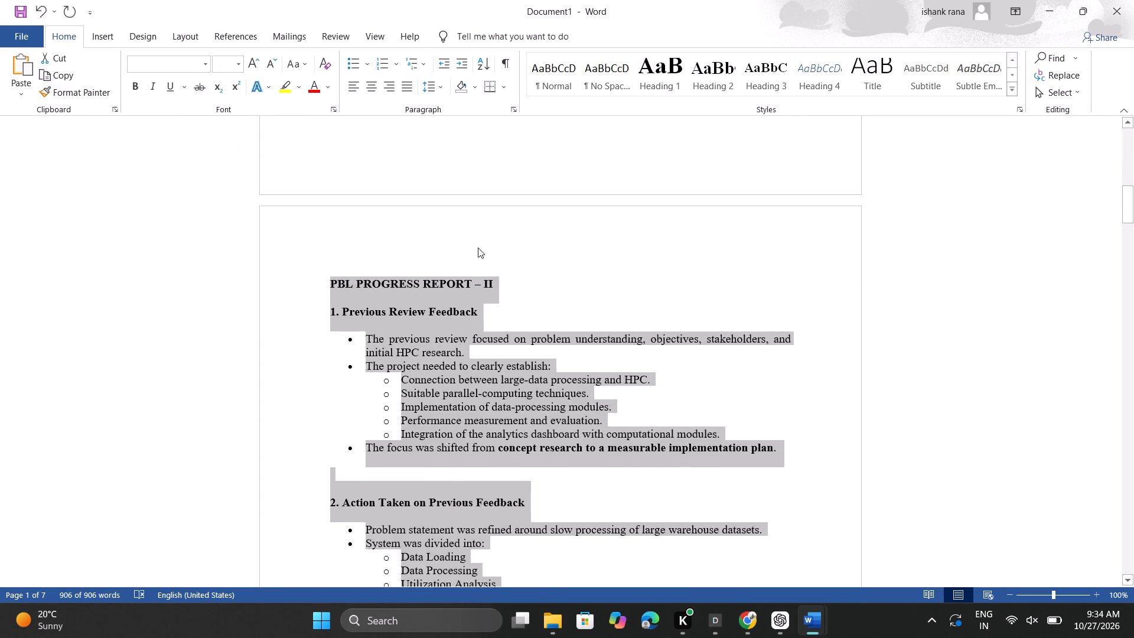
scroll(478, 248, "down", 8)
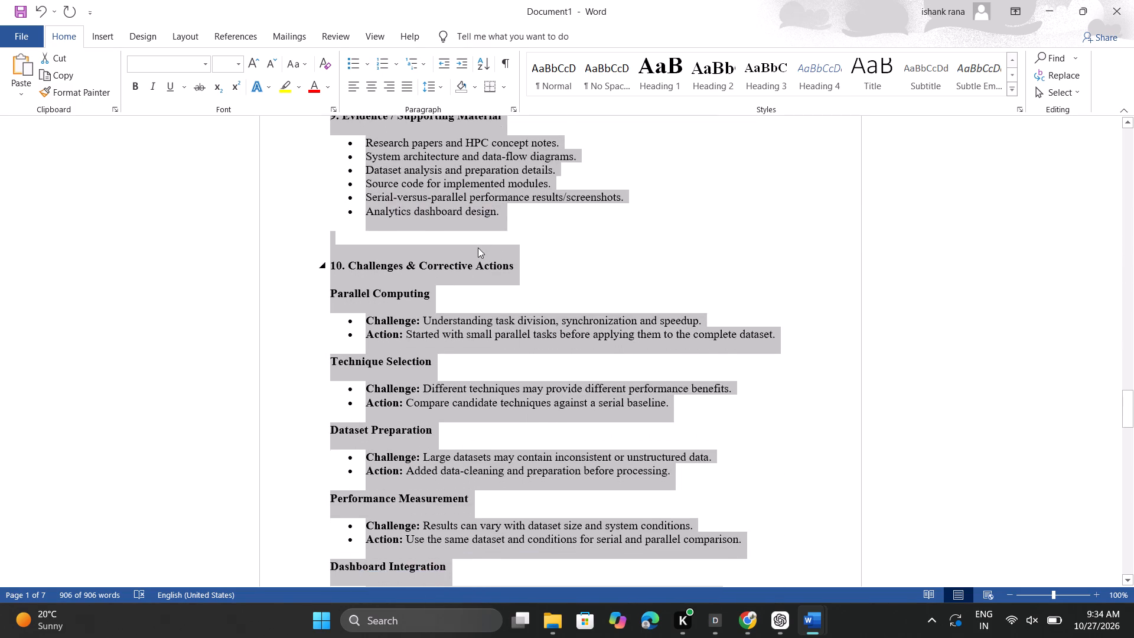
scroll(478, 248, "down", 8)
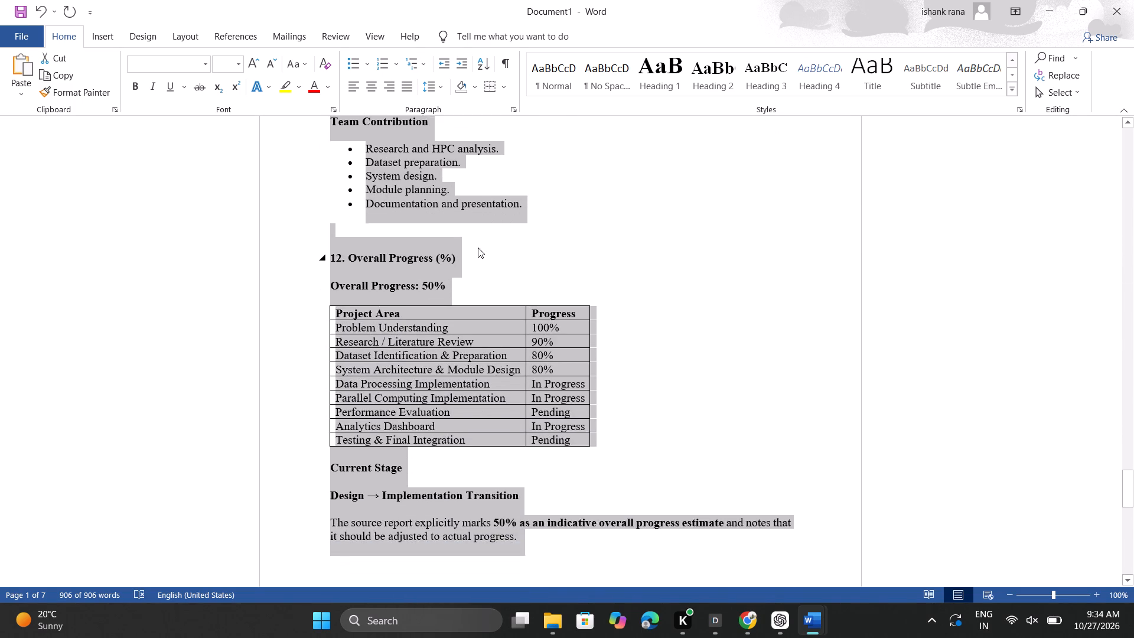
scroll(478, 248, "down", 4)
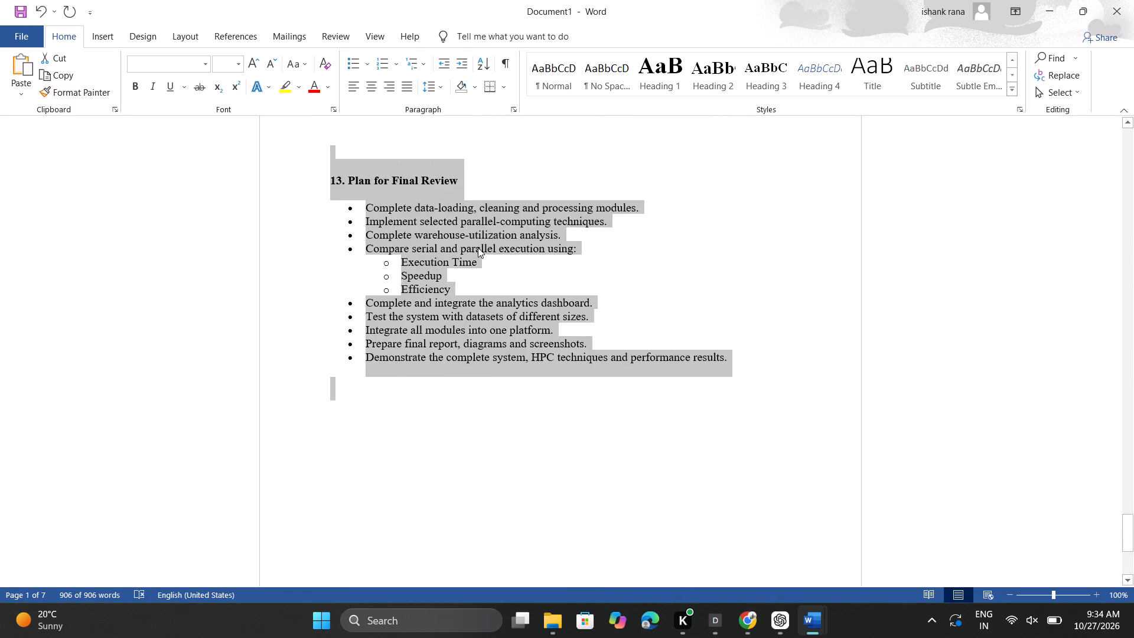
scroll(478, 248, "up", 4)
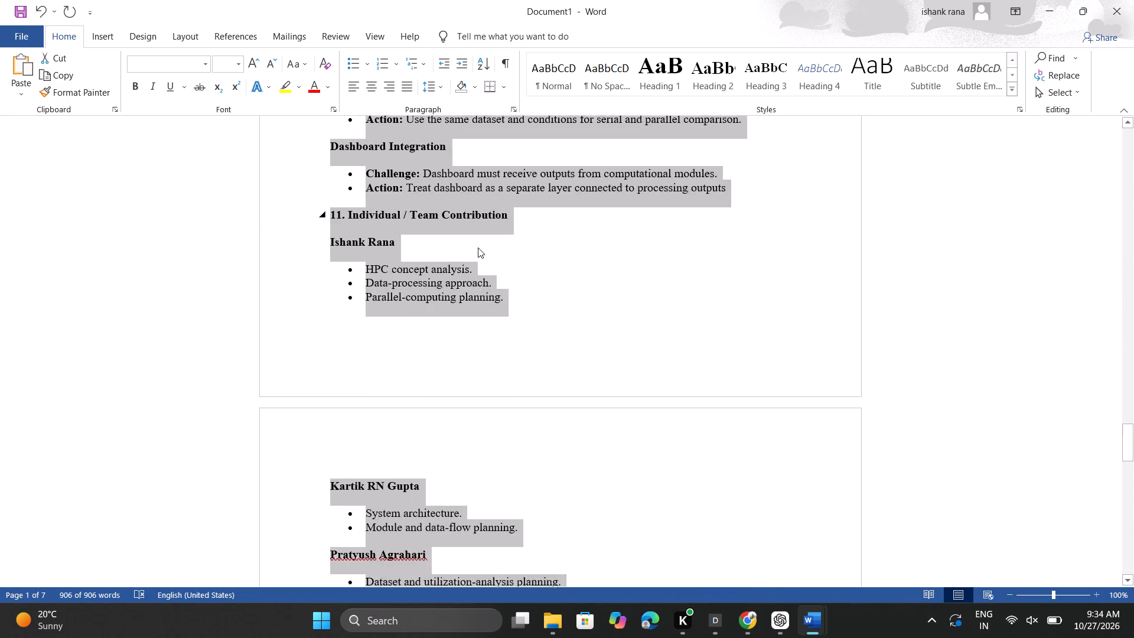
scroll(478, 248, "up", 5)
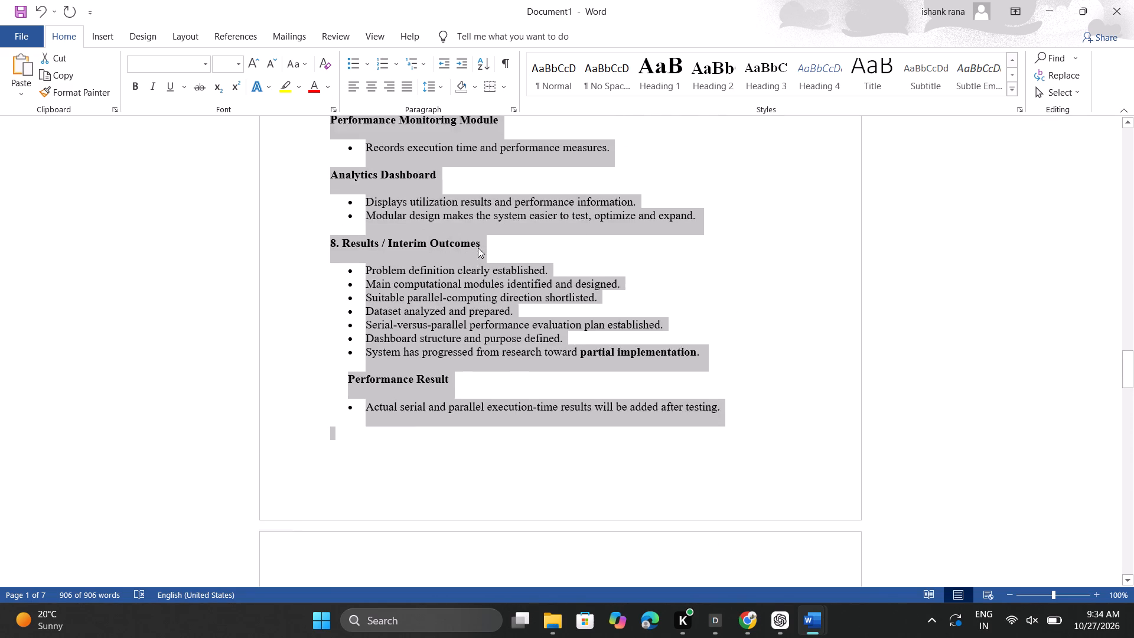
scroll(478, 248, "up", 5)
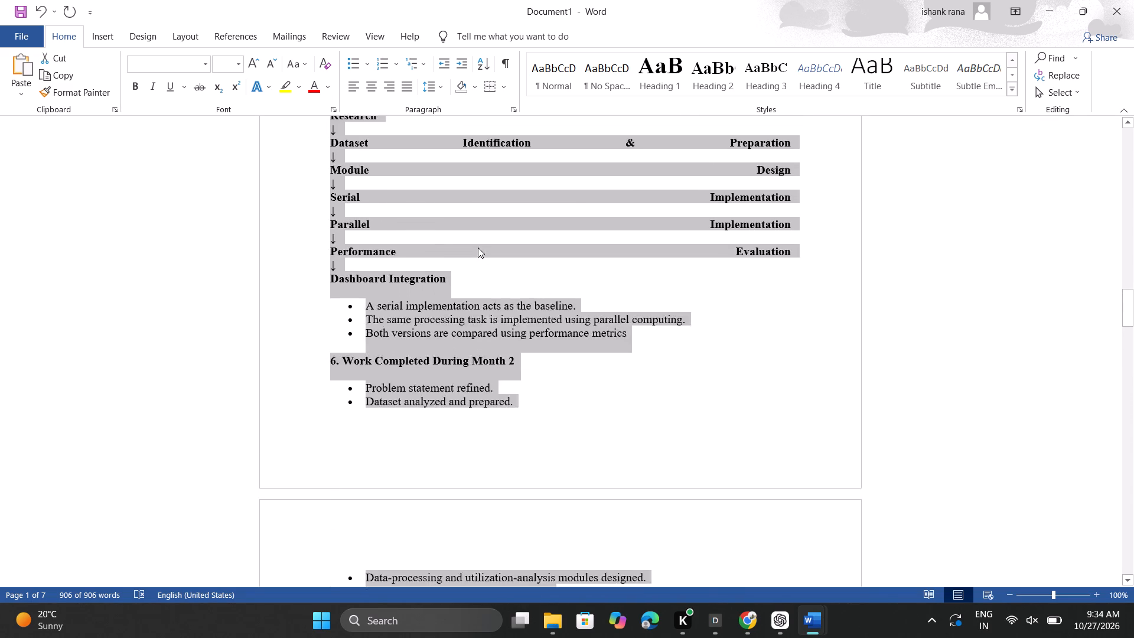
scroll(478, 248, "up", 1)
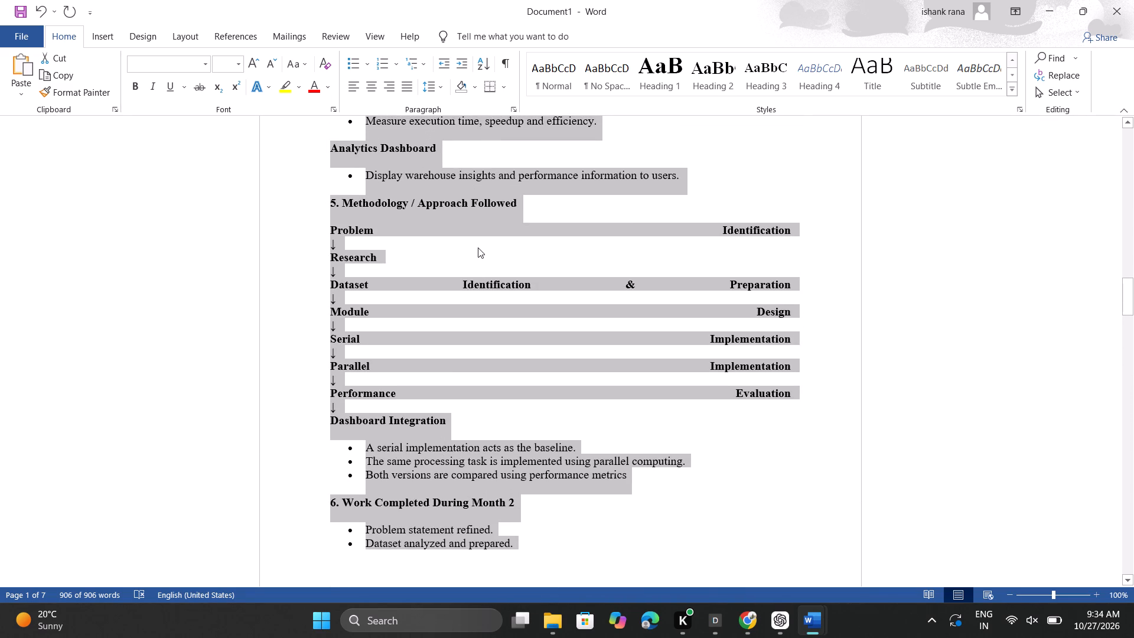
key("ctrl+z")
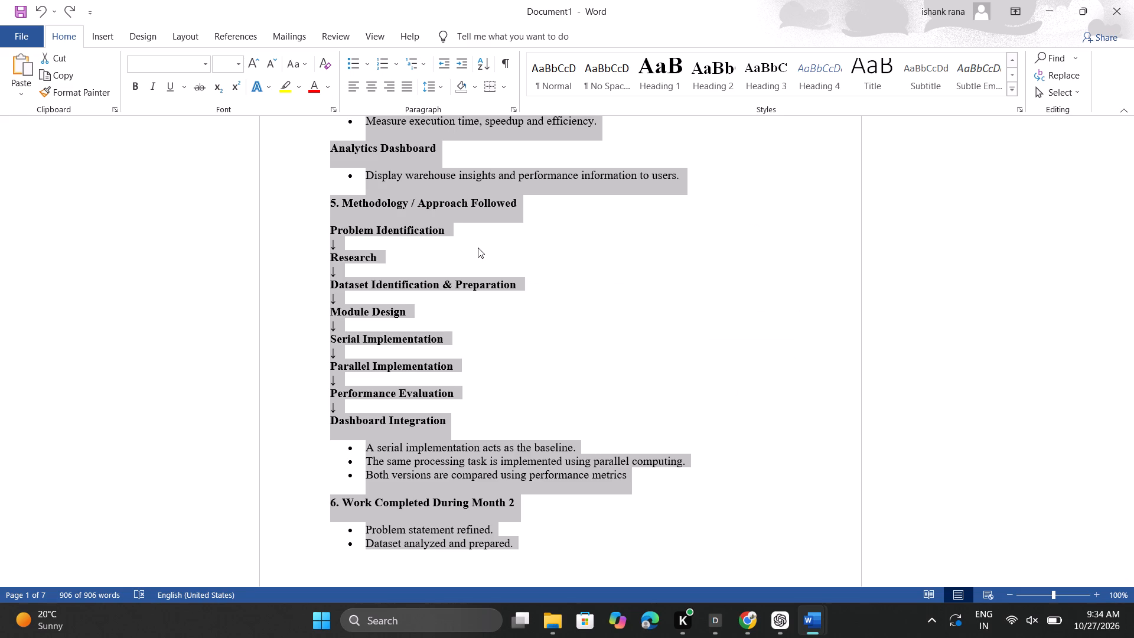
Reapply Times New Roman at size 12 to the entire document and clear the selection.
scroll(517, 223, "up", 1)
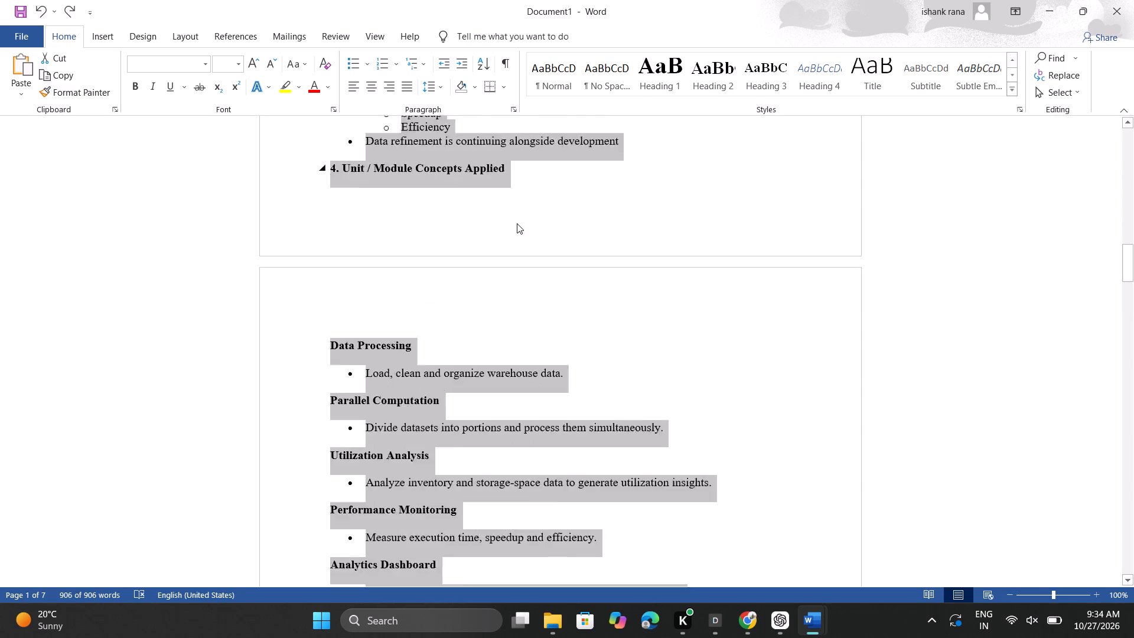
scroll(517, 223, "up", 2)
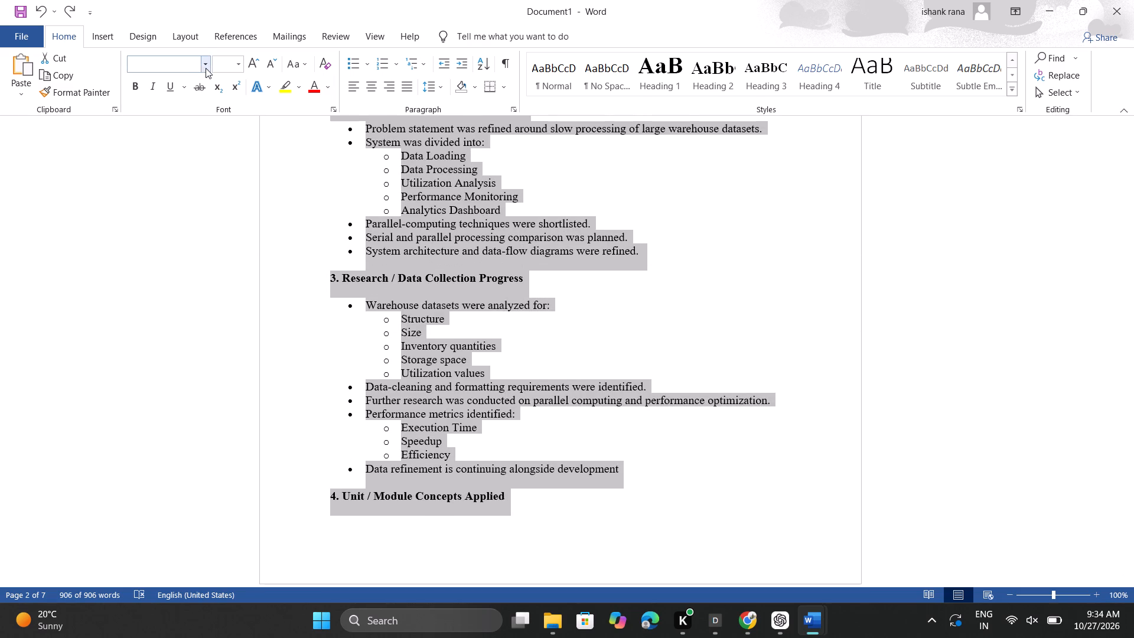
left_click(206, 68)
left_click(194, 149)
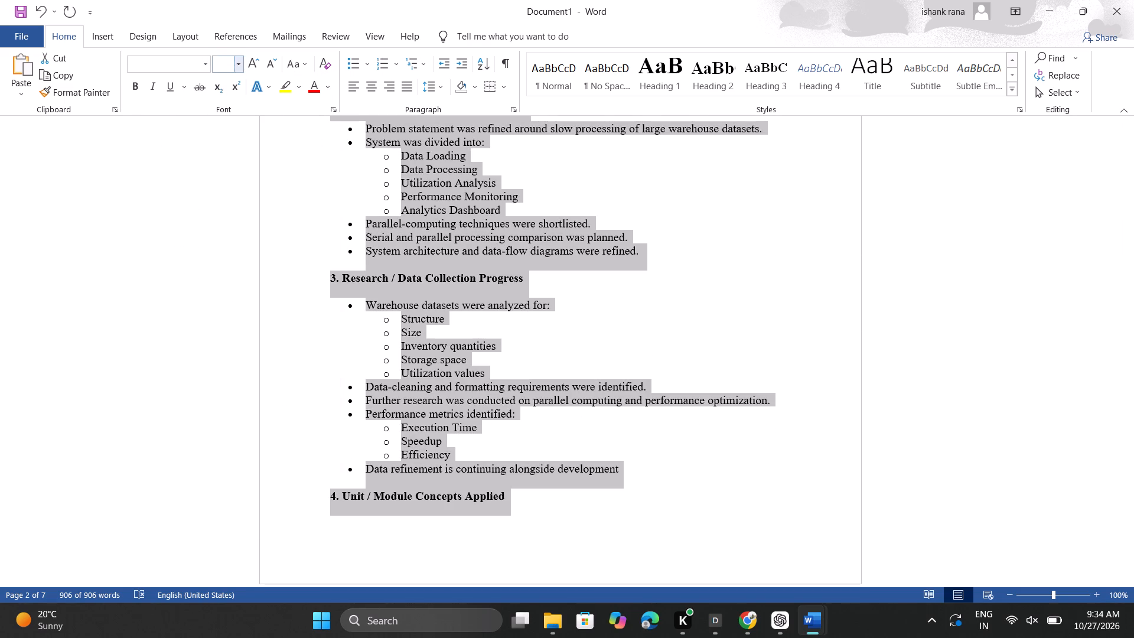
left_click(239, 63)
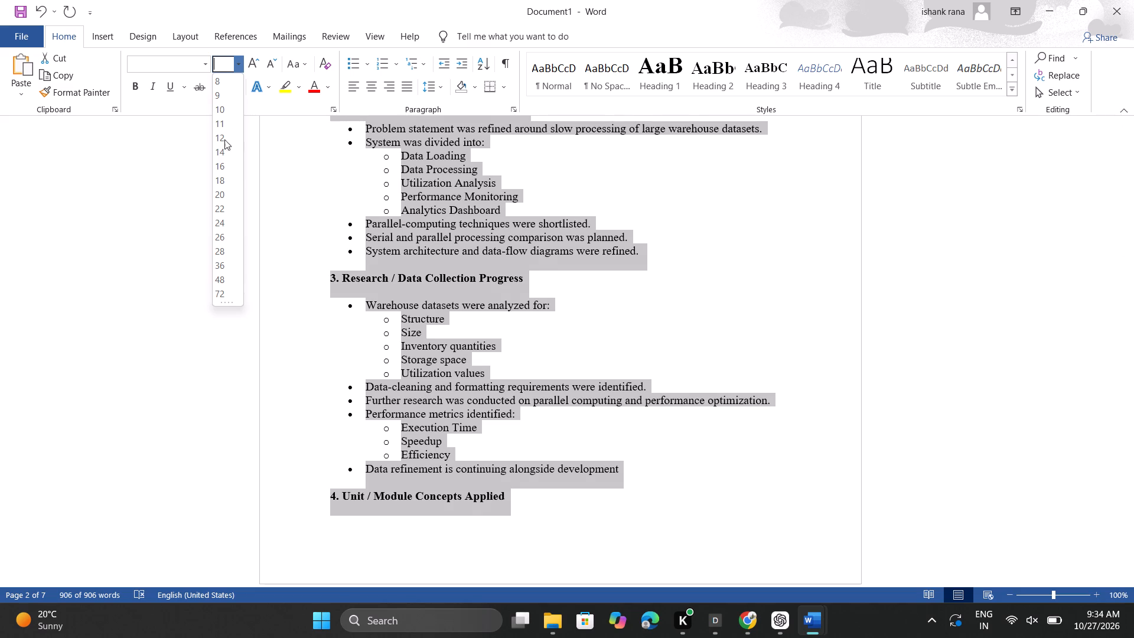
left_click(220, 139)
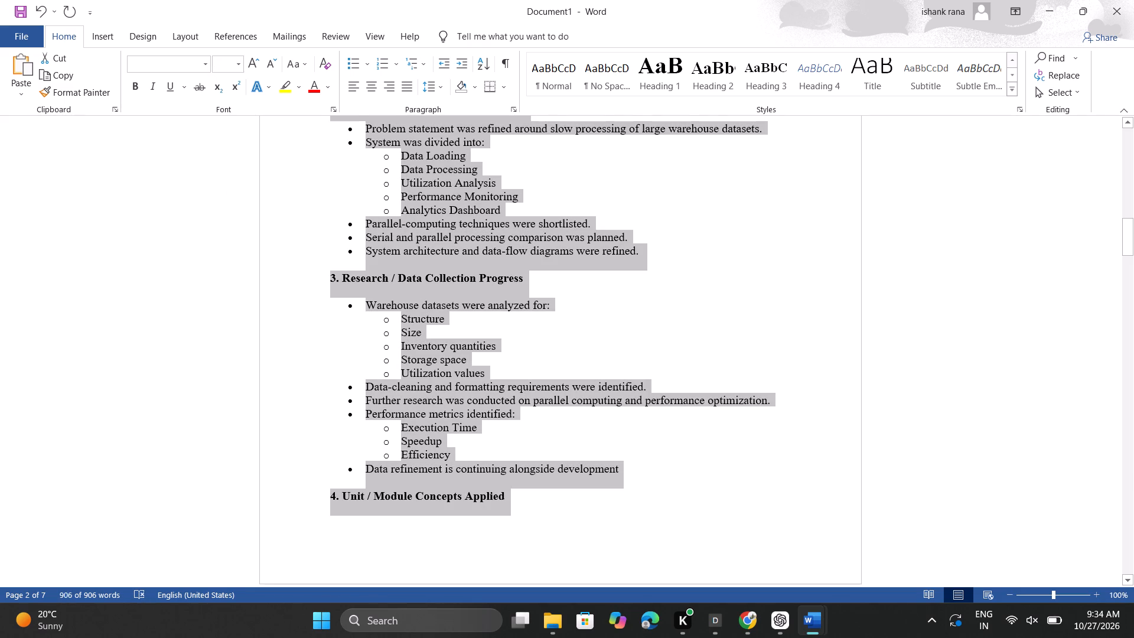
left_click(537, 207)
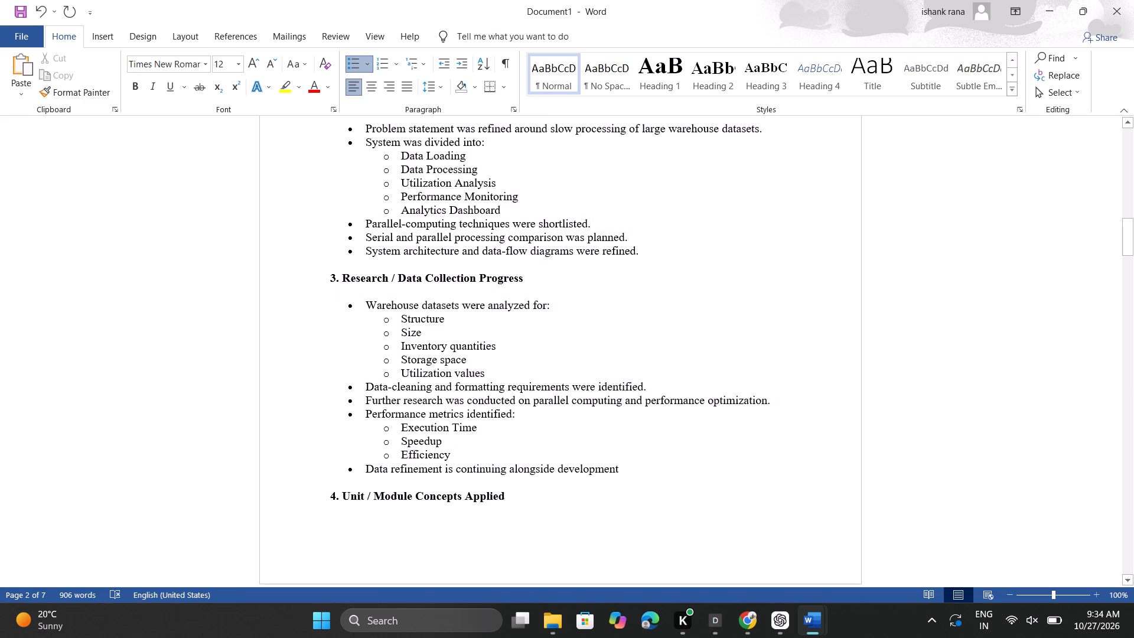
Check the cover page's details table and the Student Declaration below it.
scroll(537, 207, "up", 5)
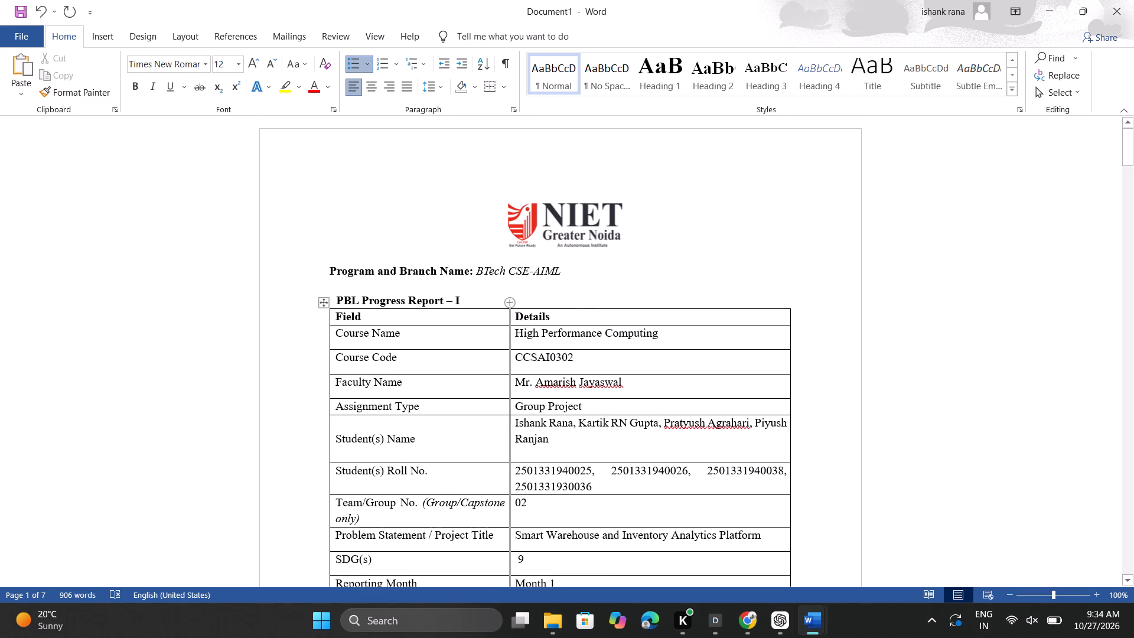
scroll(526, 300, "down", 2)
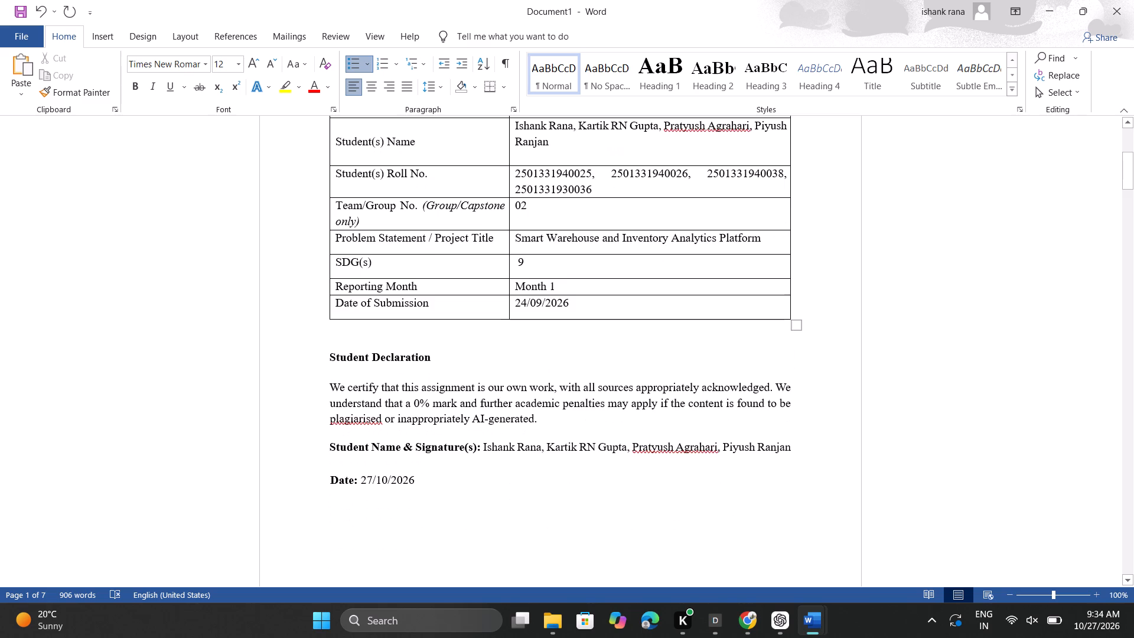
scroll(526, 300, "down", 2)
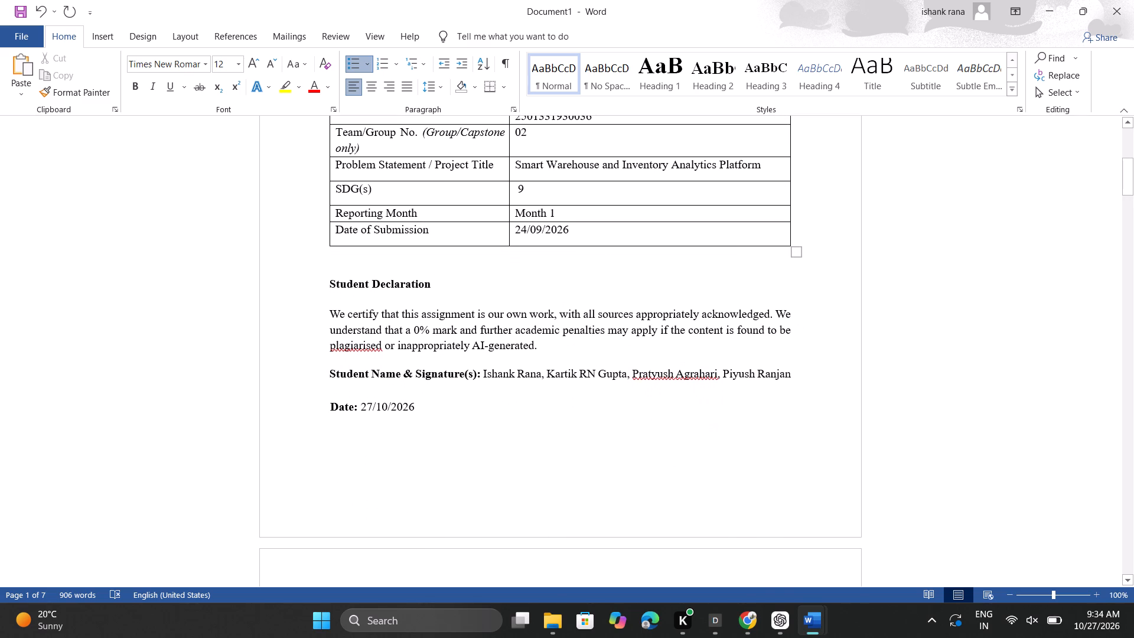
Switch to the LMS NIET site, log out of the current account, and log in with the second saved student account.
left_click(716, 618)
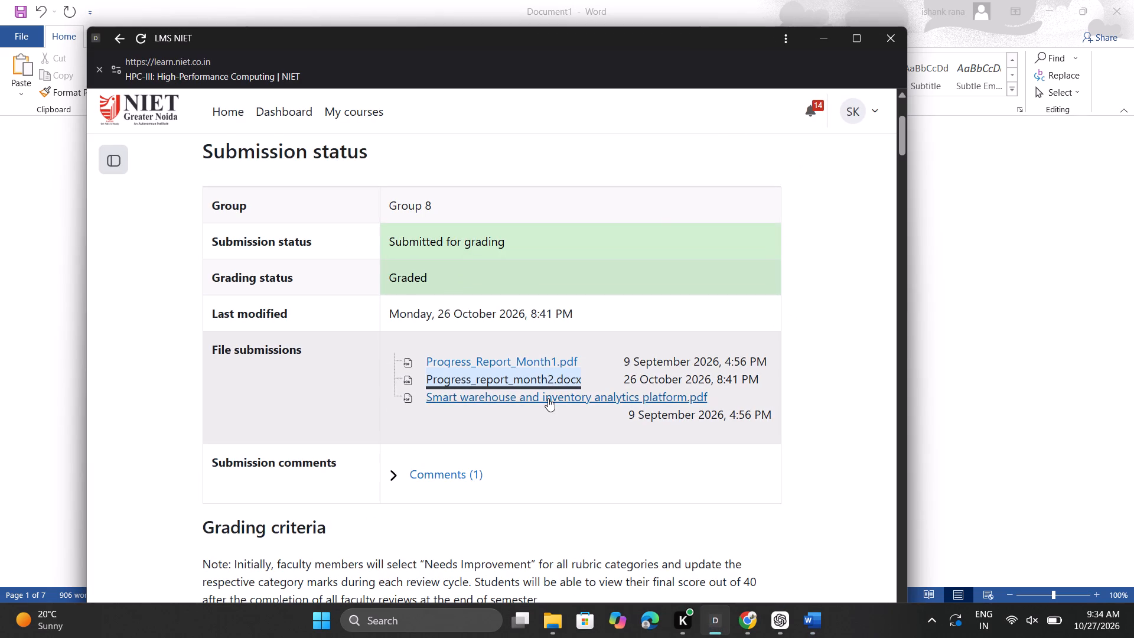
left_click(868, 109)
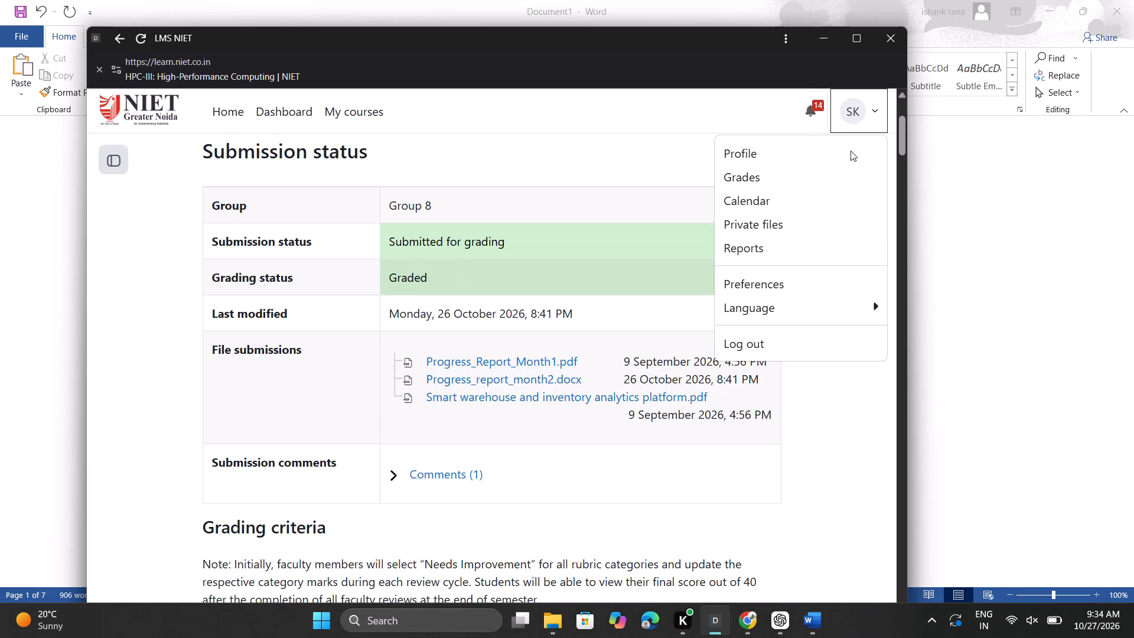
left_click(777, 339)
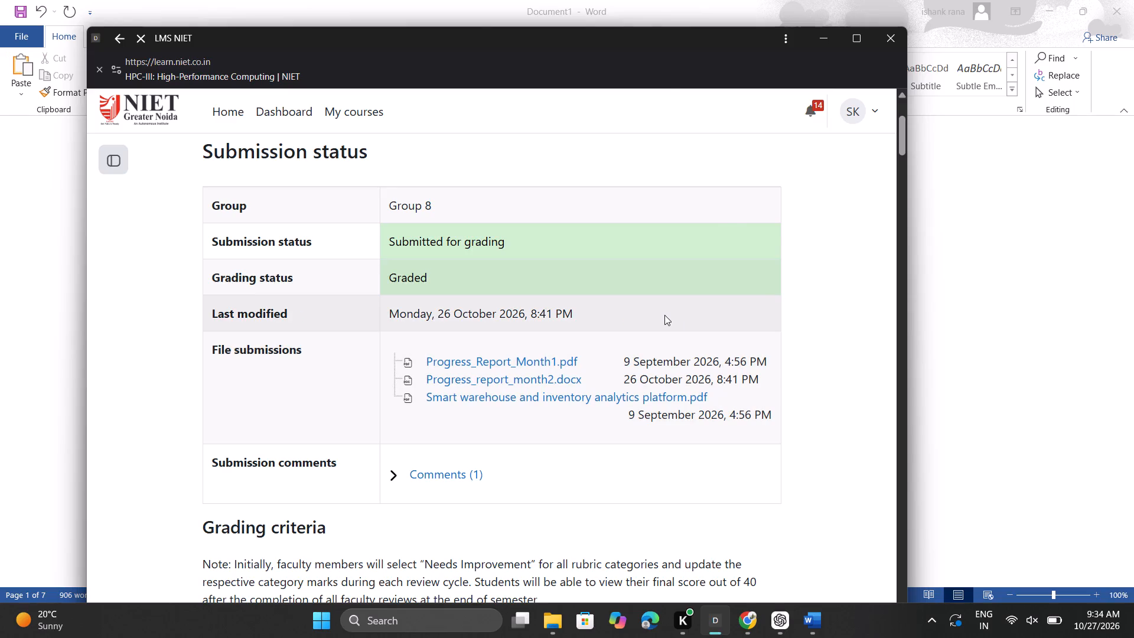
left_click(638, 388)
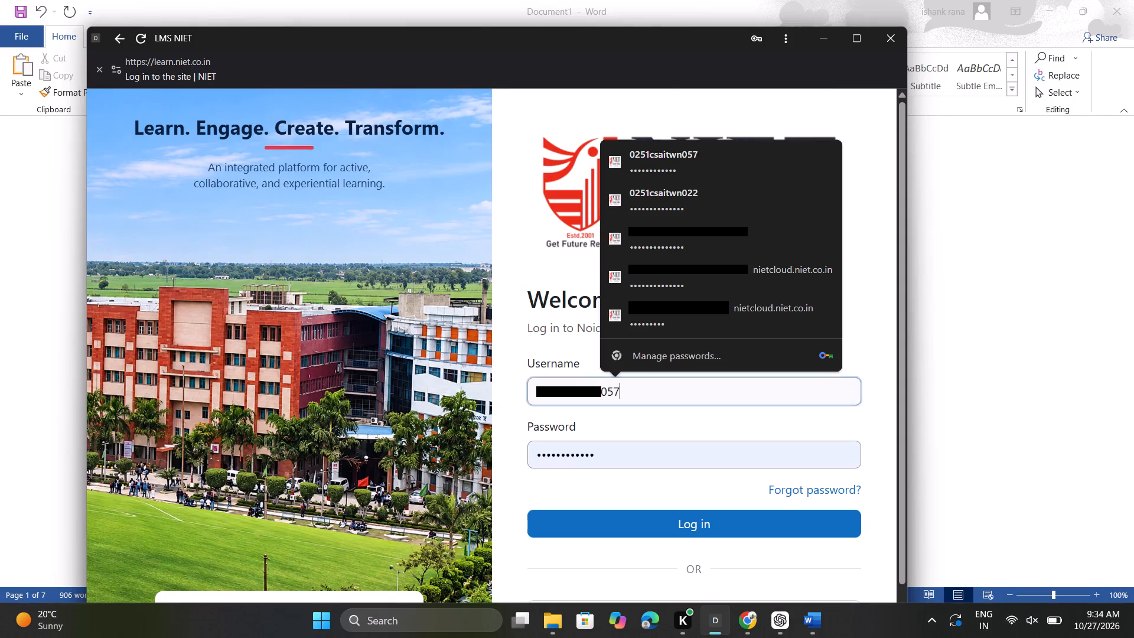
left_click(668, 194)
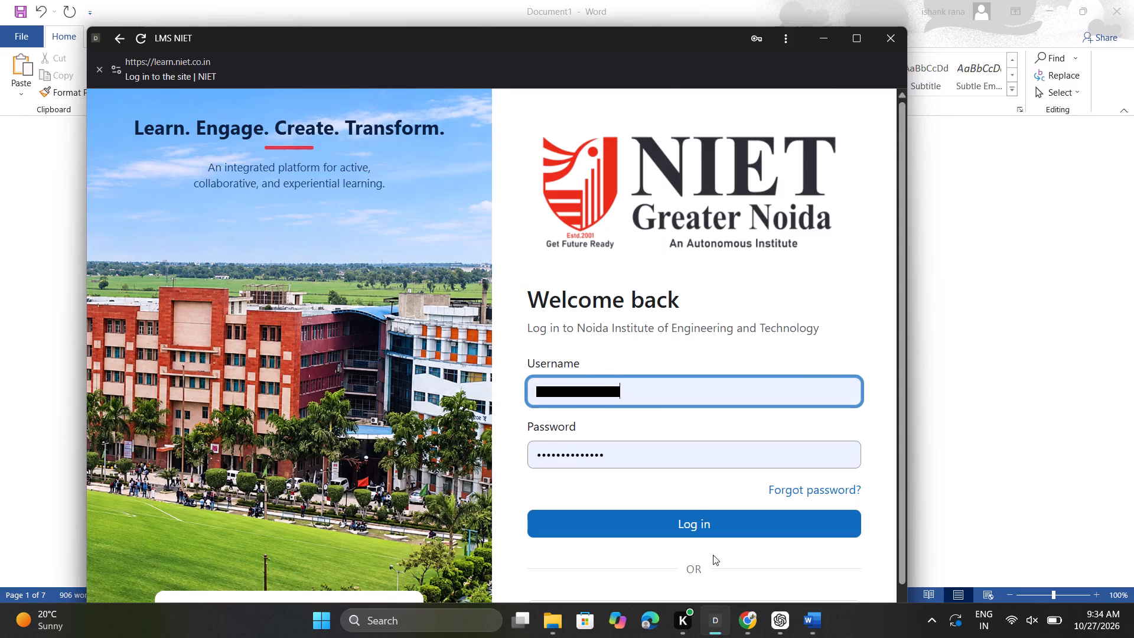
left_click(695, 516)
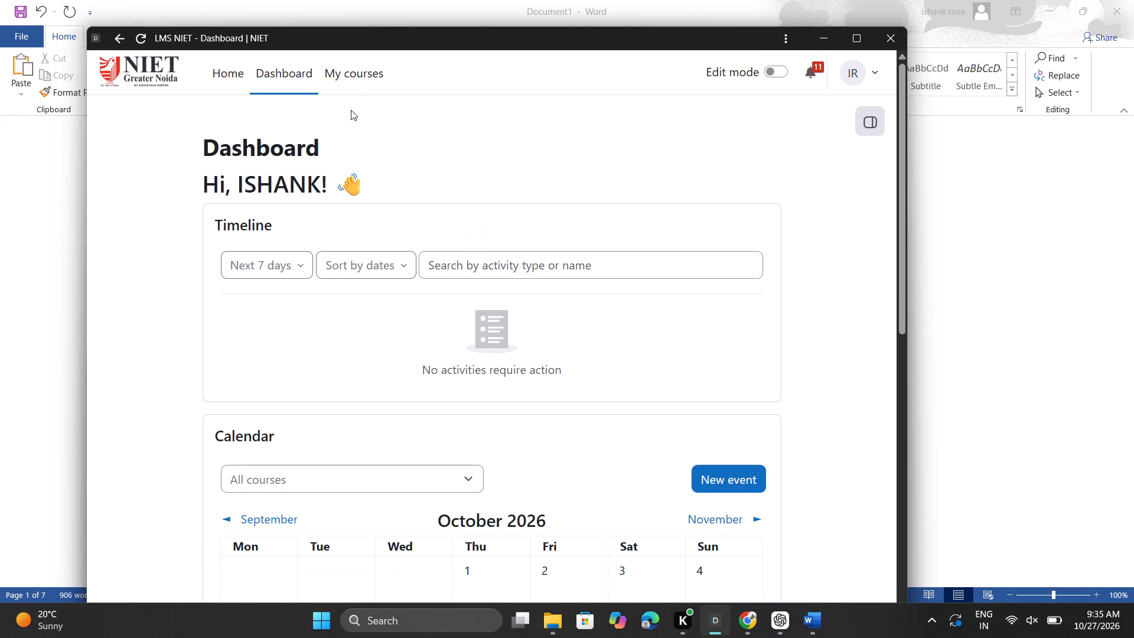
Open the High-Performance Computing group assignment in the BCSAI0304_High-Performance Computing course and check its submission status and submitted files.
left_click(363, 77)
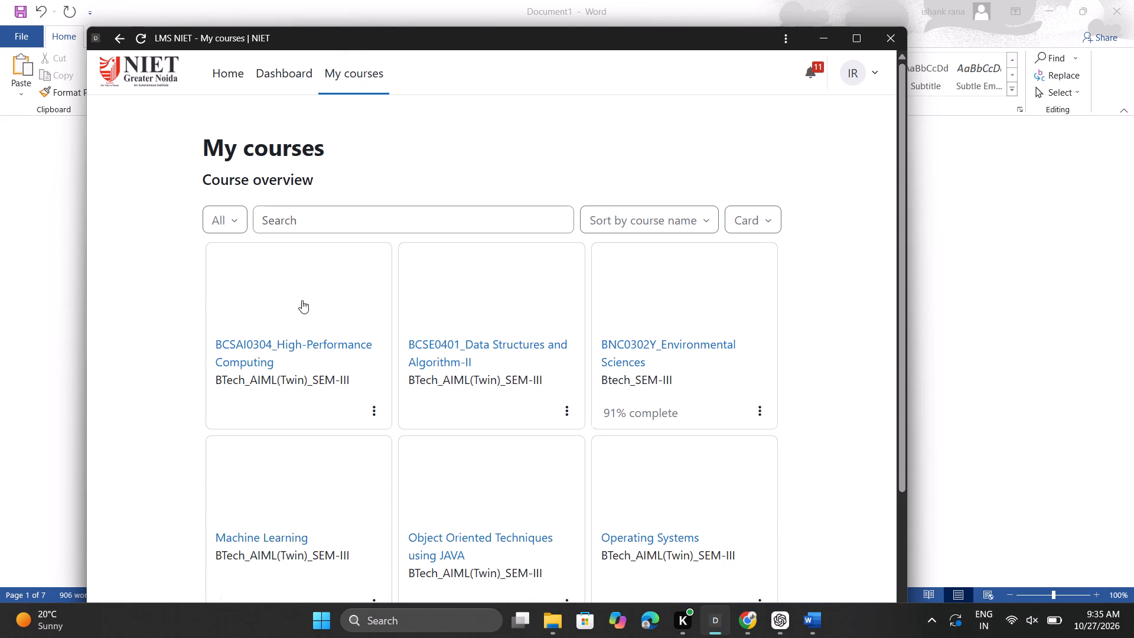
left_click(303, 342)
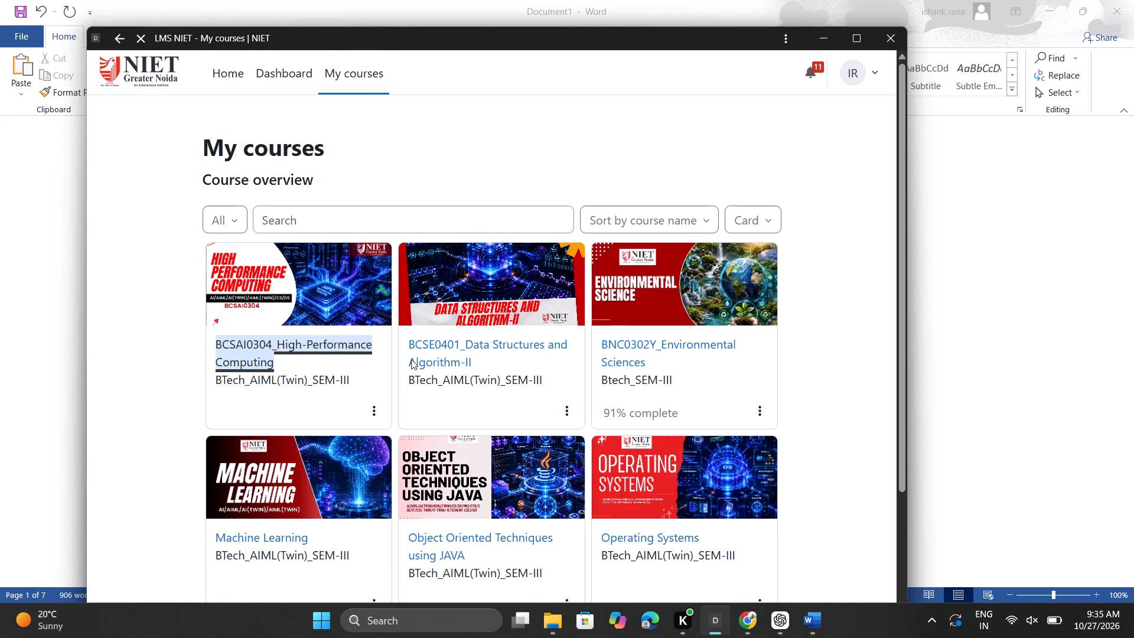
left_click(360, 346)
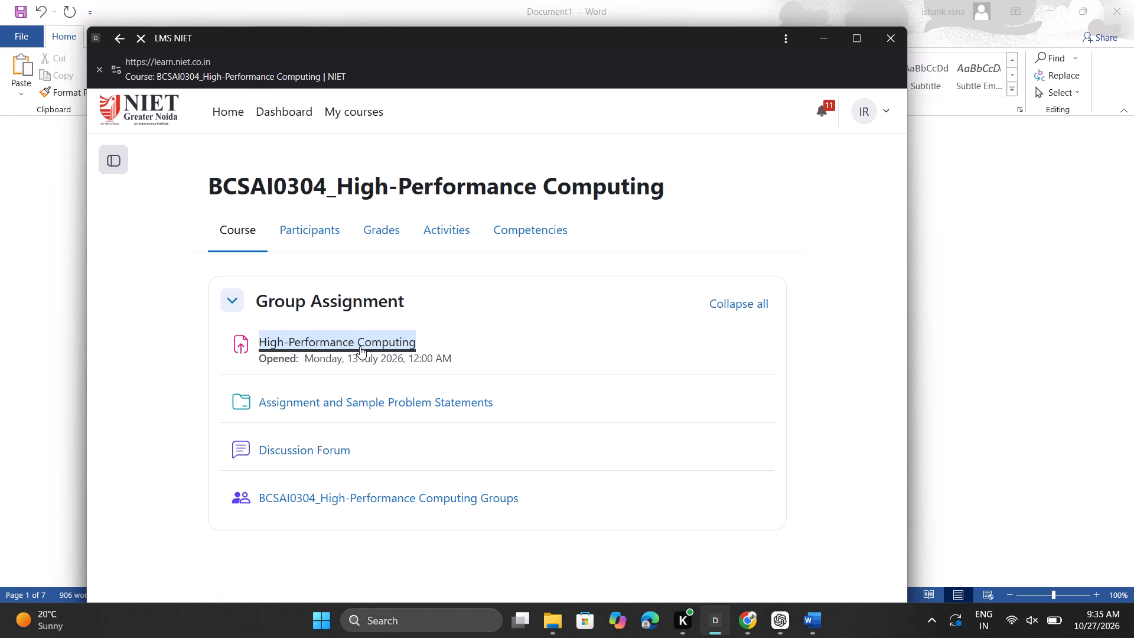
scroll(504, 392, "down", 1)
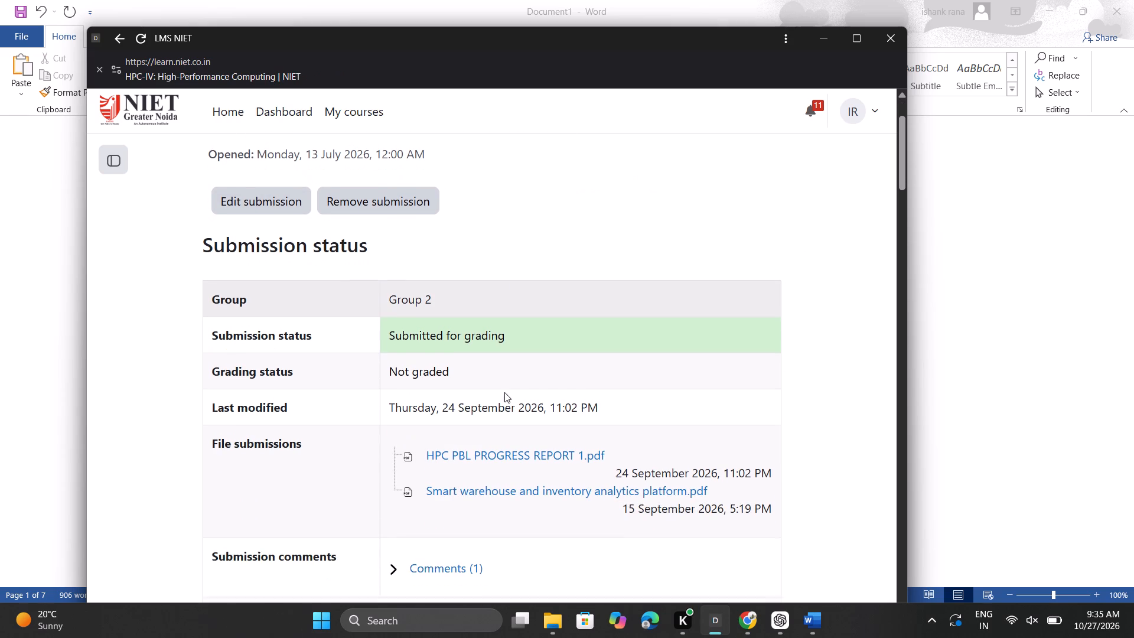
scroll(504, 392, "down", 1)
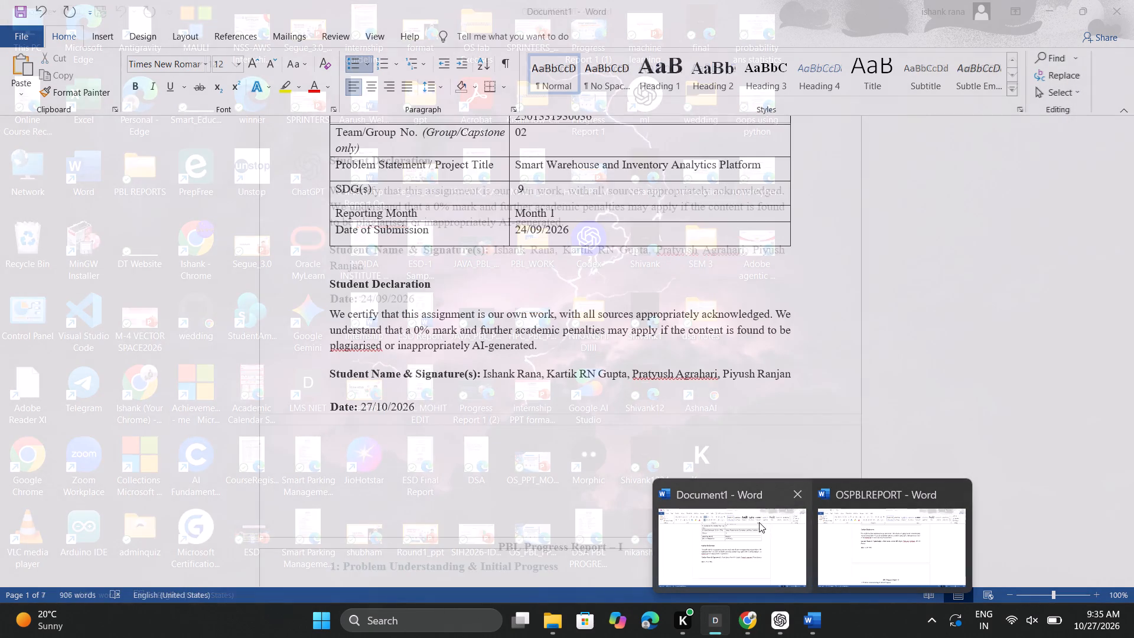
Switch to the Document1 report in Word and check the cover page's details table and Student Declaration.
left_click(759, 522)
scroll(597, 255, "up", 2)
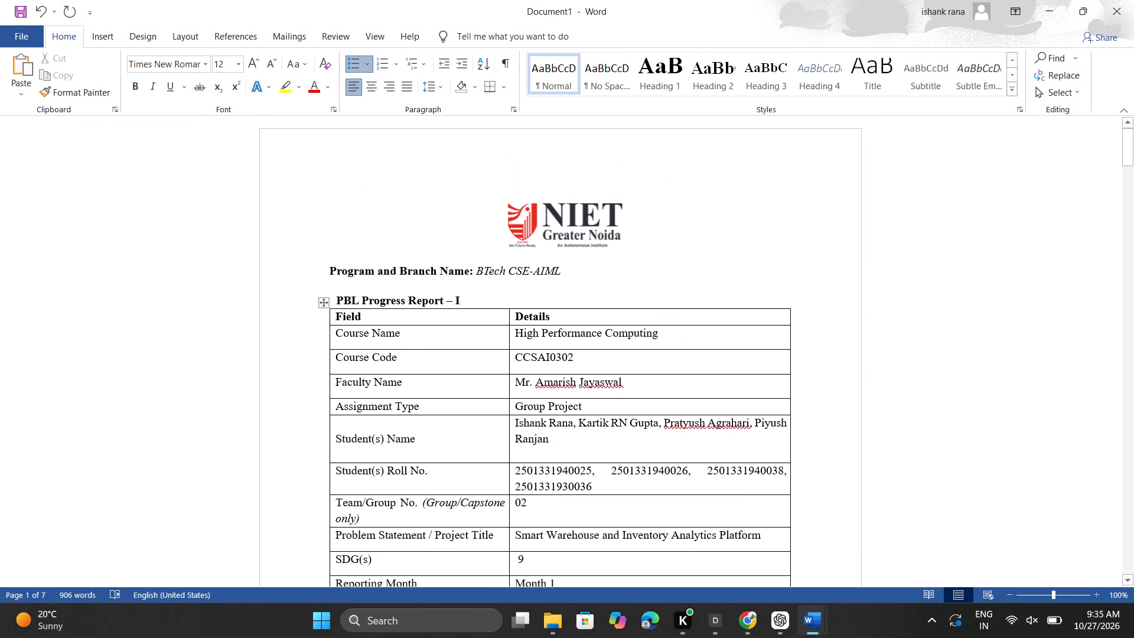
scroll(597, 255, "up", 1)
scroll(597, 255, "down", 1)
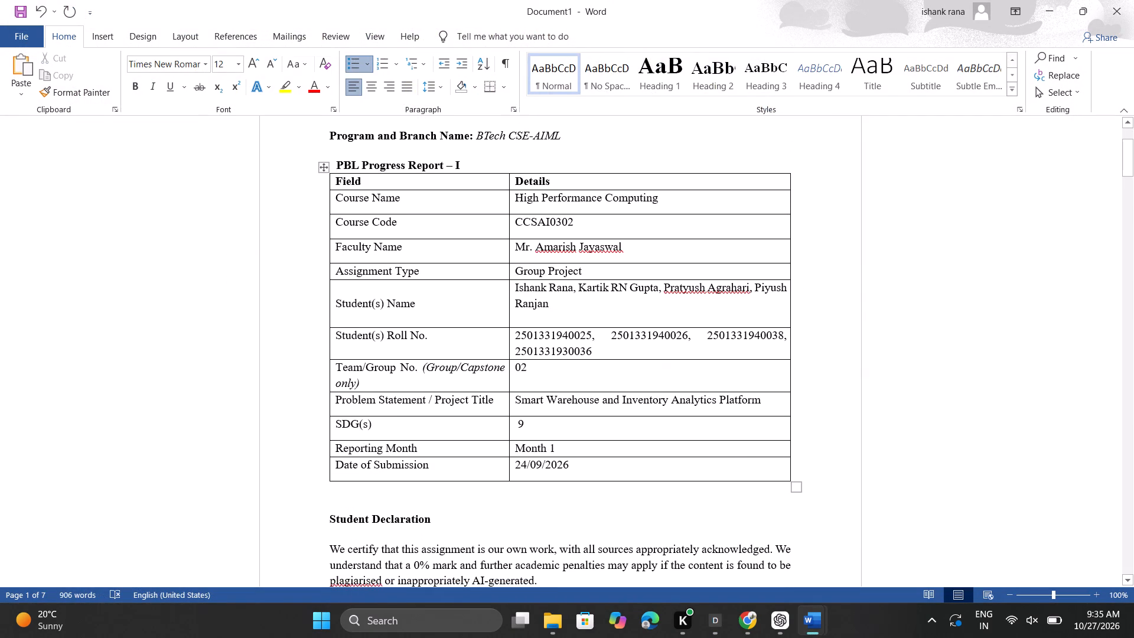
scroll(597, 255, "down", 2)
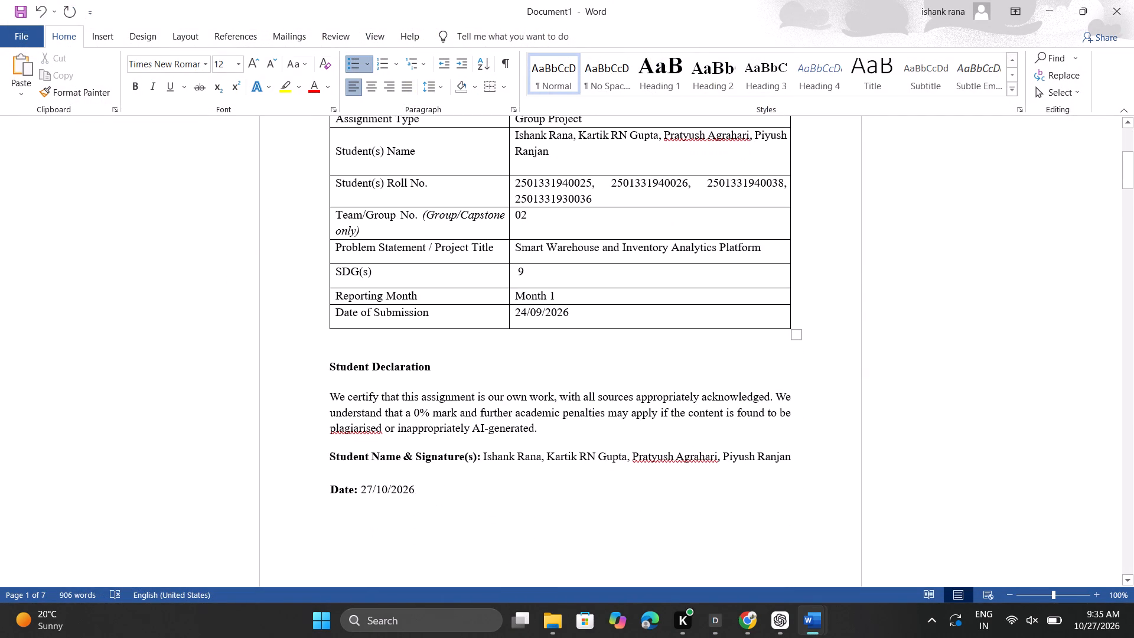
Set the "PBL PROGRESS REPORT – II" title on page 2 to font size 14 and centre it.
scroll(597, 255, "down", 3)
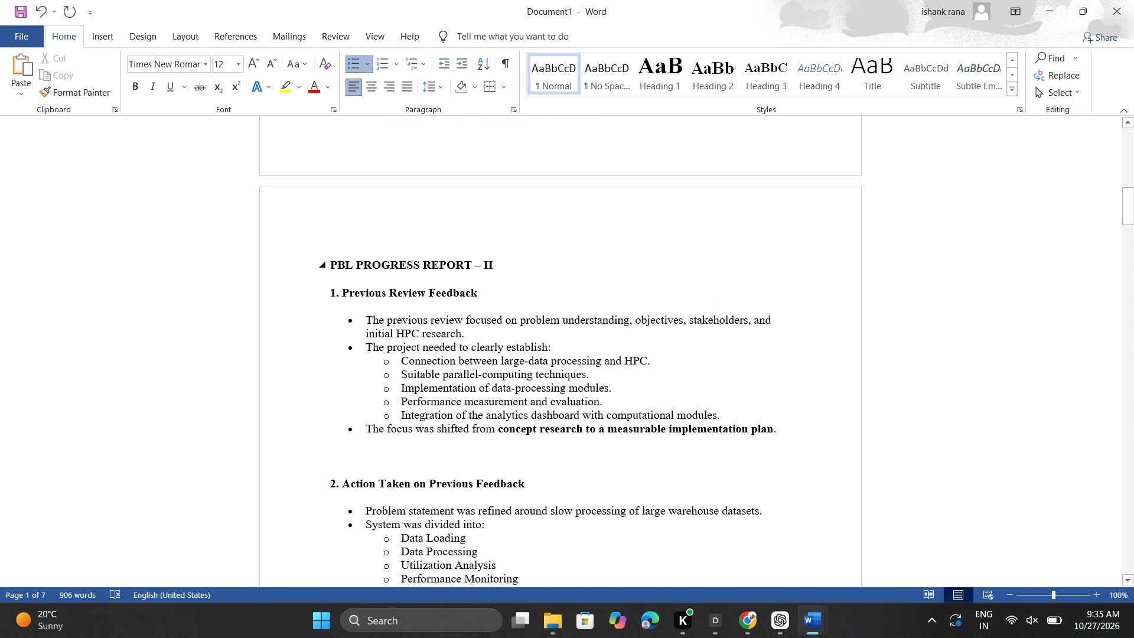
scroll(597, 255, "down", 1)
left_click_drag(507, 213, 372, 212)
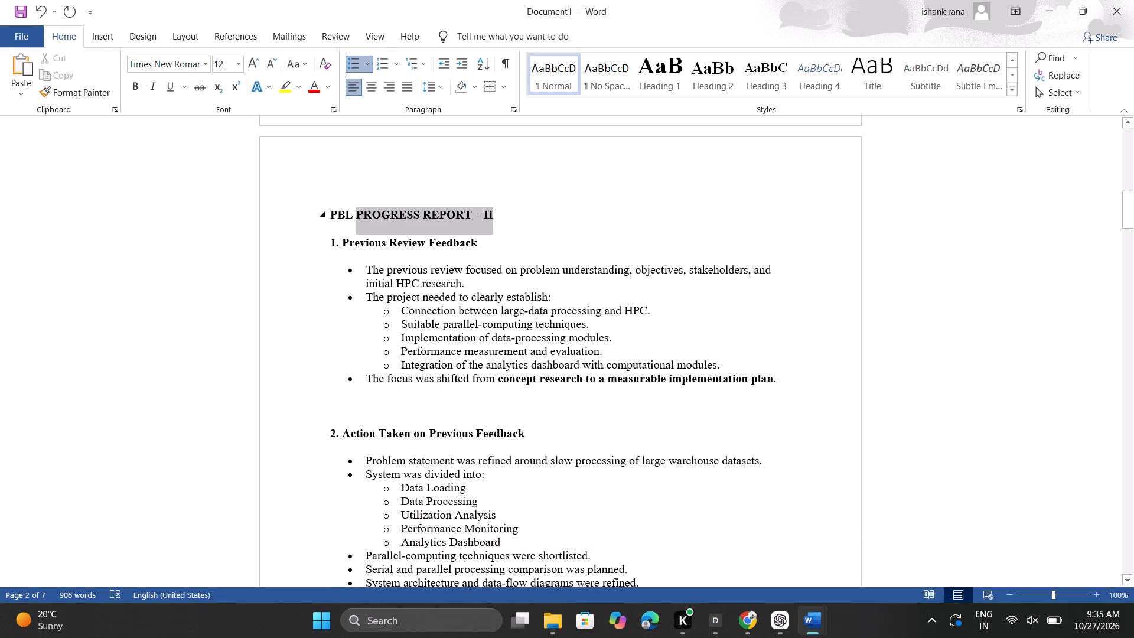
left_click_drag(372, 212, 337, 213)
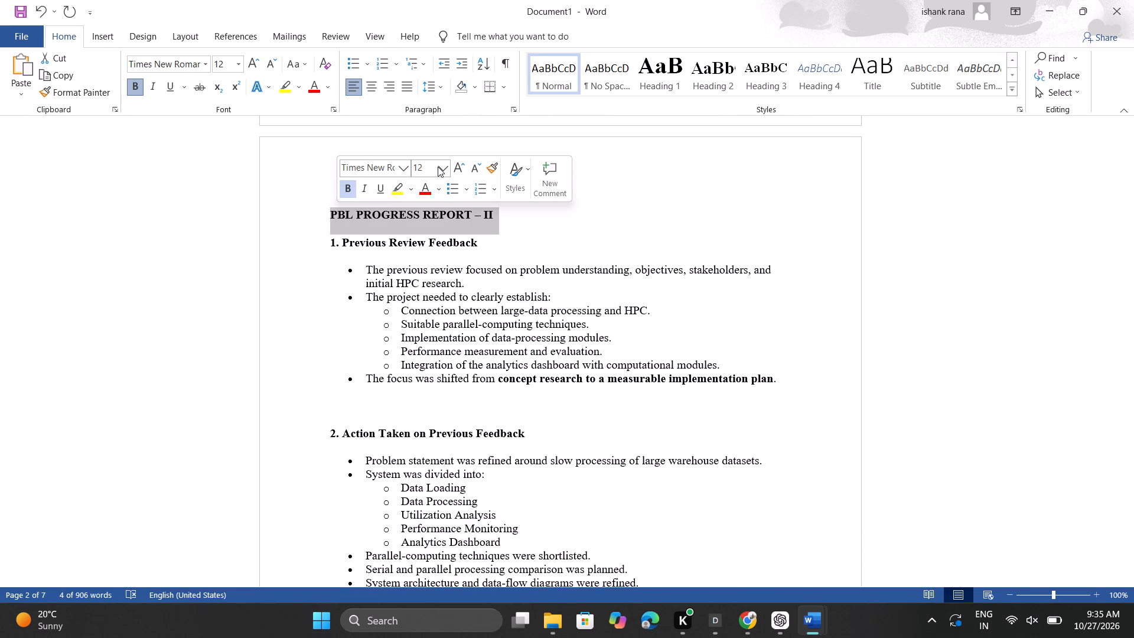
left_click(438, 167)
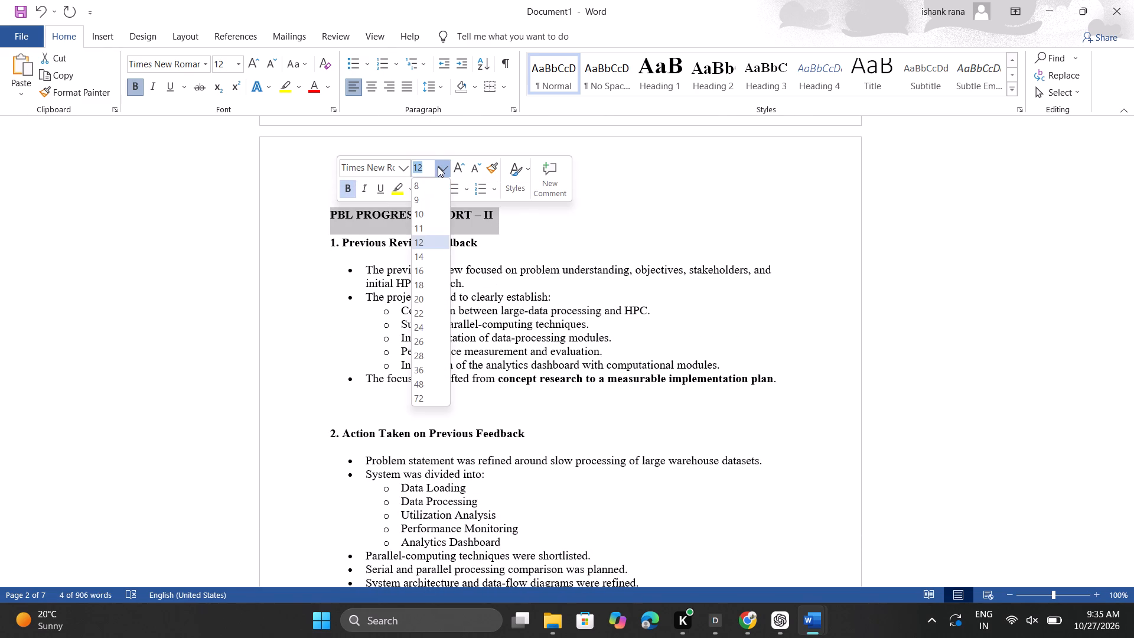
left_click(428, 255)
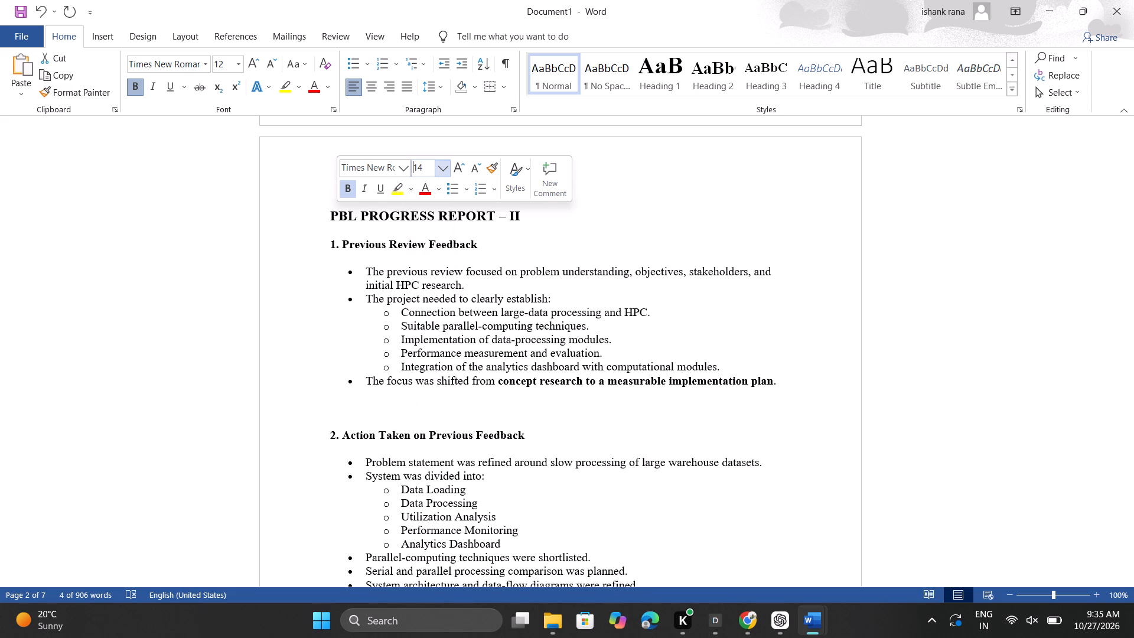
left_click(406, 92)
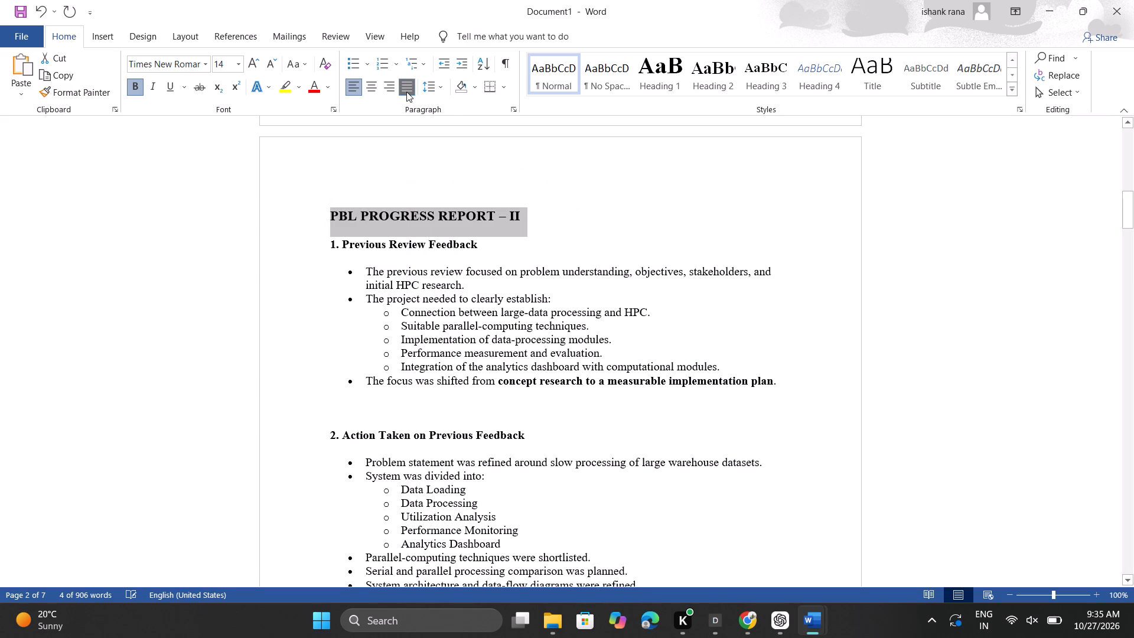
left_click(373, 89)
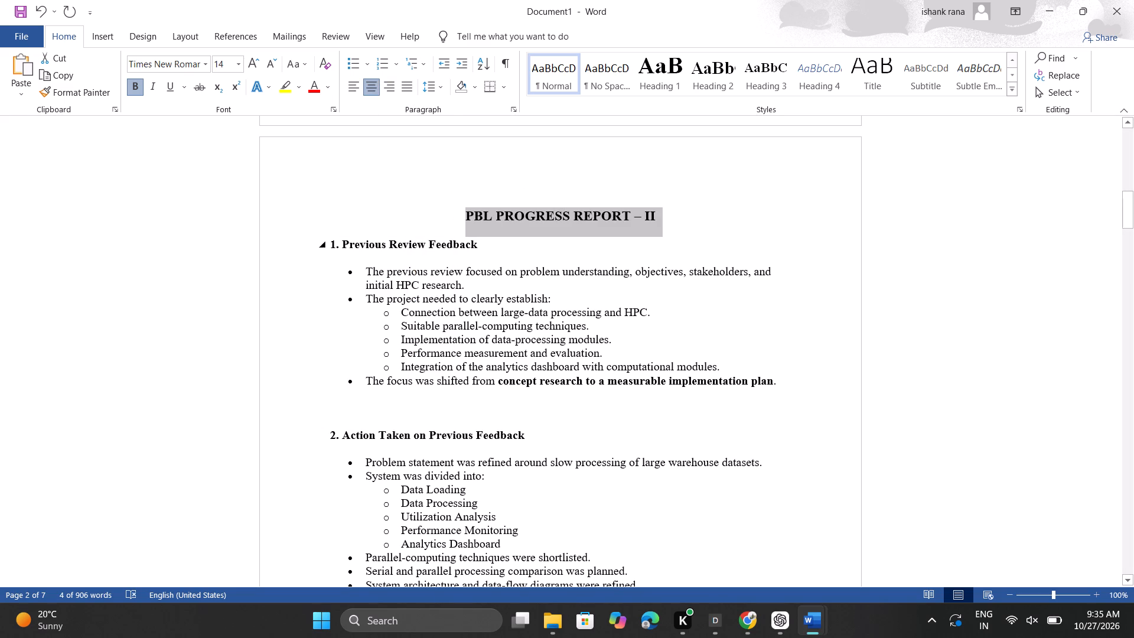
Set the section heading "1. Previous Review Feedback" to font size 14.
left_click_drag(487, 245, 361, 234)
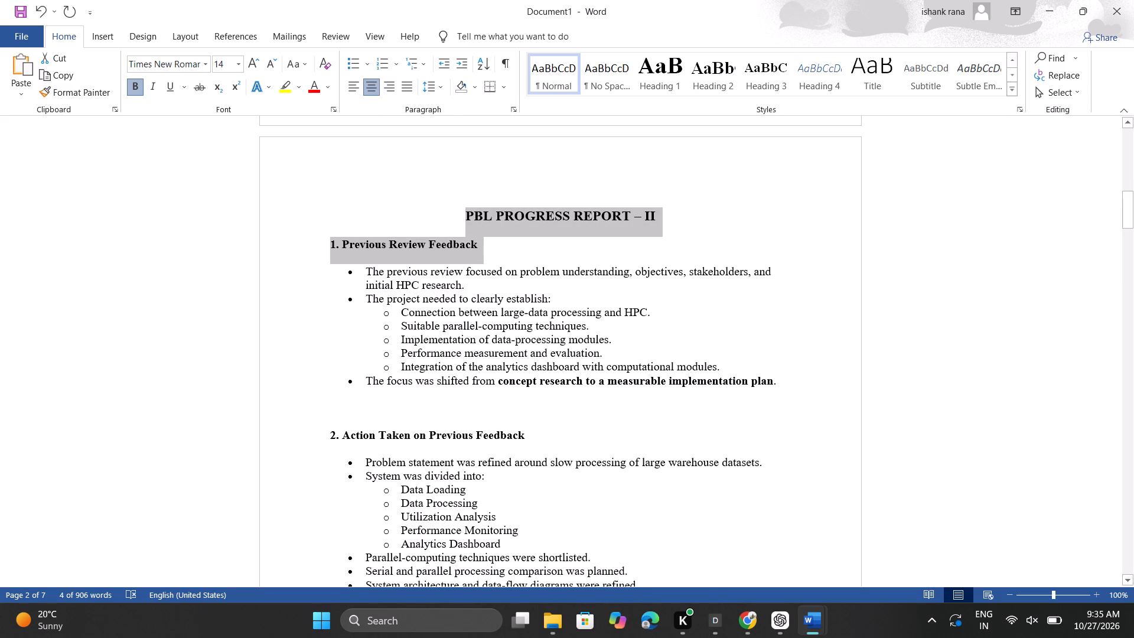
left_click_drag(361, 234, 362, 234)
left_click(362, 234)
left_click_drag(480, 242, 387, 248)
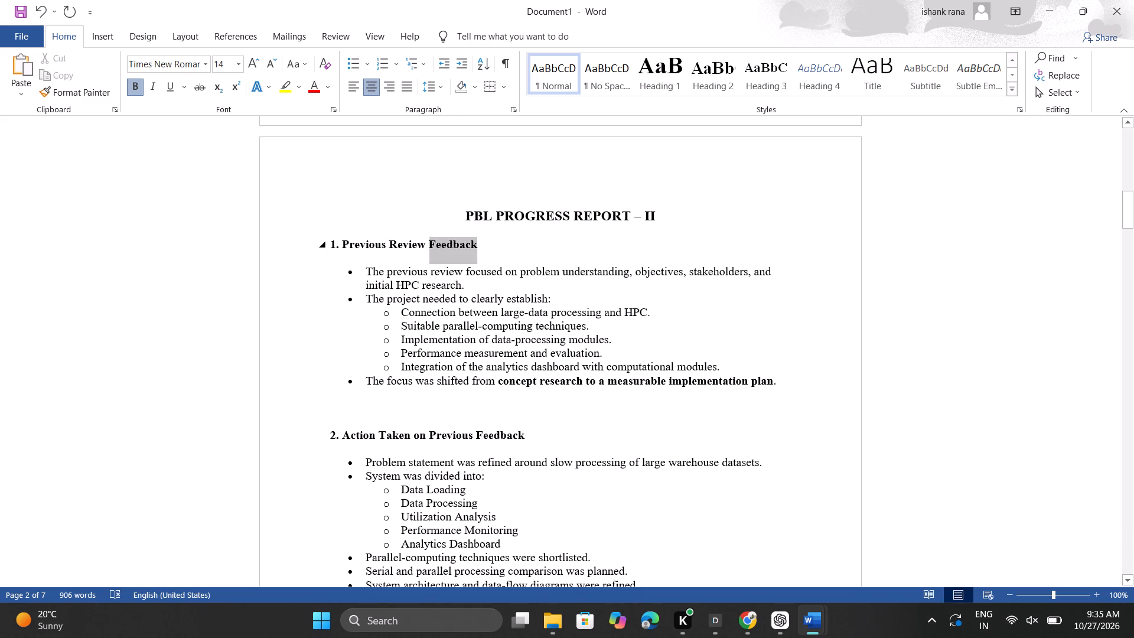
left_click_drag(387, 248, 327, 236)
left_click(327, 236)
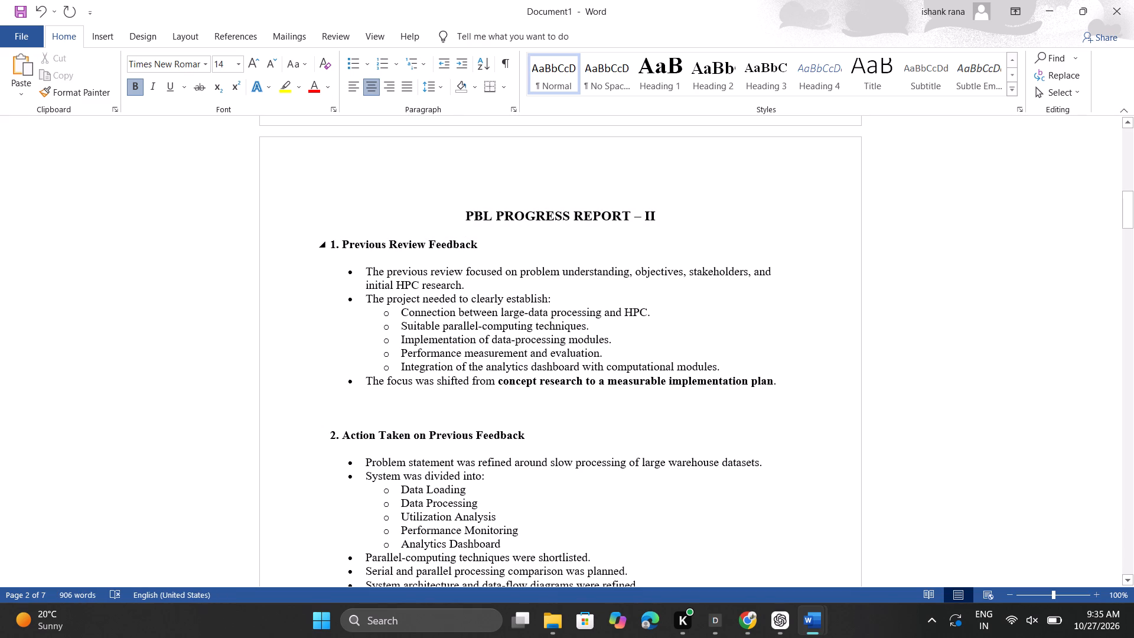
left_click_drag(331, 242, 467, 243)
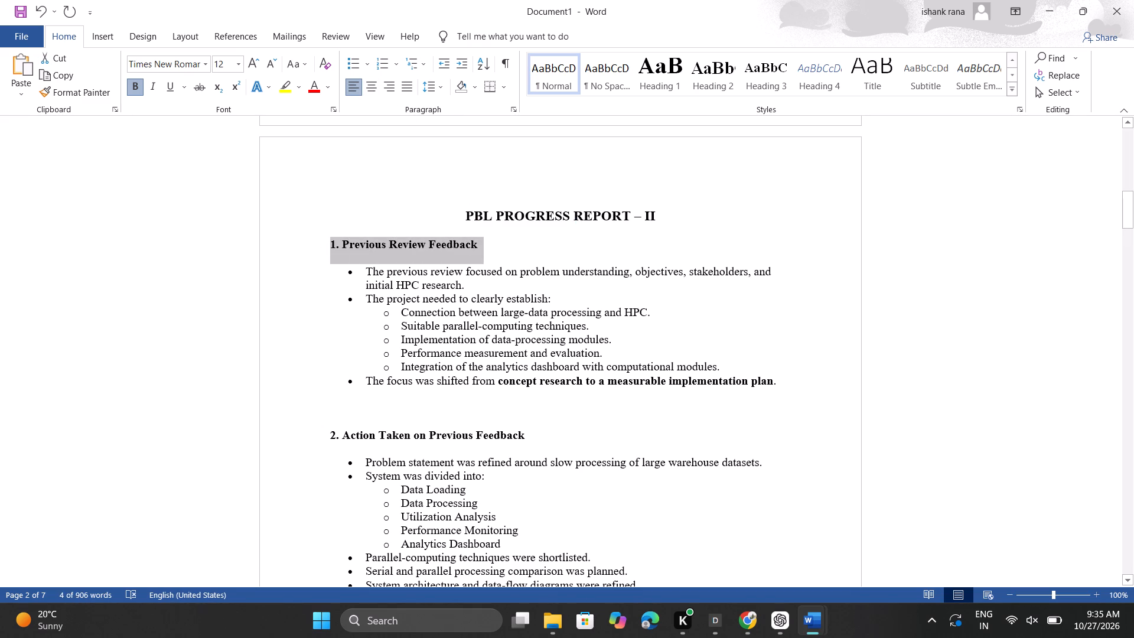
left_click(236, 58)
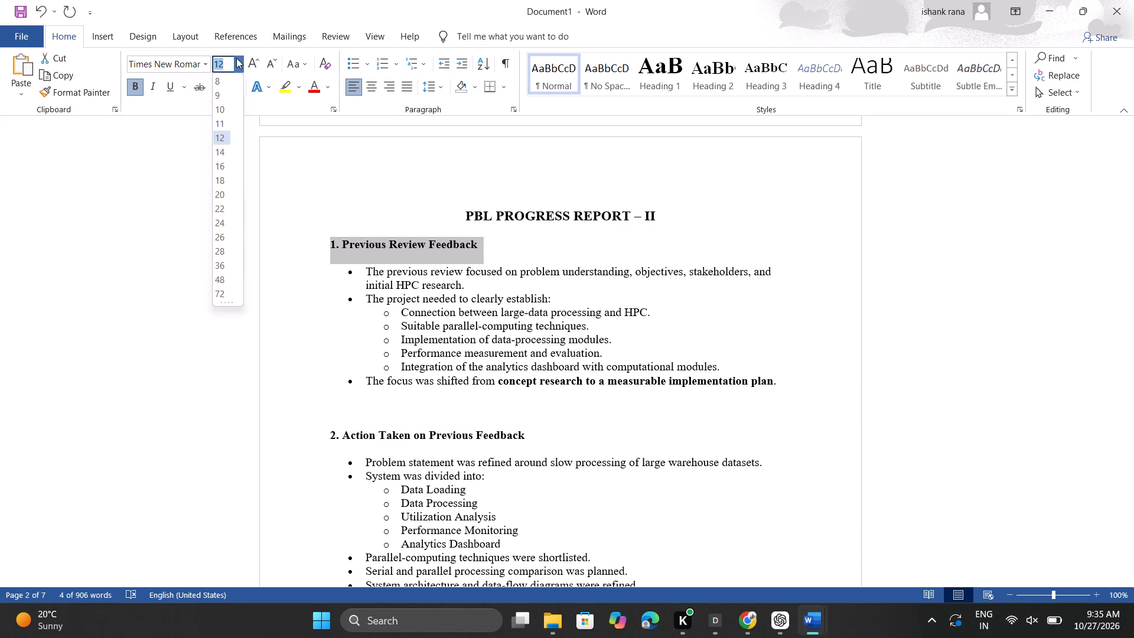
left_click(223, 156)
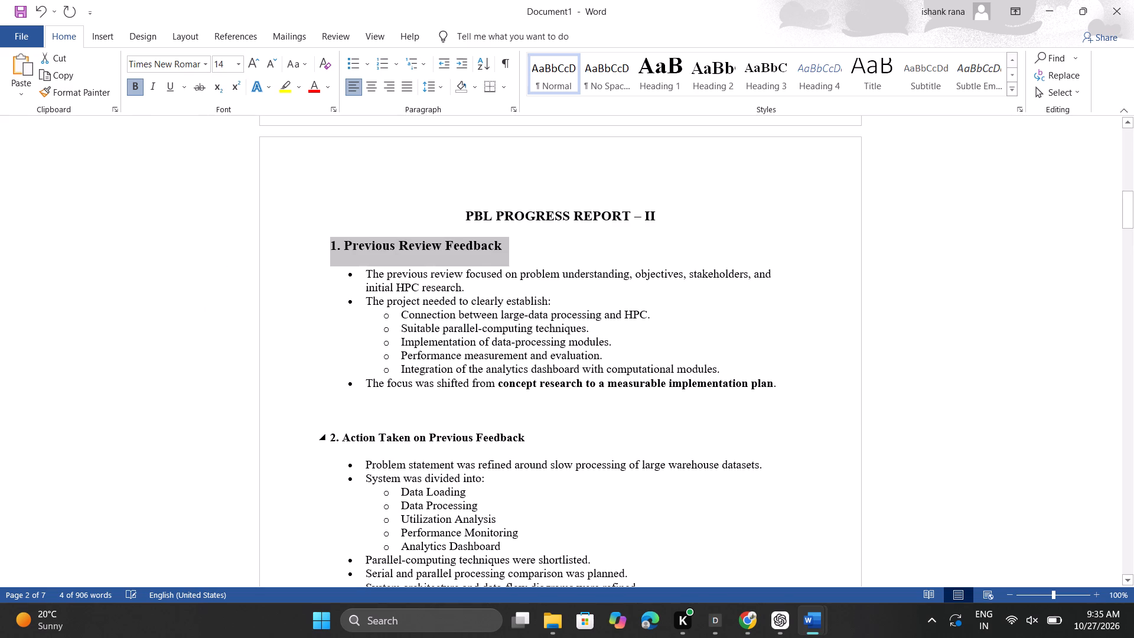
Set the section heading "2. Action Taken on Previous Feedback" to font size 14.
left_click_drag(529, 440, 335, 427)
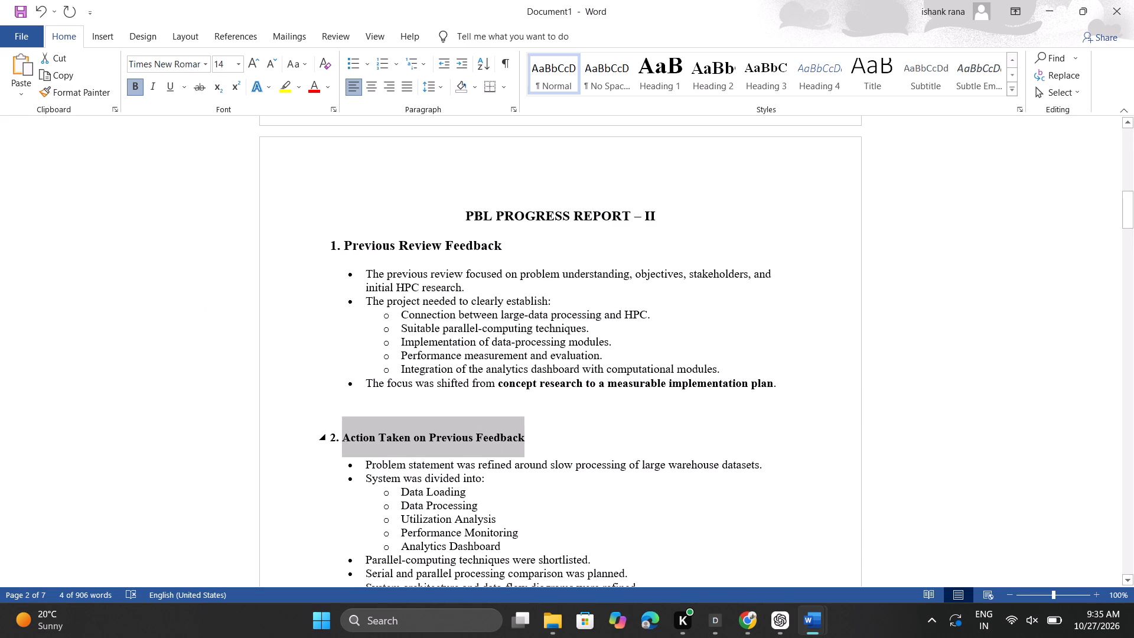
left_click_drag(335, 427, 325, 427)
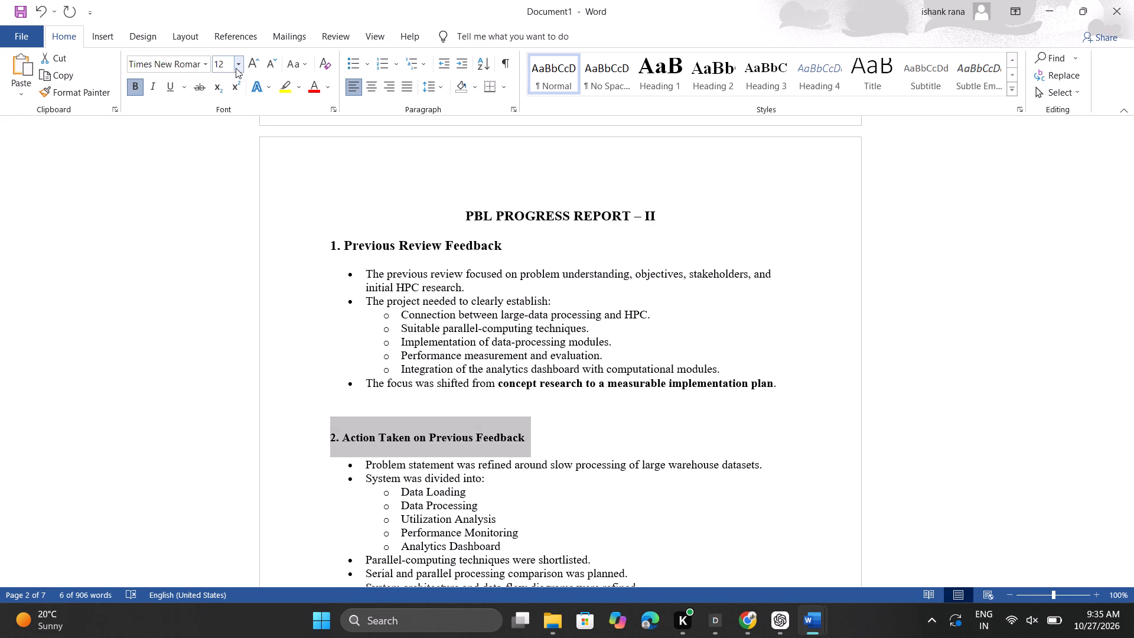
left_click(240, 66)
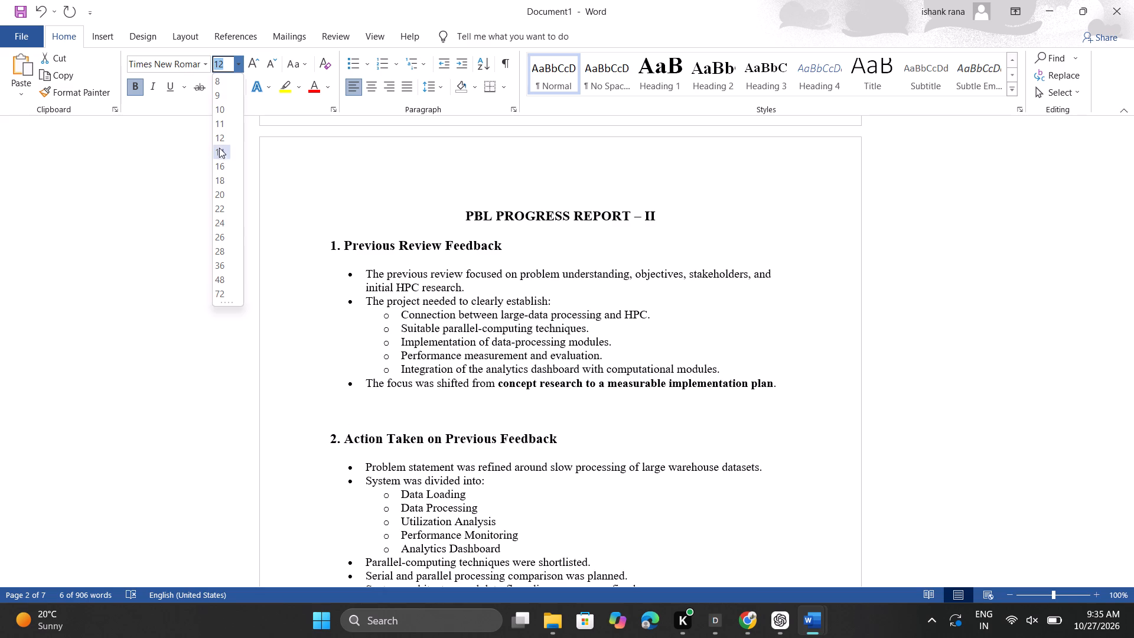
left_click(223, 154)
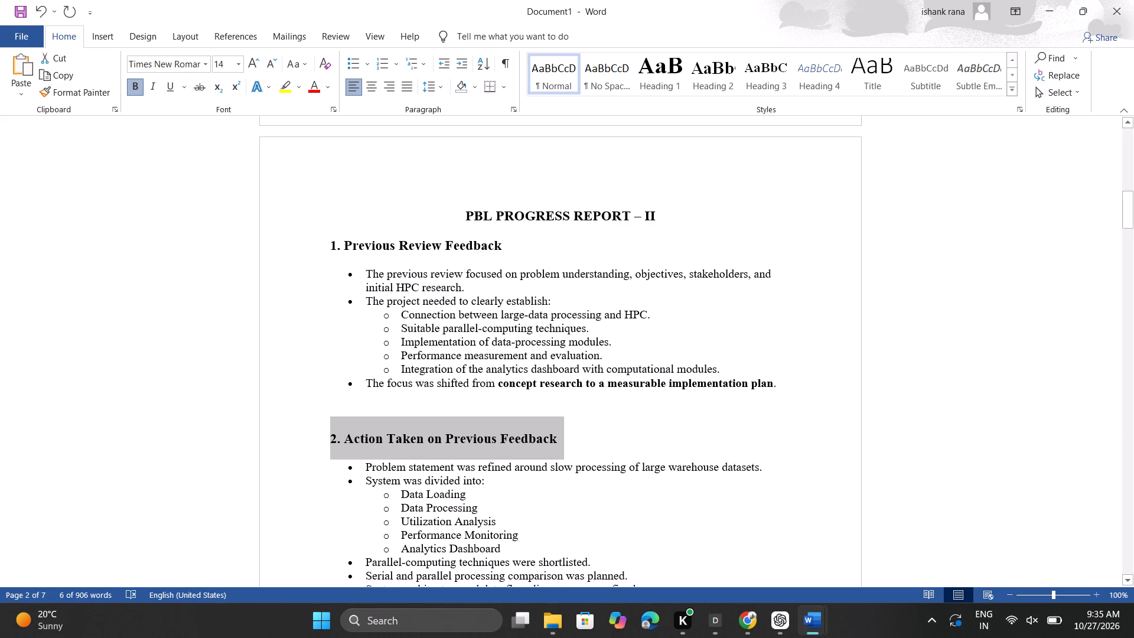
Delete the empty line above the "2. Action Taken on Previous Feedback" heading.
left_click(362, 399)
left_click(357, 410)
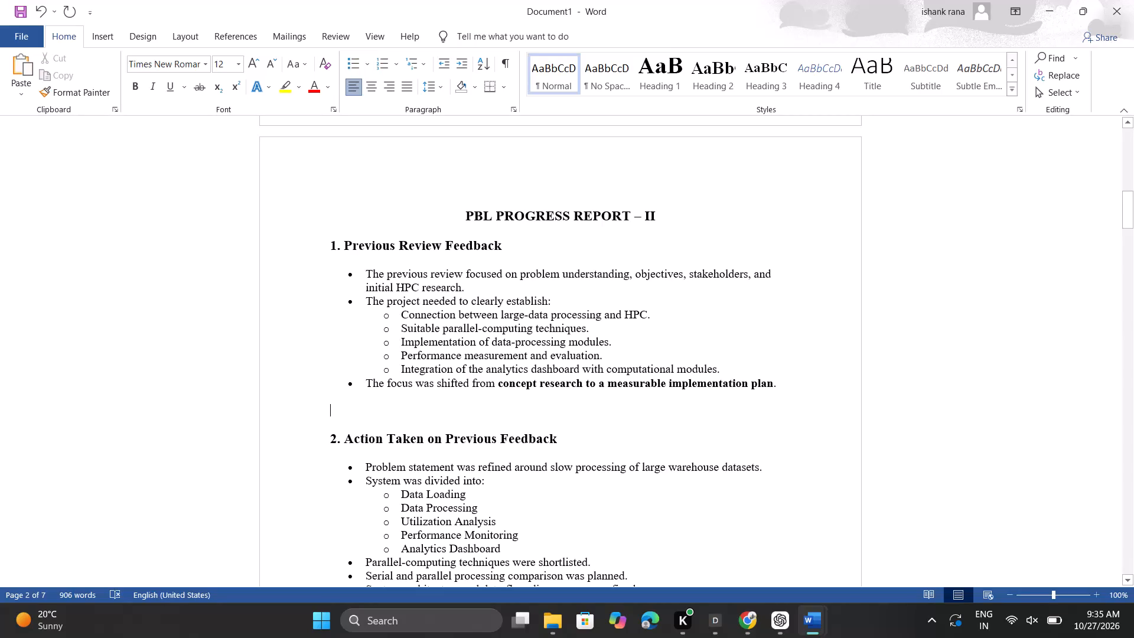
key("BackSpace")
Set the section heading "3. Research / Data Collection Progress" to font size 14.
scroll(357, 410, "down", 2)
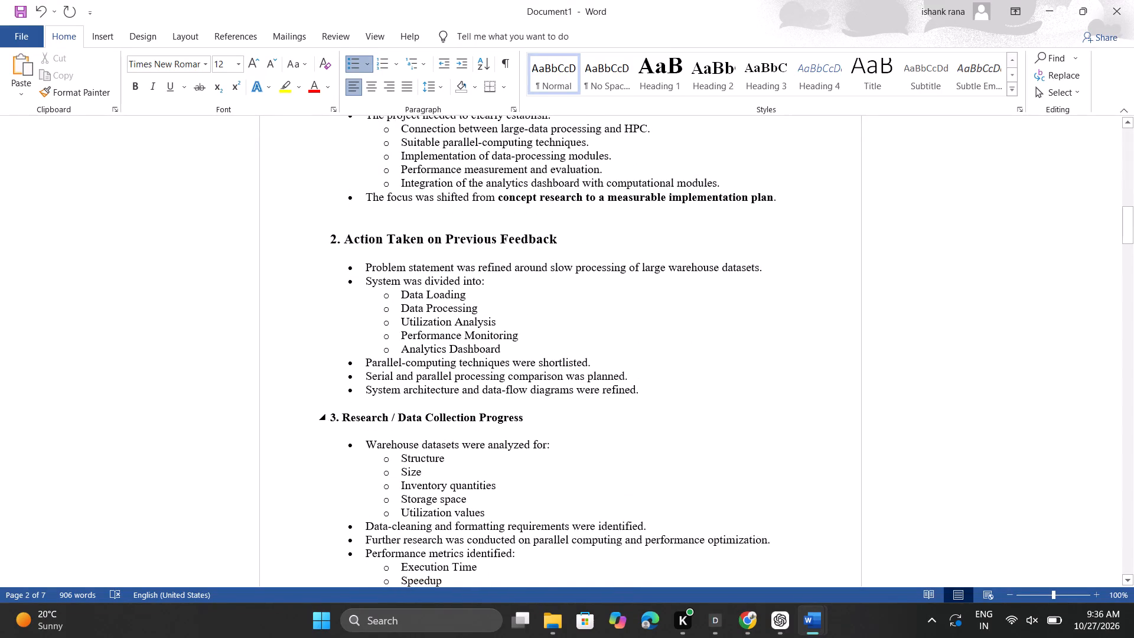
scroll(357, 410, "down", 1)
left_click_drag(329, 360, 511, 363)
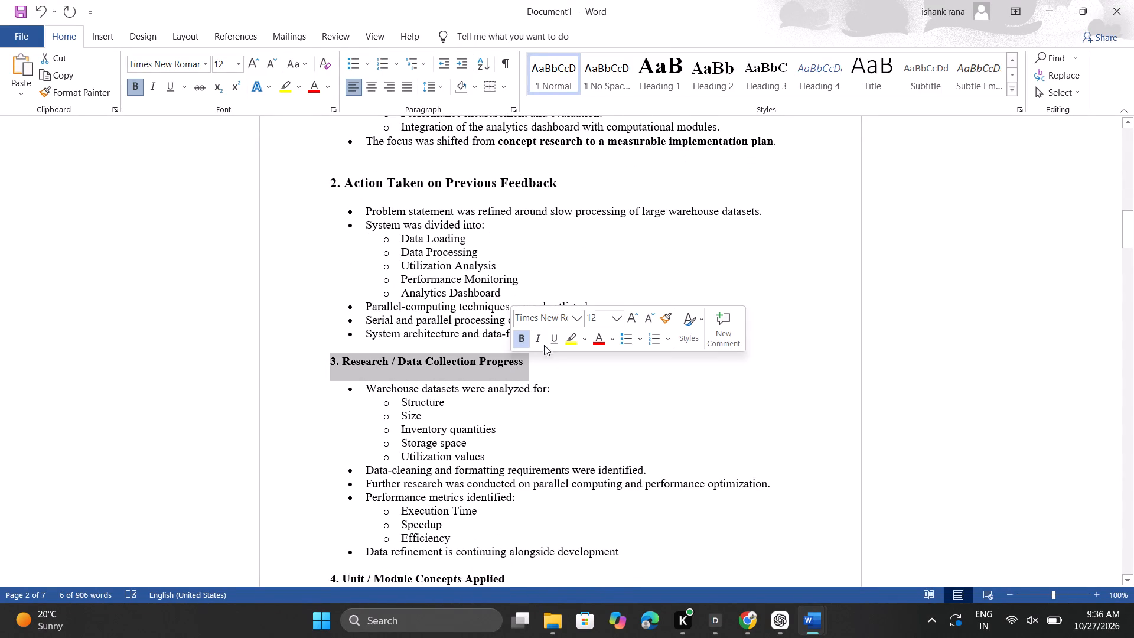
left_click(614, 320)
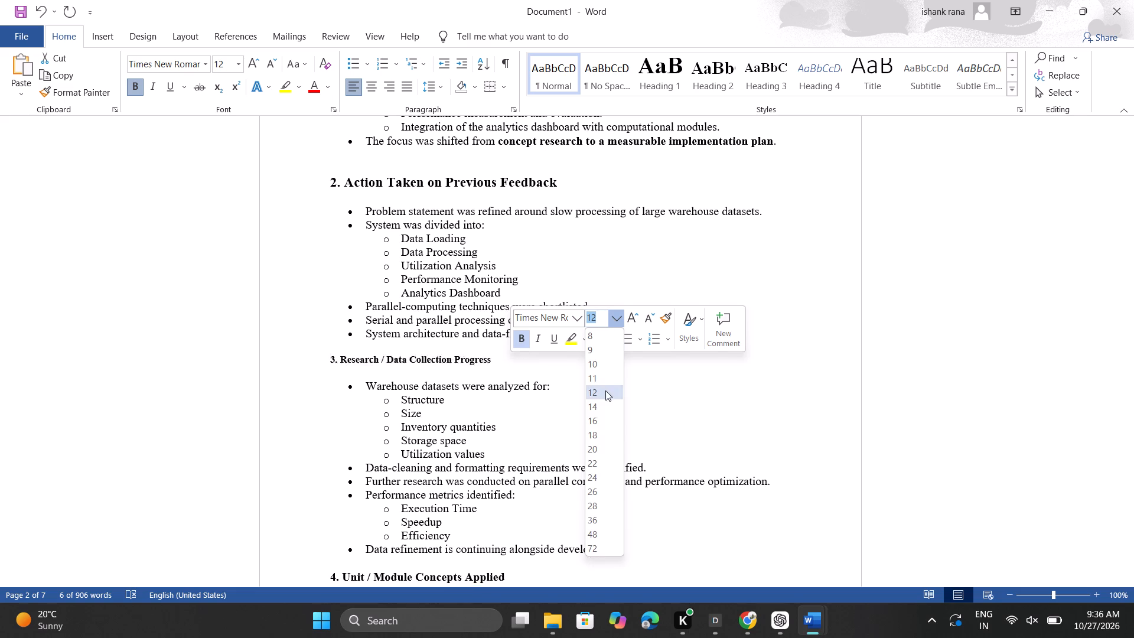
left_click(601, 409)
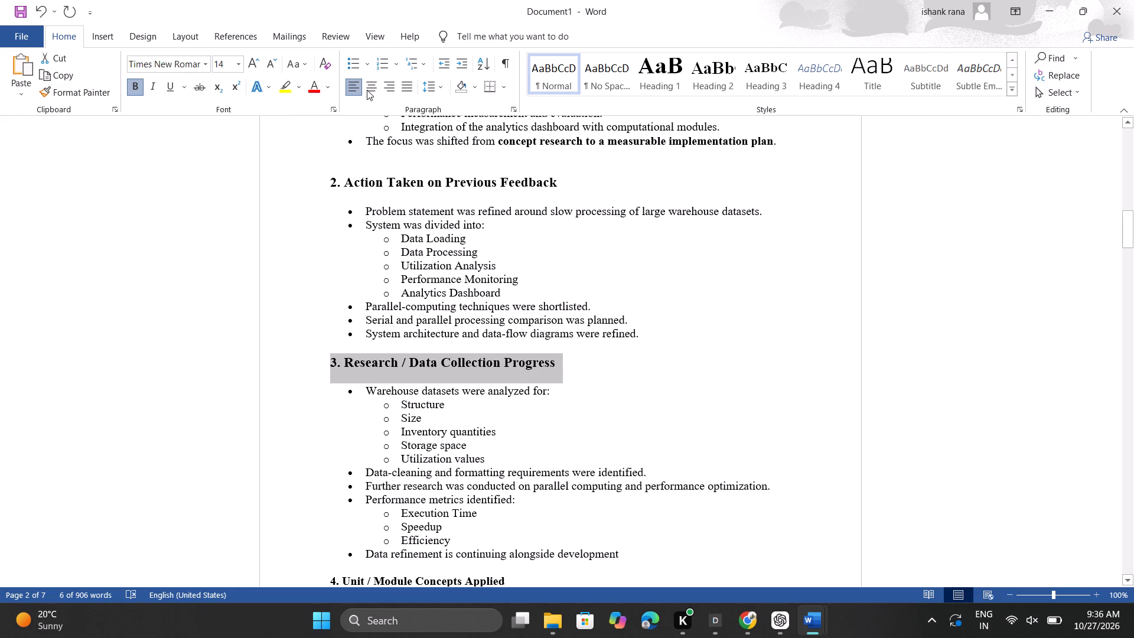
Set the section heading "4. Unit / Module Concepts Applied" to font size 14.
scroll(584, 379, "down", 4)
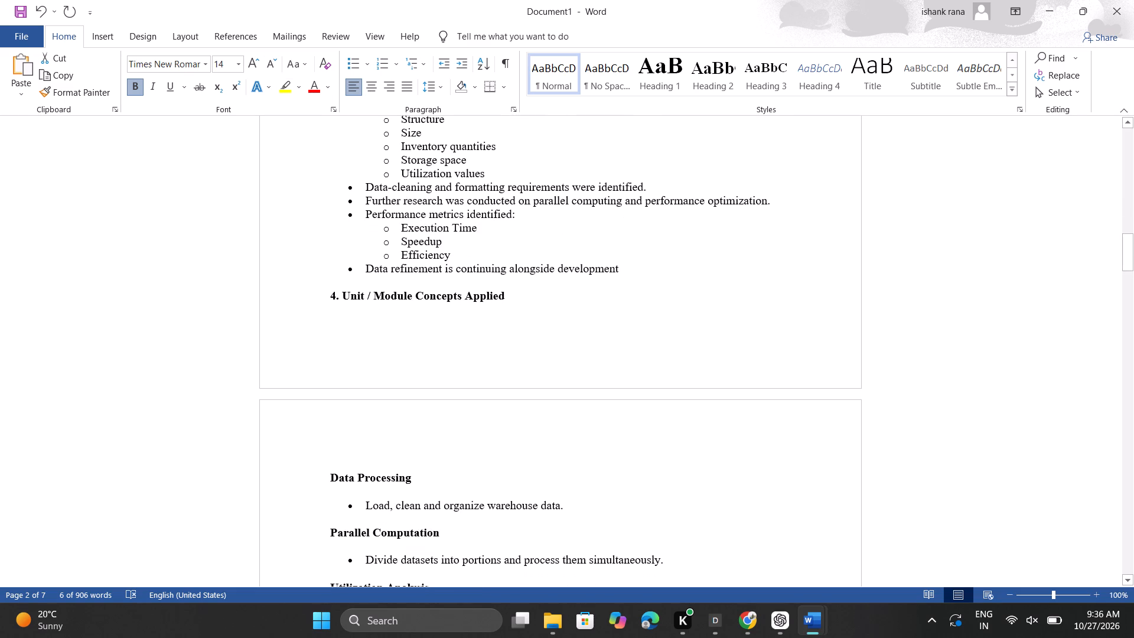
left_click_drag(330, 295, 489, 295)
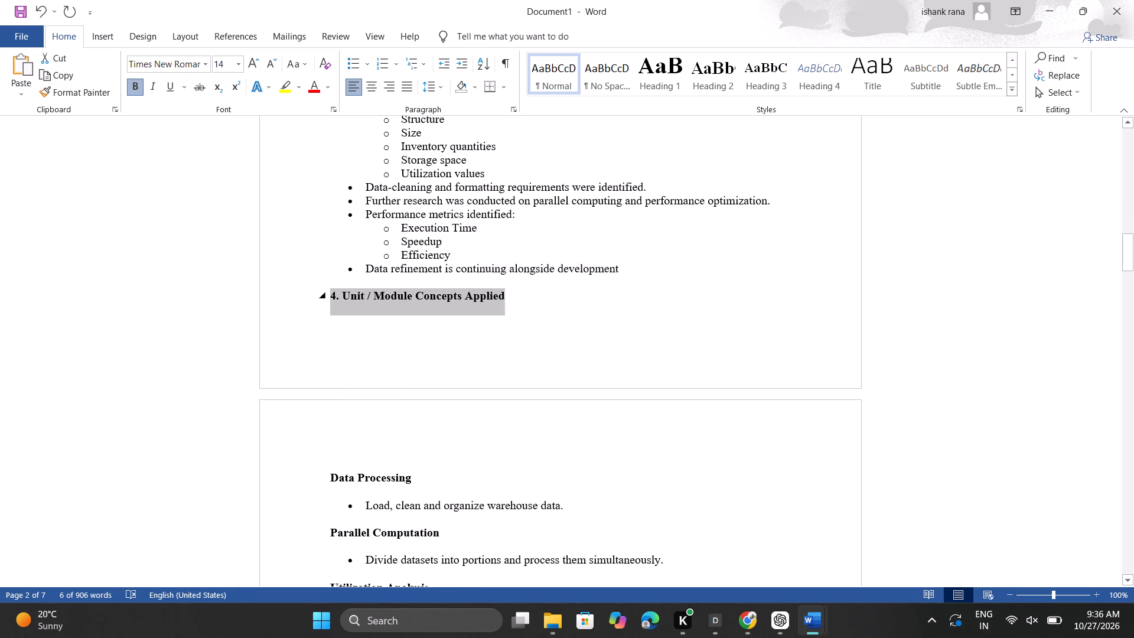
left_click_drag(489, 295, 496, 297)
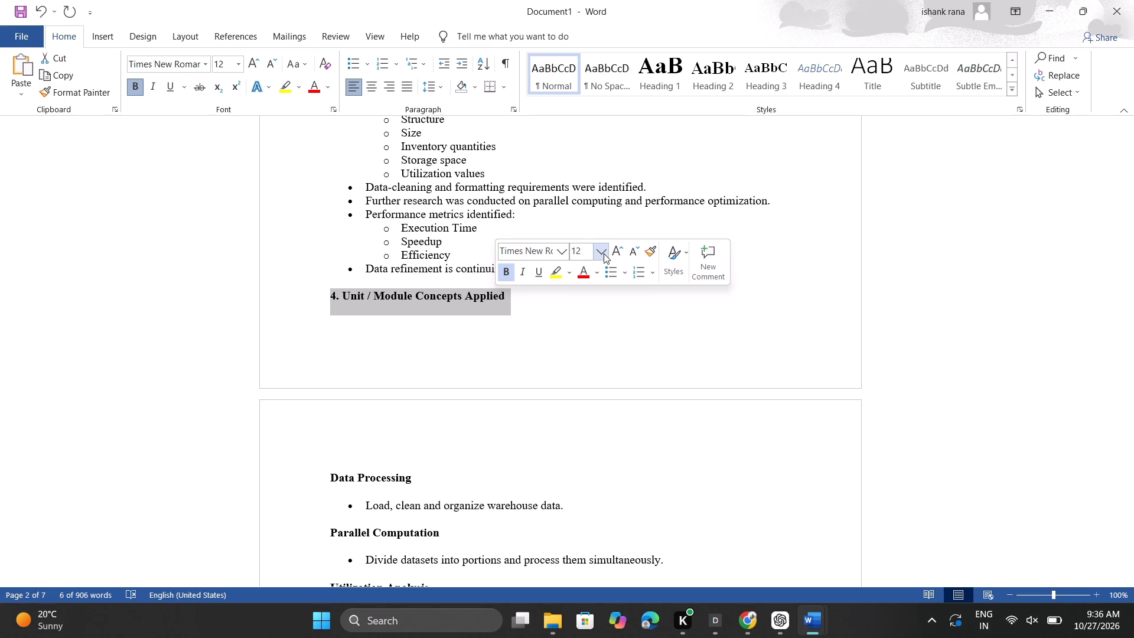
left_click(604, 253)
left_click(585, 340)
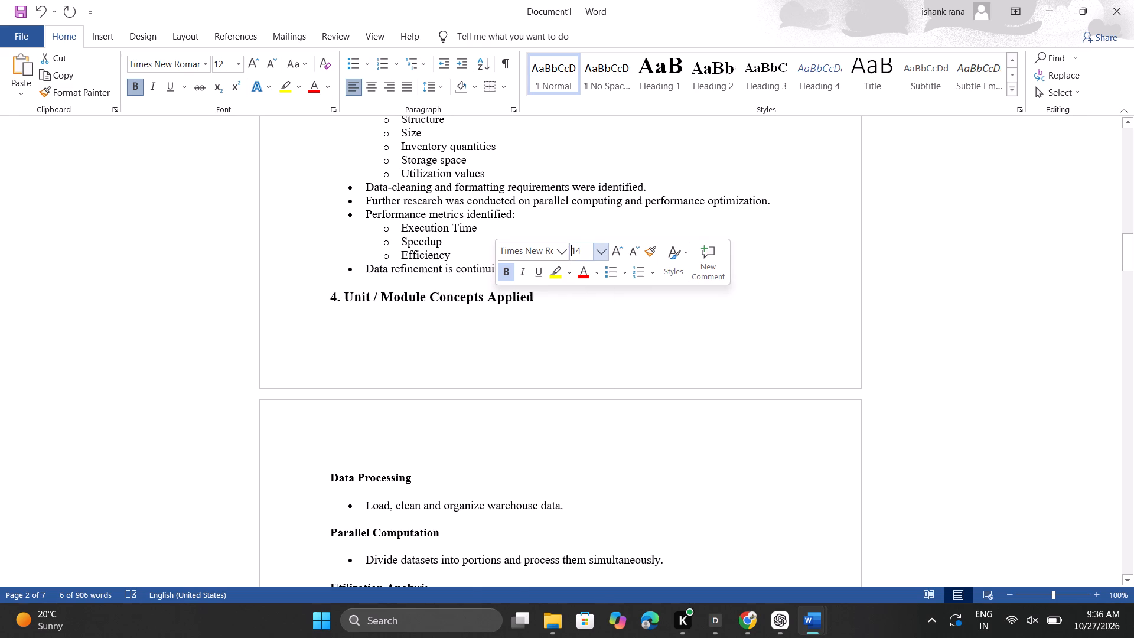
Set the section heading "5. Methodology / Approach Followed" to font size 14.
scroll(395, 437, "down", 4)
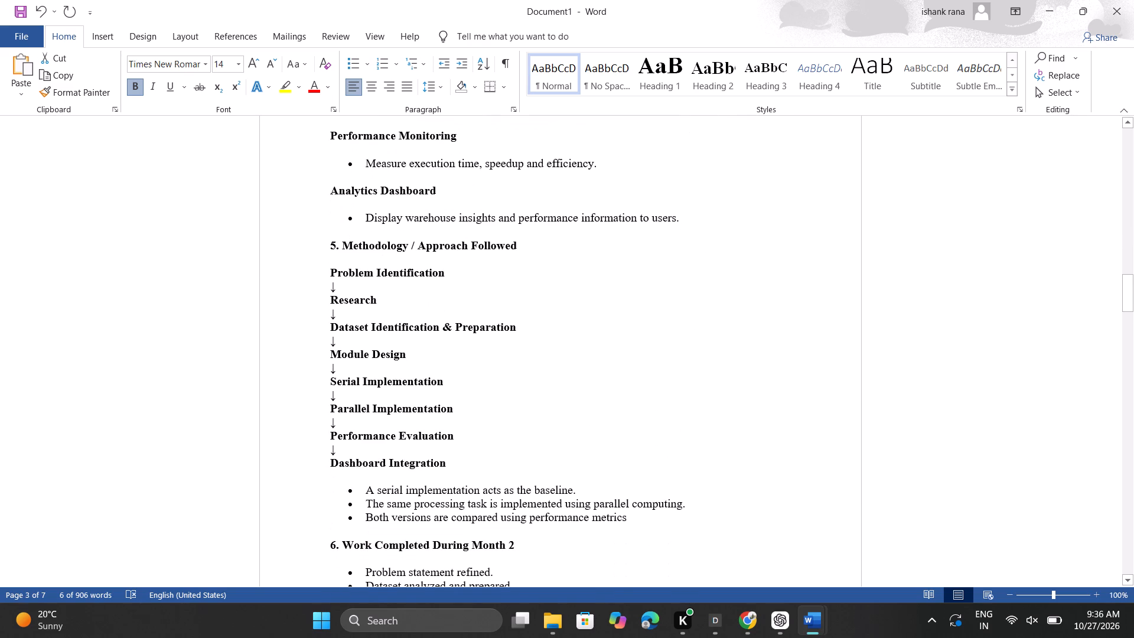
left_click_drag(330, 246, 495, 254)
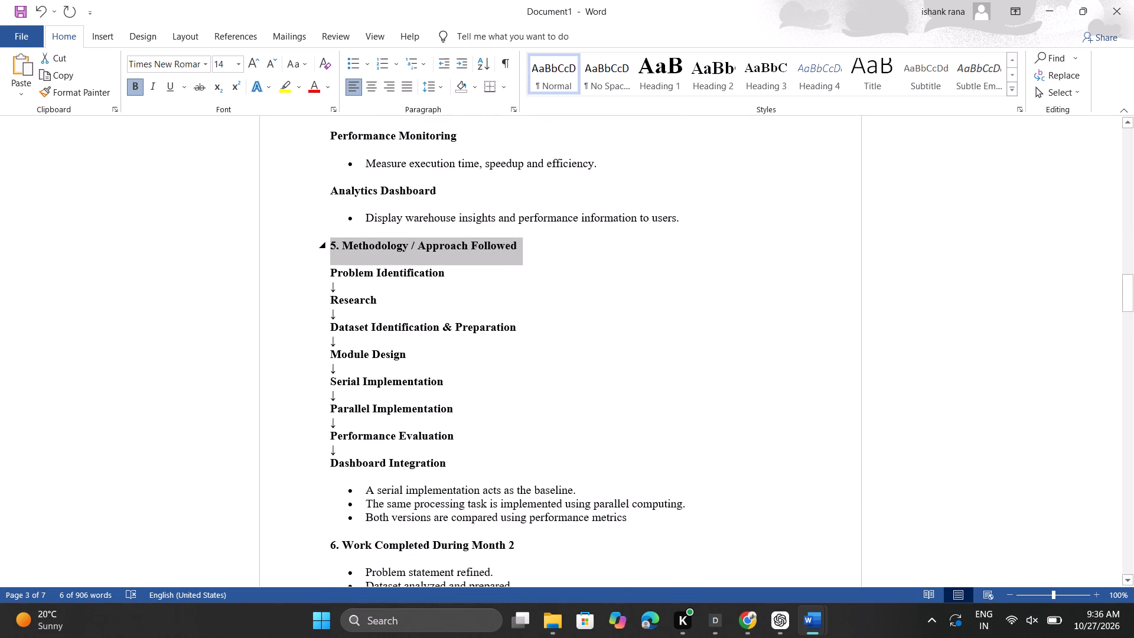
left_click_drag(495, 254, 496, 254)
left_click(598, 214)
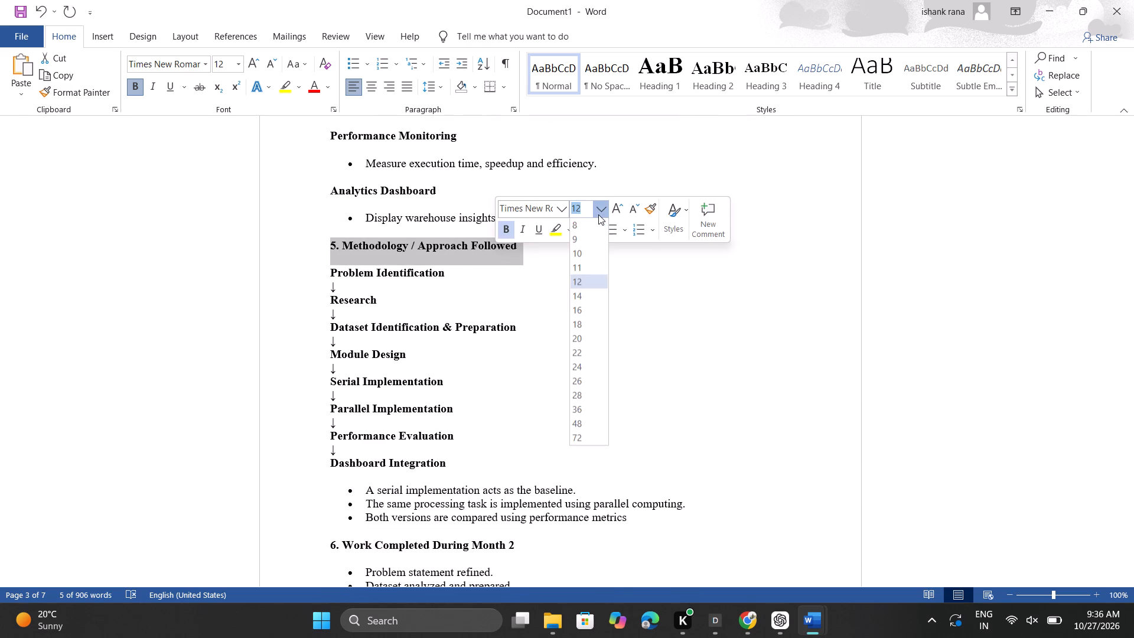
left_click(578, 296)
Set the section heading "6. Work Completed During Month 2" to font size 14.
scroll(488, 349, "down", 1)
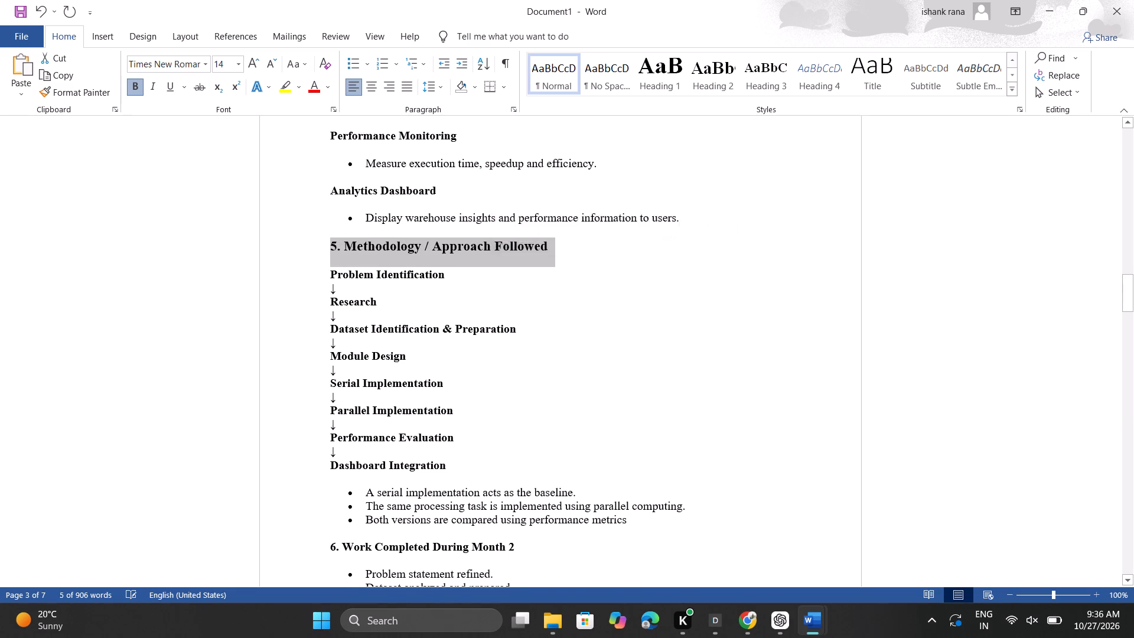
scroll(488, 349, "down", 2)
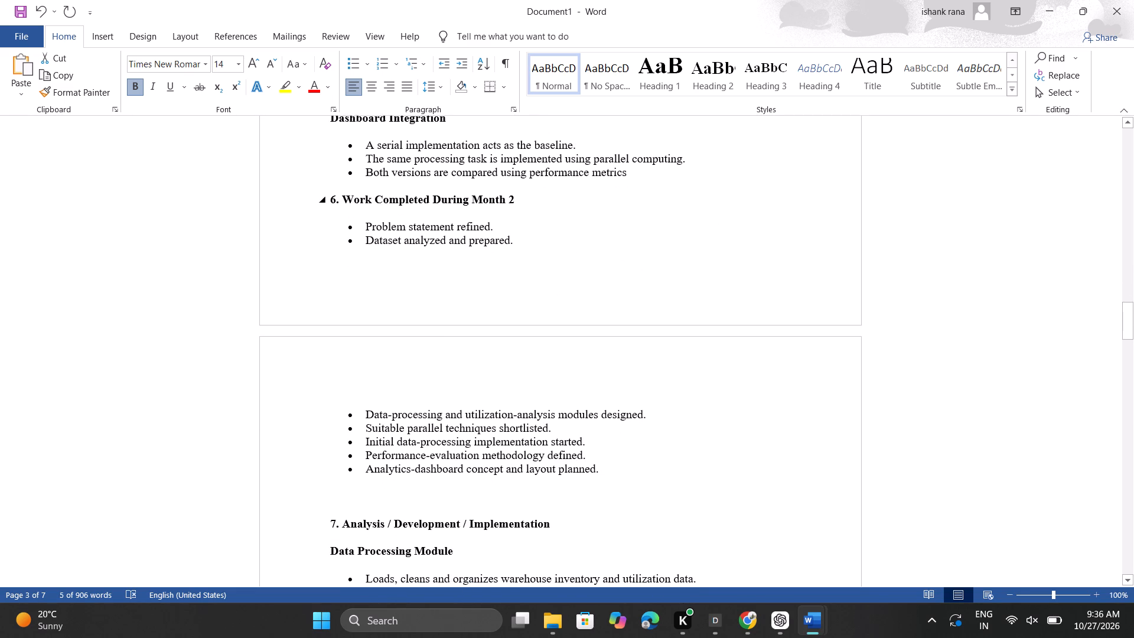
left_click_drag(331, 200, 513, 200)
left_click(623, 154)
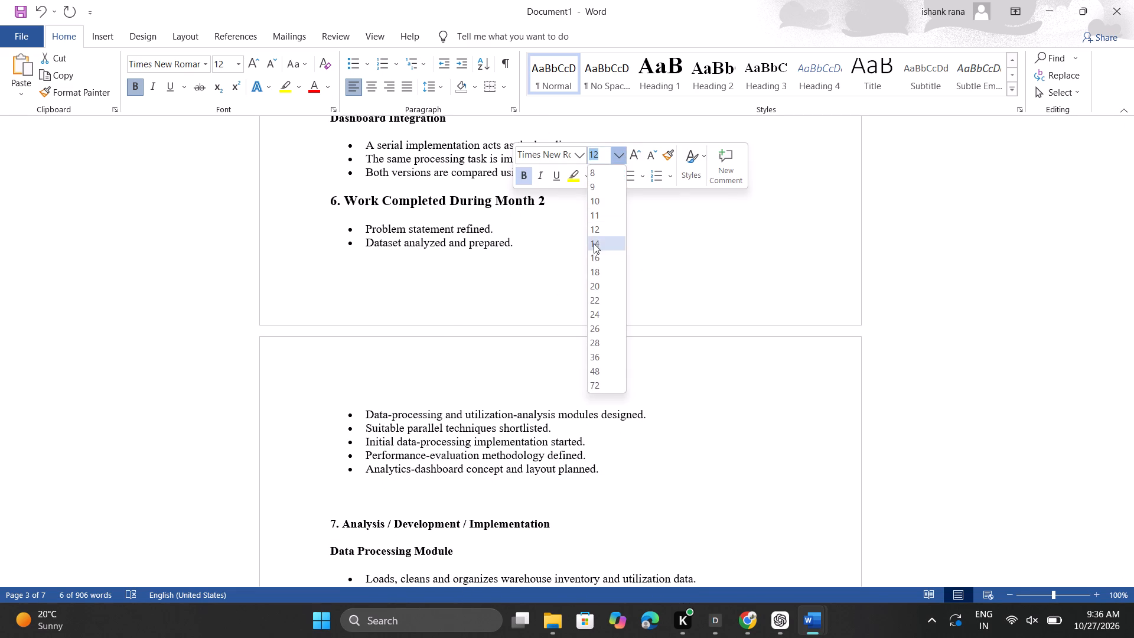
left_click(595, 245)
Set the section heading "7. Analysis / Development / Implementation" to font size 14.
scroll(476, 380, "down", 2)
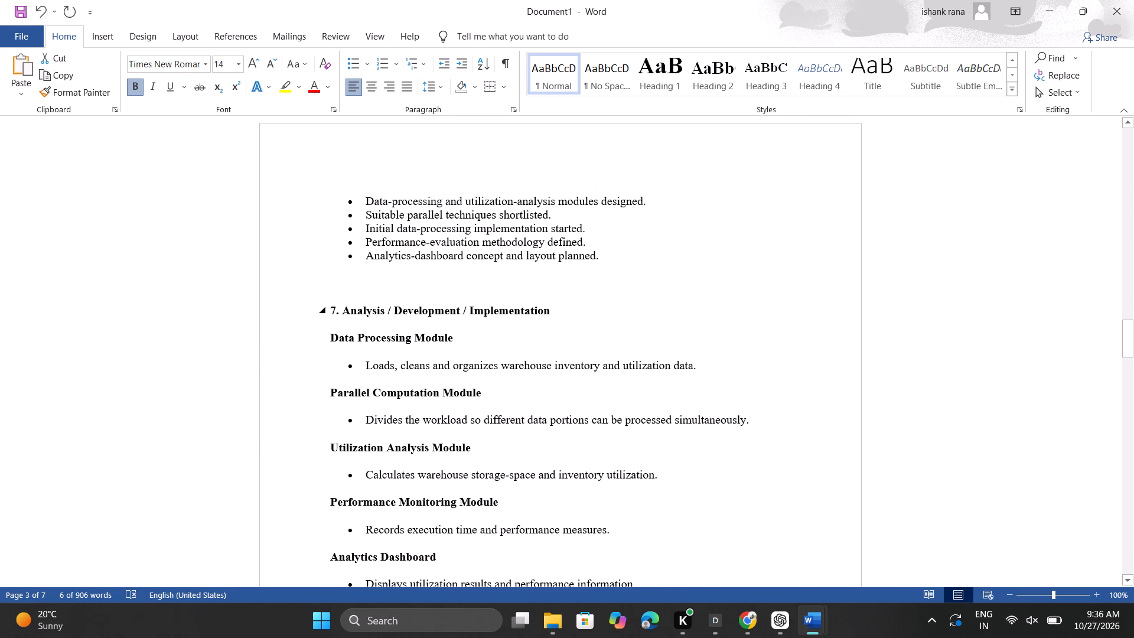
left_click_drag(328, 307, 553, 310)
left_click(659, 268)
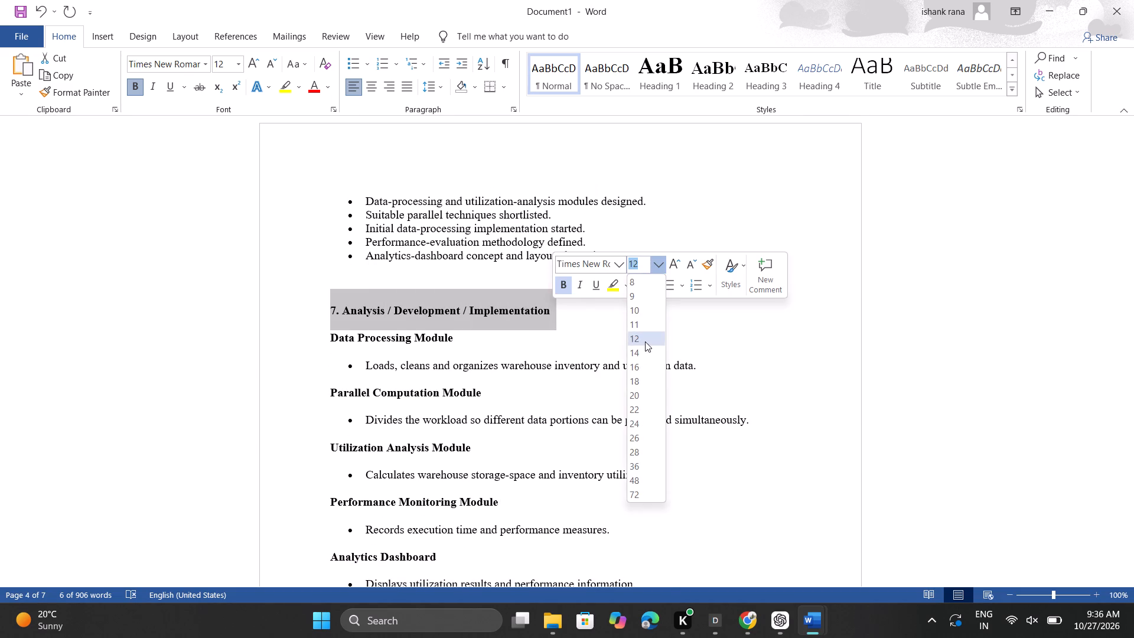
left_click(646, 353)
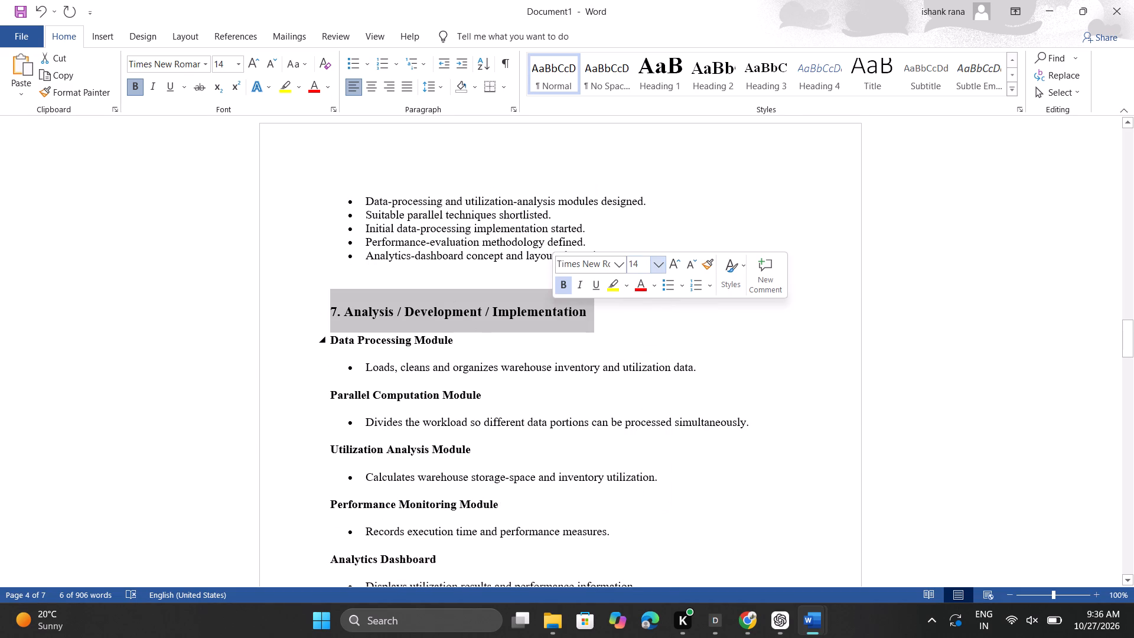
Set the section heading "8. Results / Interim Outcomes" to font size 14.
scroll(484, 367, "down", 2)
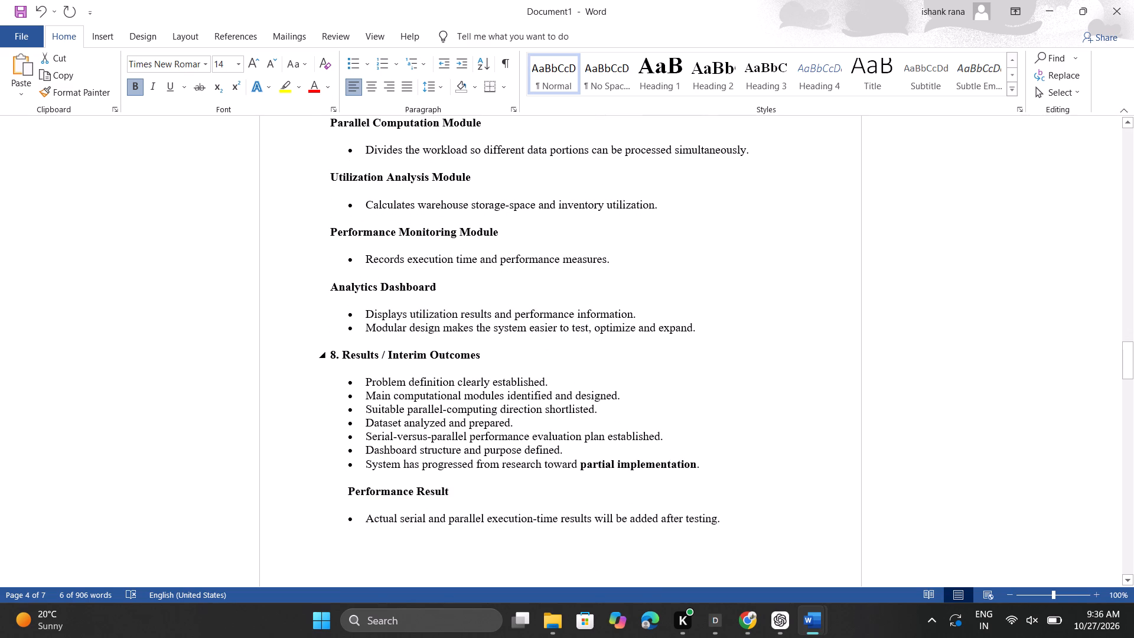
left_click_drag(330, 351, 474, 353)
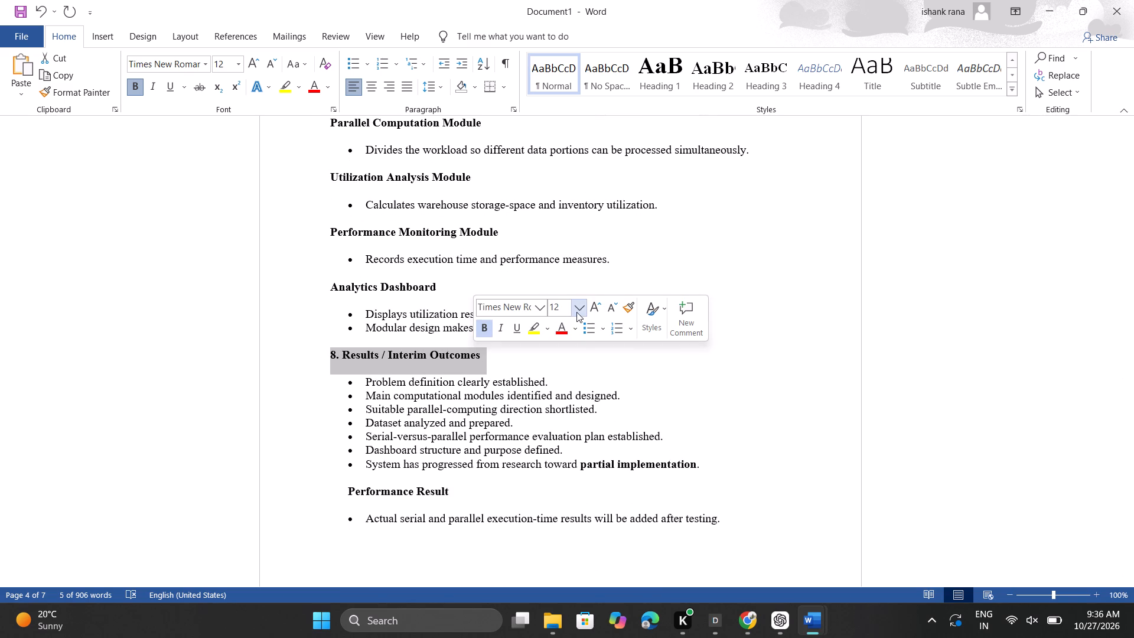
left_click(581, 307)
left_click(566, 401)
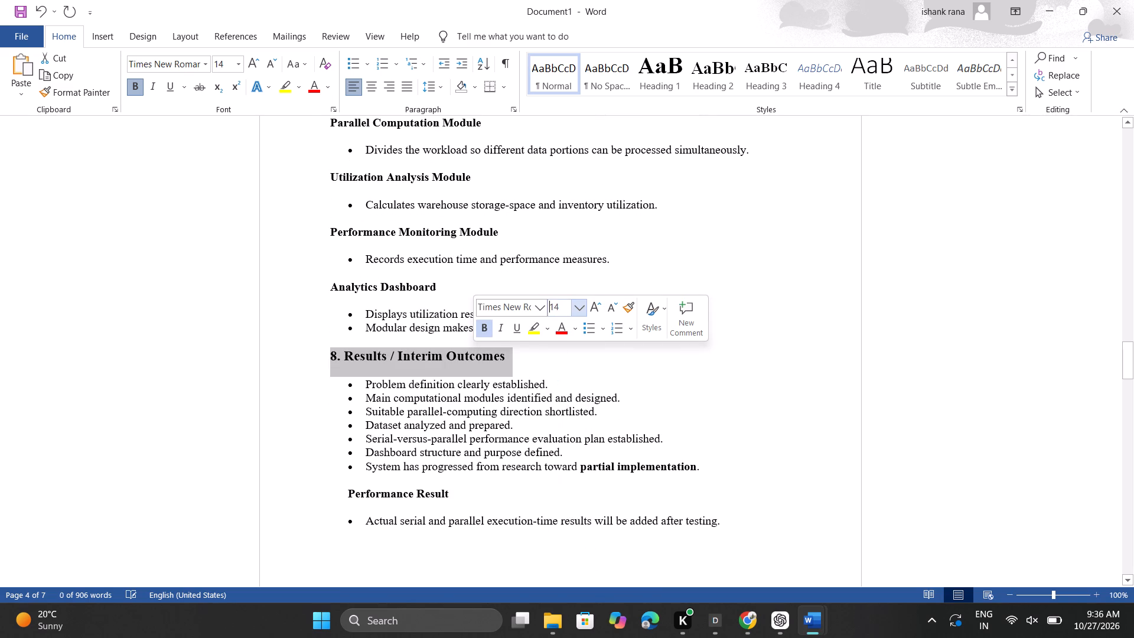
Set the section heading "9. Evidence / Supporting Material" to font size 14.
scroll(490, 468, "down", 4)
left_click_drag(330, 345, 509, 346)
left_click(619, 303)
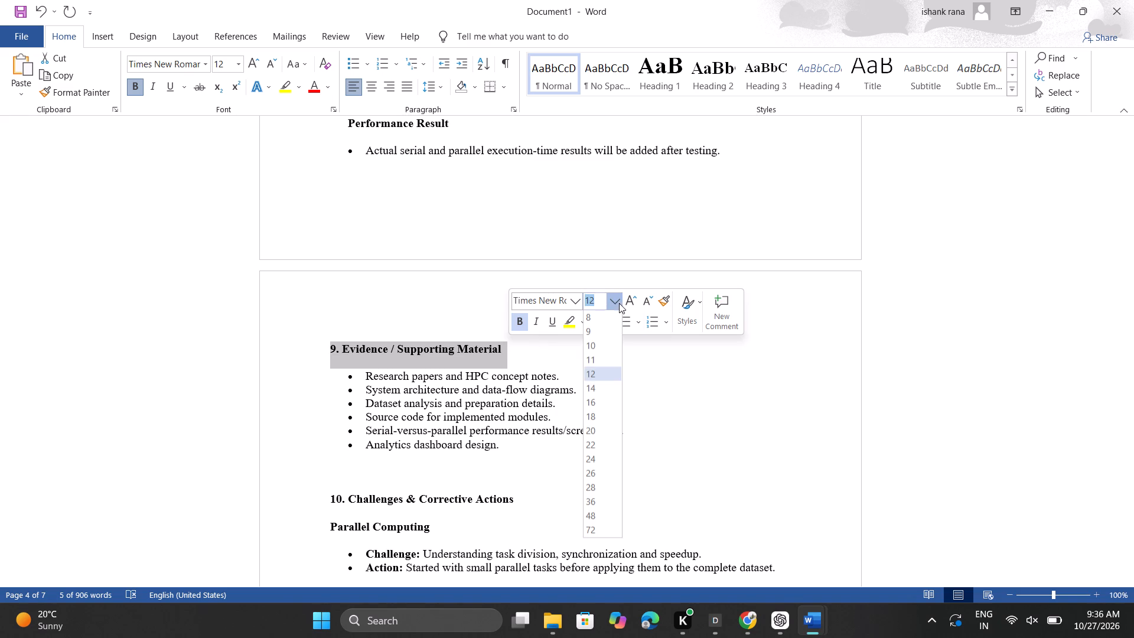
left_click(604, 389)
Set the section heading "10. Challenges & Corrective Actions" to font size 14.
scroll(448, 467, "down", 1)
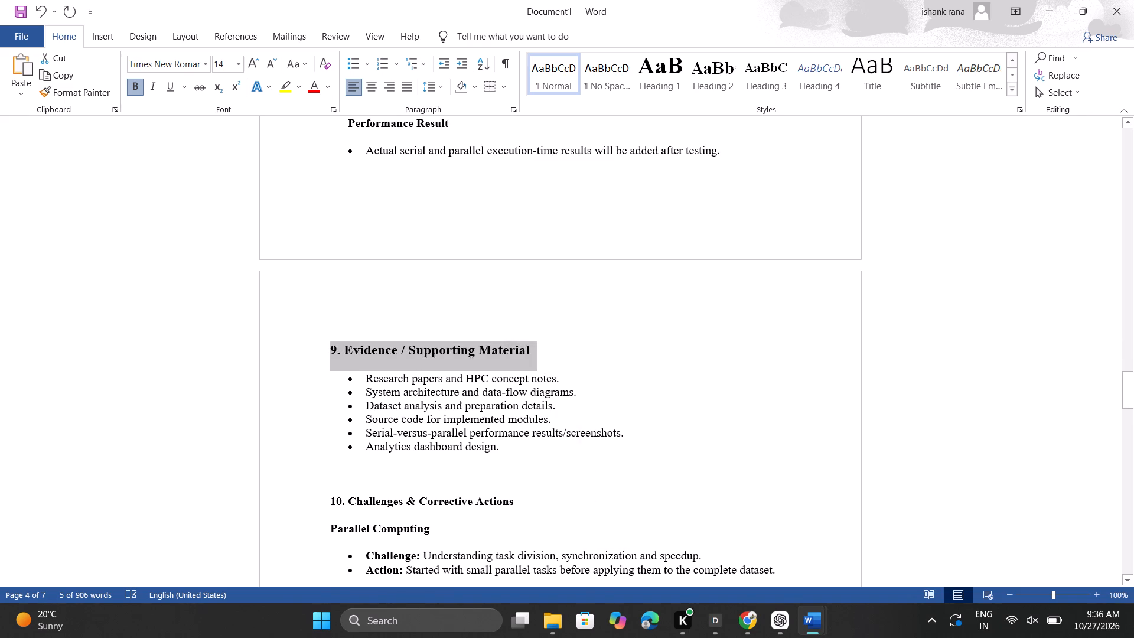
scroll(448, 467, "down", 1)
left_click_drag(328, 285, 412, 288)
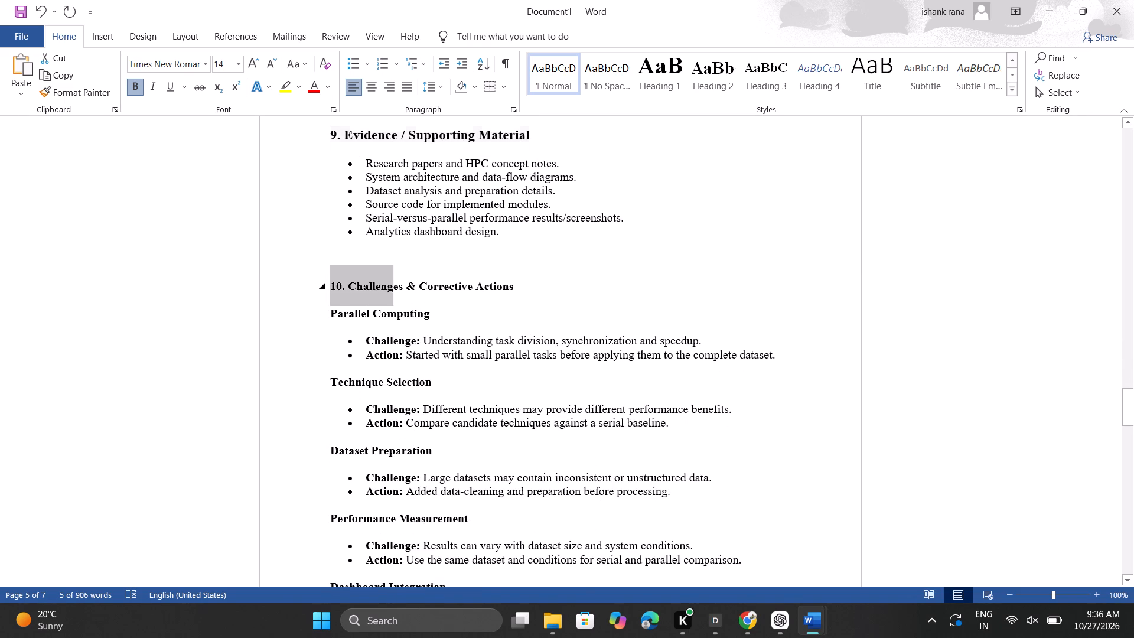
left_click_drag(412, 288, 503, 285)
left_click(610, 242)
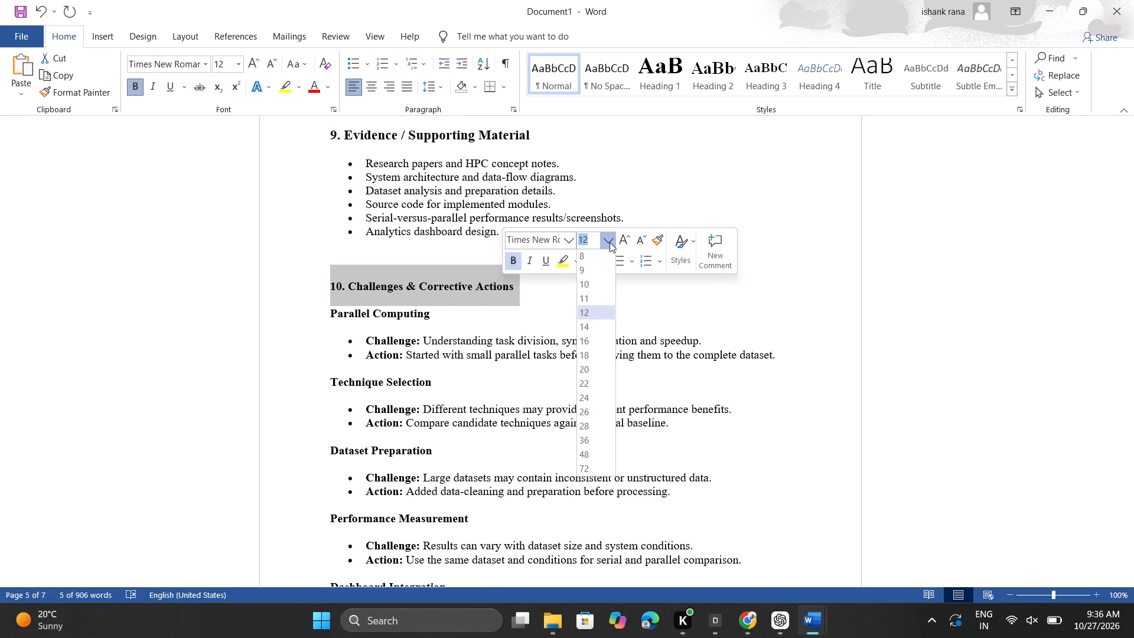
left_click(586, 330)
Set the section heading "11. Individual / Team Contribution" to font size 14.
scroll(472, 414, "down", 3)
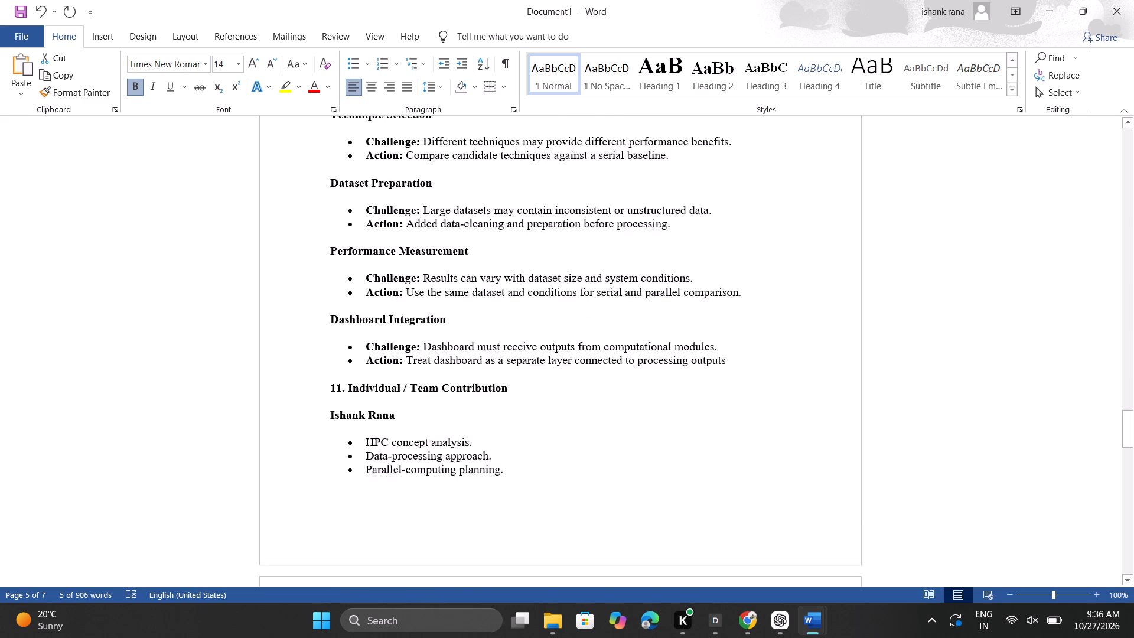
scroll(472, 414, "down", 2)
scroll(472, 414, "up", 1)
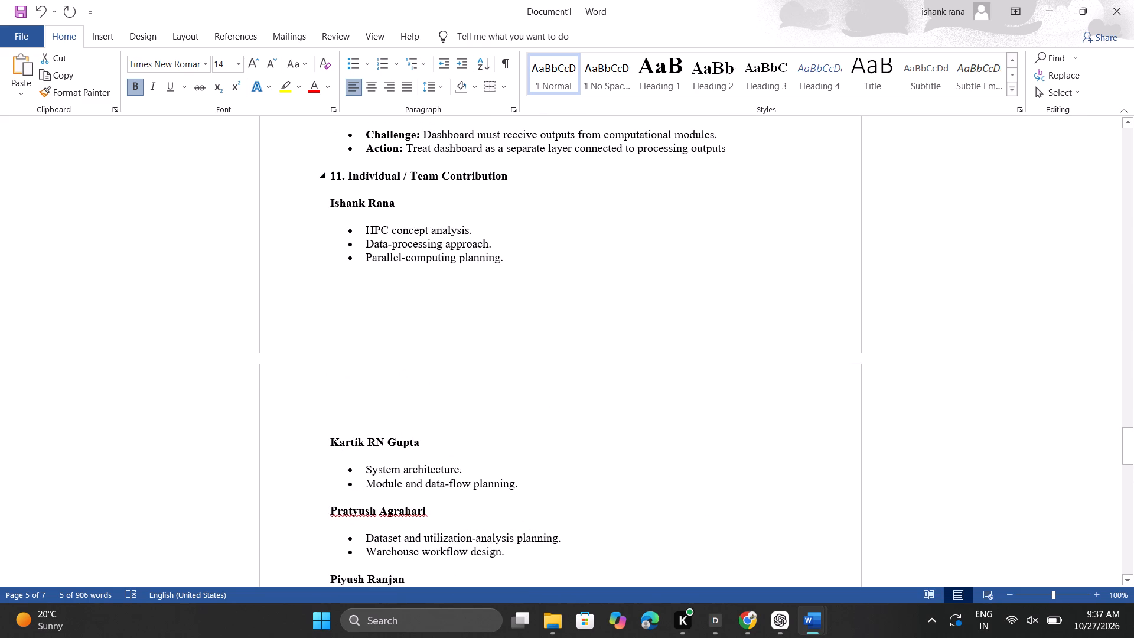
left_click_drag(331, 177, 528, 171)
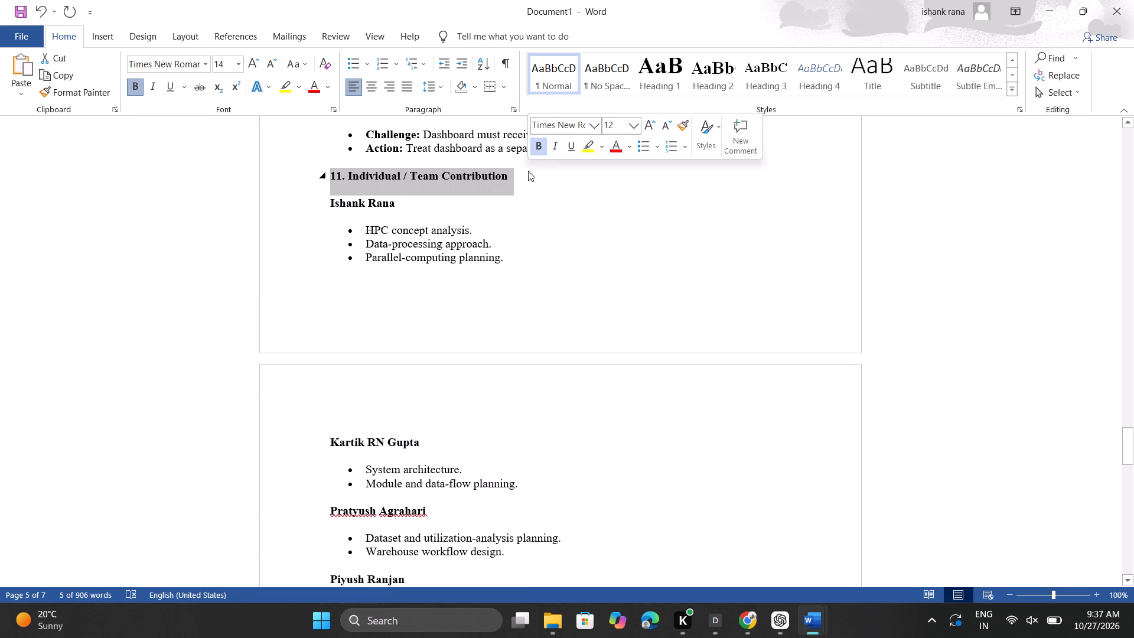
left_click(637, 125)
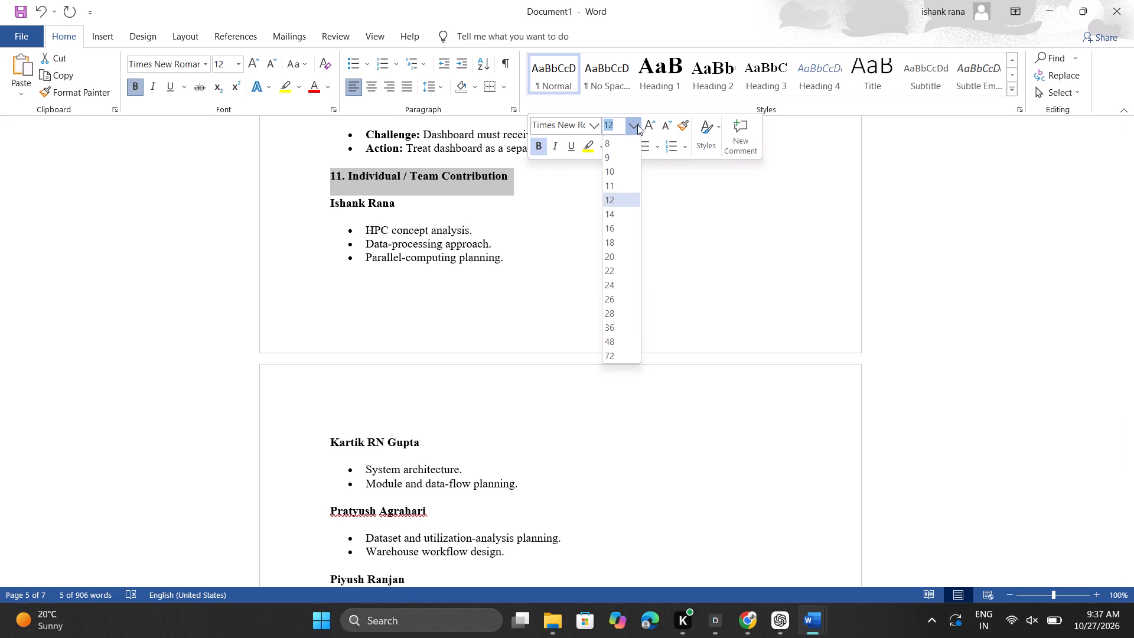
left_click(616, 209)
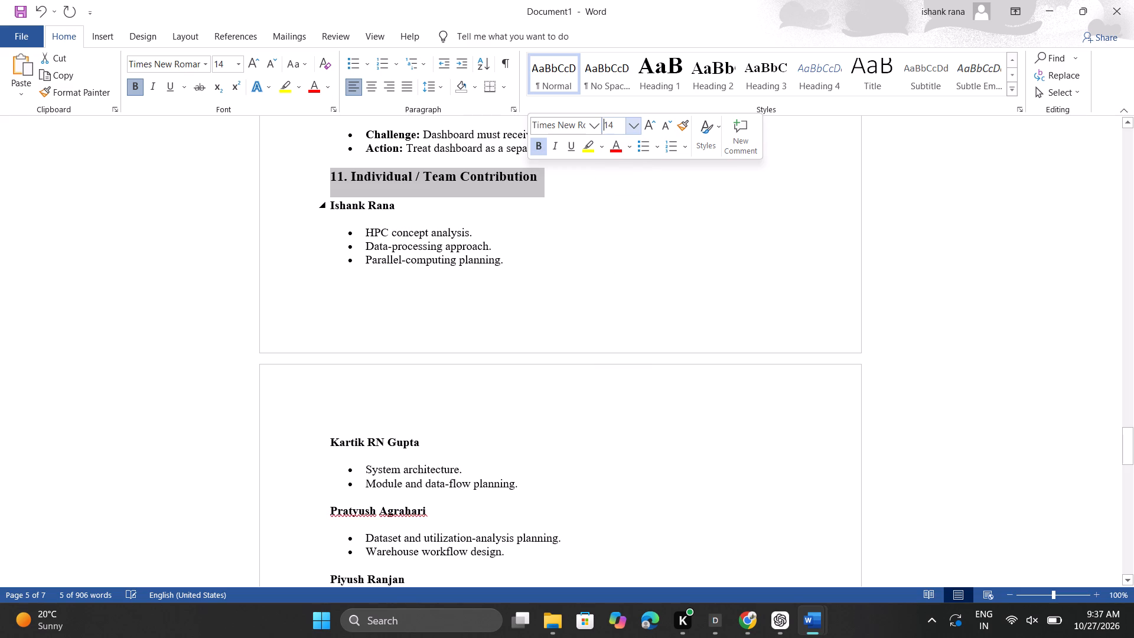
Set the section heading "12. Overall Progress (%)" to font size 14.
scroll(526, 291, "down", 4)
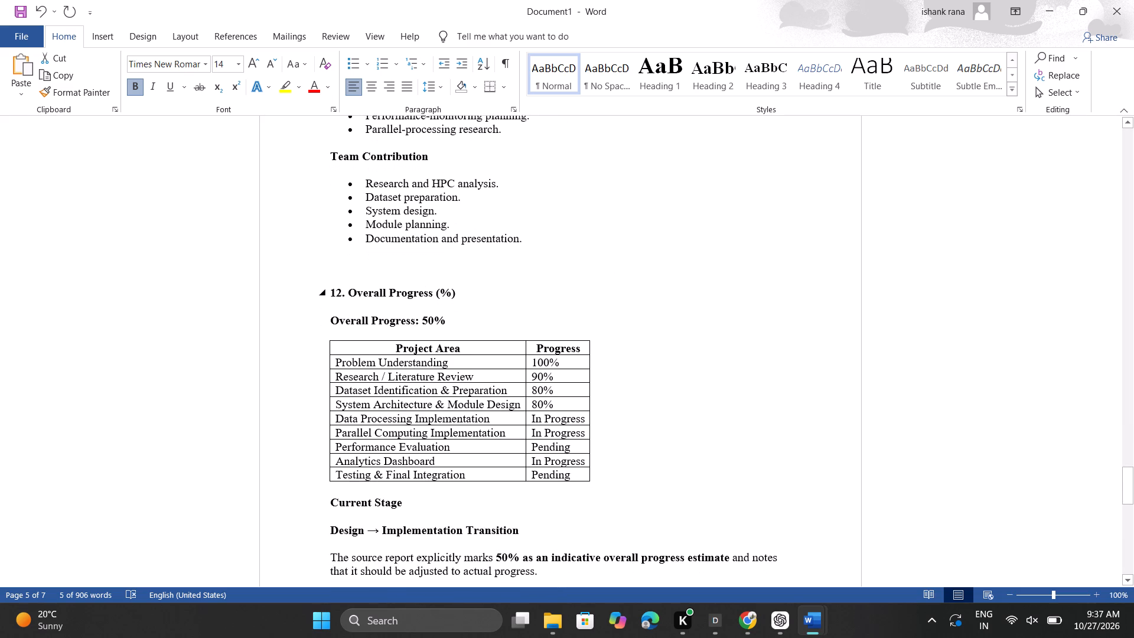
left_click_drag(331, 288, 439, 291)
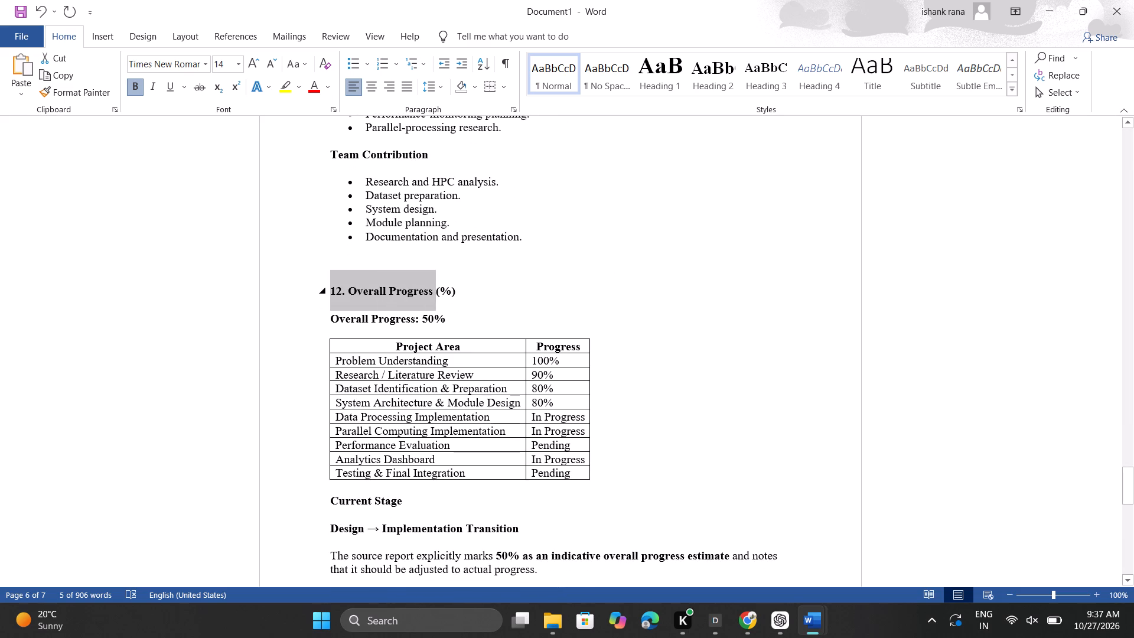
left_click_drag(439, 291, 454, 291)
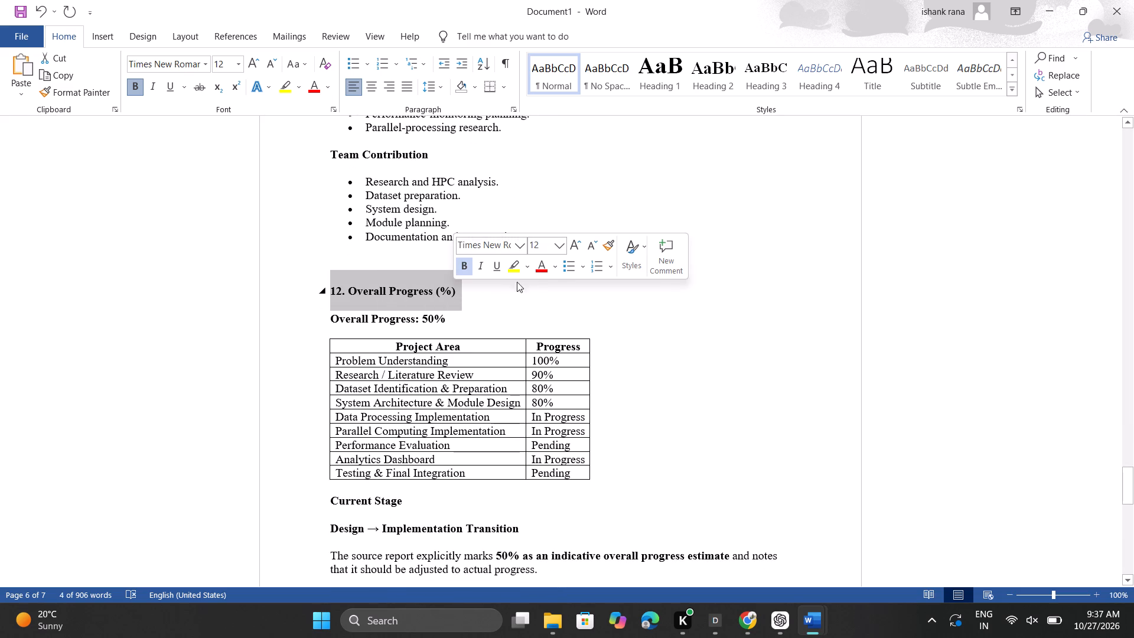
left_click(558, 250)
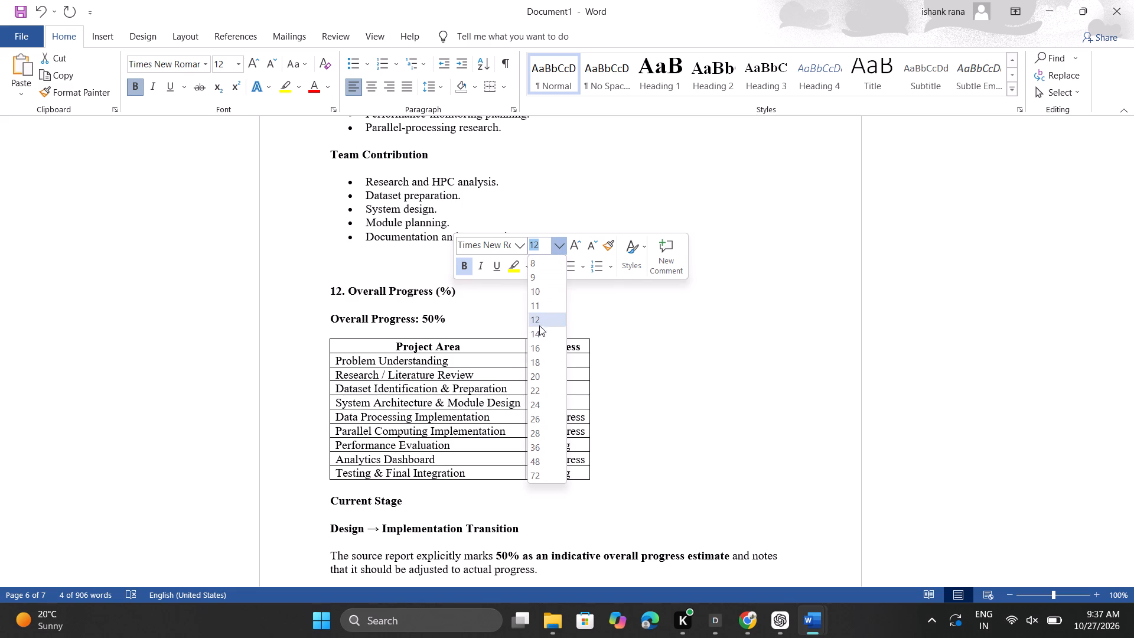
left_click(540, 334)
Set the section heading "13. Plan for Final Review" to font size 14.
scroll(511, 389, "down", 2)
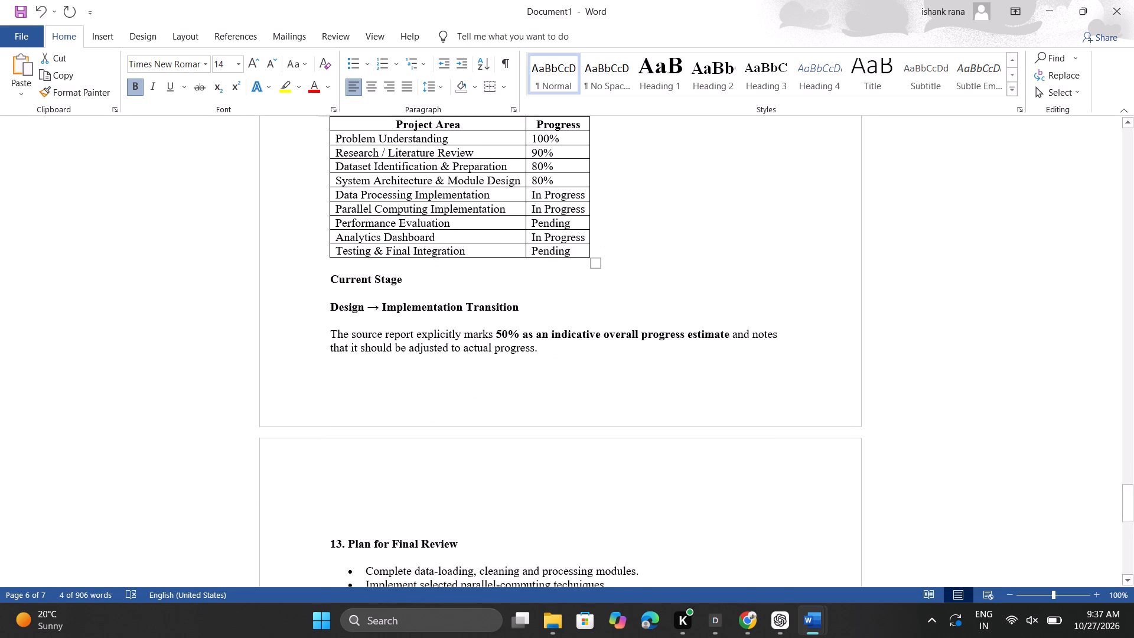
scroll(413, 347, "down", 2)
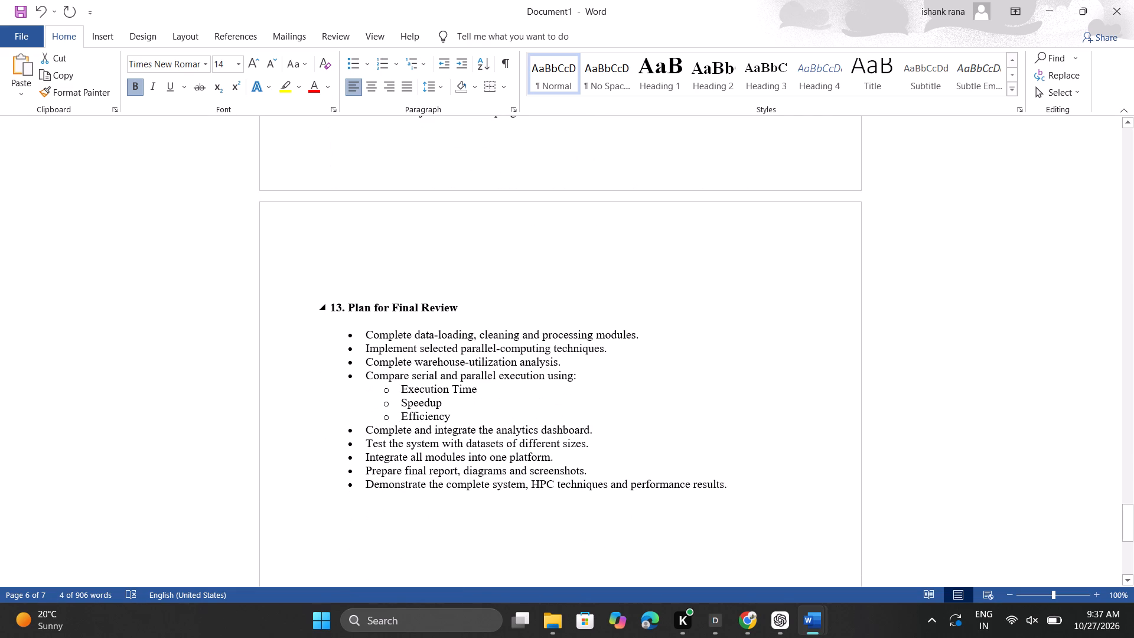
left_click_drag(332, 307, 467, 309)
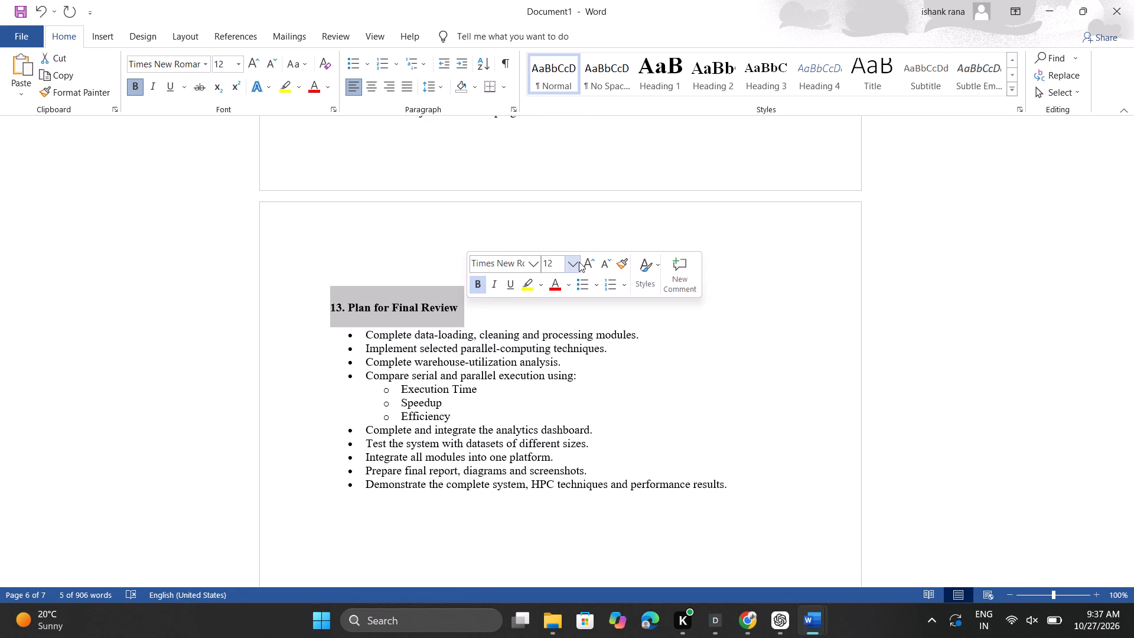
left_click(576, 263)
left_click_drag(555, 362, 557, 359)
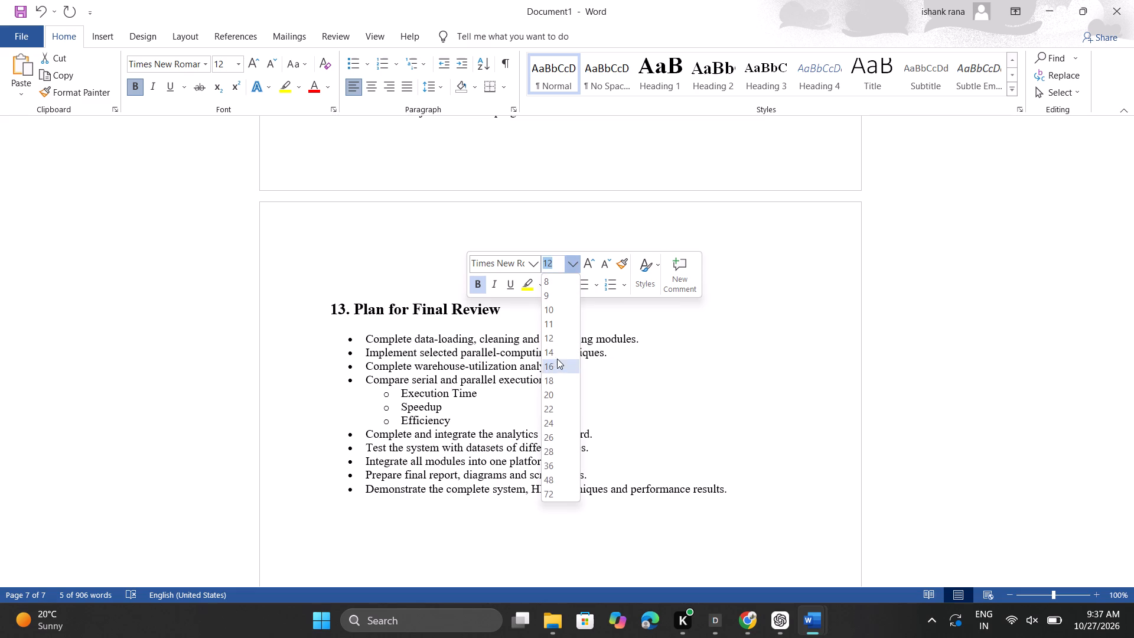
left_click_drag(557, 359, 560, 354)
left_click(560, 354)
left_click_drag(489, 312, 383, 312)
left_click(695, 313)
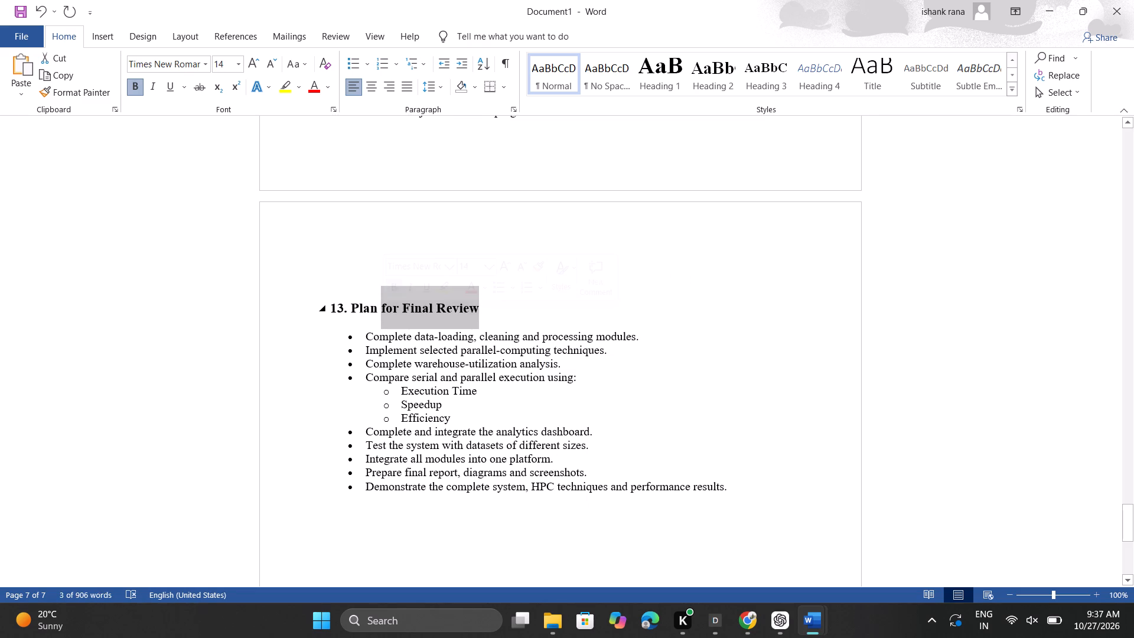
End the Dashboard Integration action bullet in section 10 with a full stop and add an unbulleted blank line below it.
scroll(695, 313, "down", 3)
scroll(695, 313, "up", 4)
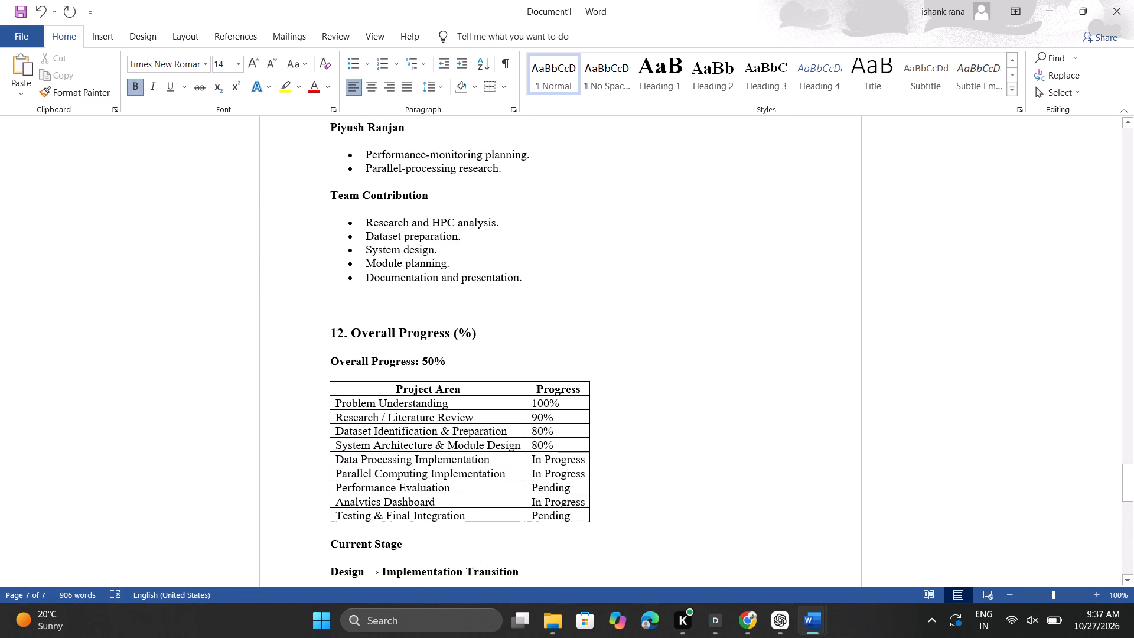
left_click(372, 310)
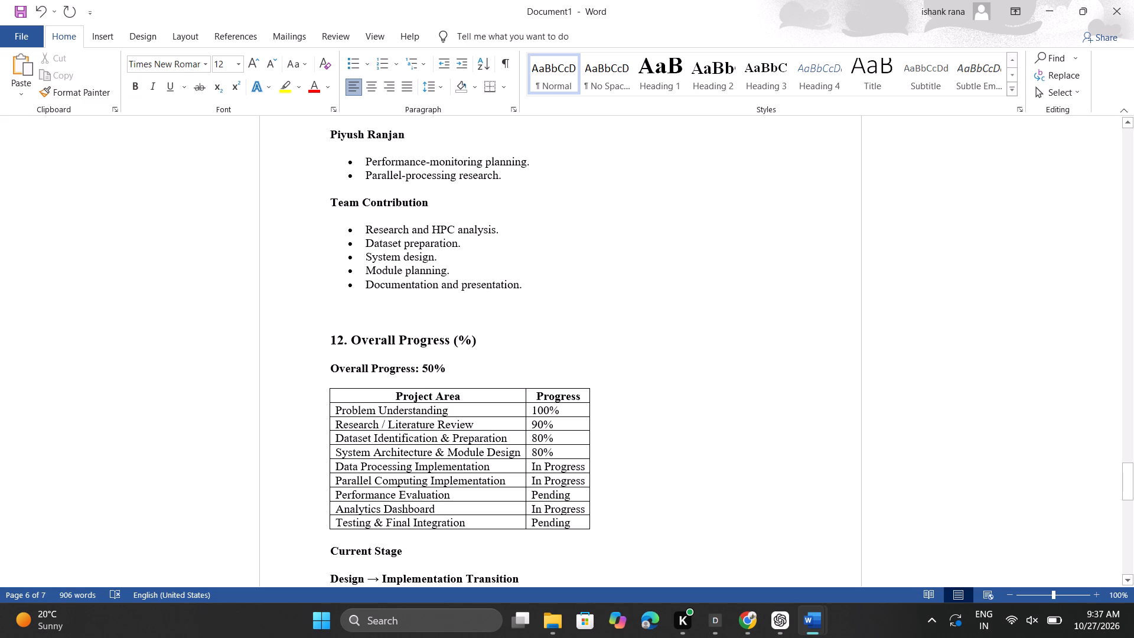
scroll(372, 310, "up", 4)
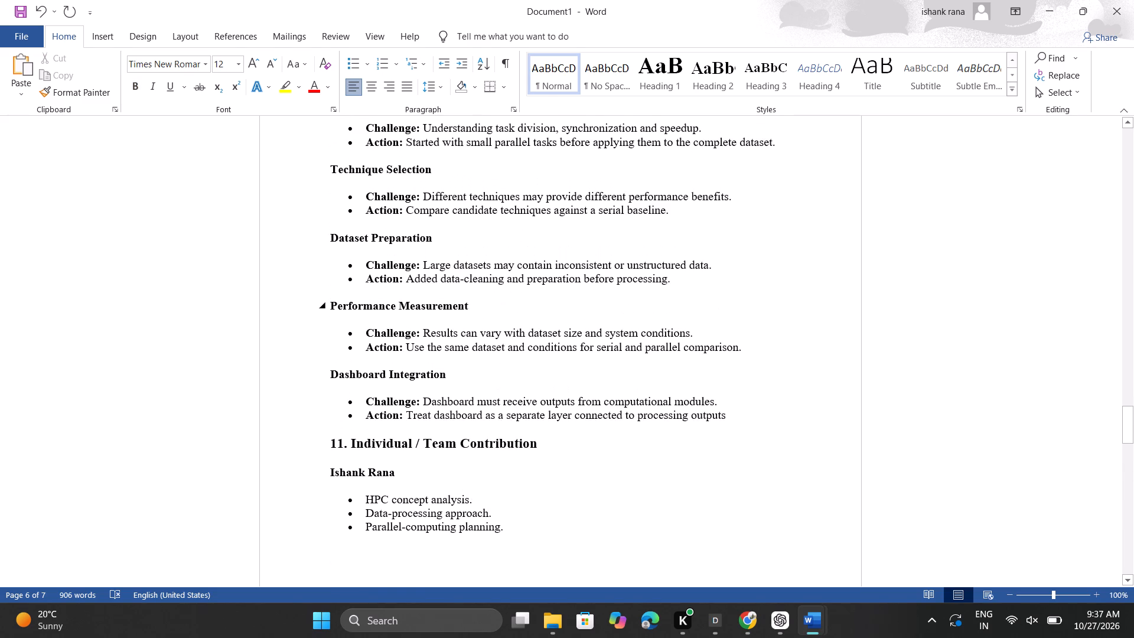
left_click(734, 418)
key("period")
key("Return")
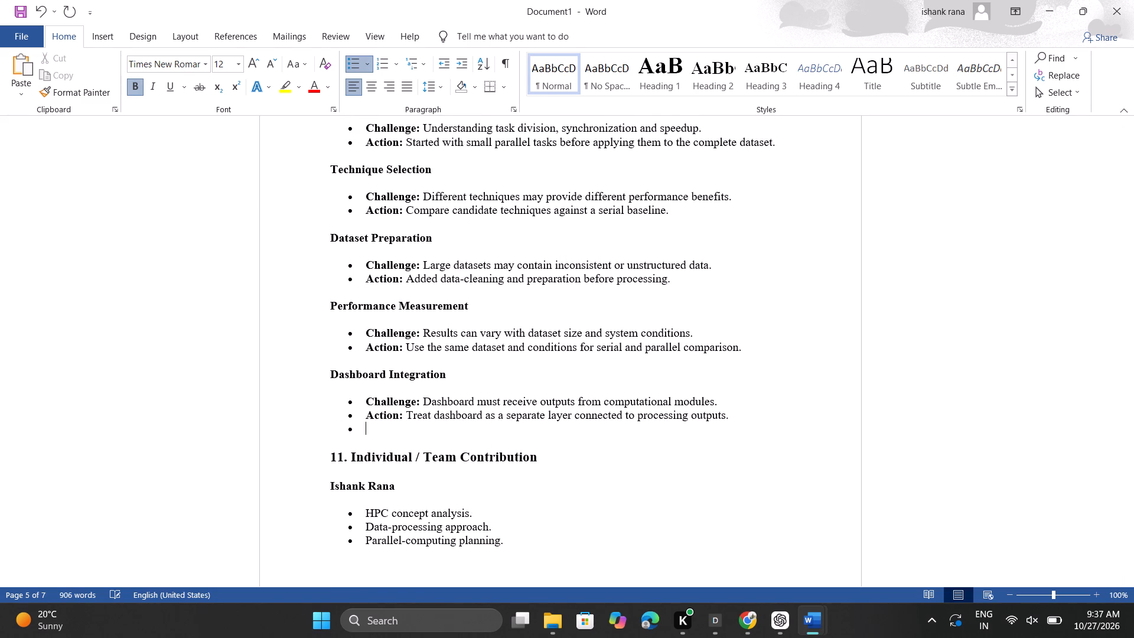
key("BackSpace")
Review the section spacing and headings from section 10 back to the start of the PBL Progress Report – II pages.
scroll(707, 299, "up", 1)
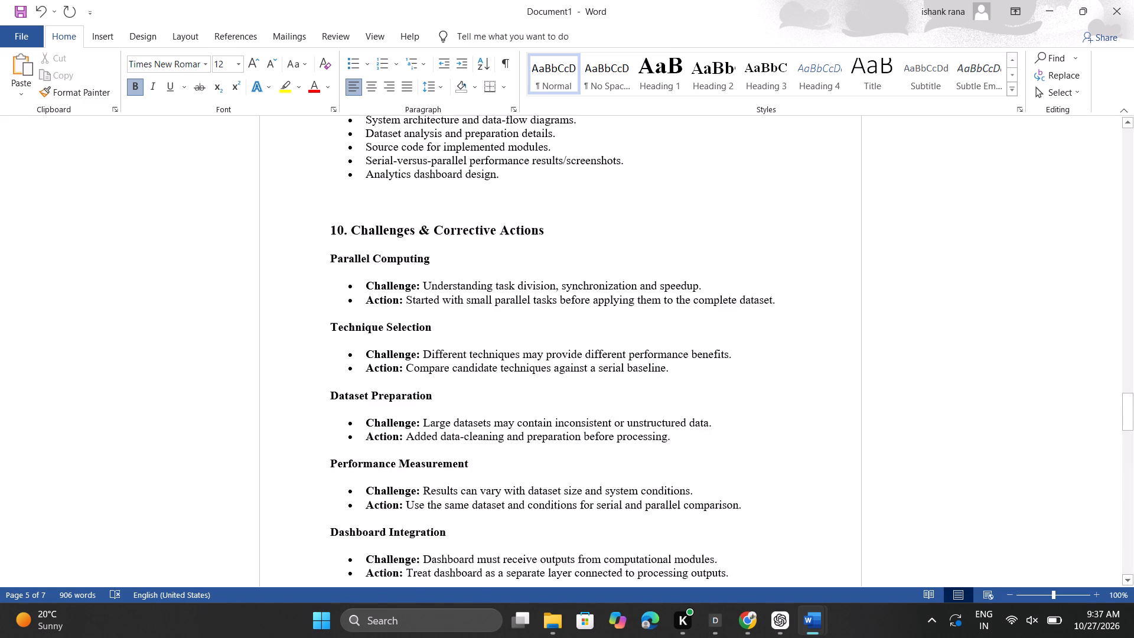
scroll(707, 299, "up", 2)
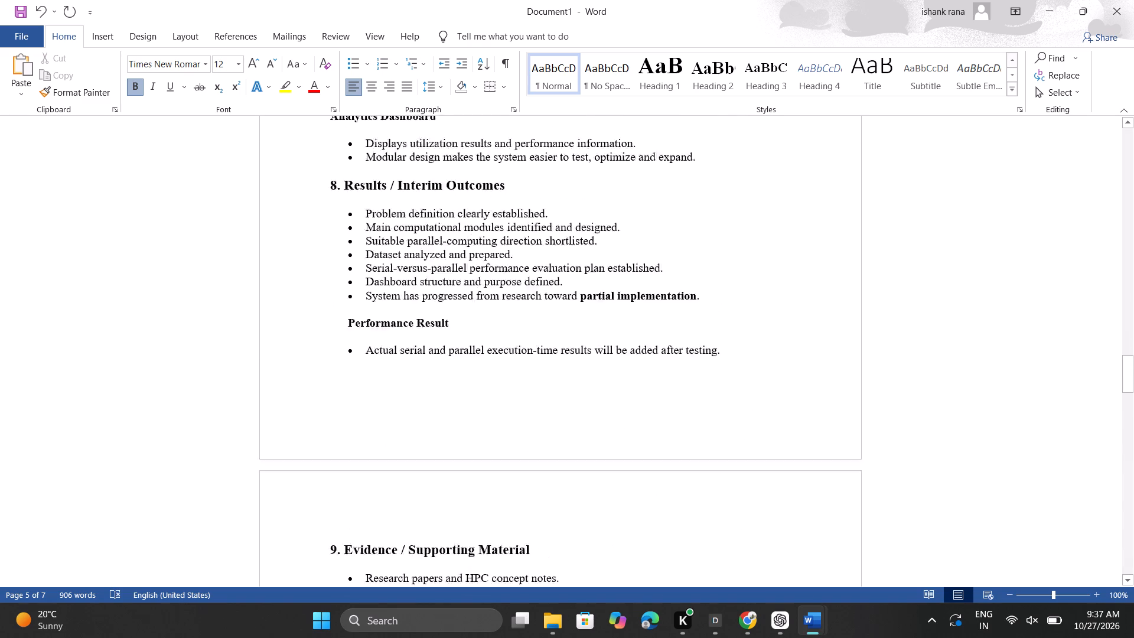
scroll(707, 299, "up", 3)
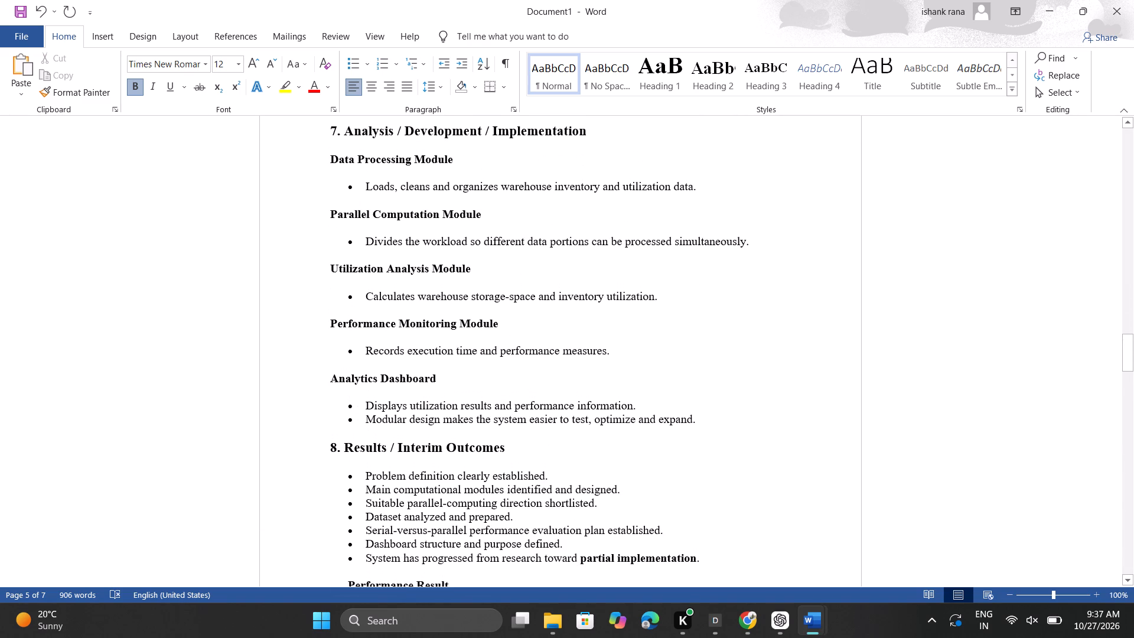
scroll(707, 299, "up", 3)
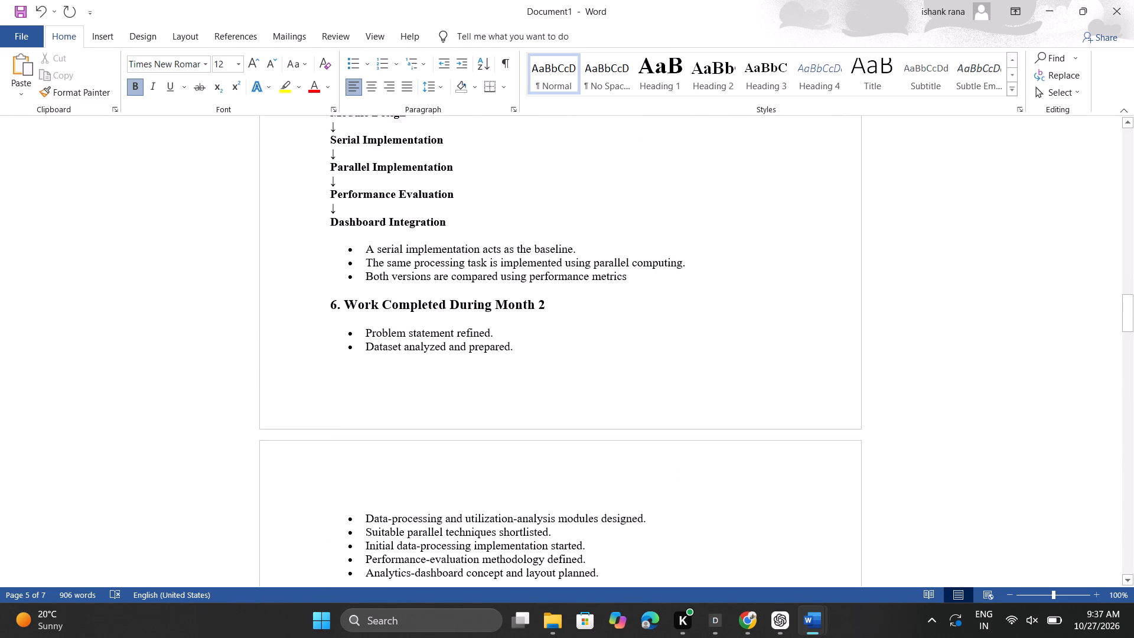
scroll(707, 299, "up", 5)
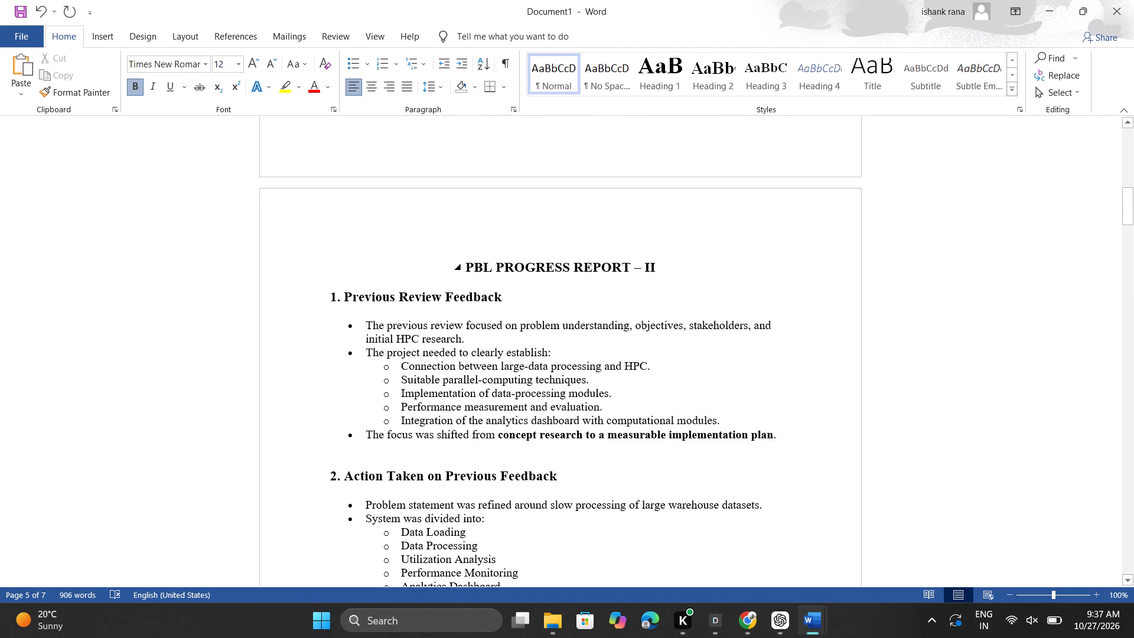
scroll(707, 299, "up", 1)
scroll(707, 299, "down", 2)
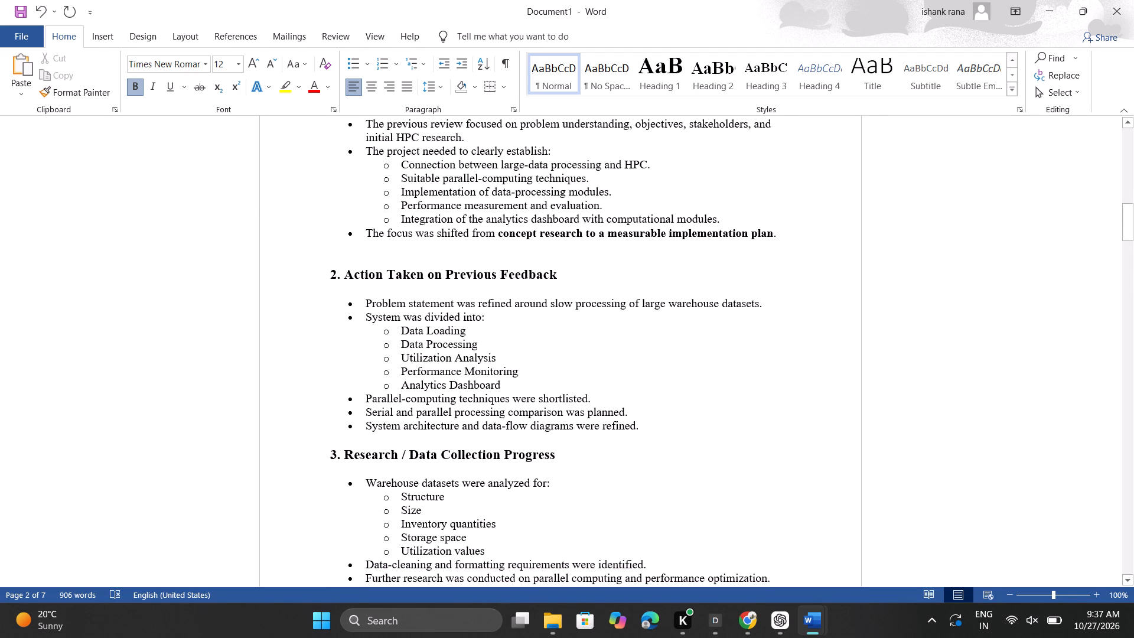
left_click(376, 254)
Insert a blank line before the section heading "4. Unit / Module Concepts Applied" to push it onto the next page.
scroll(449, 438, "down", 3)
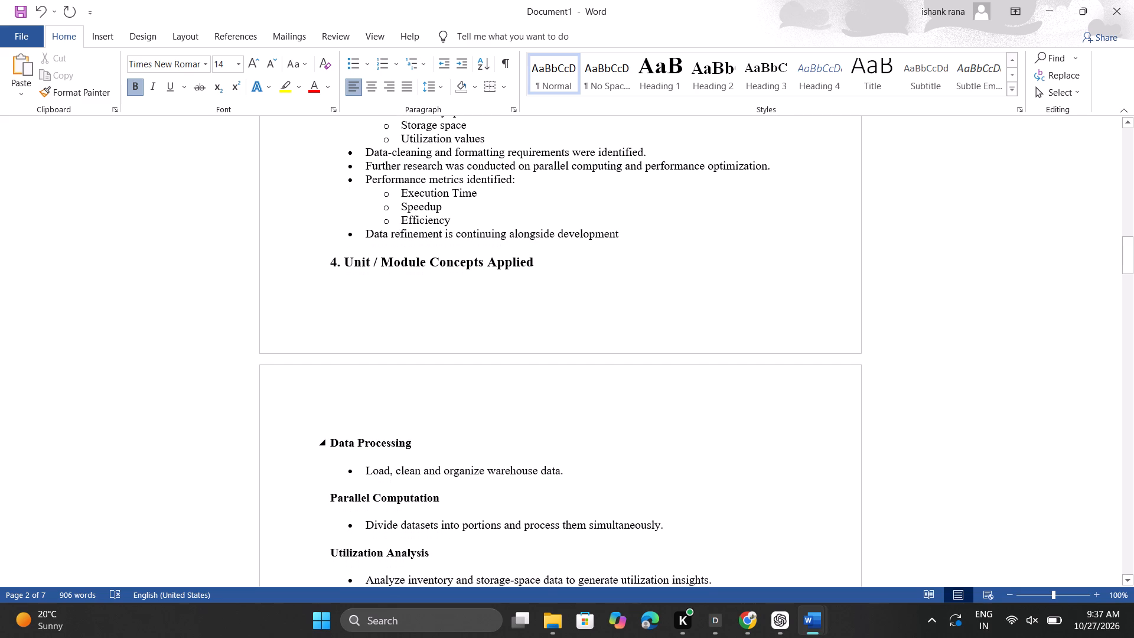
left_click(332, 261)
key("Return")
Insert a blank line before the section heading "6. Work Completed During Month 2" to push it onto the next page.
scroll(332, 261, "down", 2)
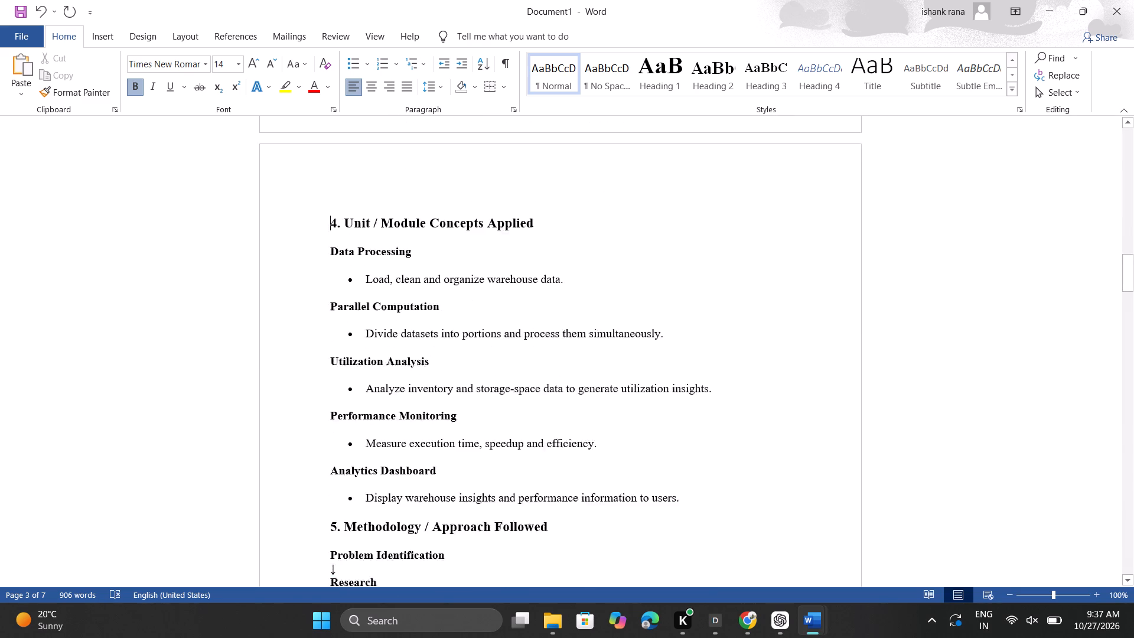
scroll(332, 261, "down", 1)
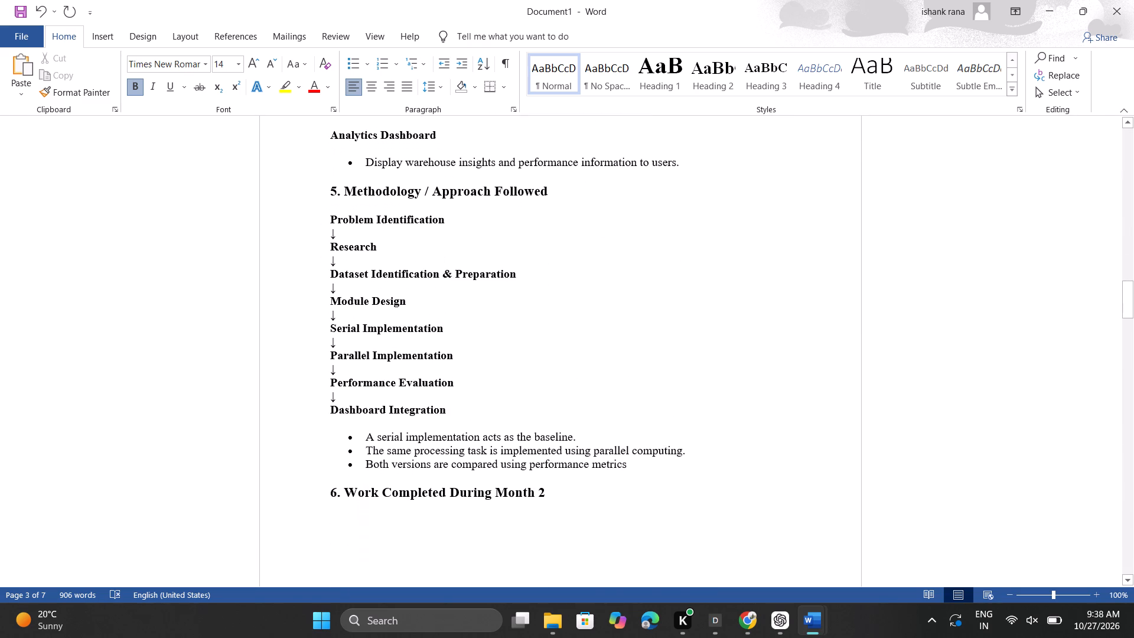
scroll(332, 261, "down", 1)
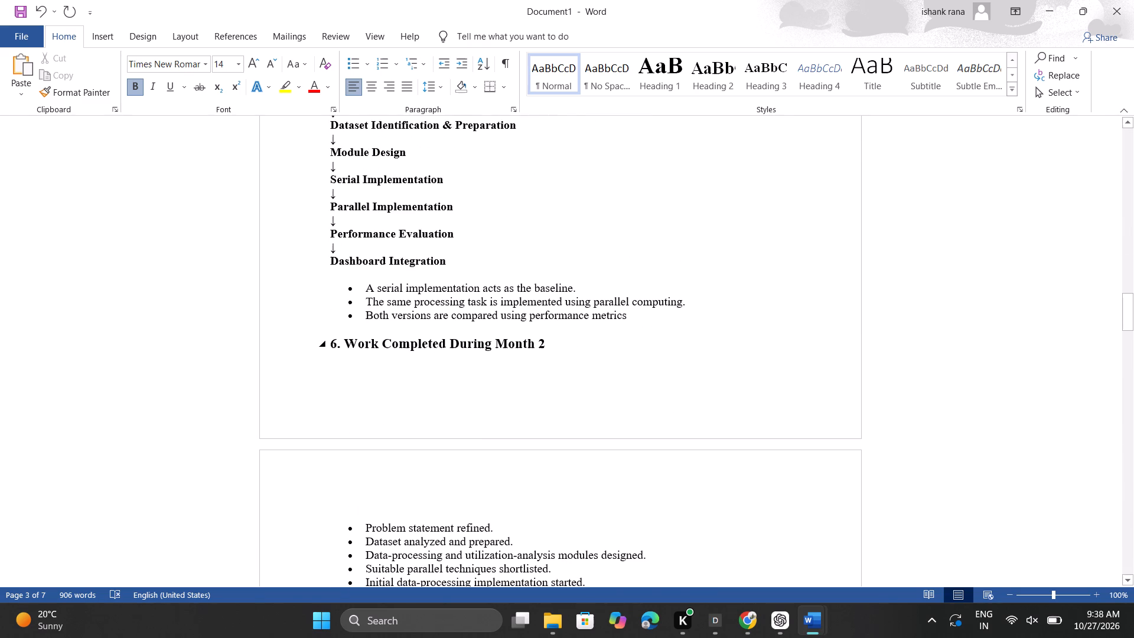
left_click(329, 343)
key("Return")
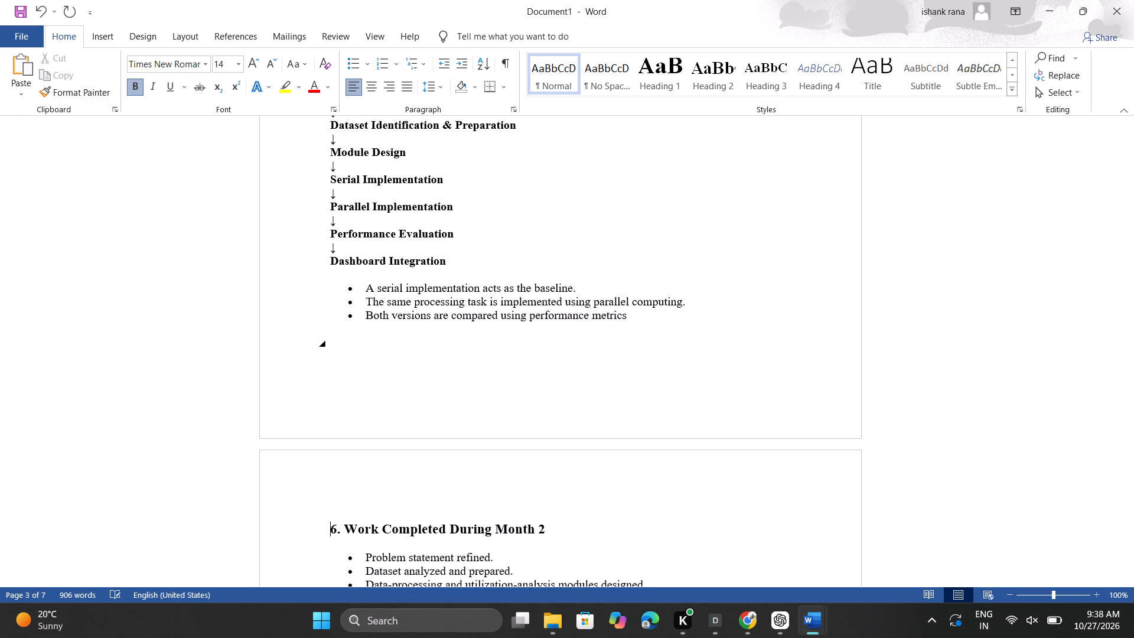
Insert a blank line before the section heading "5. Methodology / Approach Followed".
scroll(329, 343, "down", 1)
scroll(329, 343, "up", 1)
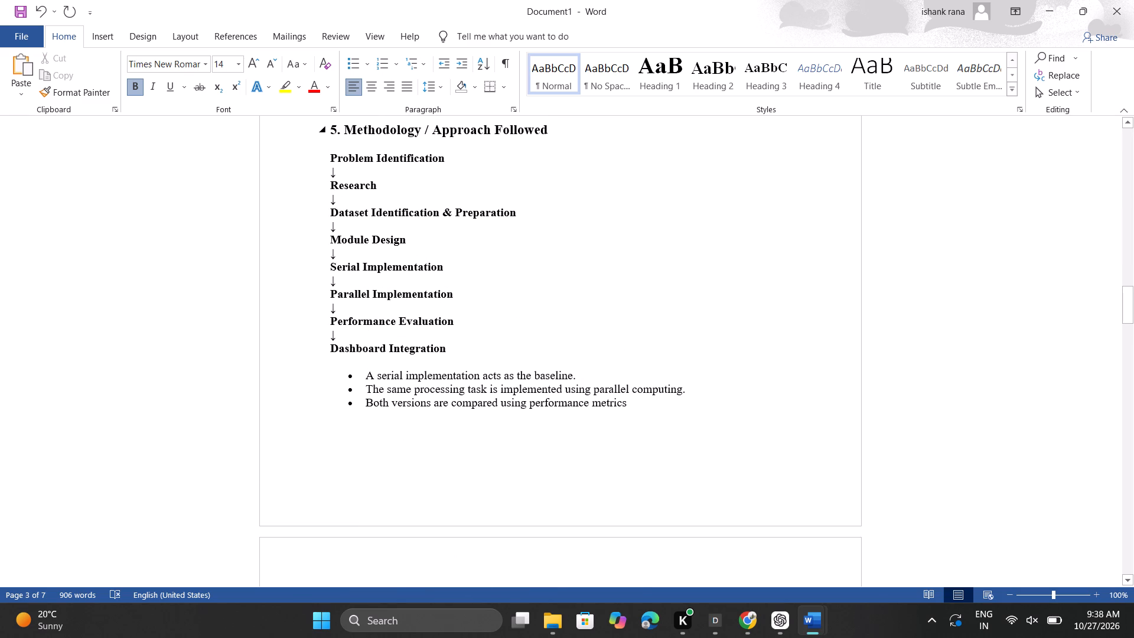
left_click(330, 130)
key("Return")
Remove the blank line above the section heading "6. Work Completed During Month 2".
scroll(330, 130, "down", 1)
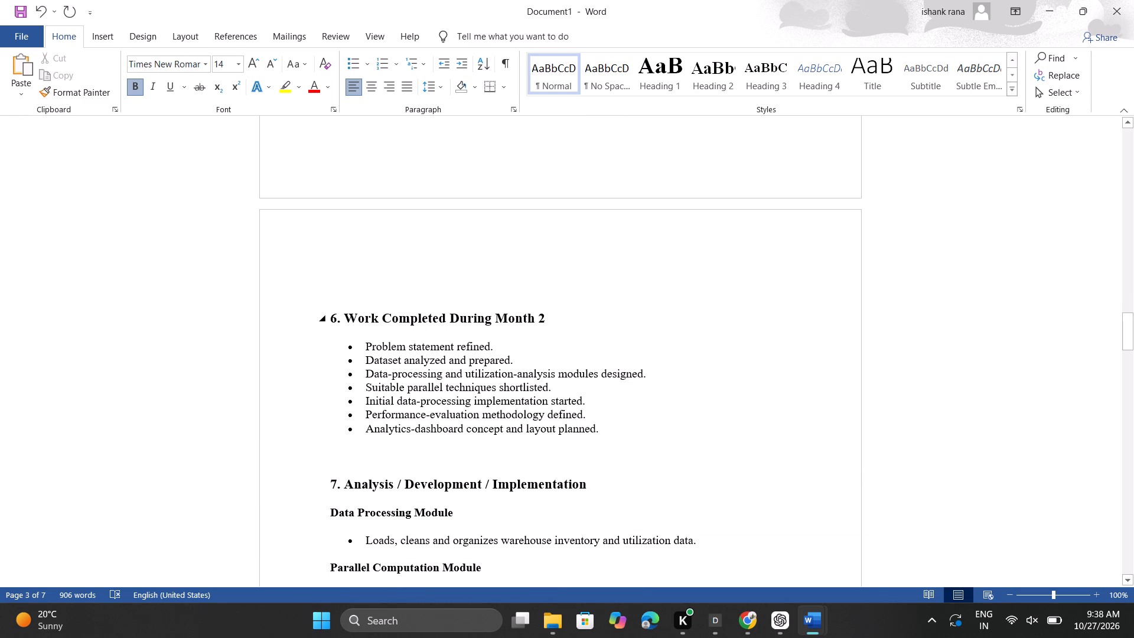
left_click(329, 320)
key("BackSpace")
Remove the extra blank line above the section heading "7. Analysis / Development / Implementation".
scroll(329, 320, "down", 1)
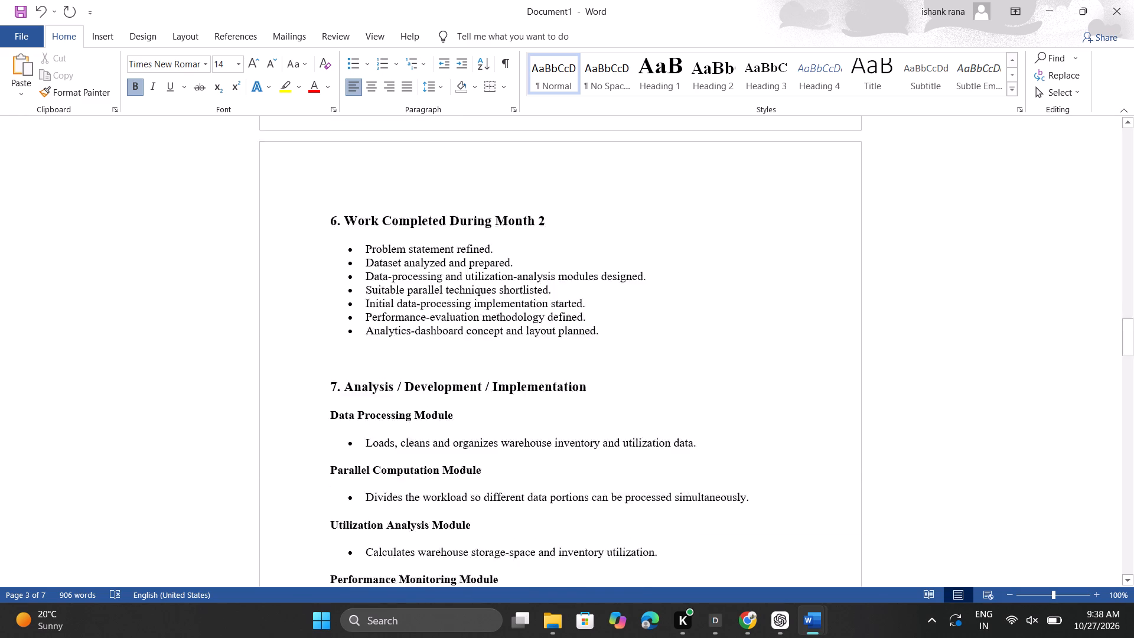
scroll(329, 320, "down", 2)
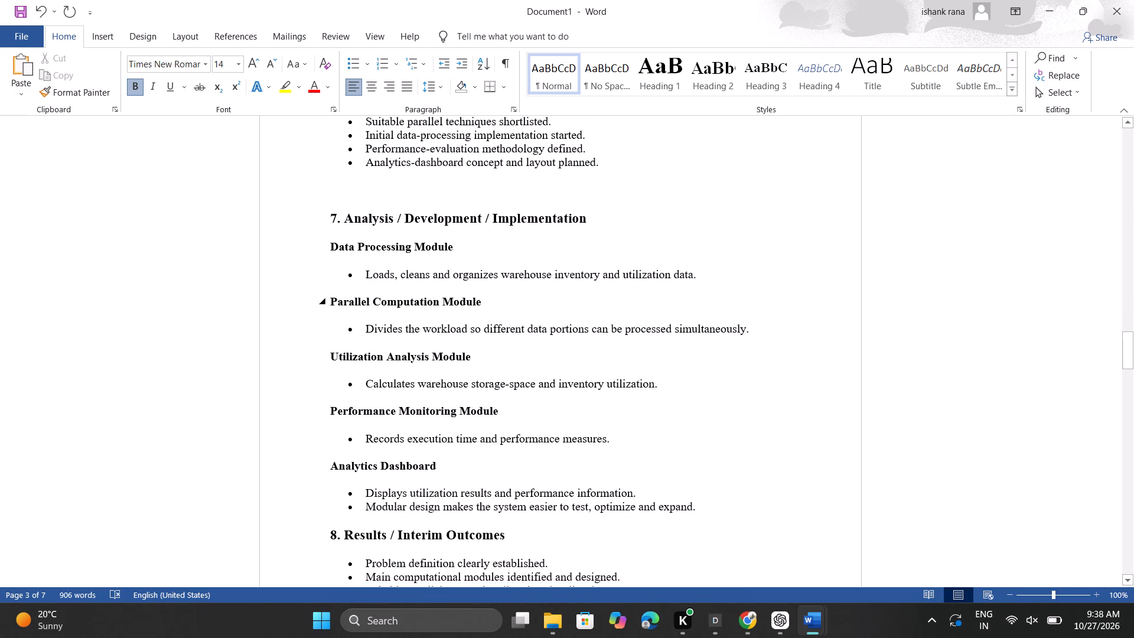
left_click(328, 226)
key("BackSpace")
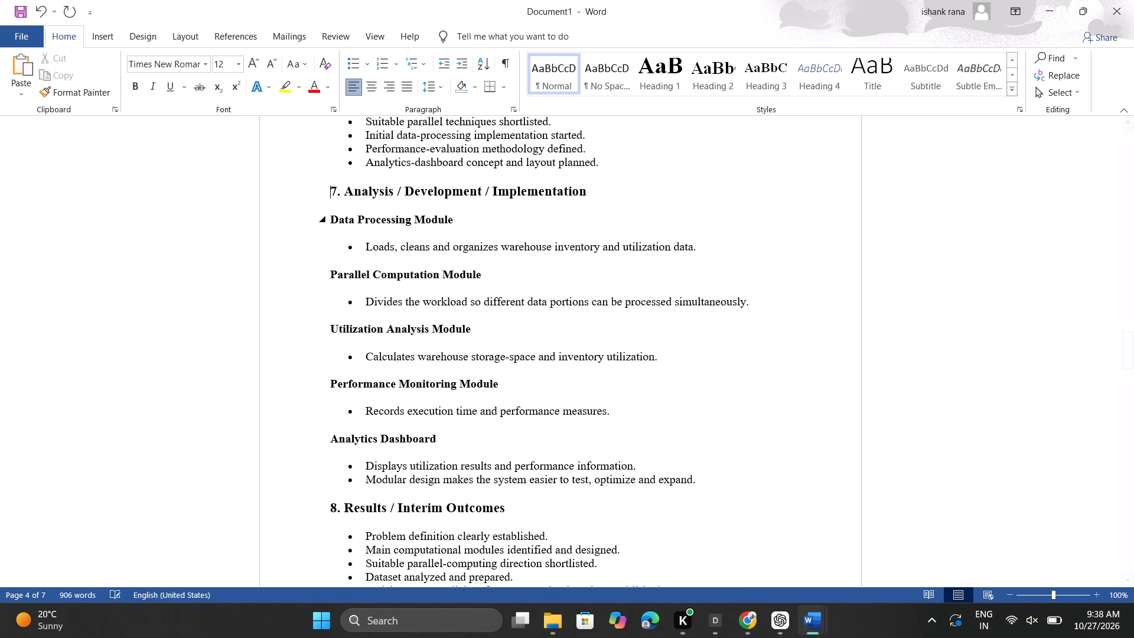
Remove one blank line above the section heading "9. Evidence / Supporting Material", keeping the heading at the top of its page.
scroll(328, 226, "down", 1)
scroll(337, 395, "down", 1)
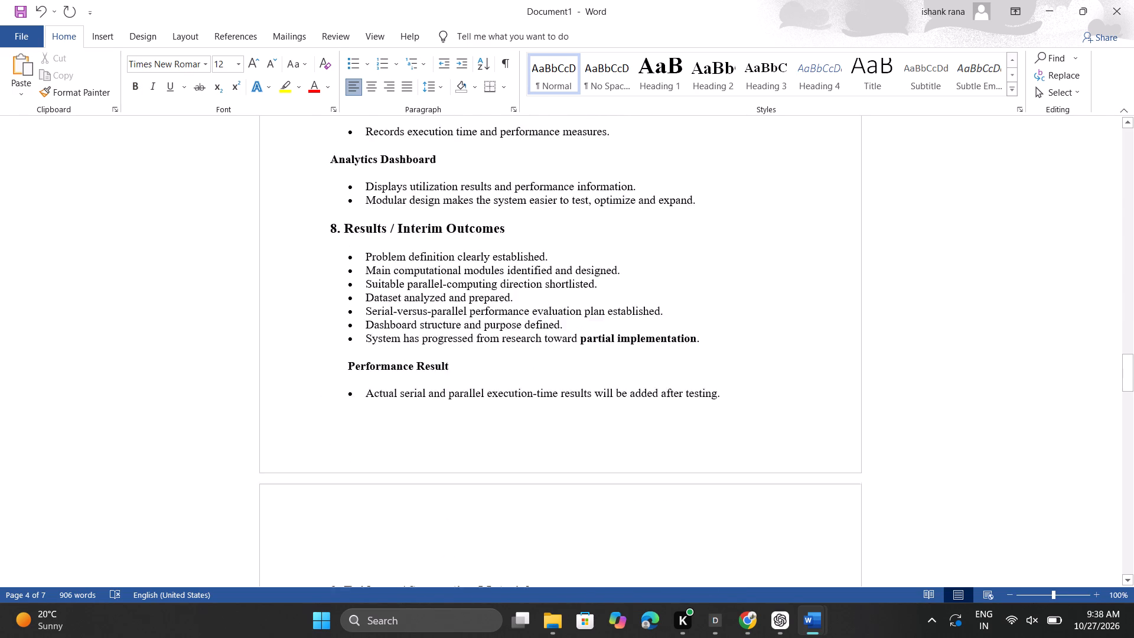
scroll(337, 395, "down", 1)
left_click(330, 440)
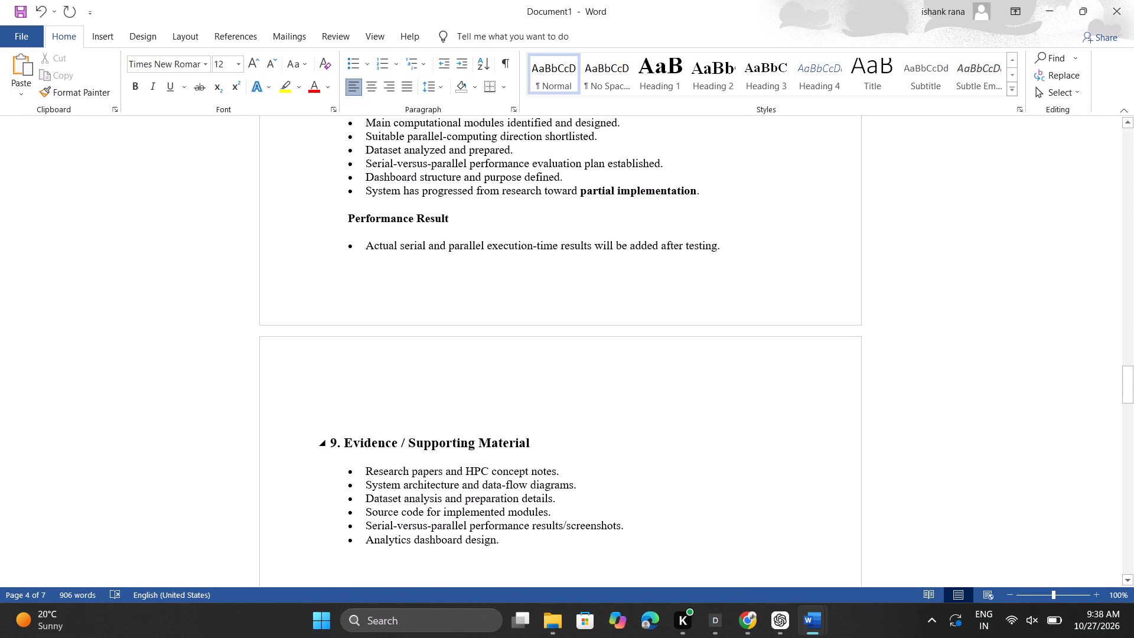
key("BackSpace")
key("BackSpace")
key("ctrl+z")
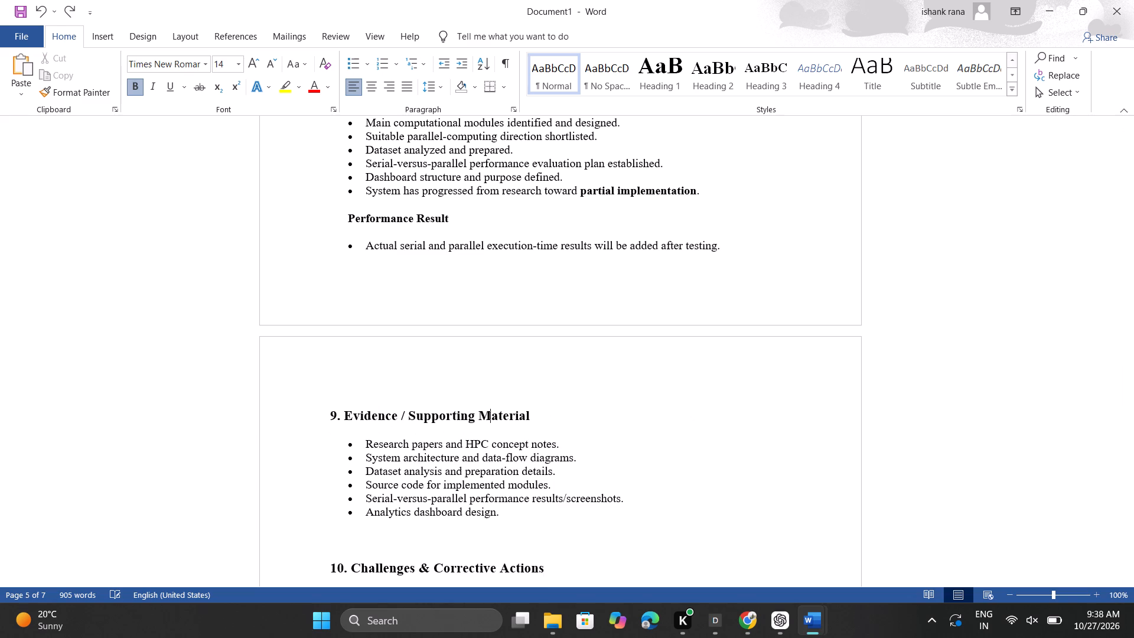
Remove the extra blank line above the section heading "10. Challenges & Corrective Actions".
scroll(330, 440, "down", 3)
scroll(330, 440, "up", 1)
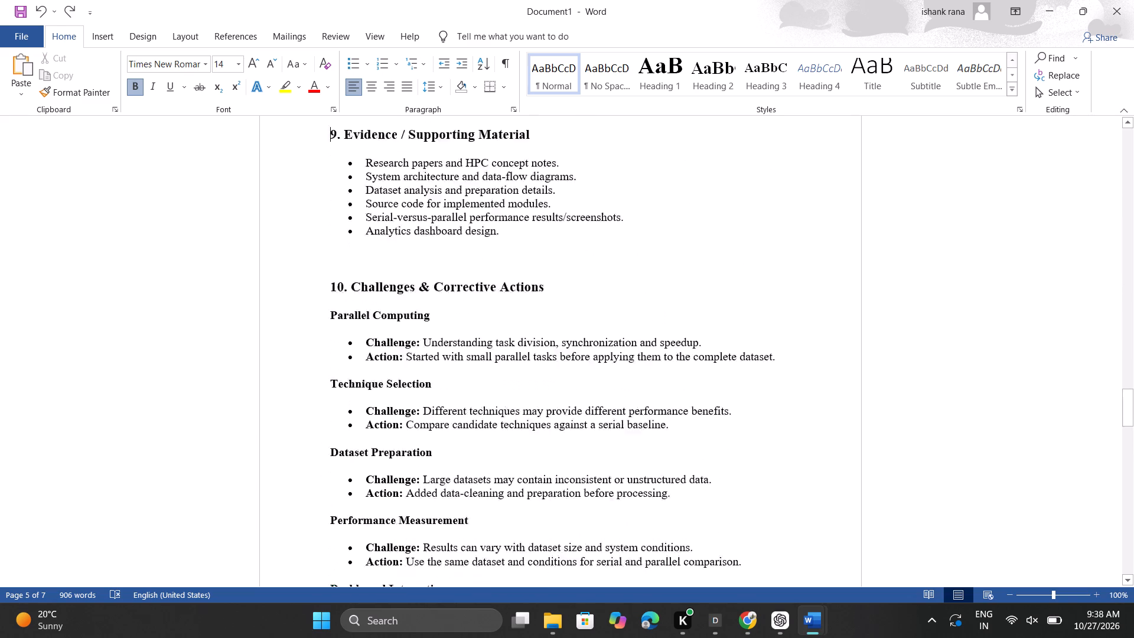
scroll(330, 440, "up", 1)
left_click(329, 410)
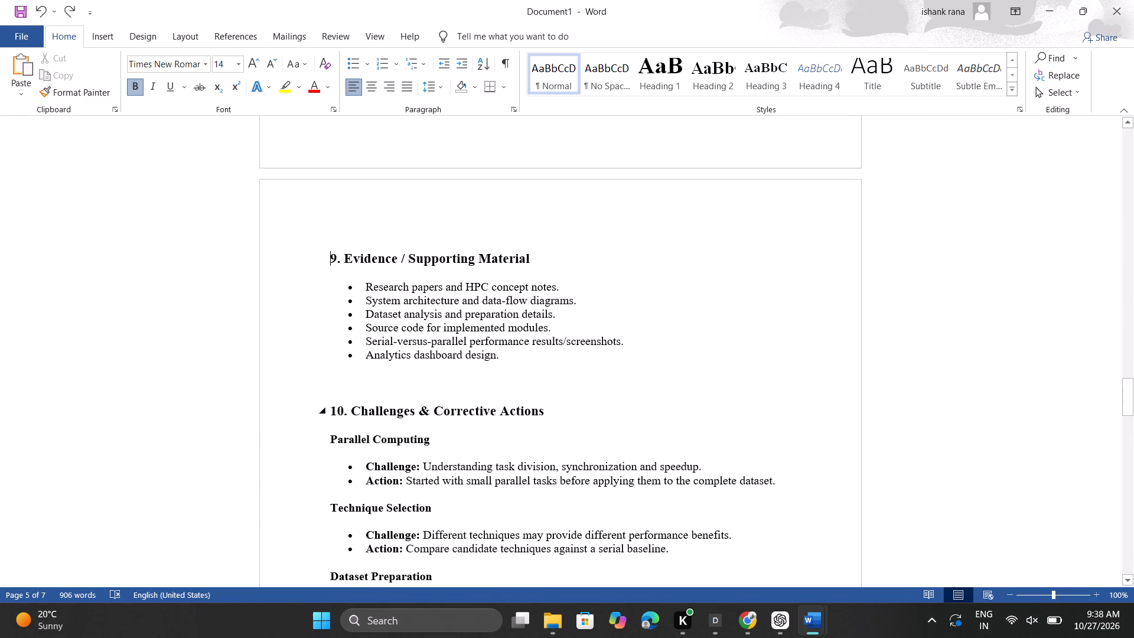
key("BackSpace")
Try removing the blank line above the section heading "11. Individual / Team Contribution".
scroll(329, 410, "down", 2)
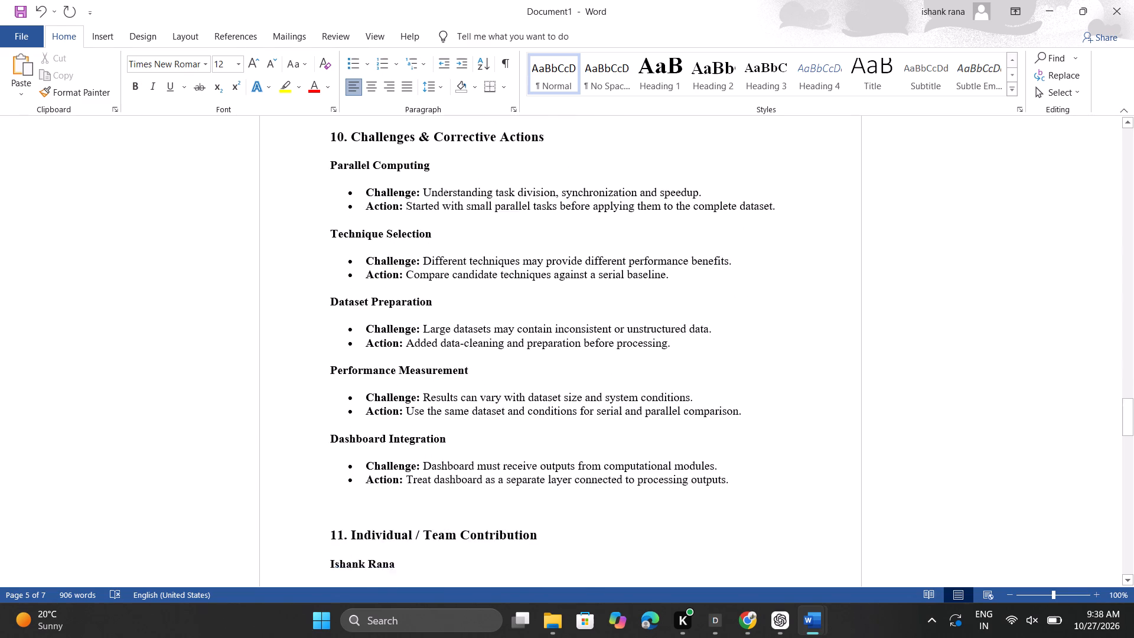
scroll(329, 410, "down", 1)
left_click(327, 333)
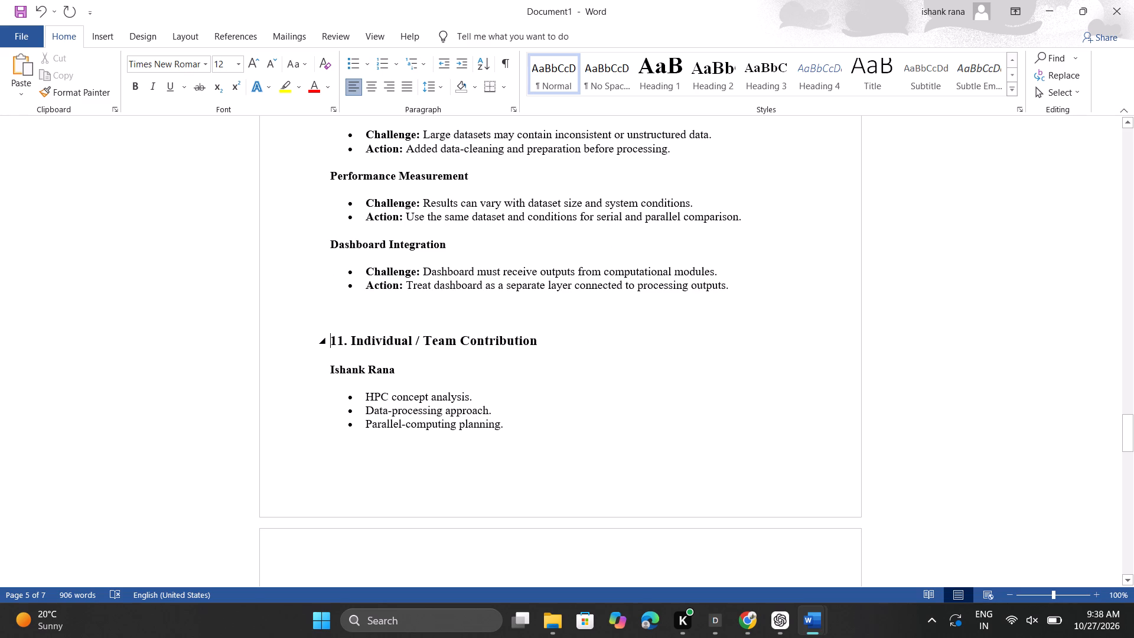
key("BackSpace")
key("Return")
Remove one blank line above the section heading "13. Plan for Final Review", keeping the heading at the top of its page.
scroll(327, 333, "down", 5)
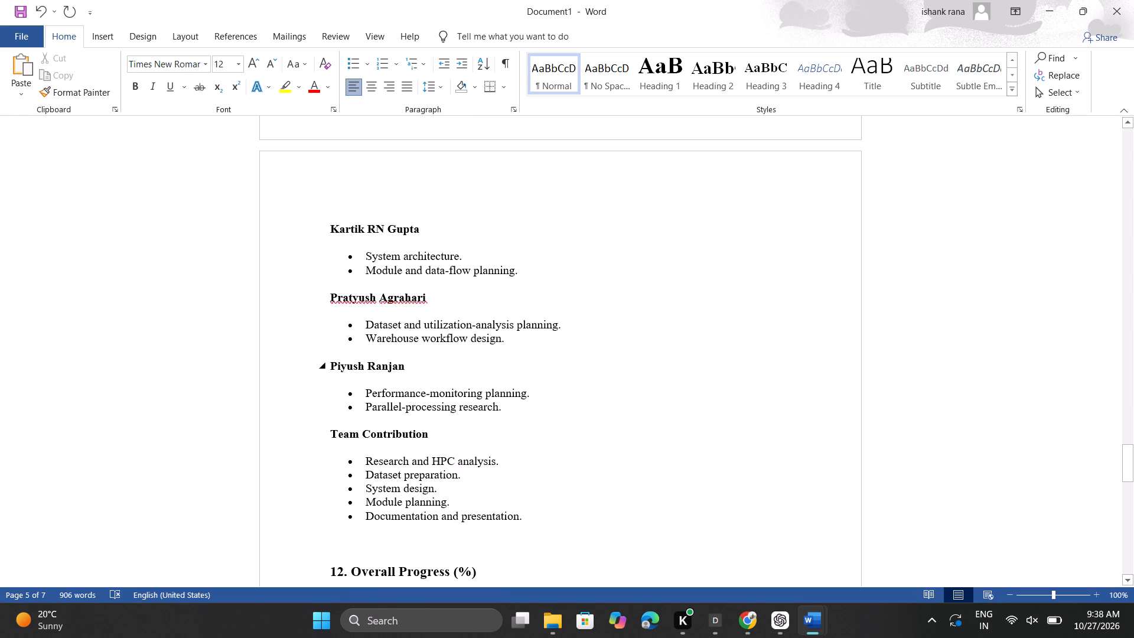
scroll(327, 333, "down", 4)
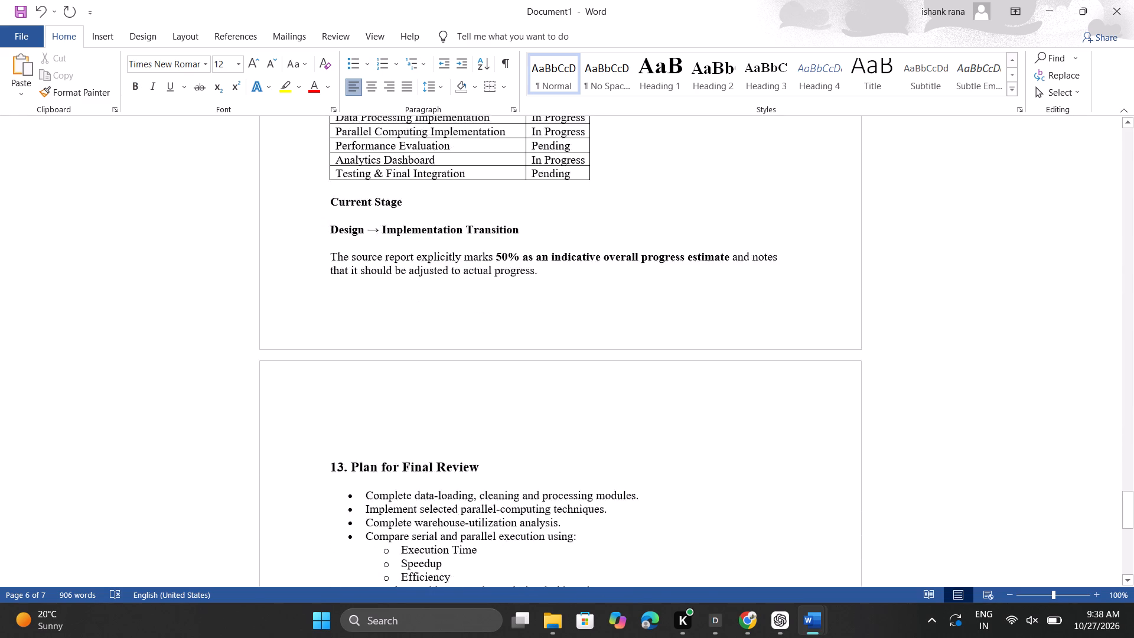
scroll(327, 333, "down", 1)
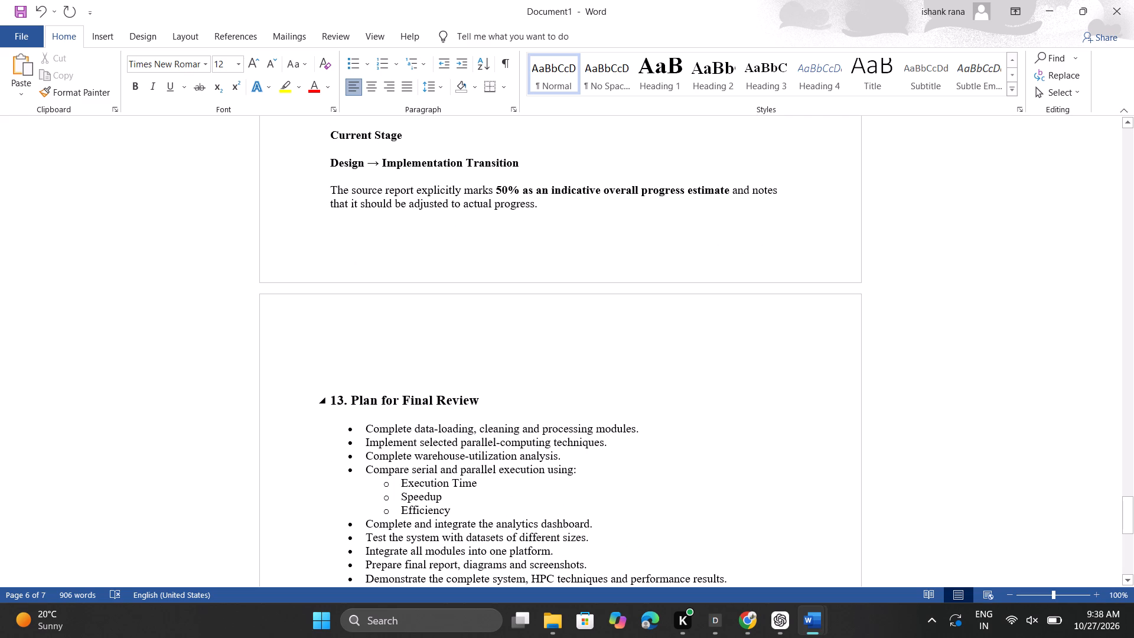
left_click(328, 400)
key("BackSpace")
key("BackSpace")
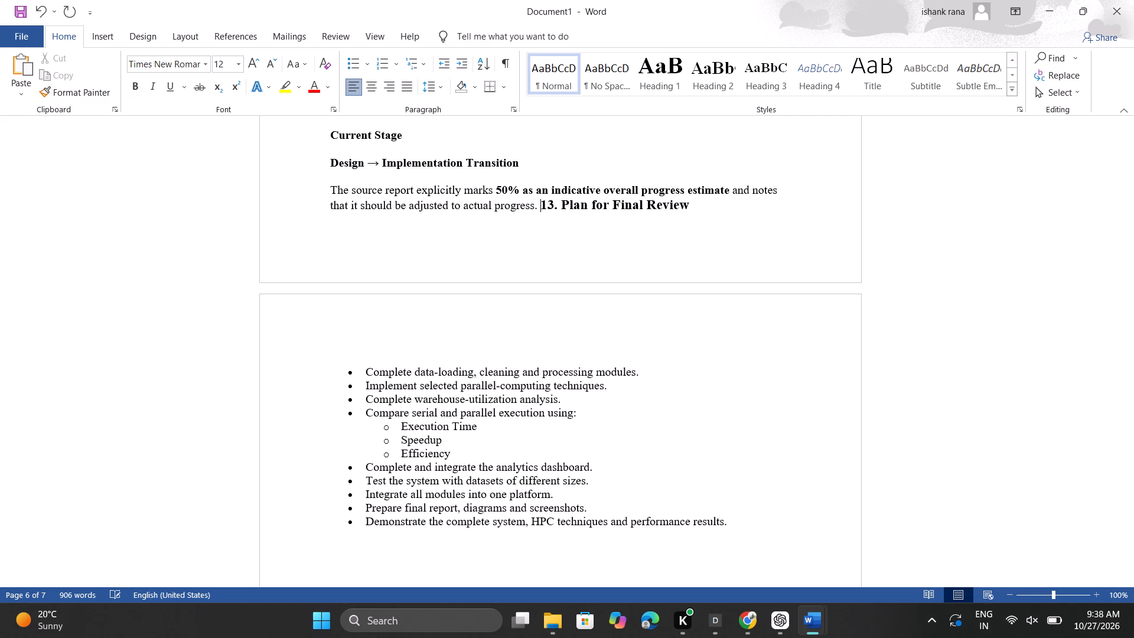
key("ctrl+z")
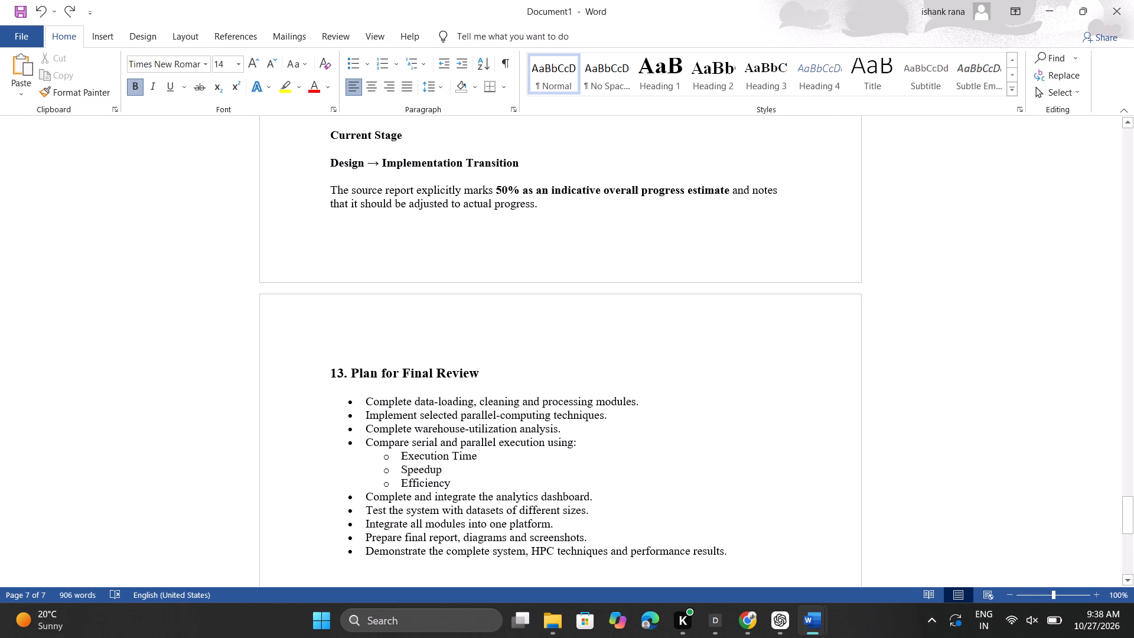
Remove the bold from "50% as an indicative overall progress estimate" in the closing paragraph of section 12.
scroll(496, 194, "up", 1)
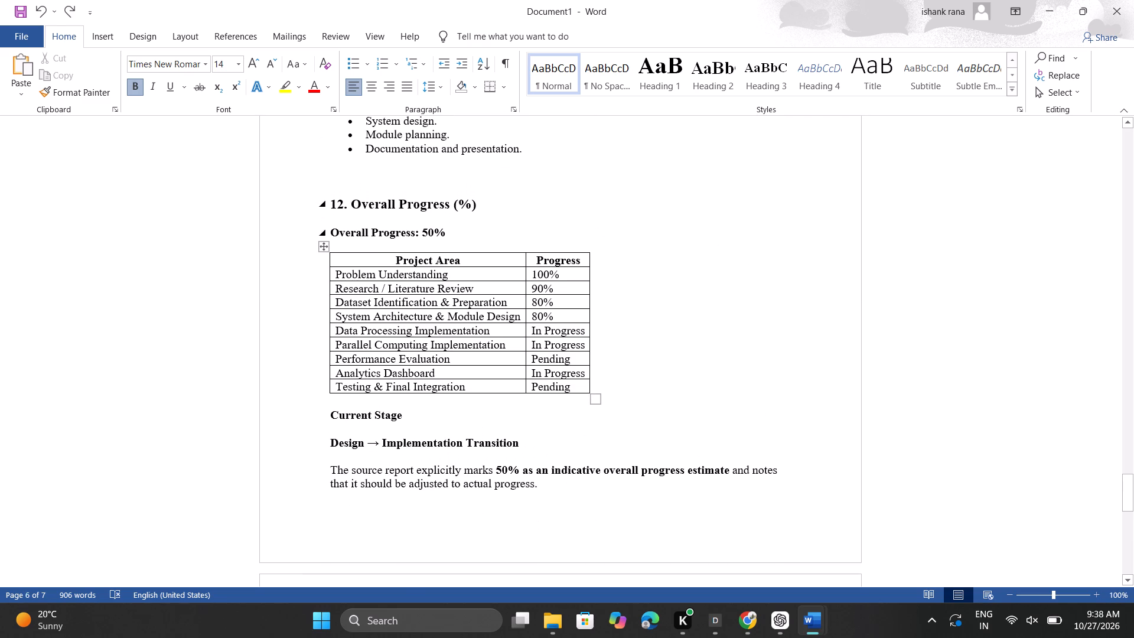
left_click_drag(494, 470, 612, 477)
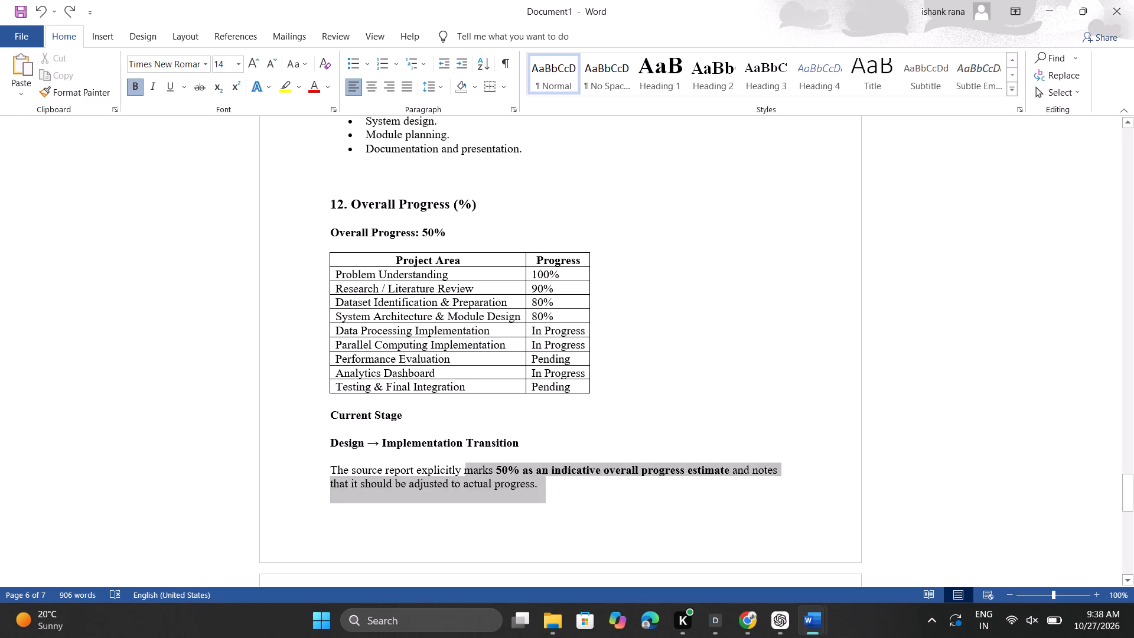
left_click_drag(612, 477, 729, 468)
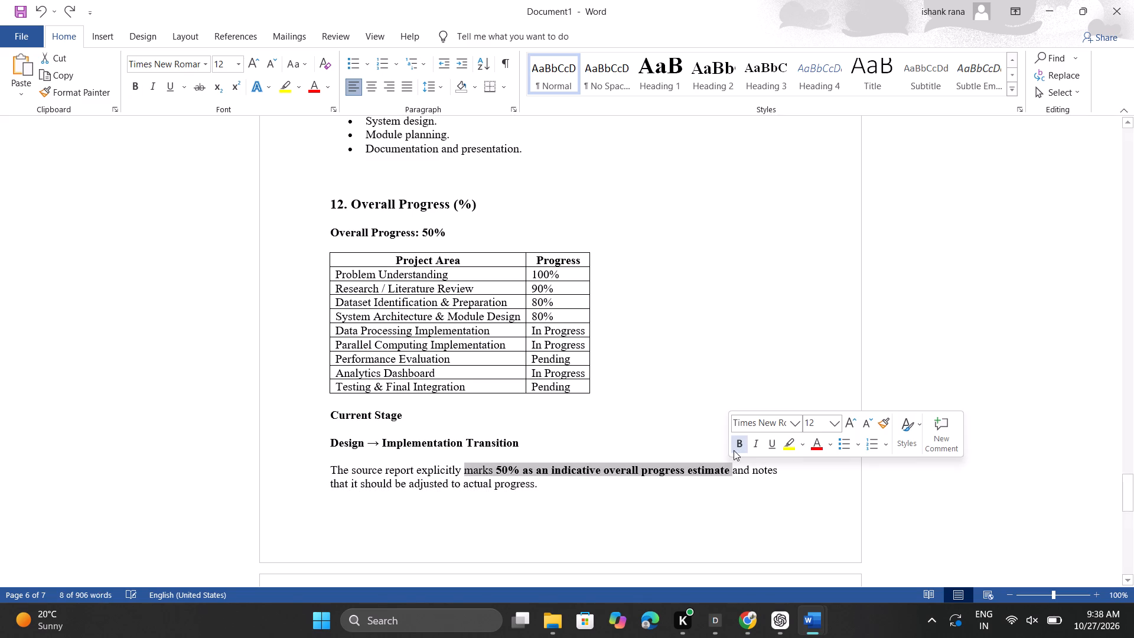
left_click(738, 450)
left_click(738, 450)
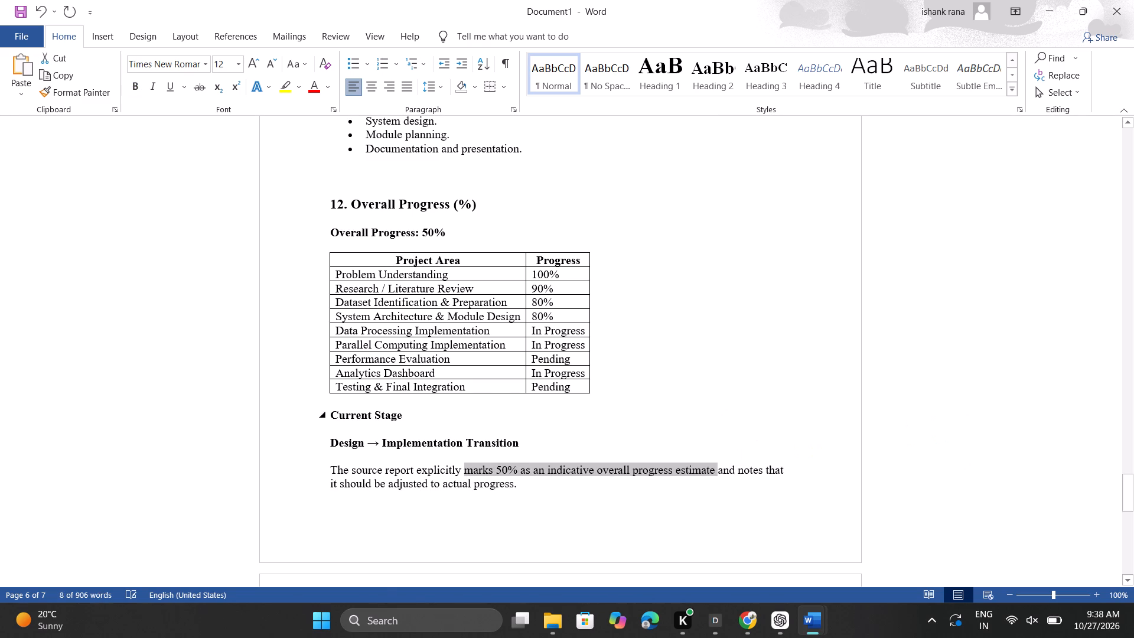
Remove the bold from "partial implementation" in the last bullet under "8. Results / Interim Outcomes".
scroll(635, 394, "up", 3)
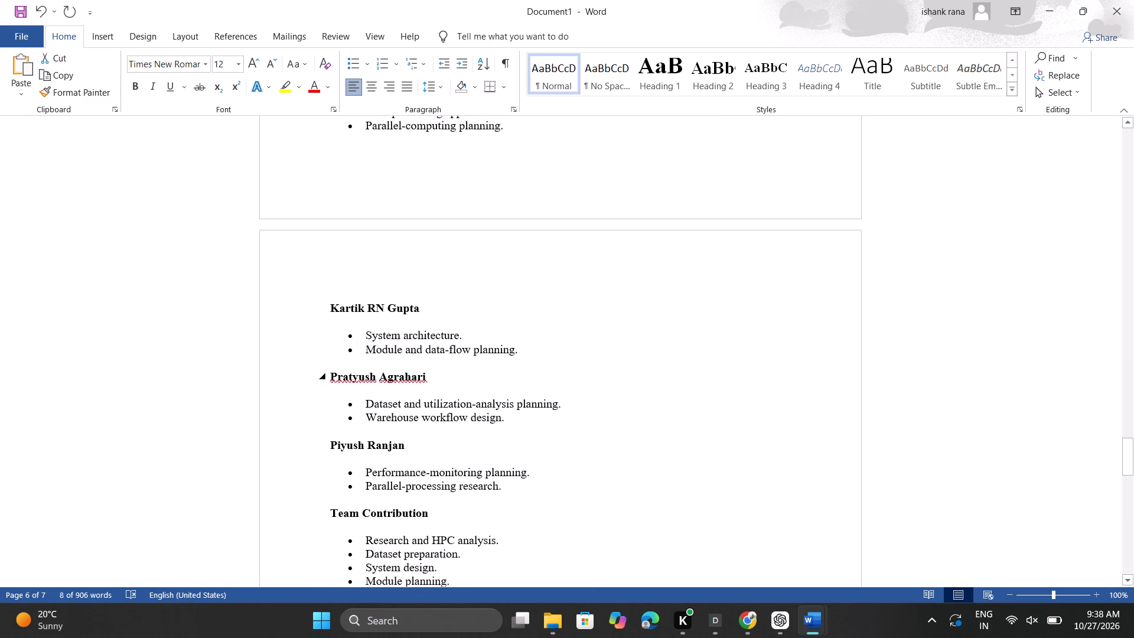
scroll(635, 394, "up", 3)
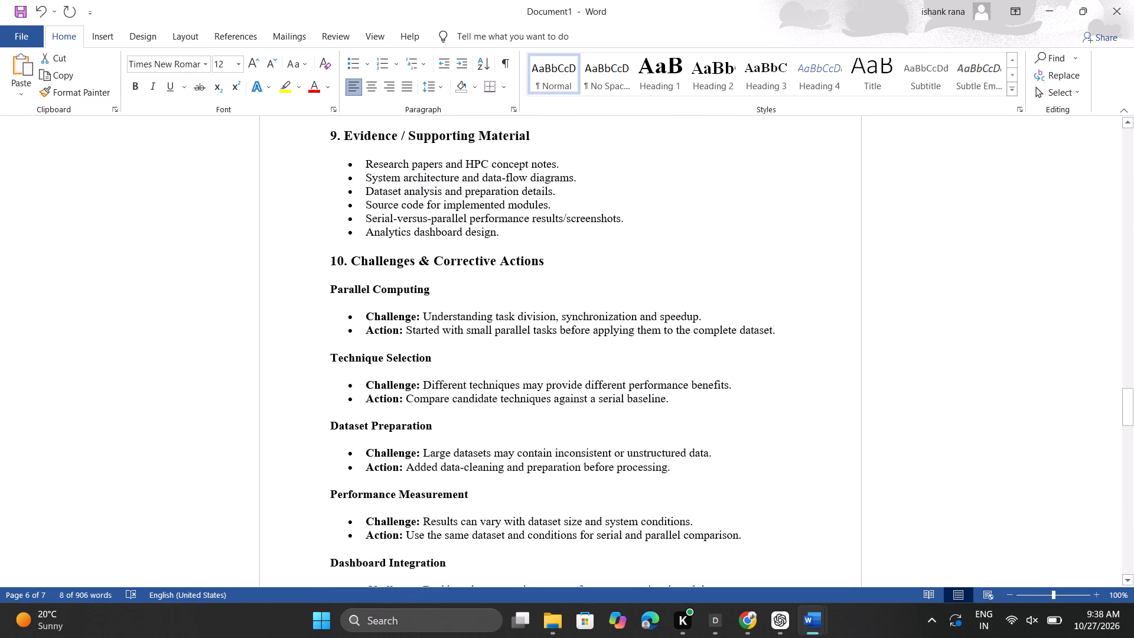
scroll(635, 394, "up", 2)
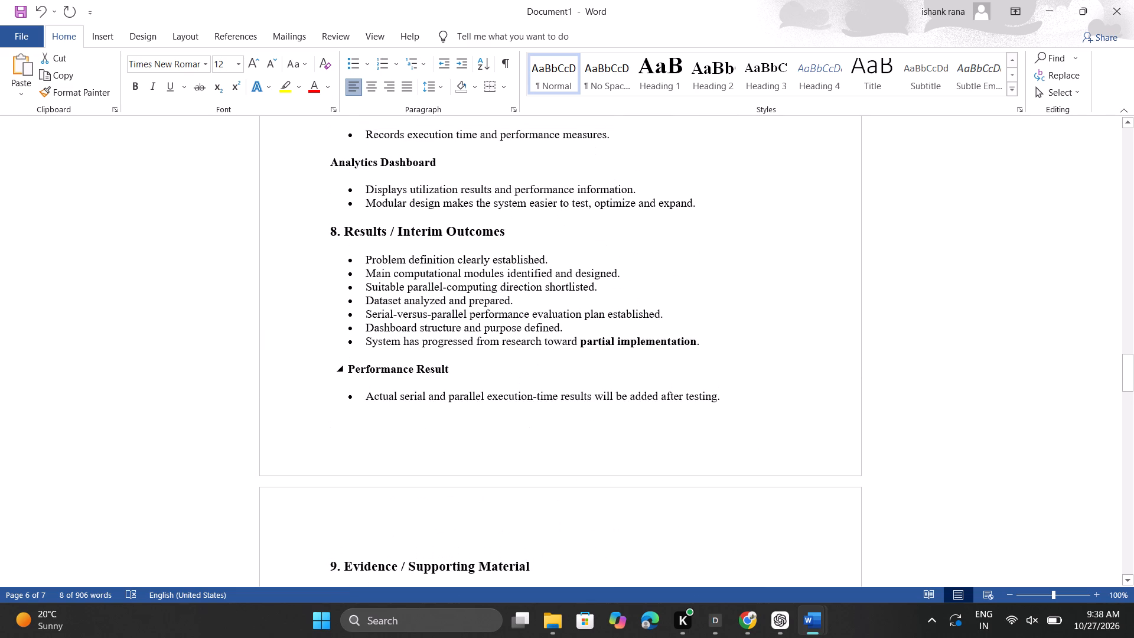
left_click_drag(580, 339, 685, 345)
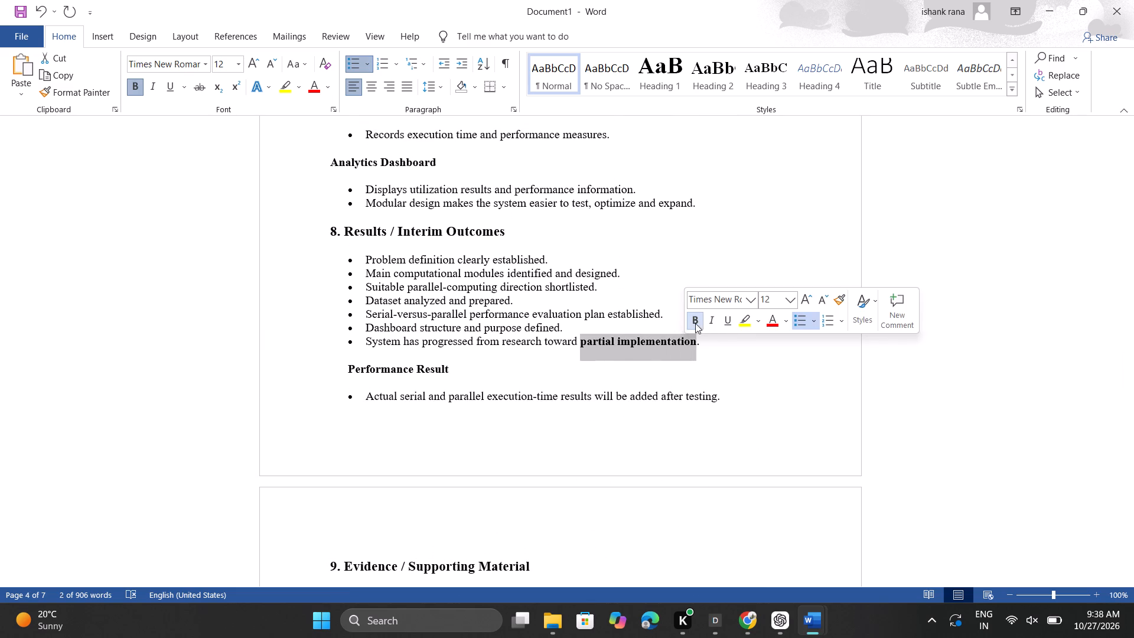
left_click(688, 325)
Remove the bold from the whole methodology flow, from "Problem Identification" to "Dashboard Integration", in section 5.
scroll(607, 353, "up", 1)
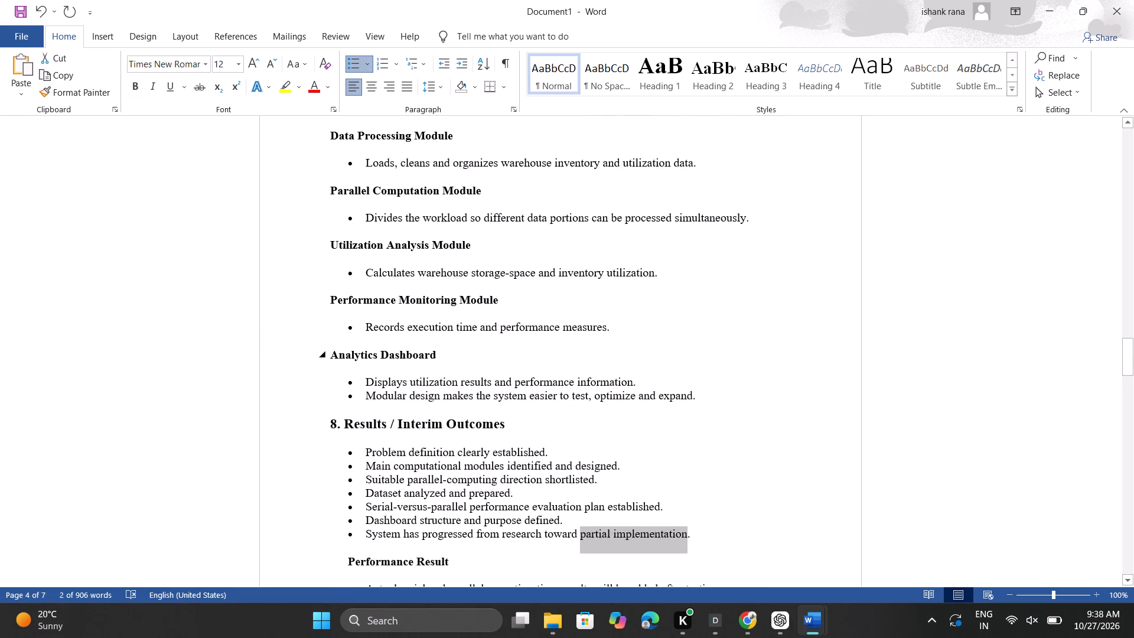
scroll(607, 353, "up", 4)
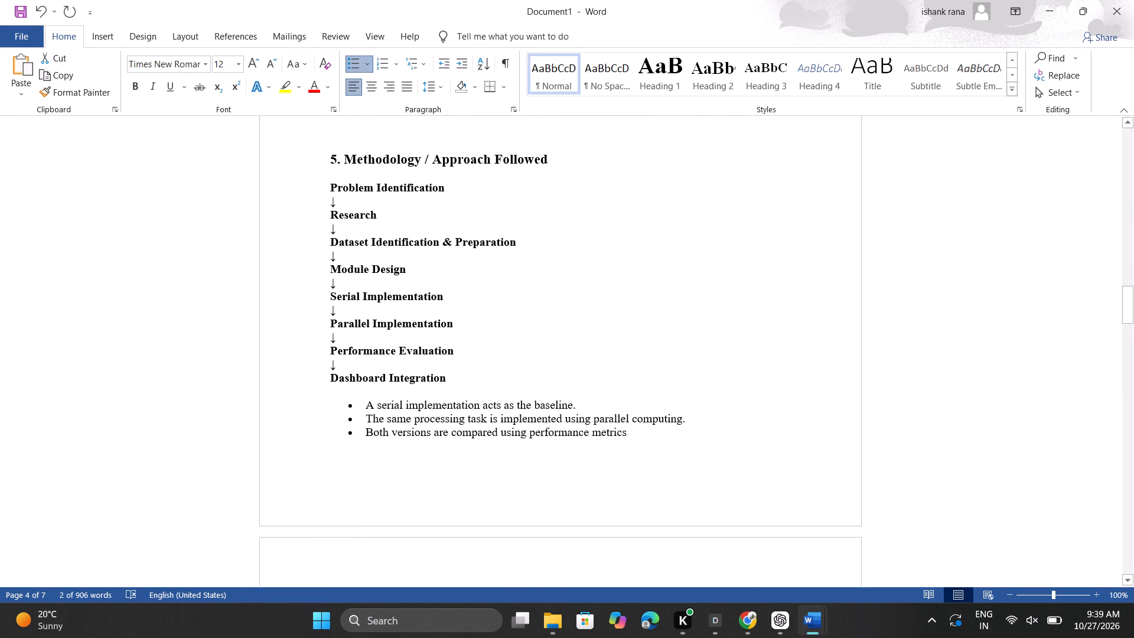
left_click_drag(329, 185, 463, 197)
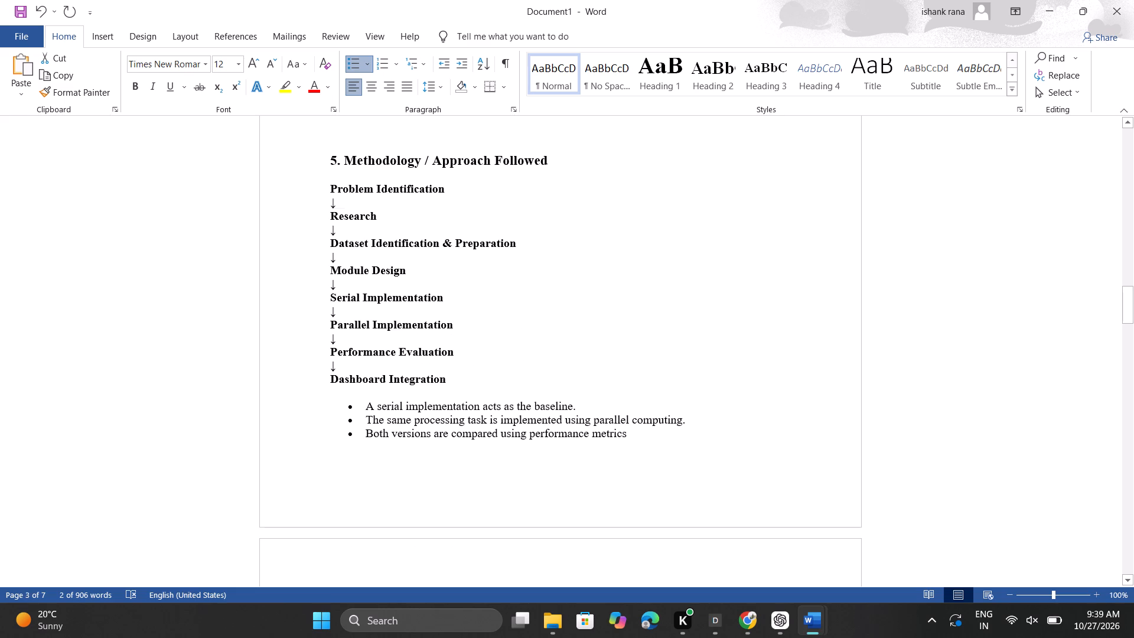
left_click_drag(463, 197, 451, 376)
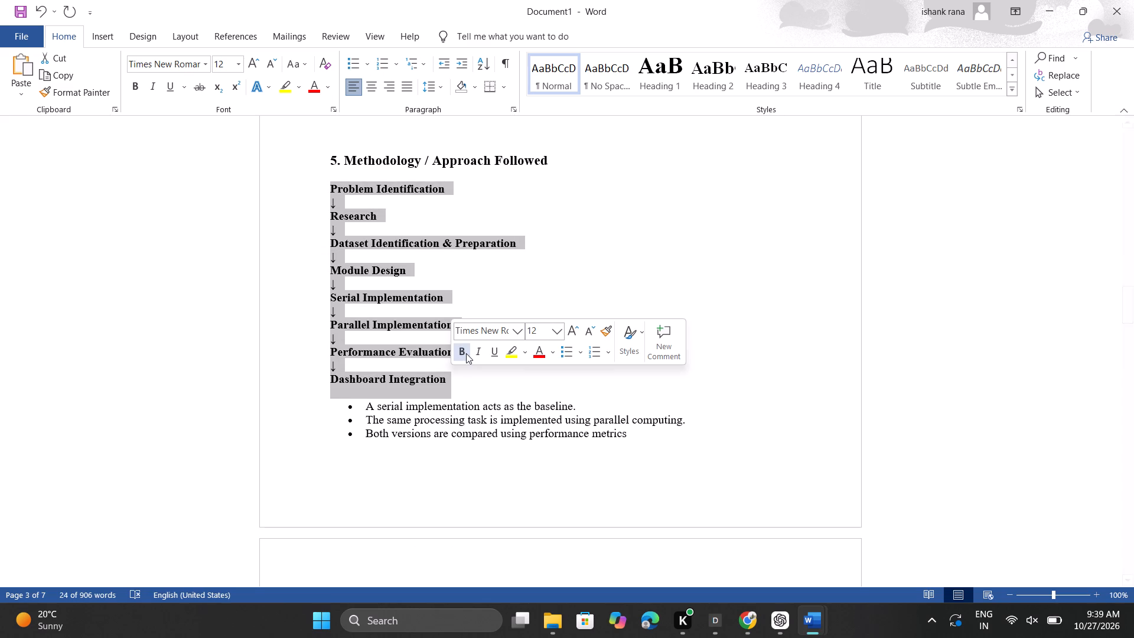
left_click(466, 353)
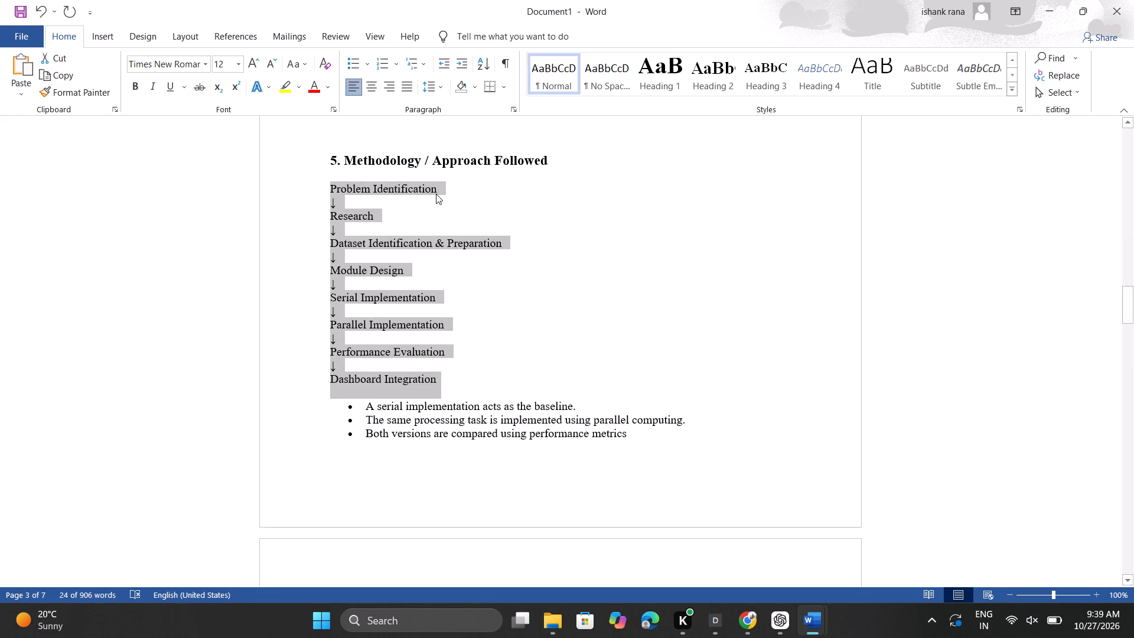
left_click(431, 202)
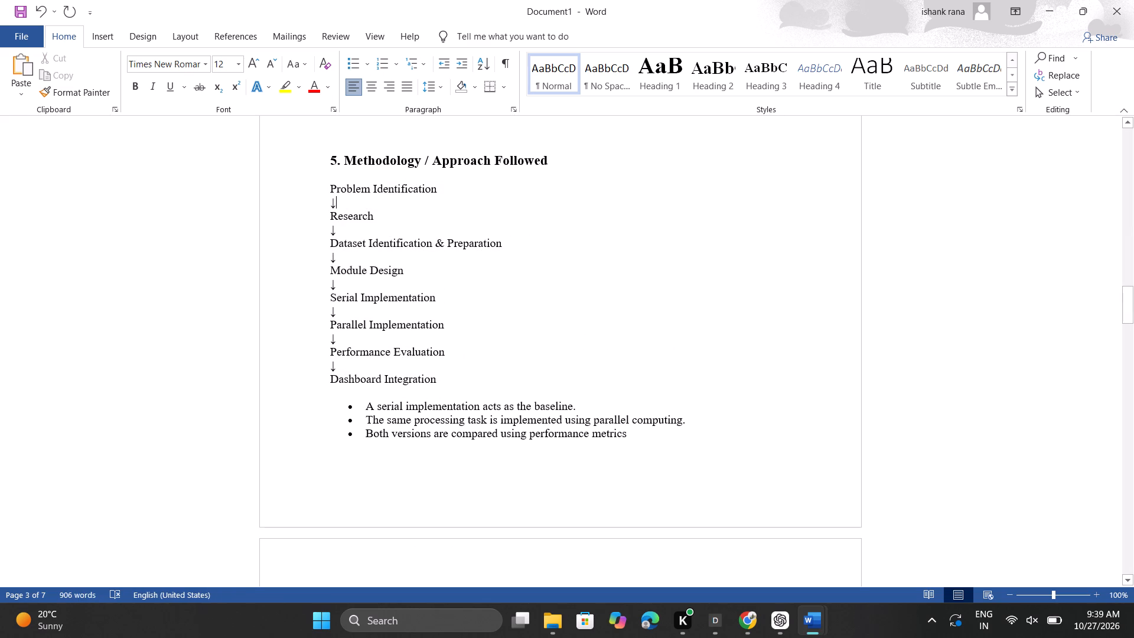
Indent the down arrow below "Problem Identification" in the methodology flow with ten spaces.
left_click(330, 203)
key("space")
key("space")
key("space")
key("space")
key("space")
key("space")
key("space")
key("space")
key("space")
key("space")
Indent the down arrow below "Research" with ten spaces to line up with the arrow above.
left_click(330, 227)
key("space")
key("space")
key("space")
key("space")
key("space")
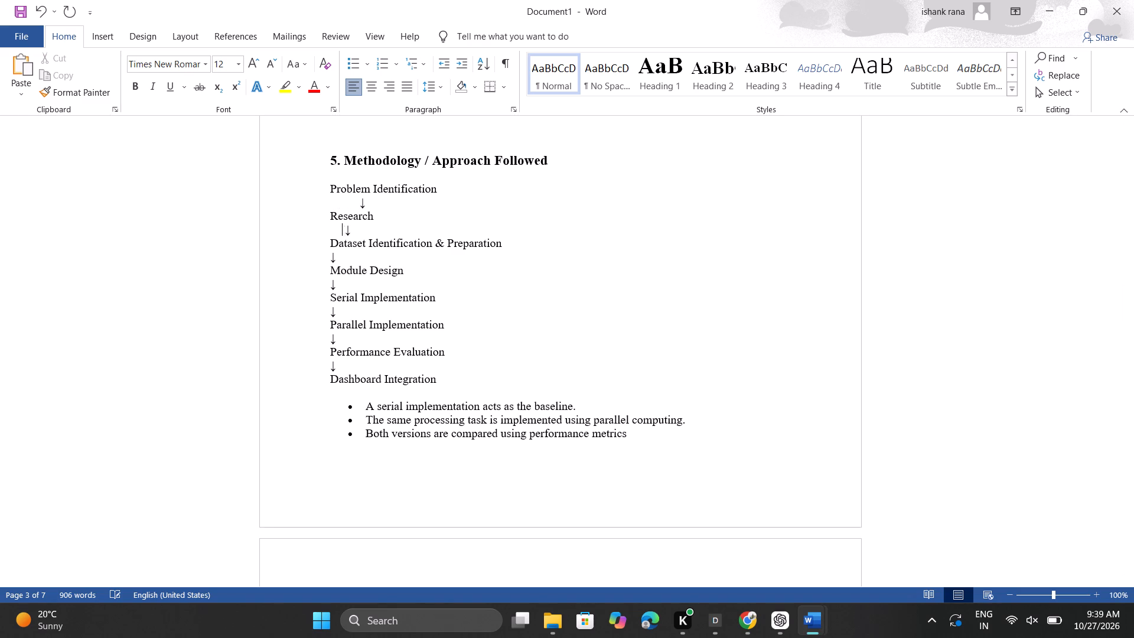
key("space")
key("space")
key("space")
key("space")
key("space")
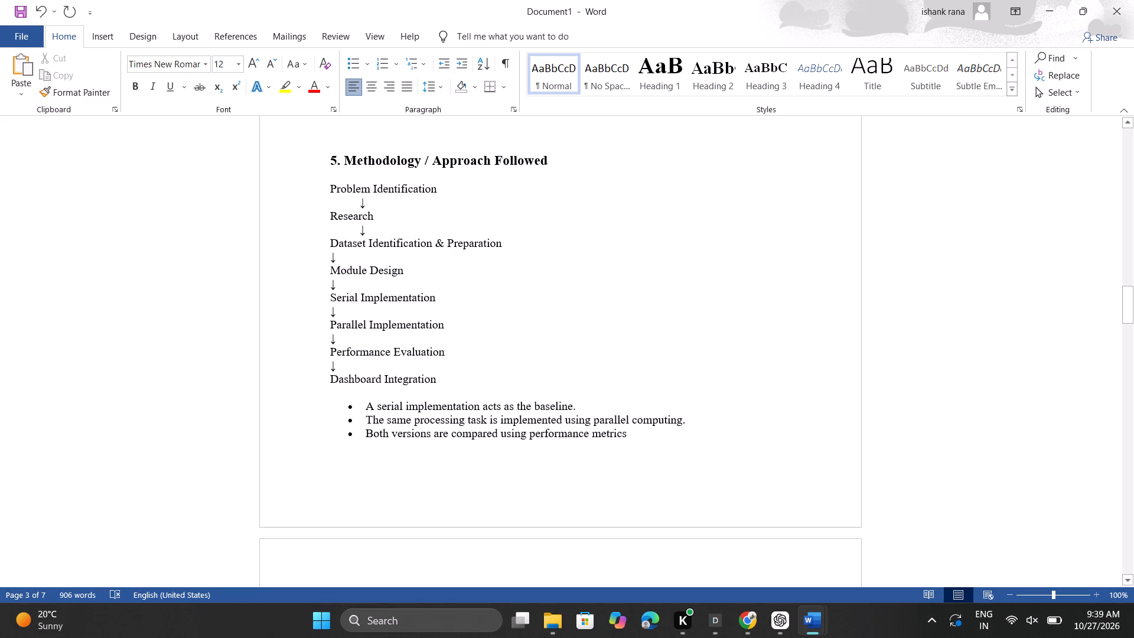
Indent the down arrow below "Dataset Identification & Preparation" with ten spaces, in line with the arrows above.
left_click(327, 253)
key("space")
key("space")
key("space")
key("space")
key("space")
key("space")
key("space")
key("space")
key("space")
key("space")
key("space")
key("space")
key("BackSpace")
key("BackSpace")
Indent the down arrow below "Module Design" with ten spaces, in line with the arrows above.
left_click(331, 284)
key("space")
key("space")
key("space")
key("space")
key("space")
key("space")
key("space")
key("space")
key("space")
key("space")
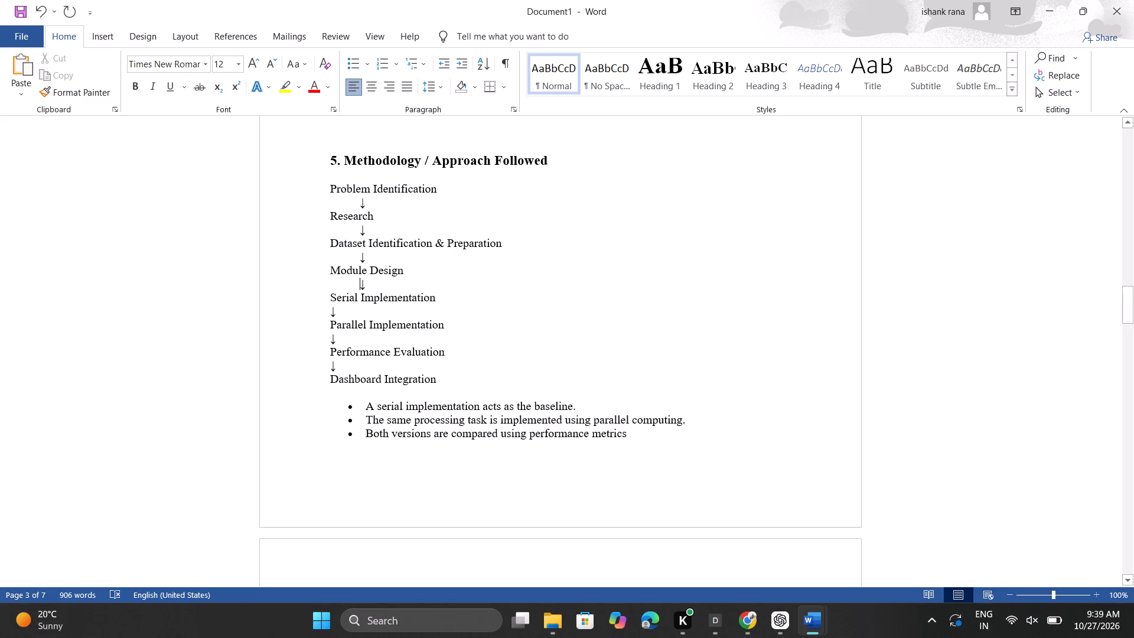
Indent the down arrow below "Serial Implementation" with ten spaces, in line with the arrows above.
left_click(328, 314)
key("space")
key("space")
key("space")
key("space")
key("space")
key("space")
key("space")
key("space")
key("space")
key("space")
key("space")
key("BackSpace")
Indent the down arrow below "Parallel Implementation" with ten spaces, in line with the arrows above.
left_click(331, 337)
key("space")
key("space")
key("space")
key("space")
key("space")
key("space")
key("space")
key("space")
key("space")
key("space")
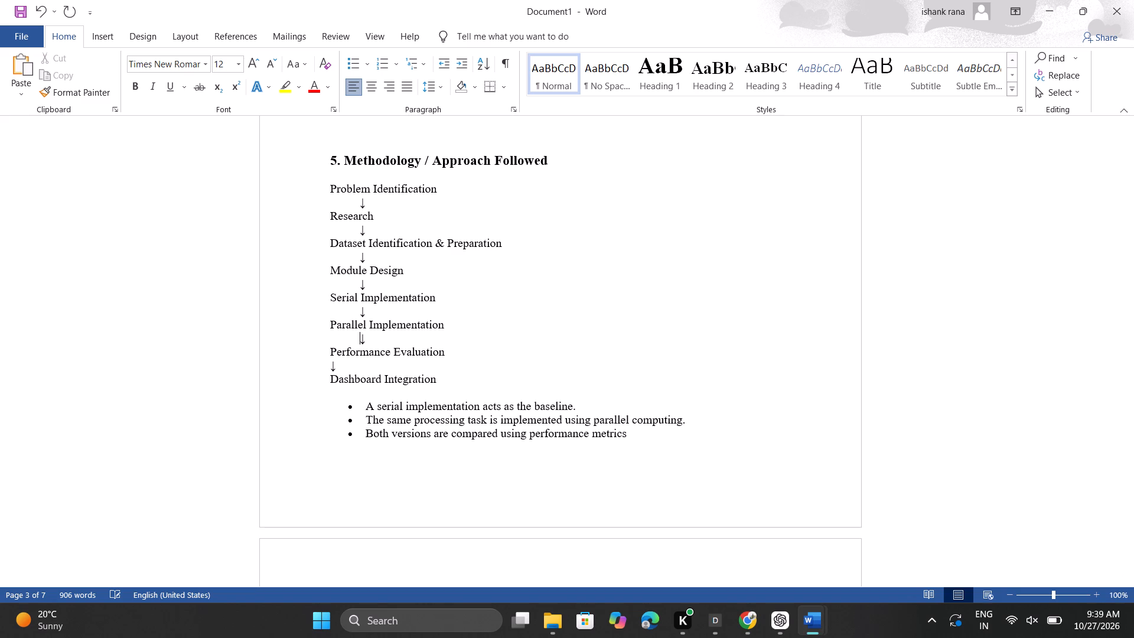
Indent the down arrow below "Performance Evaluation" with ten spaces, in line with the arrows above.
left_click(329, 365)
key("space")
key("space")
key("space")
key("space")
key("space")
key("space")
key("space")
key("space")
key("space")
key("space")
key("space")
key("space")
key("BackSpace")
key("BackSpace")
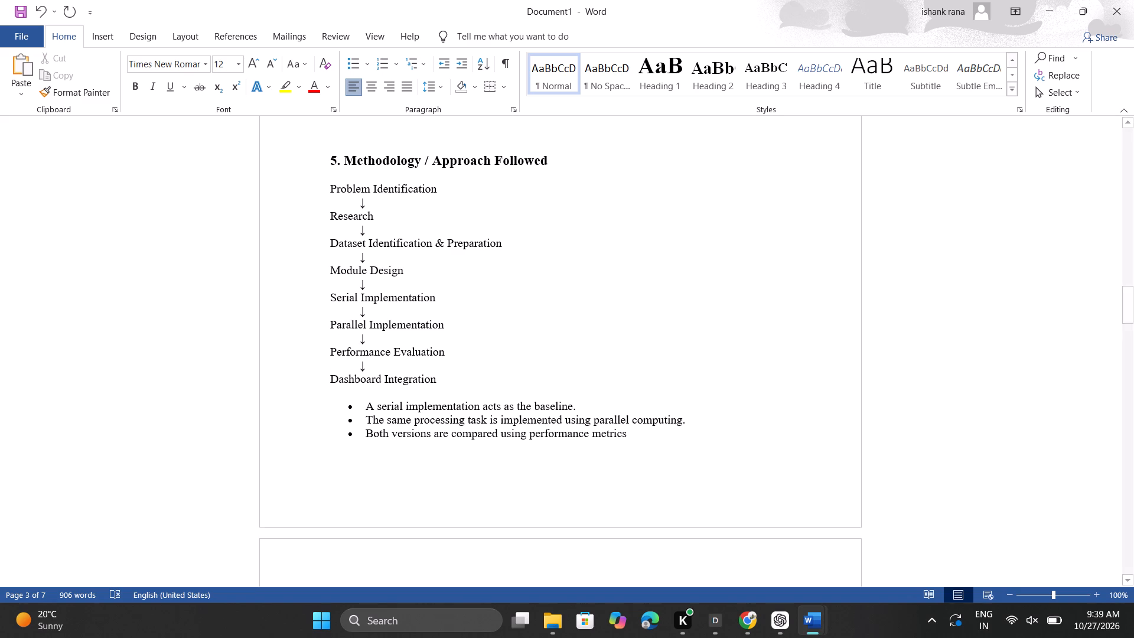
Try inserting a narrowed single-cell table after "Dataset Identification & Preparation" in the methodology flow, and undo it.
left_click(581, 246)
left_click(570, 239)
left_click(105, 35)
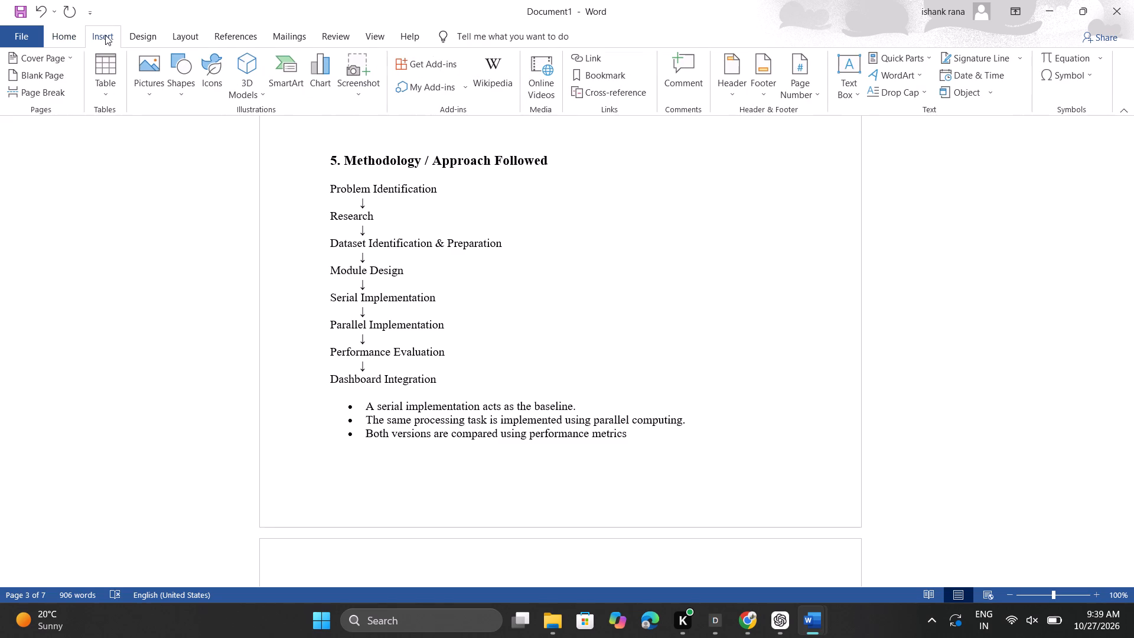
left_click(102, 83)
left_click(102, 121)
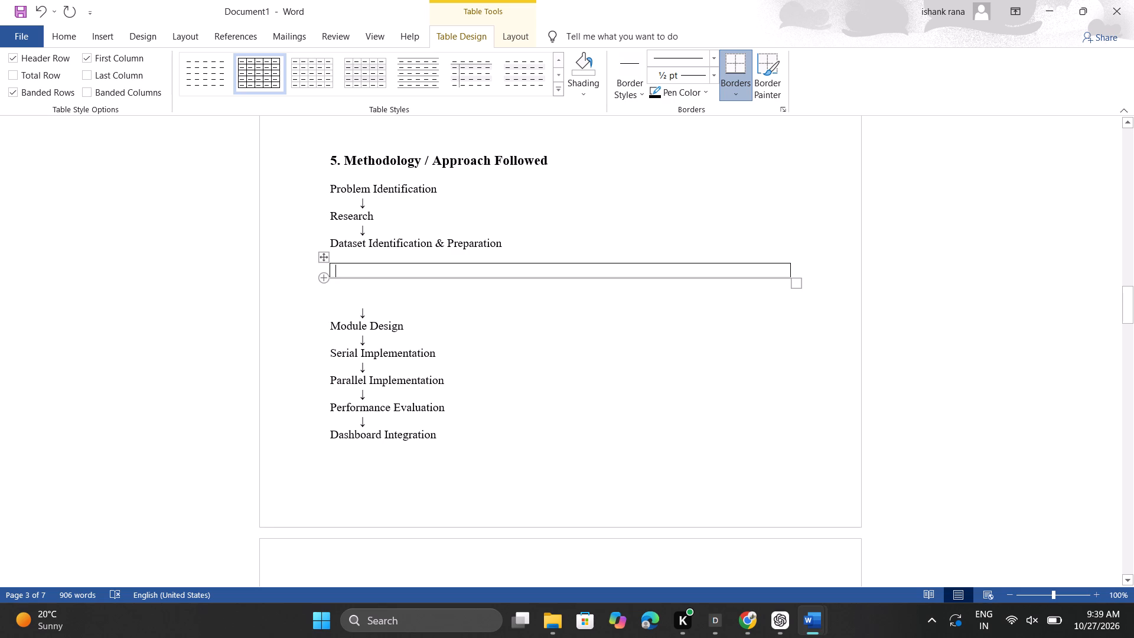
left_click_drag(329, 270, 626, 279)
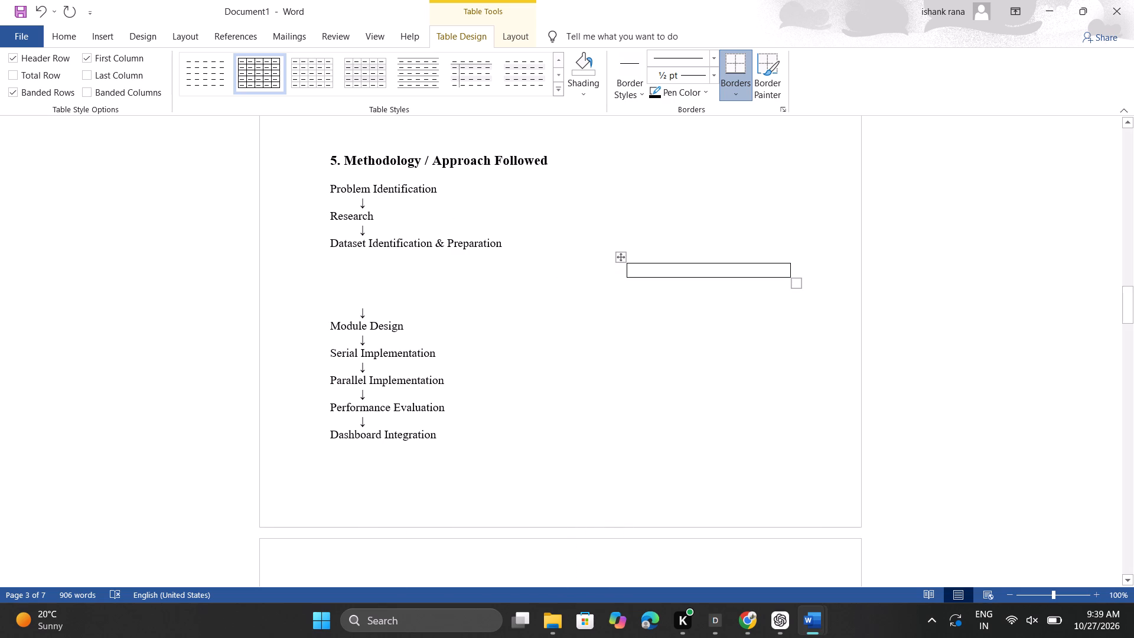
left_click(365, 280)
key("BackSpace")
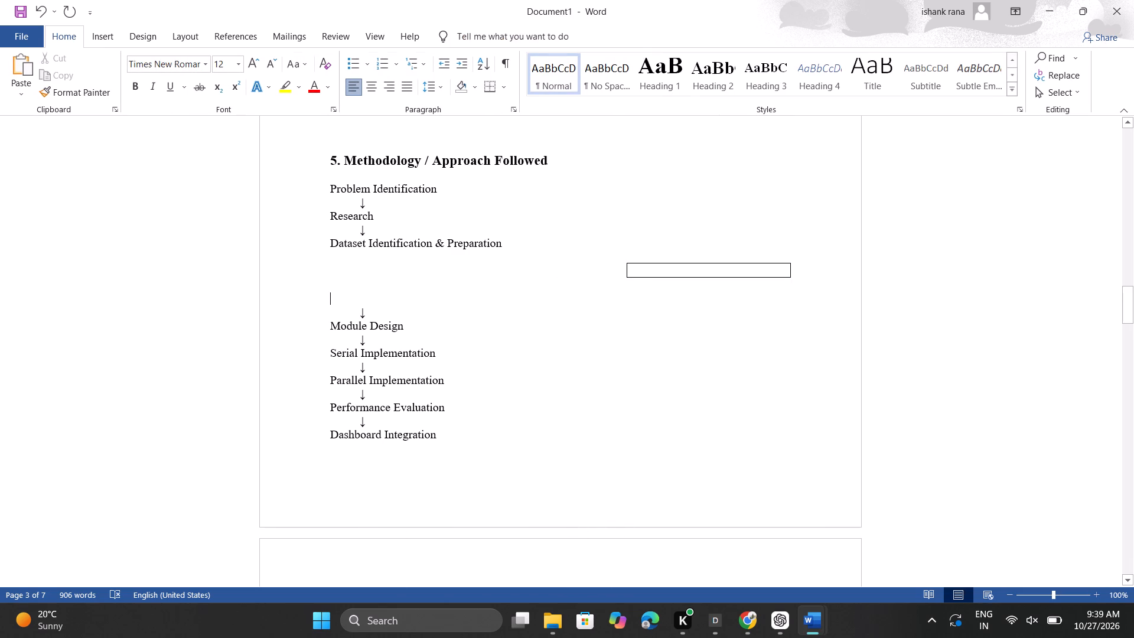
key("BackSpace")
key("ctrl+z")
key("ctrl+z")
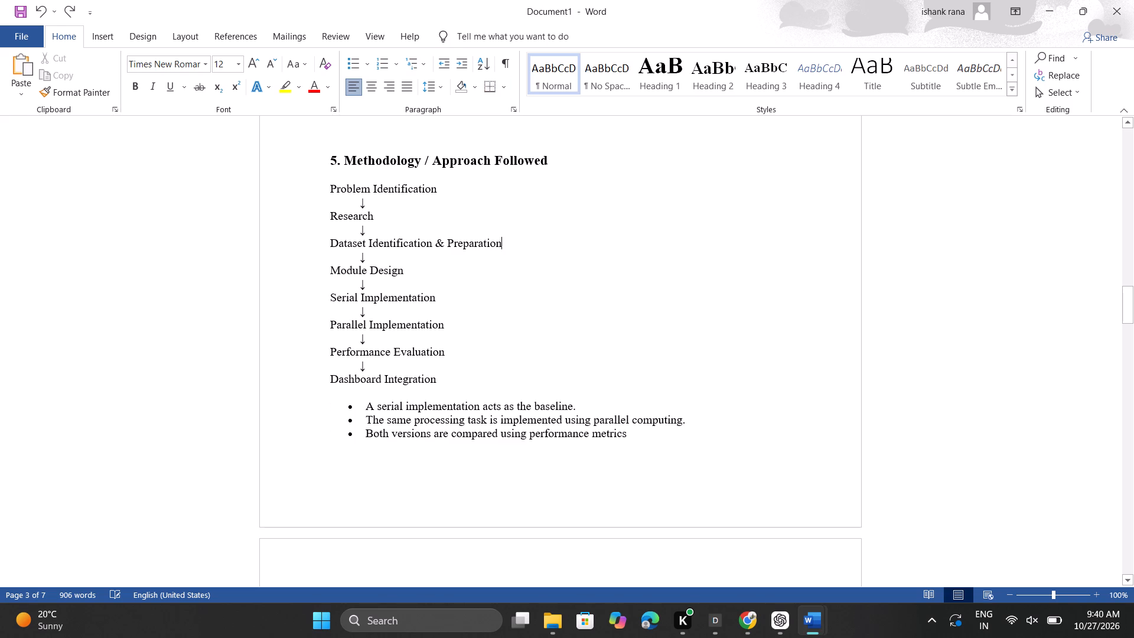
Insert a single-cell table on a new line below "Dashboard Integration" and make its row several lines tall.
left_click(470, 381)
key("Return")
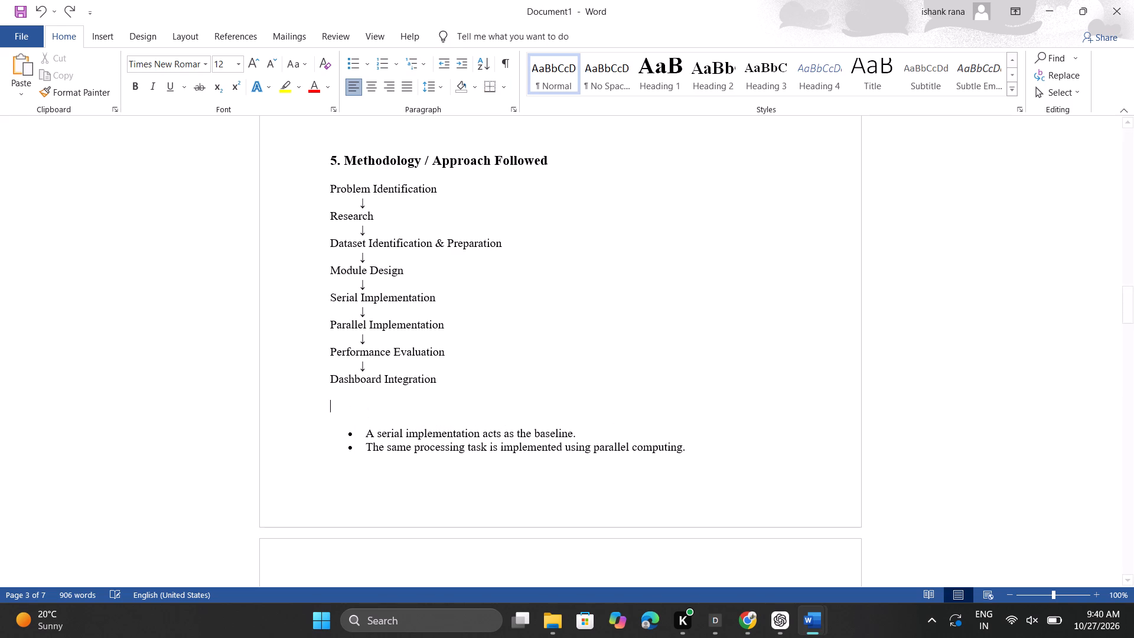
left_click(116, 38)
left_click(110, 86)
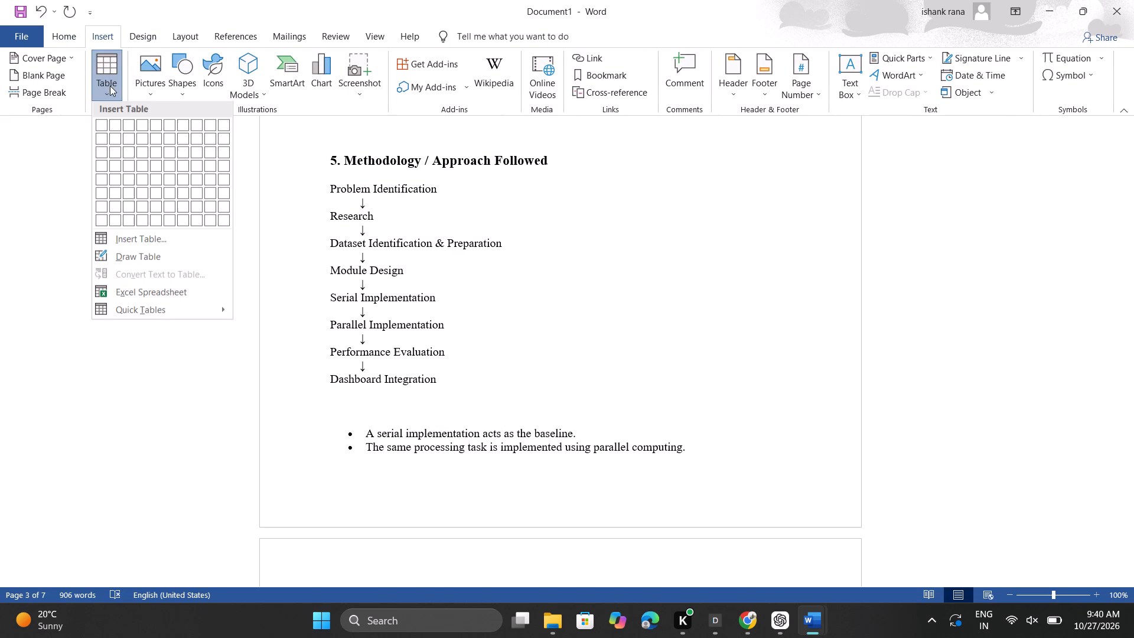
left_click(103, 128)
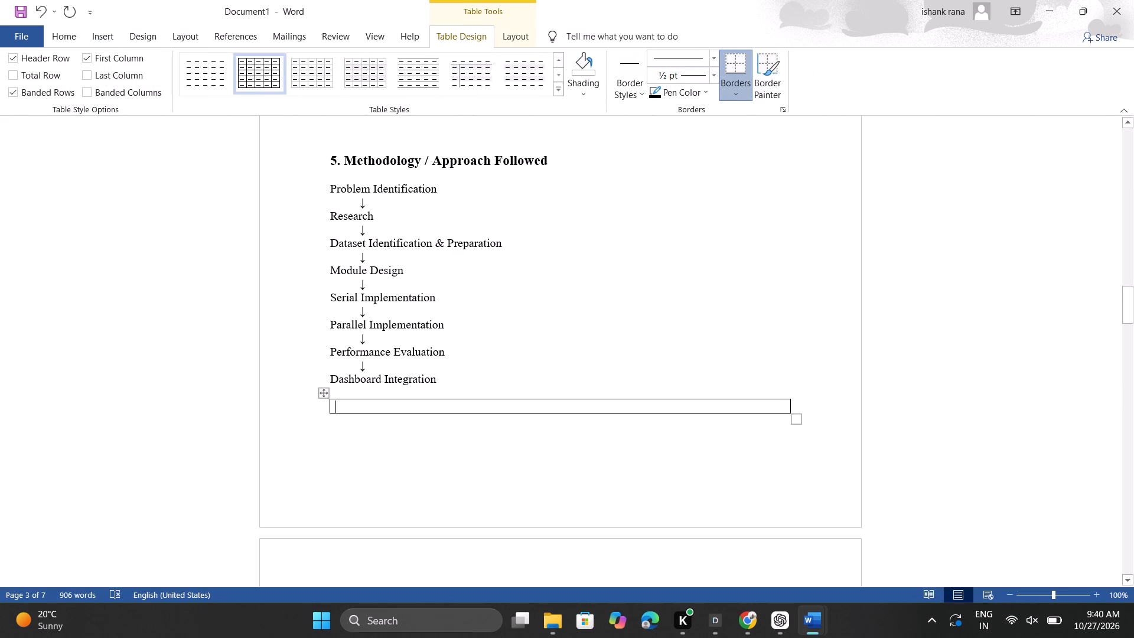
left_click_drag(790, 413, 745, 451)
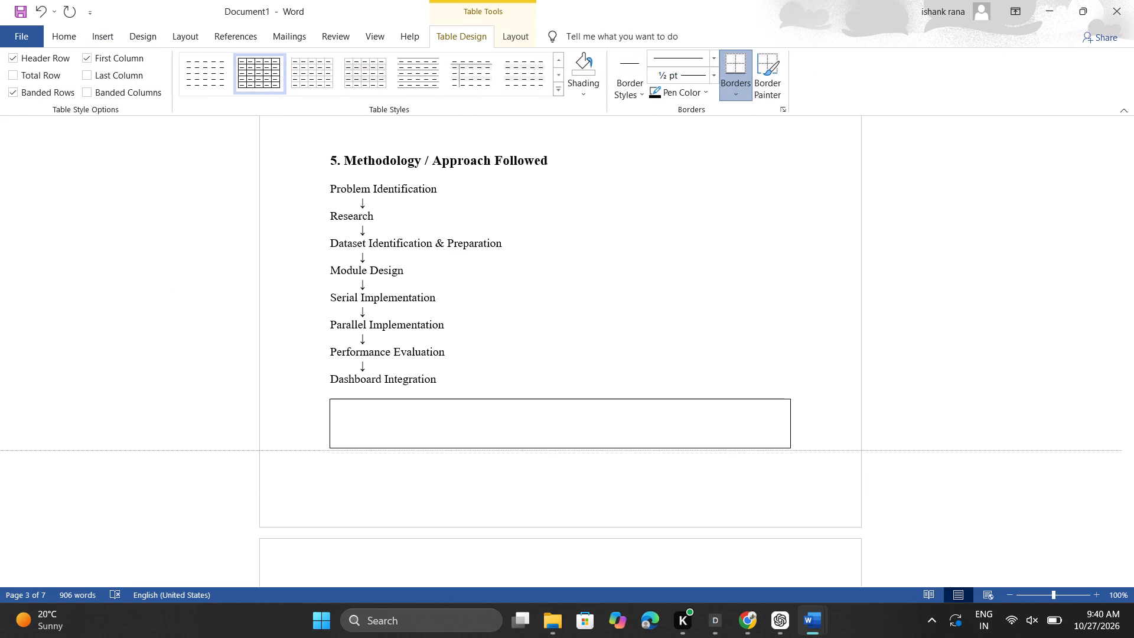
left_click_drag(745, 451, 735, 451)
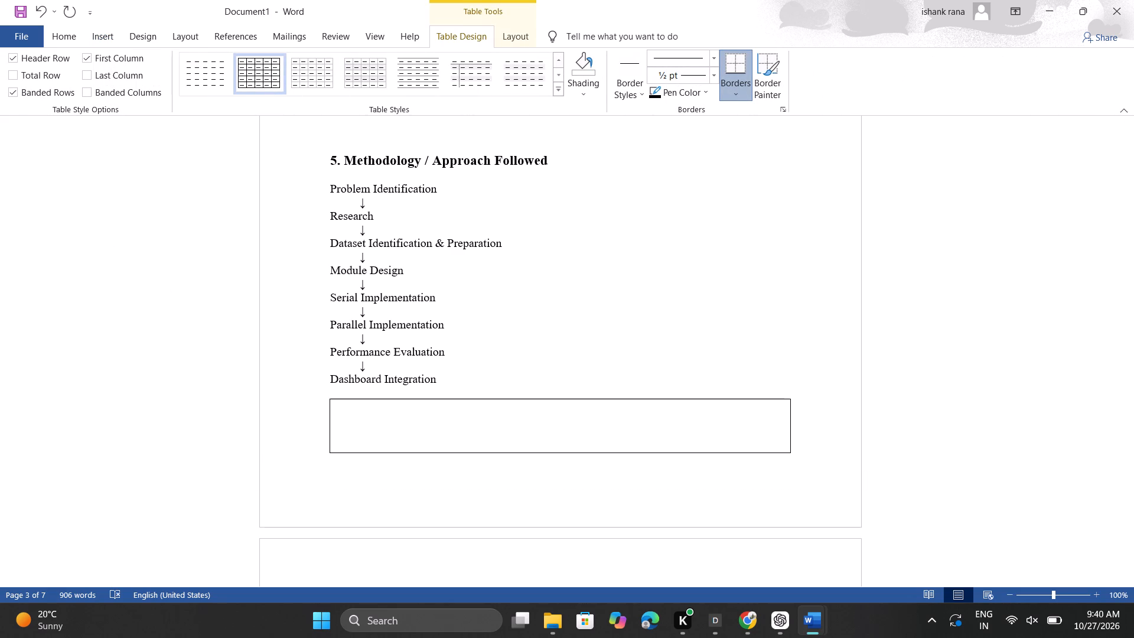
Narrow the empty single-cell table below "Dashboard Integration" and move it to the middle of the page width.
left_click_drag(790, 425, 687, 440)
left_click_drag(321, 390, 352, 394)
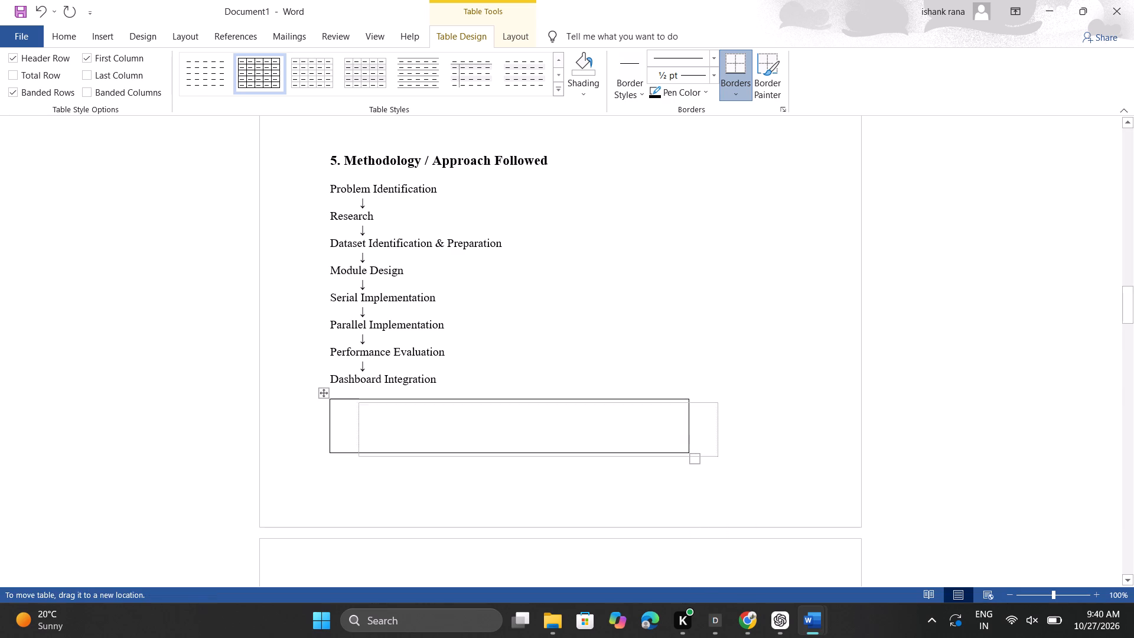
left_click_drag(352, 394, 384, 392)
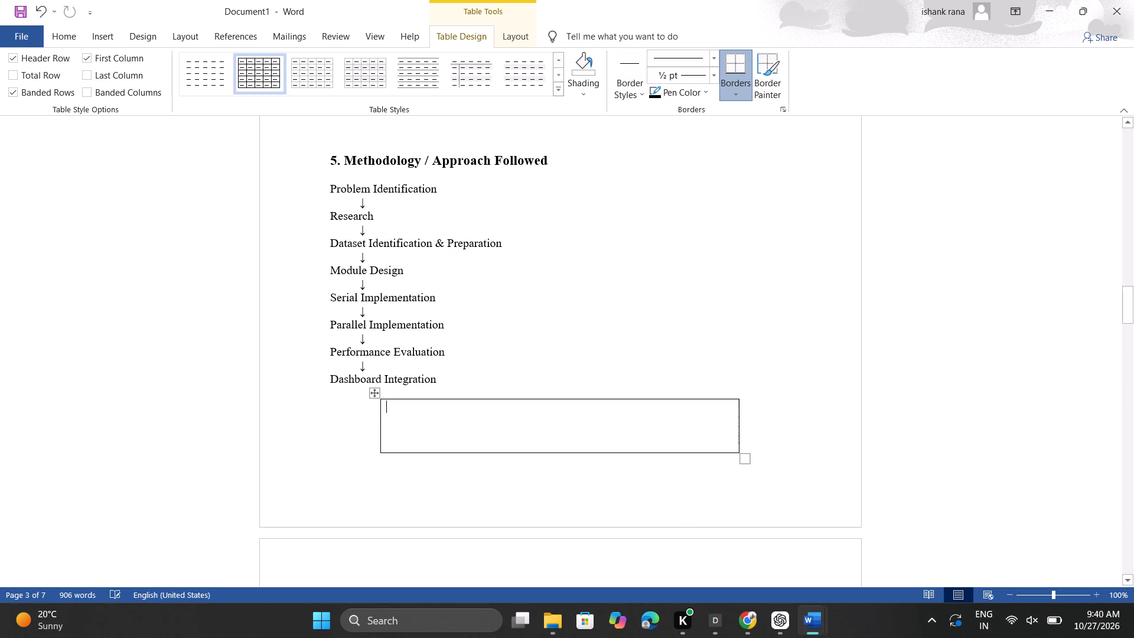
Move the methodology flow text, from "Problem Identification" to "Dashboard Integration", into the table cell, removing the original lines above it.
left_click_drag(439, 376, 315, 211)
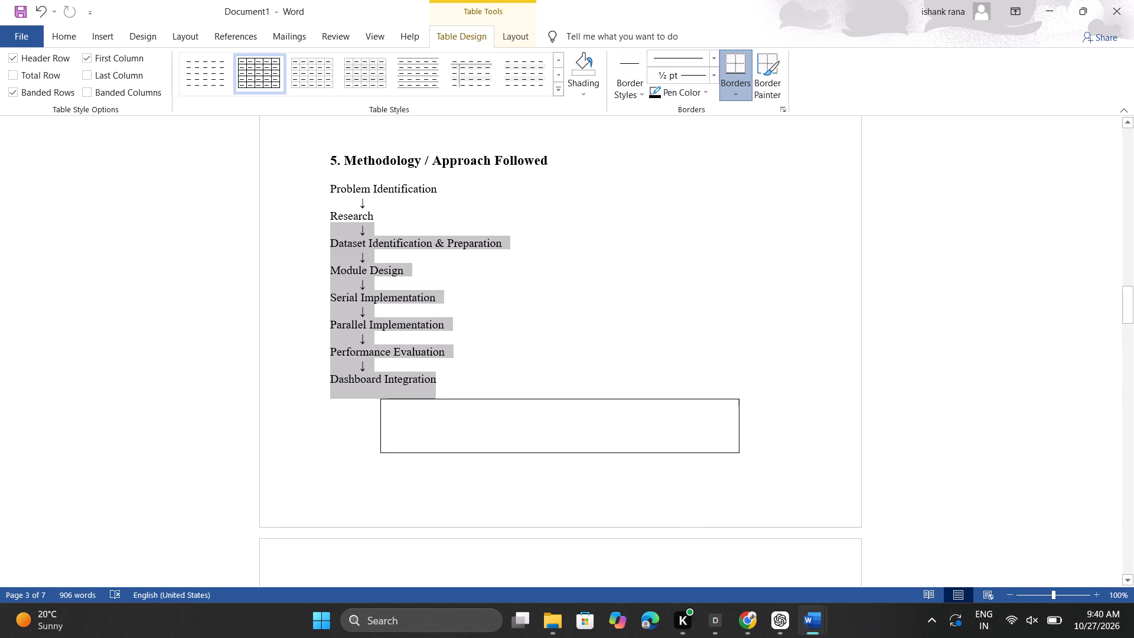
left_click_drag(315, 211, 315, 194)
key("ctrl+c")
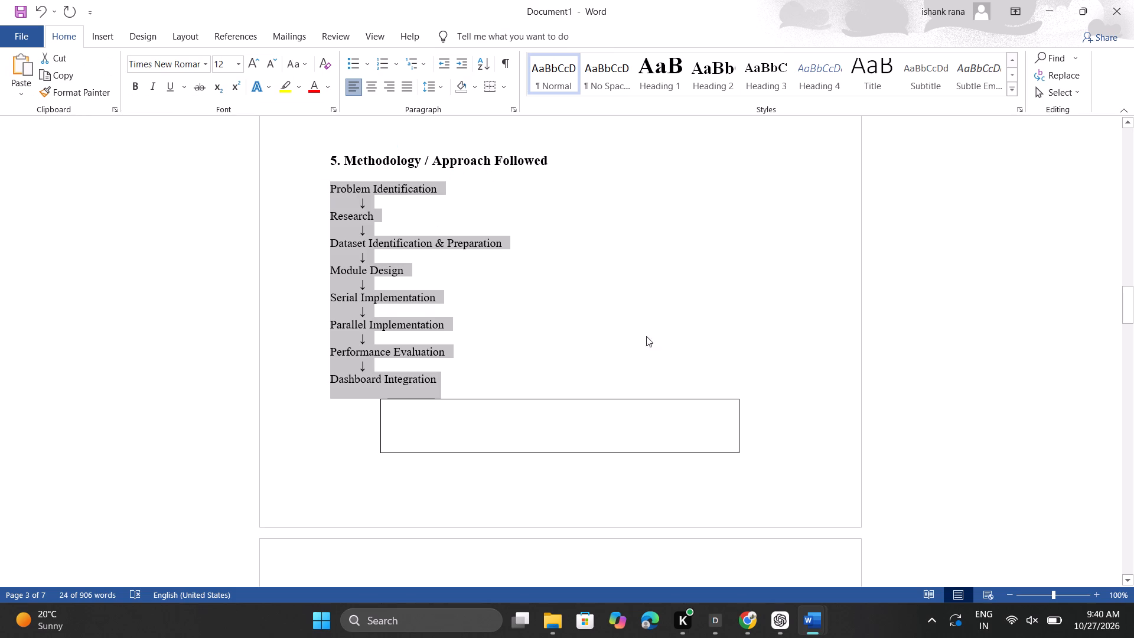
left_click(563, 418)
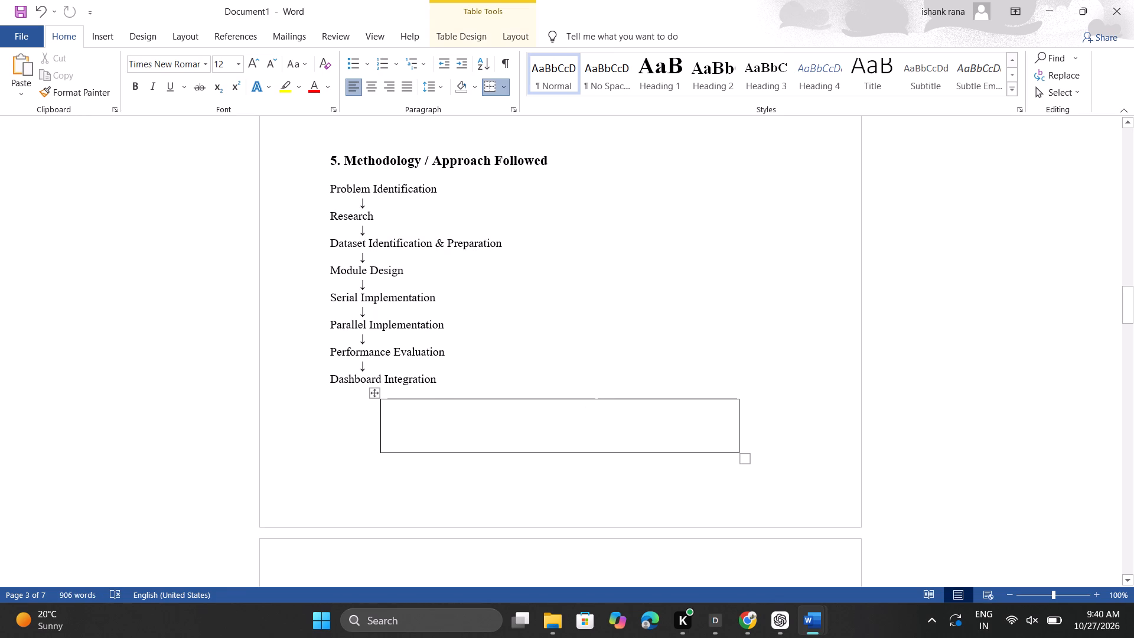
key("ctrl+v")
scroll(525, 260, "up", 1)
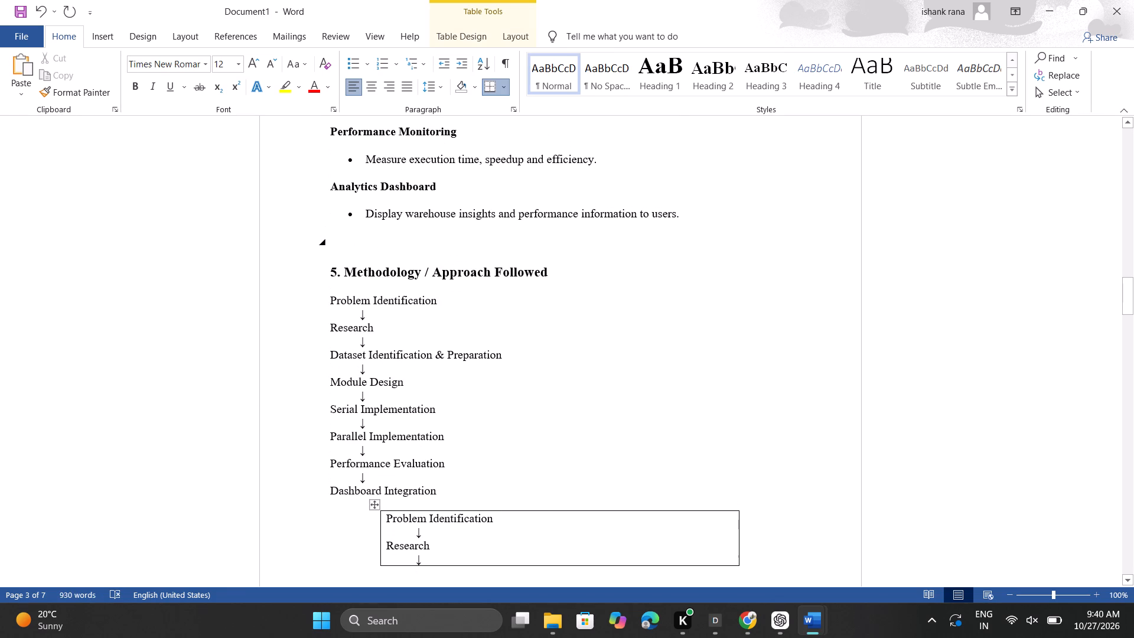
left_click_drag(442, 492, 333, 308)
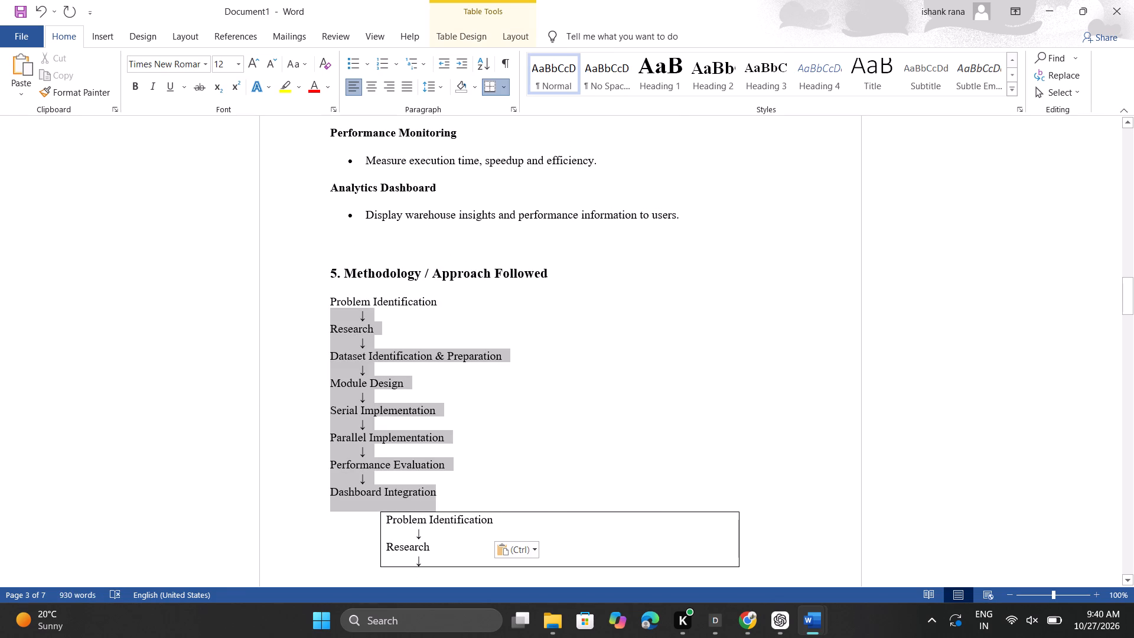
left_click_drag(333, 308, 328, 300)
key("BackSpace")
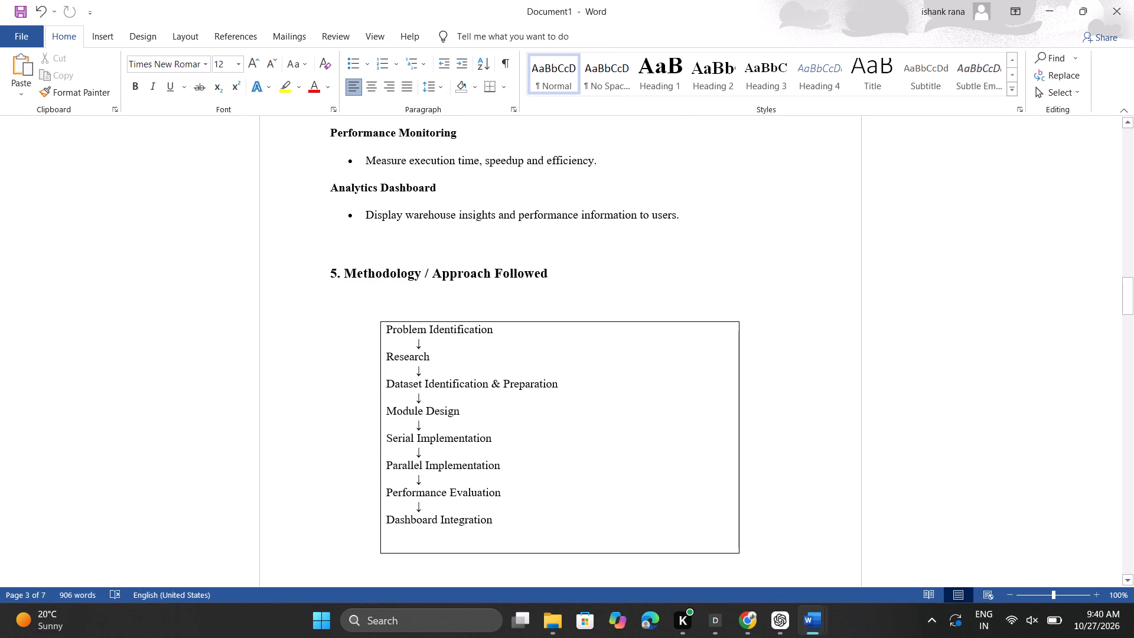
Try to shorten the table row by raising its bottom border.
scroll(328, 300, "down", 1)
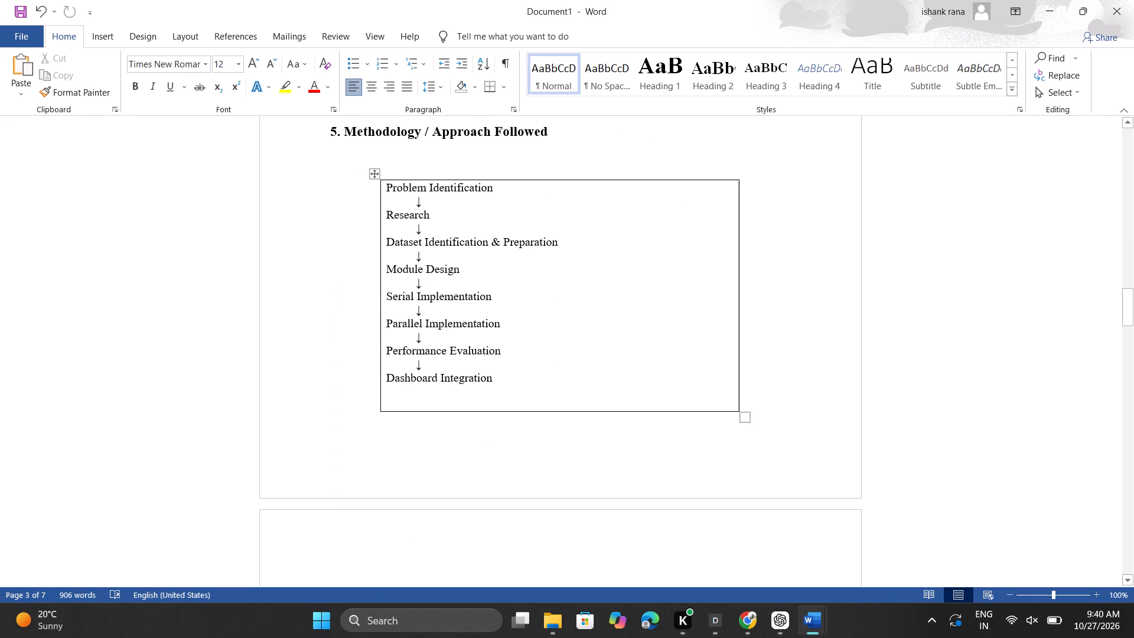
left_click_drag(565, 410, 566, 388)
Center-align the methodology flow lines inside the table, from "Problem Identification" to "Dashboard Integration".
left_click(386, 187)
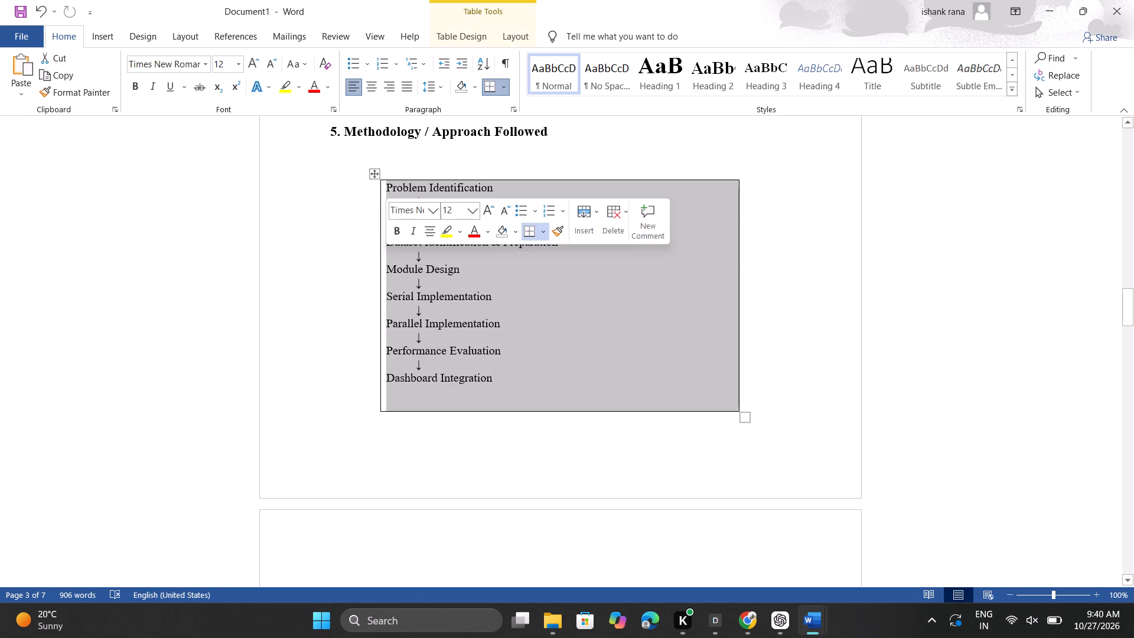
left_click(387, 187)
left_click(387, 187)
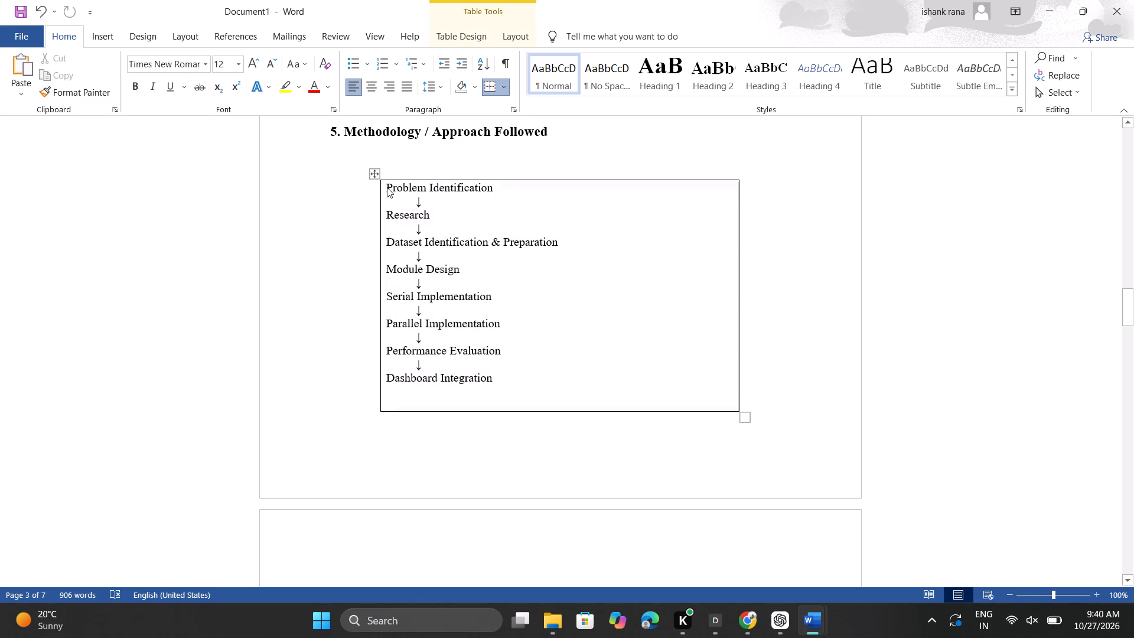
double_click(387, 187)
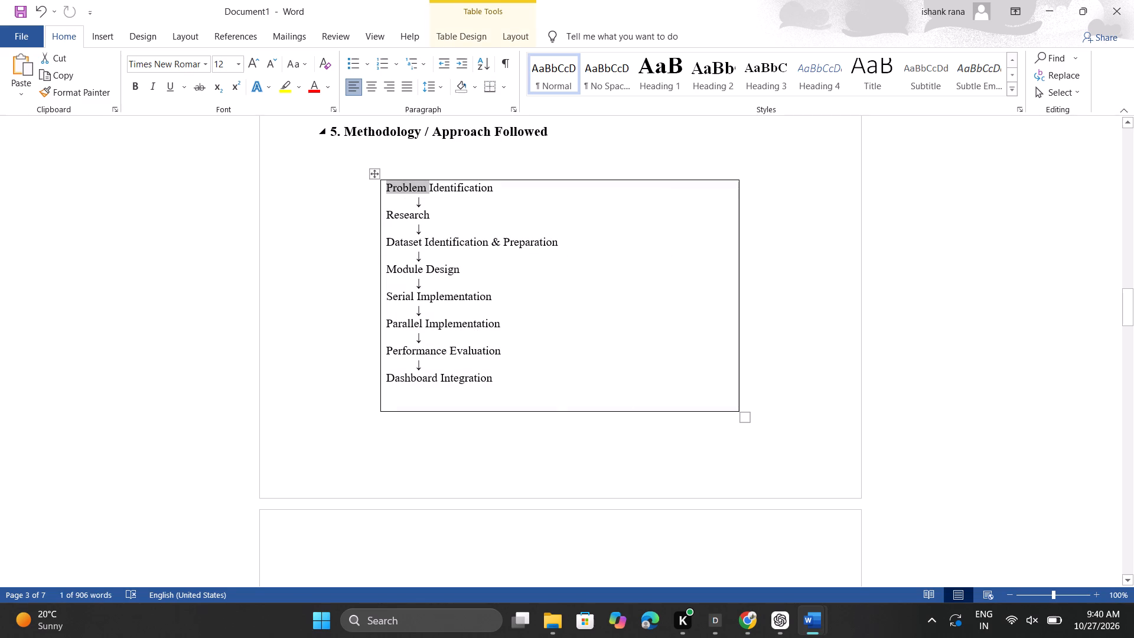
left_click(374, 172)
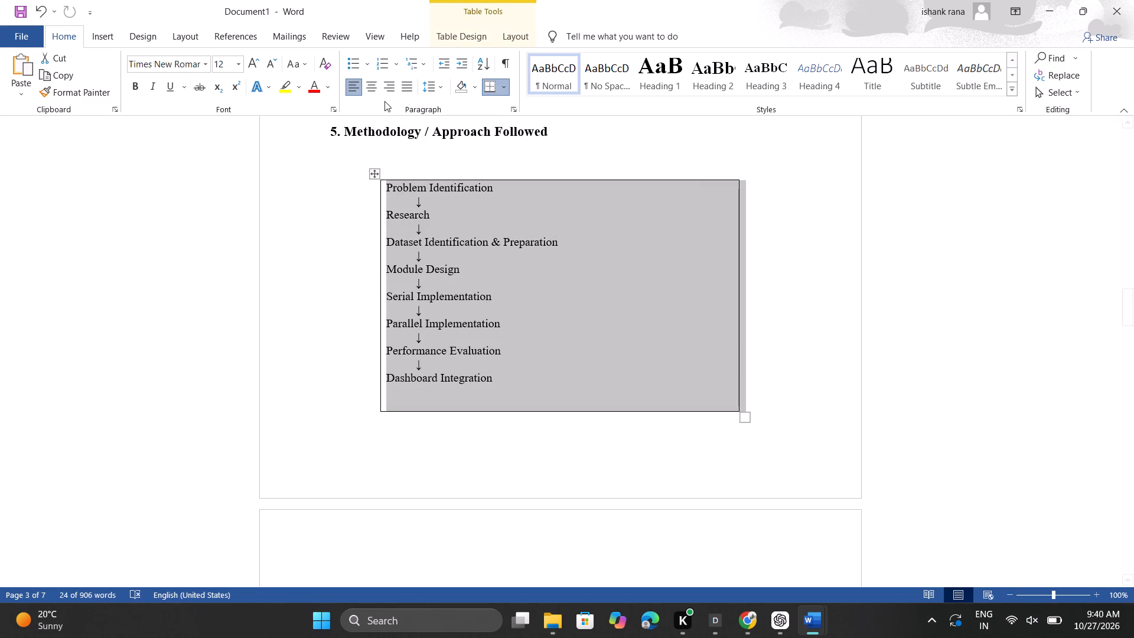
left_click(376, 89)
left_click(376, 89)
left_click(392, 188)
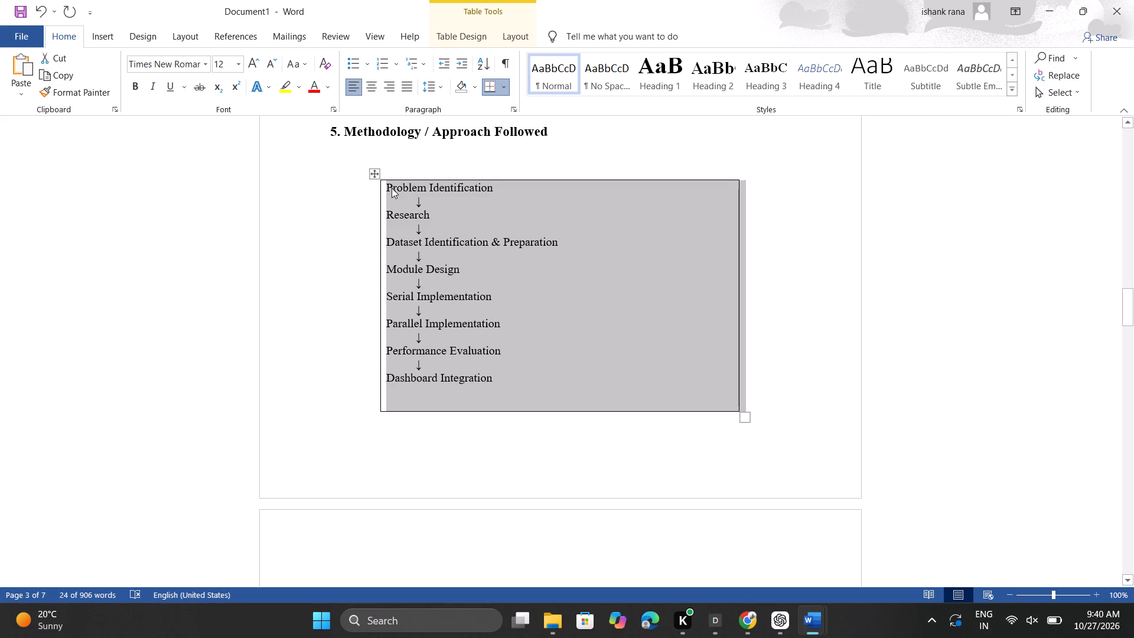
left_click_drag(388, 187, 484, 354)
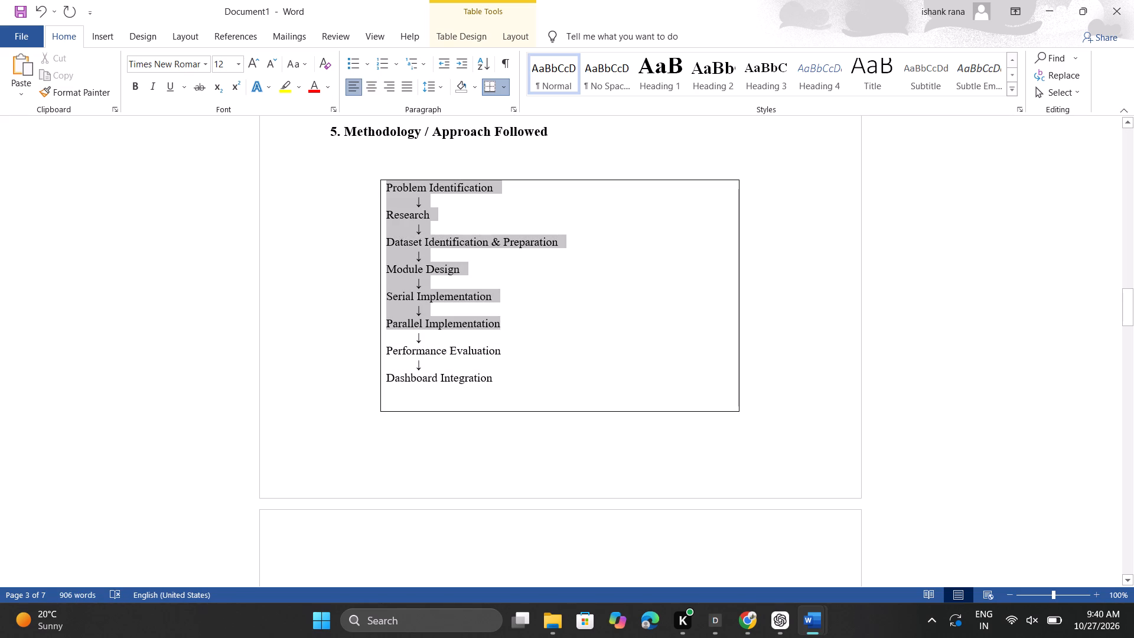
left_click_drag(484, 354, 490, 376)
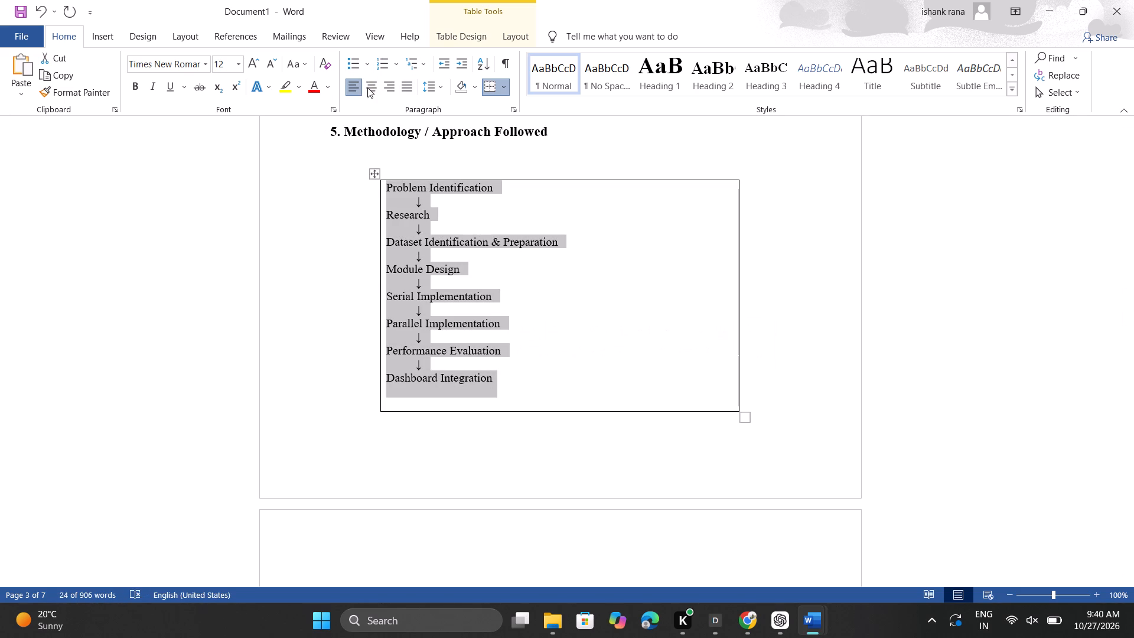
left_click(367, 87)
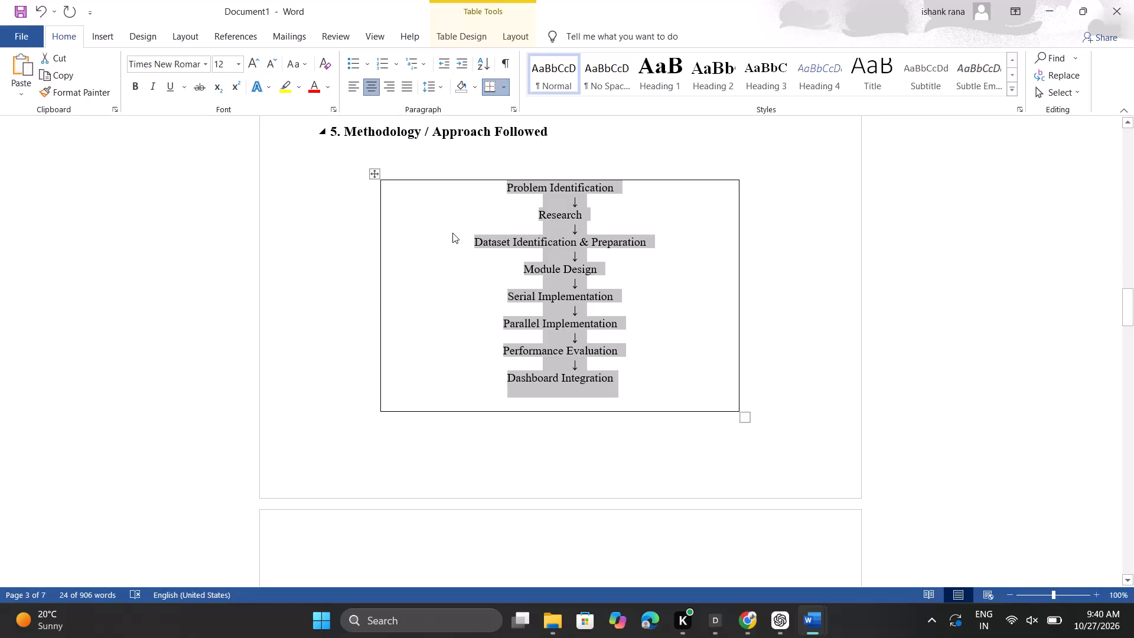
left_click(452, 233)
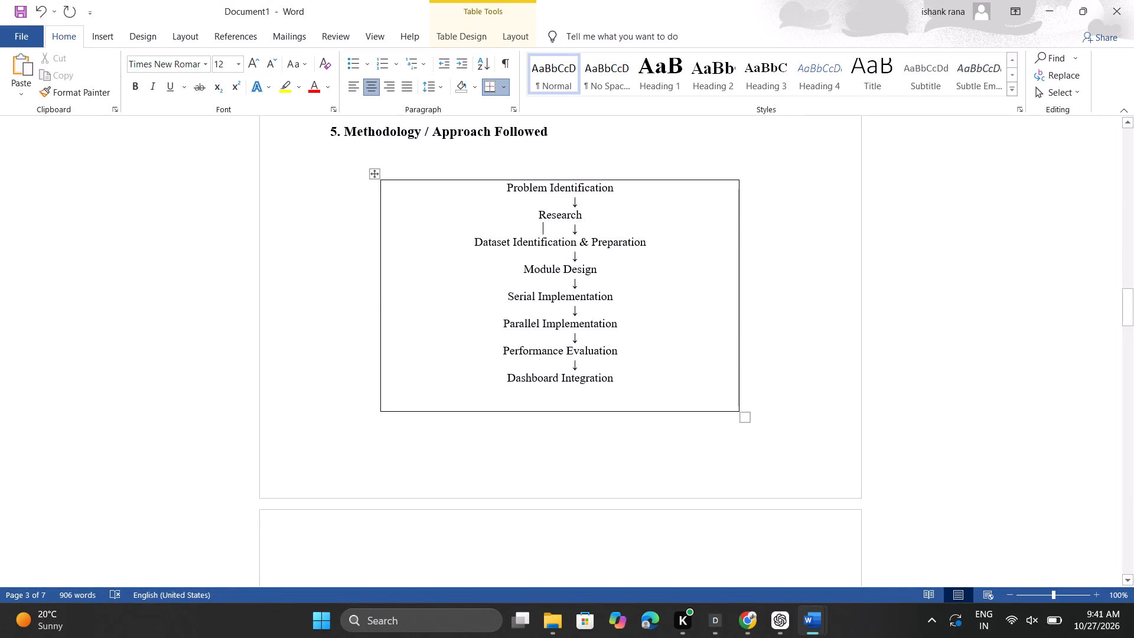
Remove the ten leading spaces before the down arrow below "Problem Identification" so it is centered.
left_click(572, 204)
key("BackSpace")
key("BackSpace")
key("BackSpace")
key("BackSpace")
key("BackSpace")
key("BackSpace")
key("BackSpace")
key("BackSpace")
key("BackSpace")
key("BackSpace")
Remove the ten leading spaces before the down arrow below "Research" so it is centered.
left_click(571, 231)
key("BackSpace")
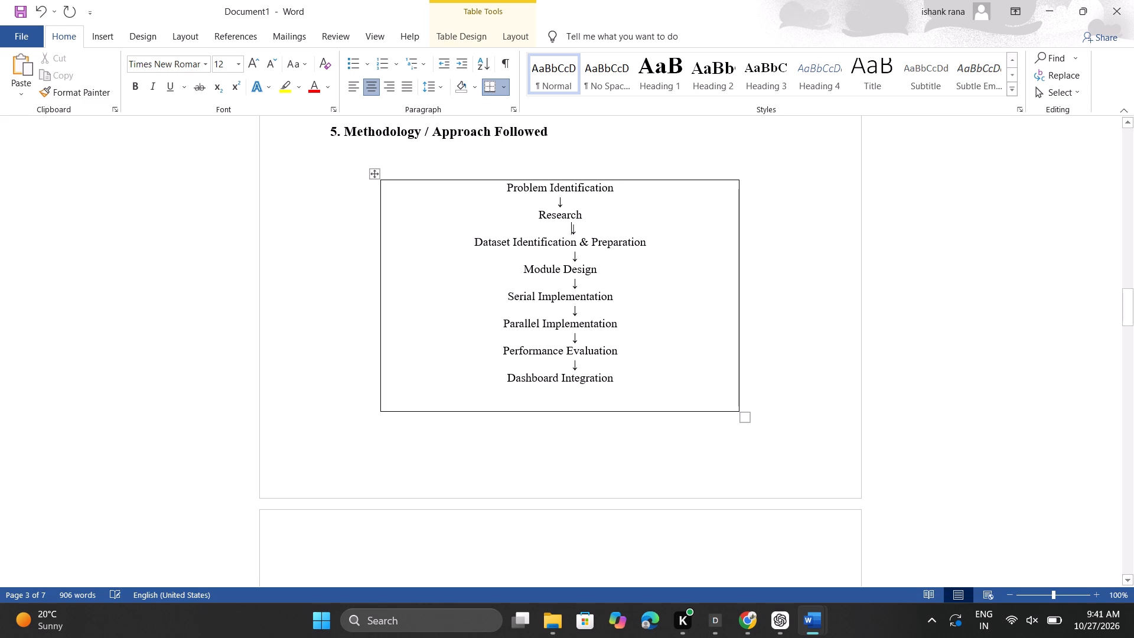
key("BackSpace")
key("BackSpace")
key("BackSpace")
key("BackSpace")
key("BackSpace")
key("BackSpace")
key("BackSpace")
key("BackSpace")
key("BackSpace")
Remove the ten leading spaces before the down arrow below "Dataset Identification & Preparation" so it is centered.
left_click(572, 259)
key("BackSpace")
key("BackSpace")
key("BackSpace")
key("BackSpace")
key("BackSpace")
key("BackSpace")
key("BackSpace")
key("BackSpace")
key("BackSpace")
key("BackSpace")
Delete nine of the leading spaces before the down arrow below "Module Design" to bring it toward the center.
left_click(572, 287)
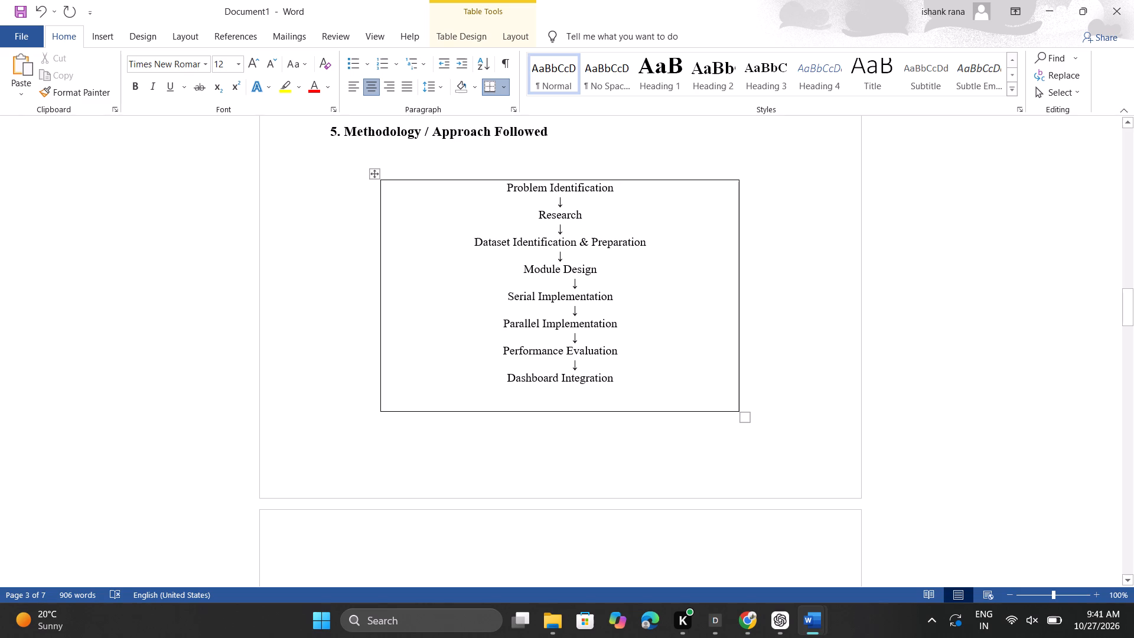
key("BackSpace")
key("BackSpace")
key("BackSpace")
key("BackSpace")
key("BackSpace")
key("BackSpace")
key("BackSpace")
key("BackSpace")
key("BackSpace")
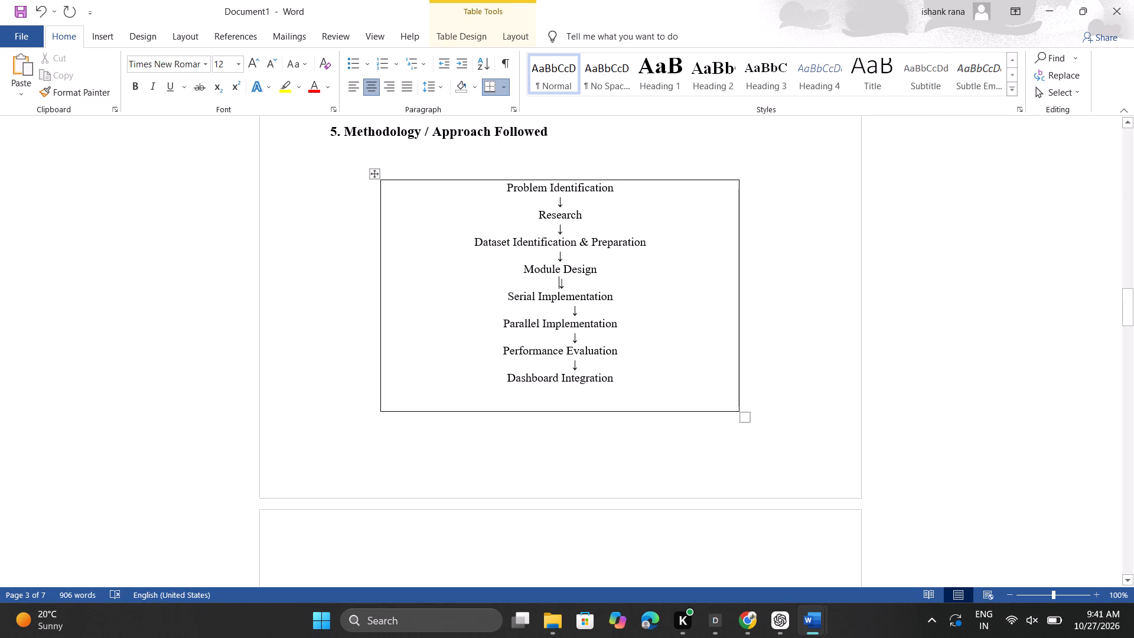
Delete eight of the leading spaces before the down arrow below "Serial Implementation" to bring it toward the center.
left_click(569, 316)
key("Up")
key("BackSpace")
key("BackSpace")
key("BackSpace")
key("BackSpace")
key("BackSpace")
key("BackSpace")
key("BackSpace")
key("BackSpace")
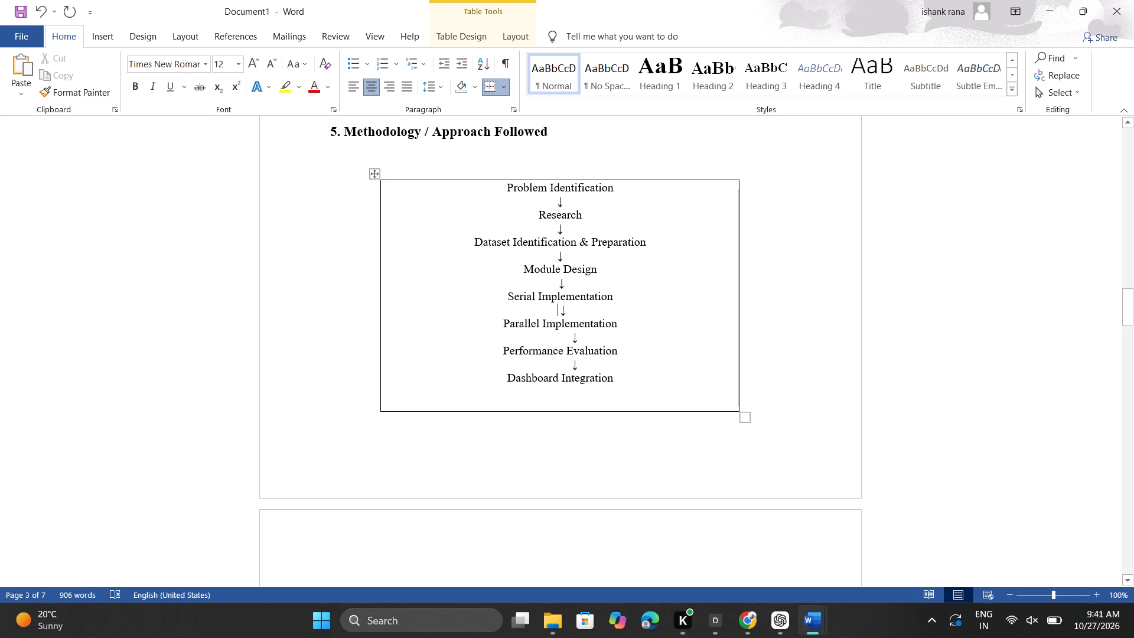
Delete eight of the leading spaces before the down arrow below "Parallel Implementation" to bring it toward the center.
left_click(569, 339)
key("BackSpace")
key("BackSpace")
key("BackSpace")
key("BackSpace")
key("BackSpace")
key("BackSpace")
key("BackSpace")
key("BackSpace")
Delete eight of the leading spaces before the down arrow below "Performance Evaluation" to bring it toward the center.
left_click(571, 367)
key("BackSpace")
key("BackSpace")
key("BackSpace")
key("BackSpace")
key("BackSpace")
key("BackSpace")
key("BackSpace")
key("BackSpace")
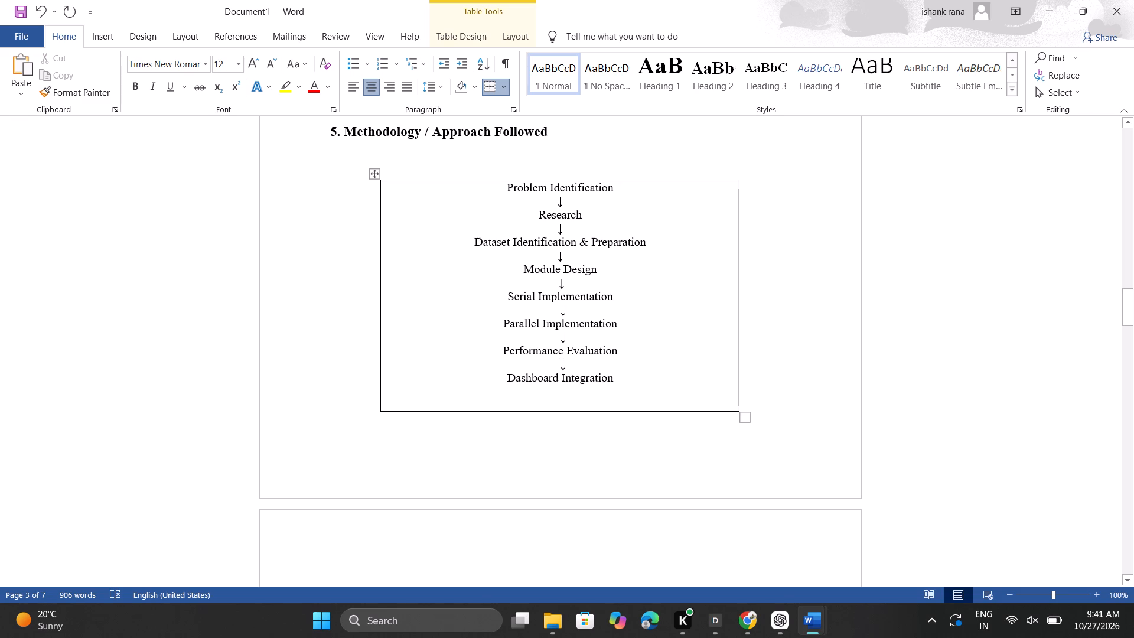
left_click_drag(573, 411, 576, 389)
Replace the blank line above the "11. Individual / Team Contribution" heading with extra blank lines that push the heading onto the next page.
scroll(576, 389, "down", 3)
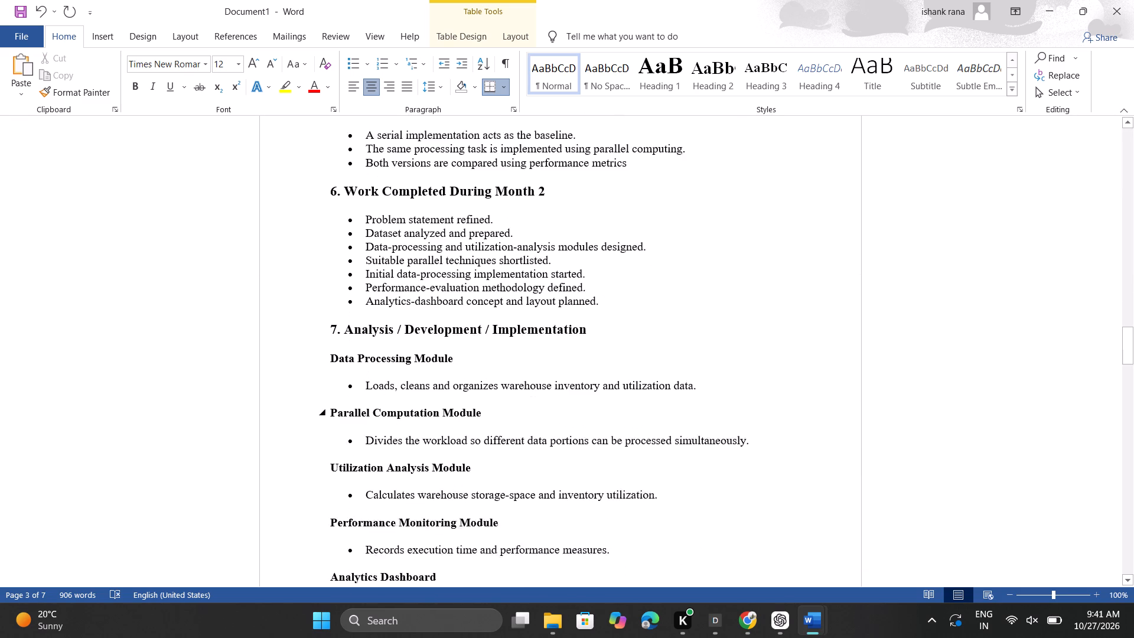
scroll(576, 389, "down", 3)
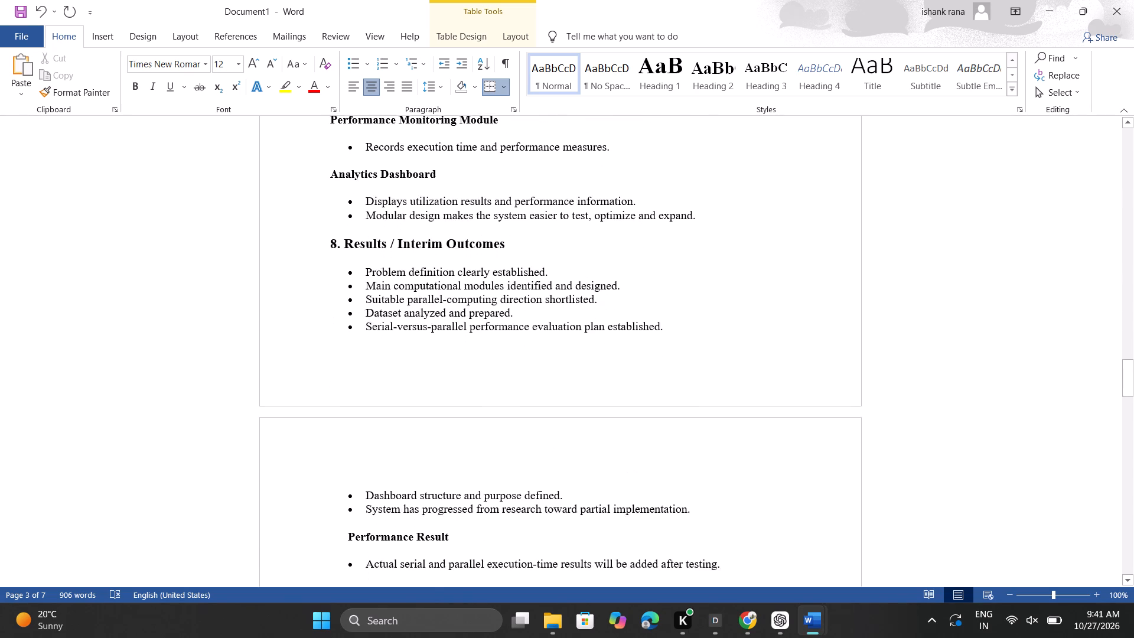
scroll(576, 389, "down", 3)
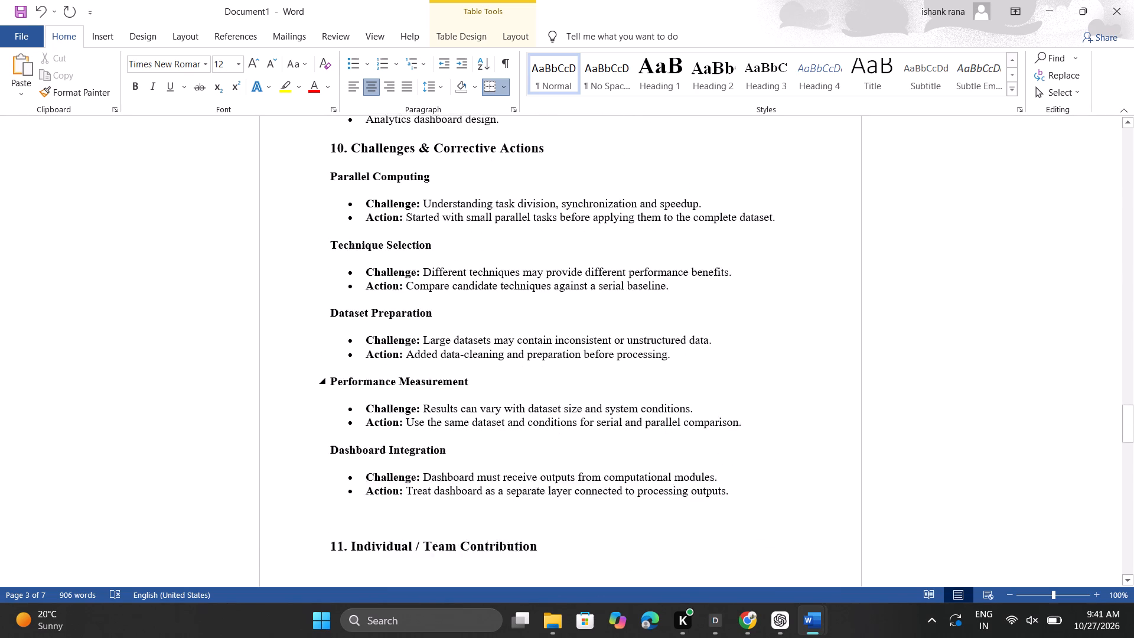
scroll(576, 389, "down", 3)
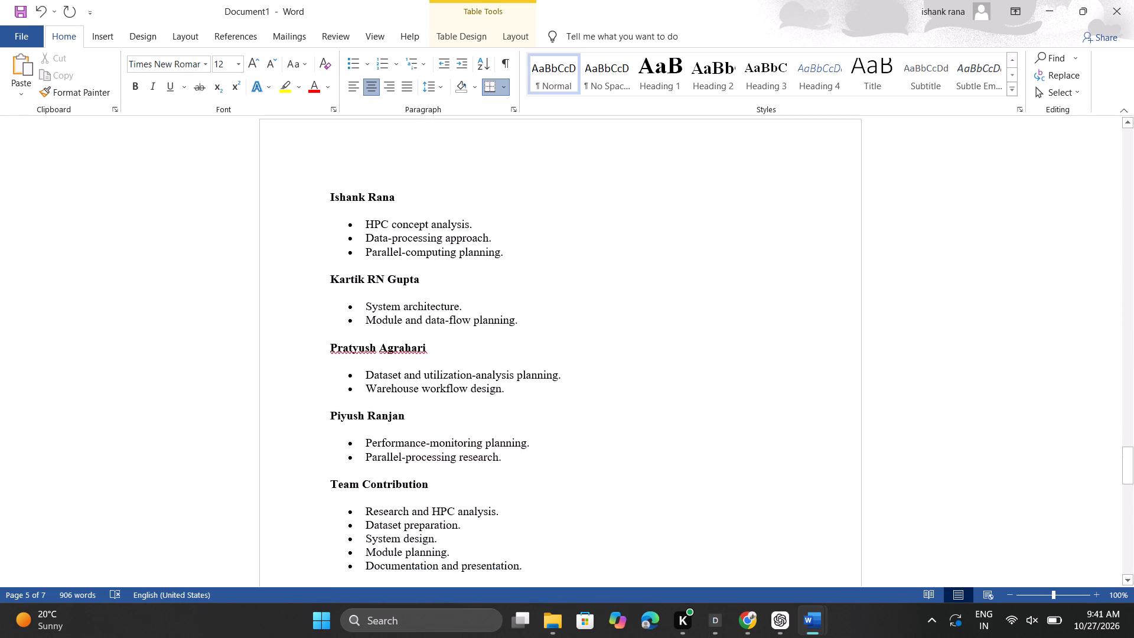
scroll(576, 389, "down", 2)
scroll(576, 389, "up", 2)
scroll(419, 304, "up", 1)
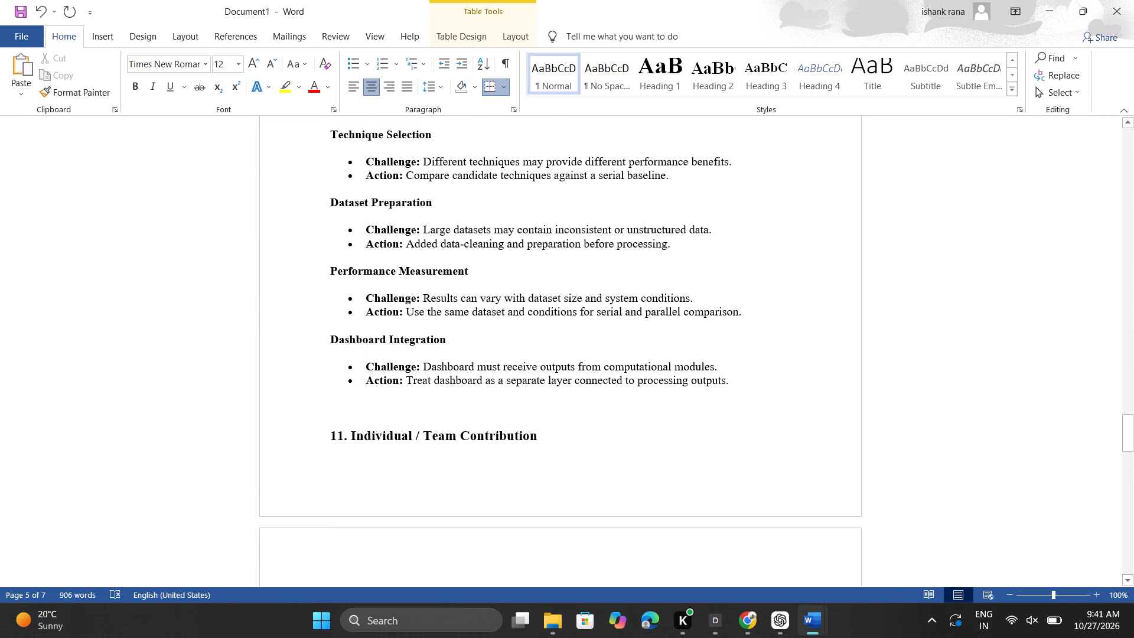
left_click(345, 408)
key("BackSpace")
key("Return")
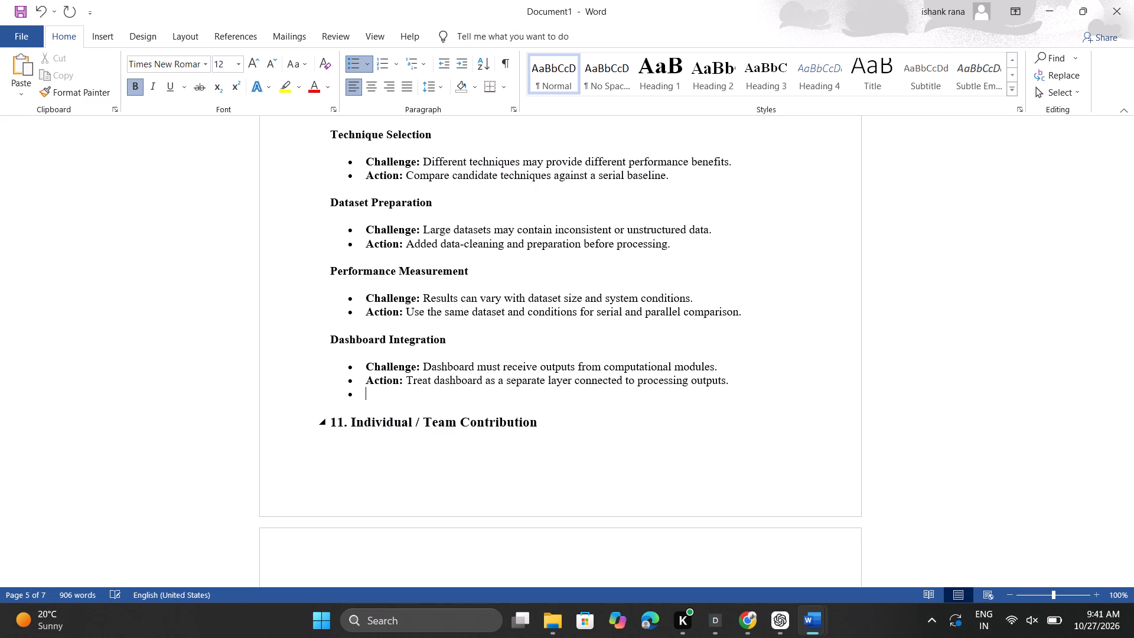
key("Return")
key("Return")
Remove the blank line above the "12. Overall Progress (%)" heading so the whole progress table fits on one page.
scroll(345, 408, "down", 2)
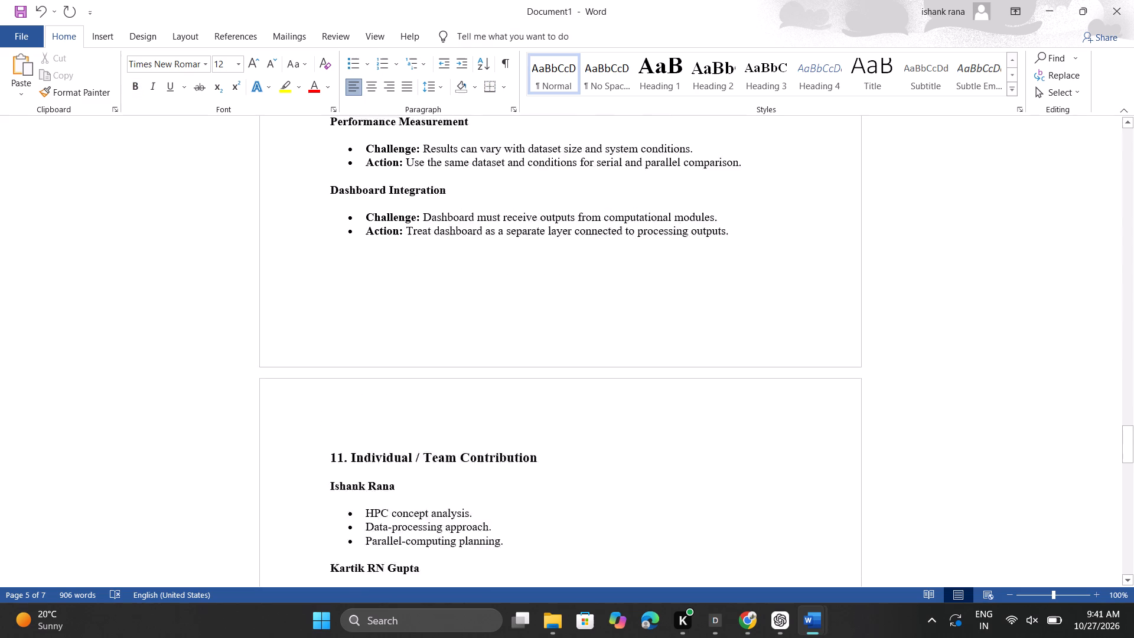
scroll(345, 408, "down", 6)
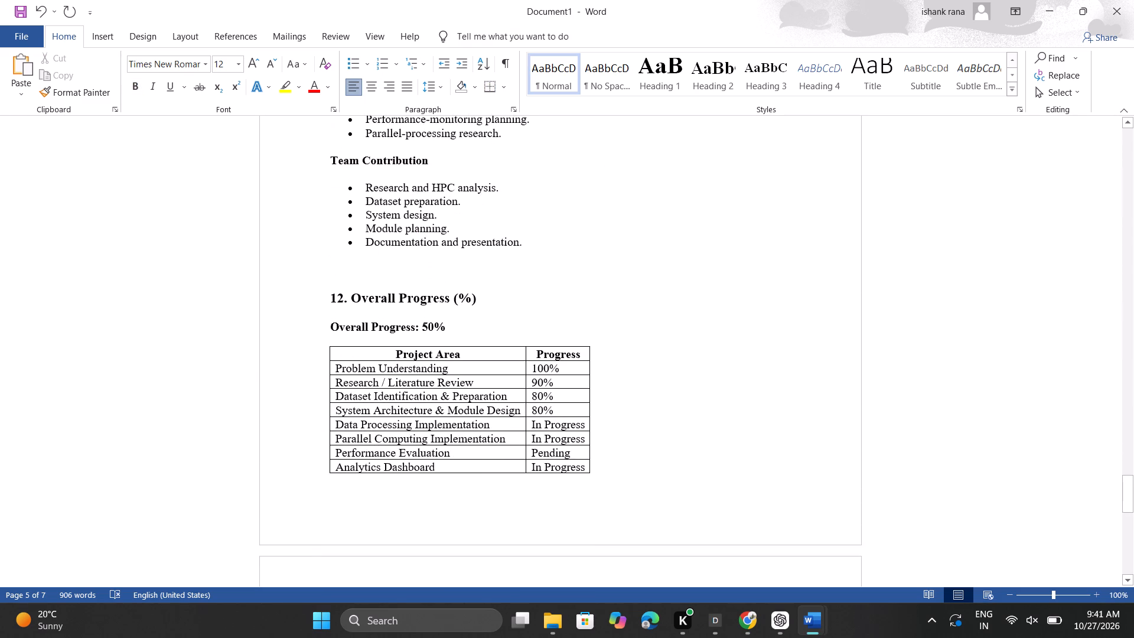
scroll(345, 408, "down", 1)
scroll(345, 408, "up", 4)
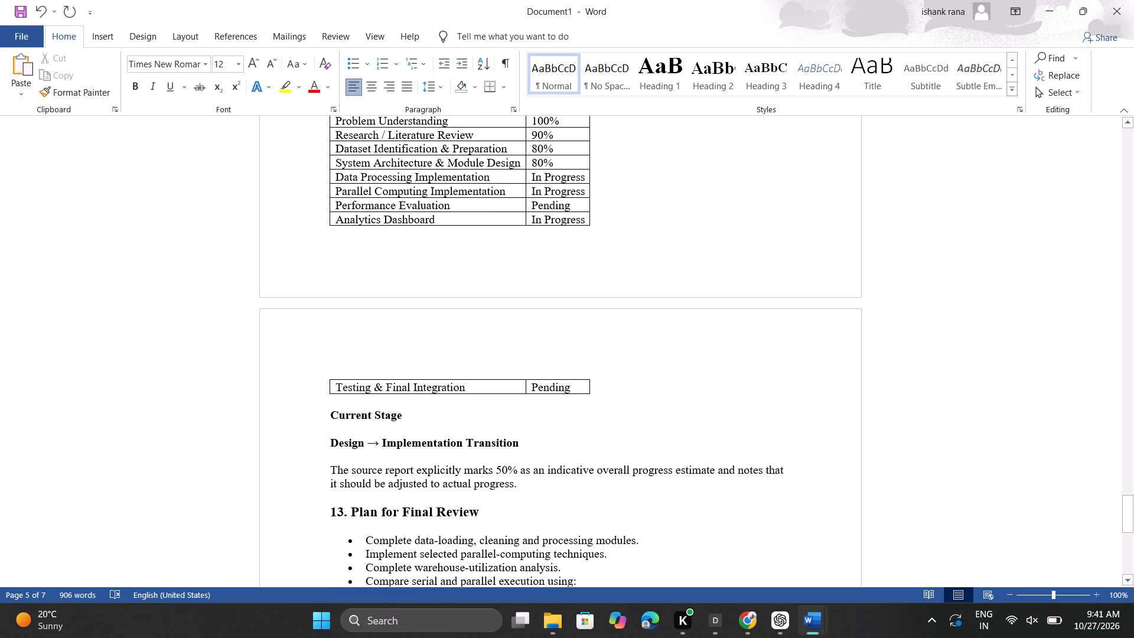
scroll(345, 408, "up", 1)
left_click(350, 285)
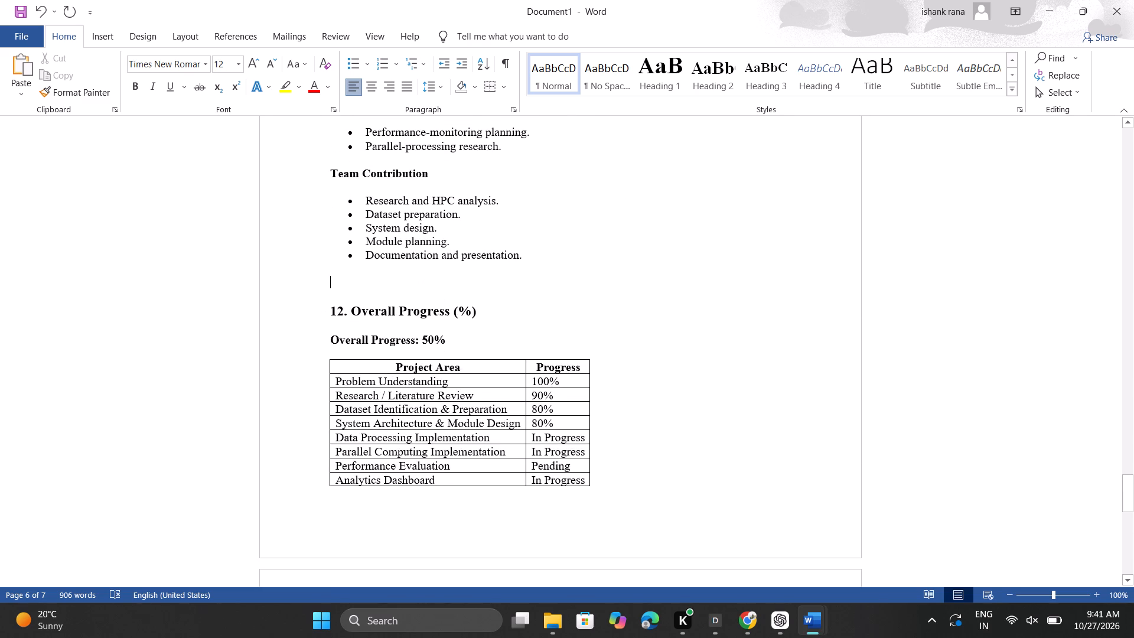
key("BackSpace")
Add one unbulleted blank line above the "9. Evidence / Supporting Material" heading.
scroll(350, 285, "down", 2)
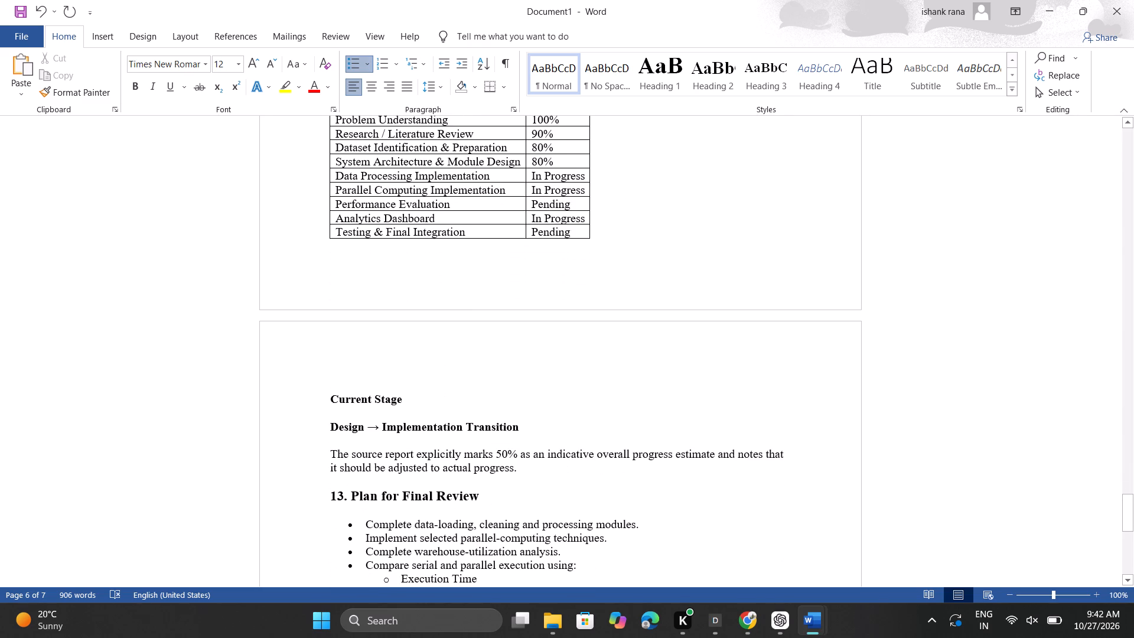
scroll(350, 285, "up", 3)
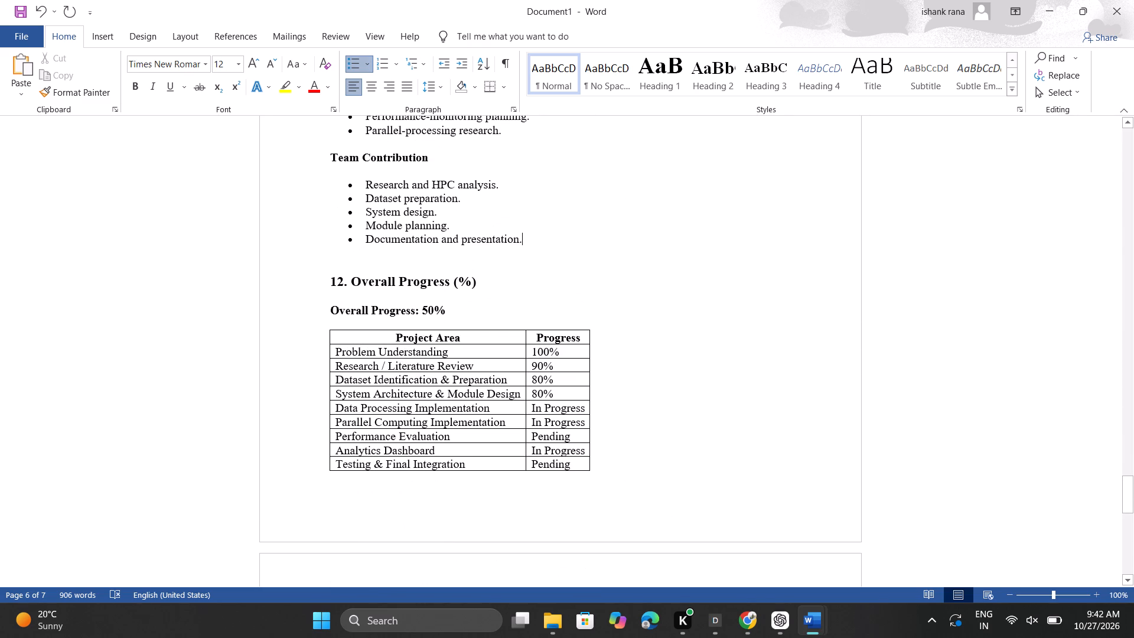
scroll(350, 285, "up", 3)
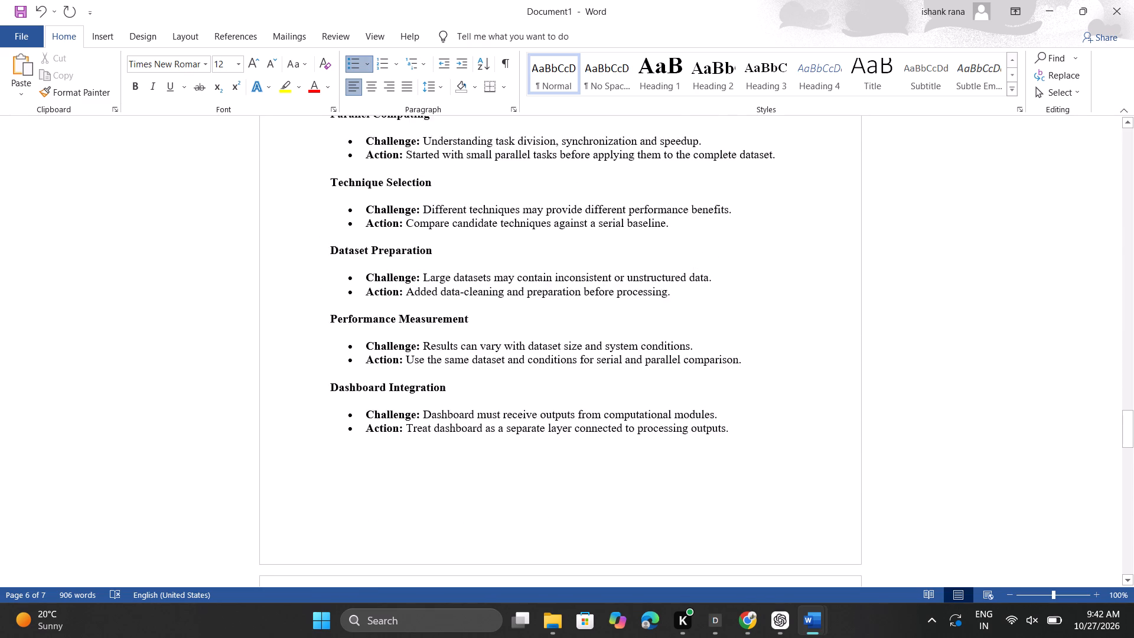
scroll(350, 285, "up", 2)
scroll(350, 285, "down", 1)
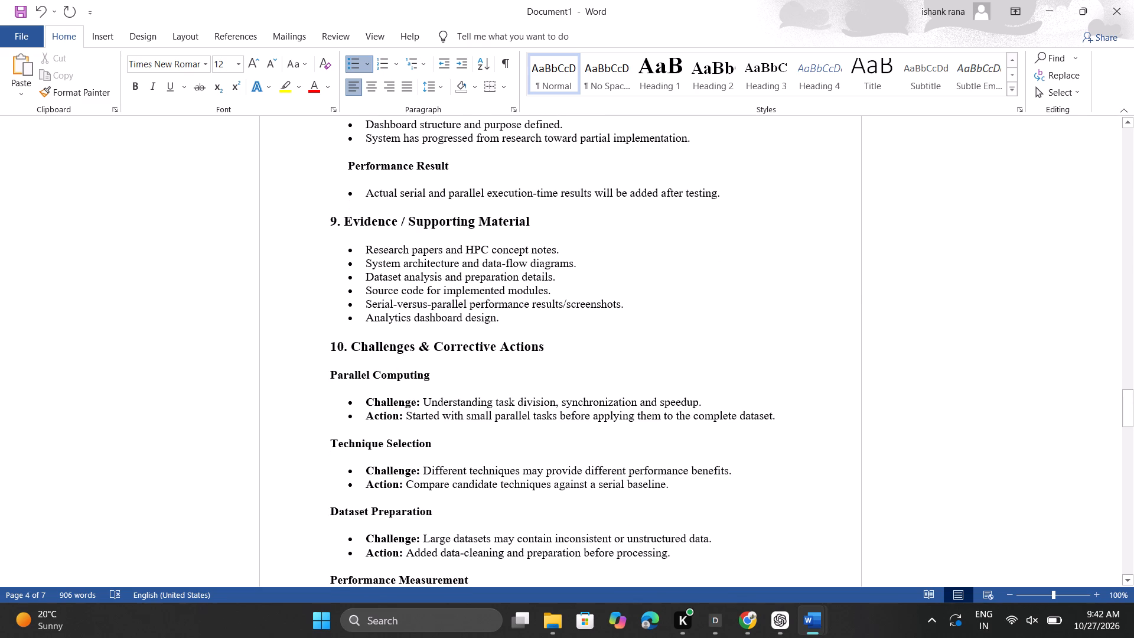
scroll(363, 183, "down", 3)
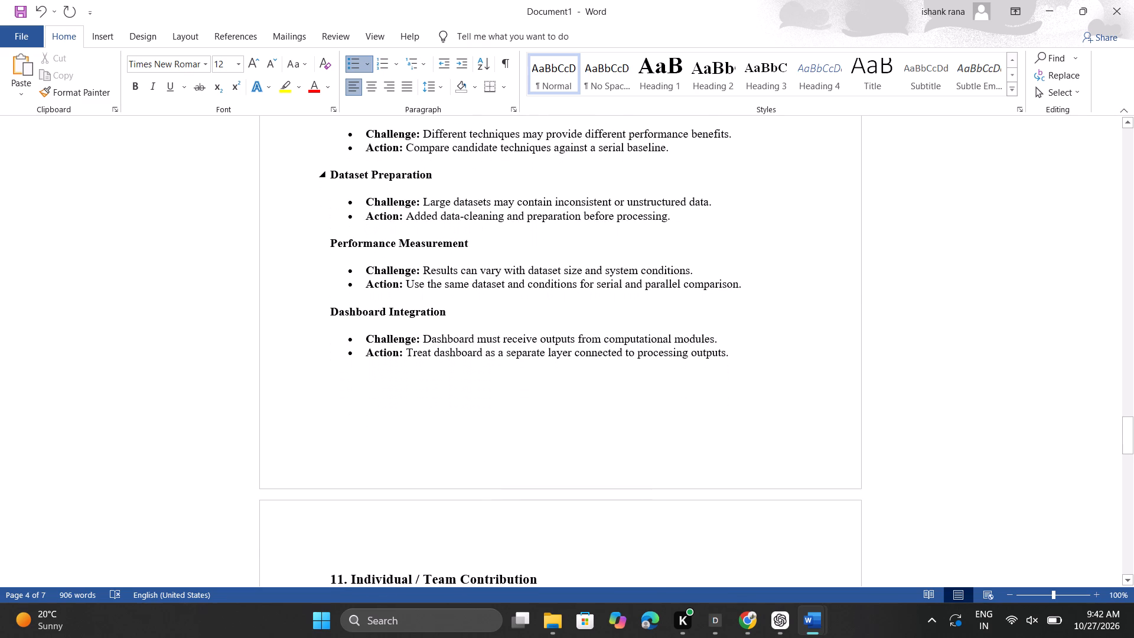
scroll(363, 183, "up", 2)
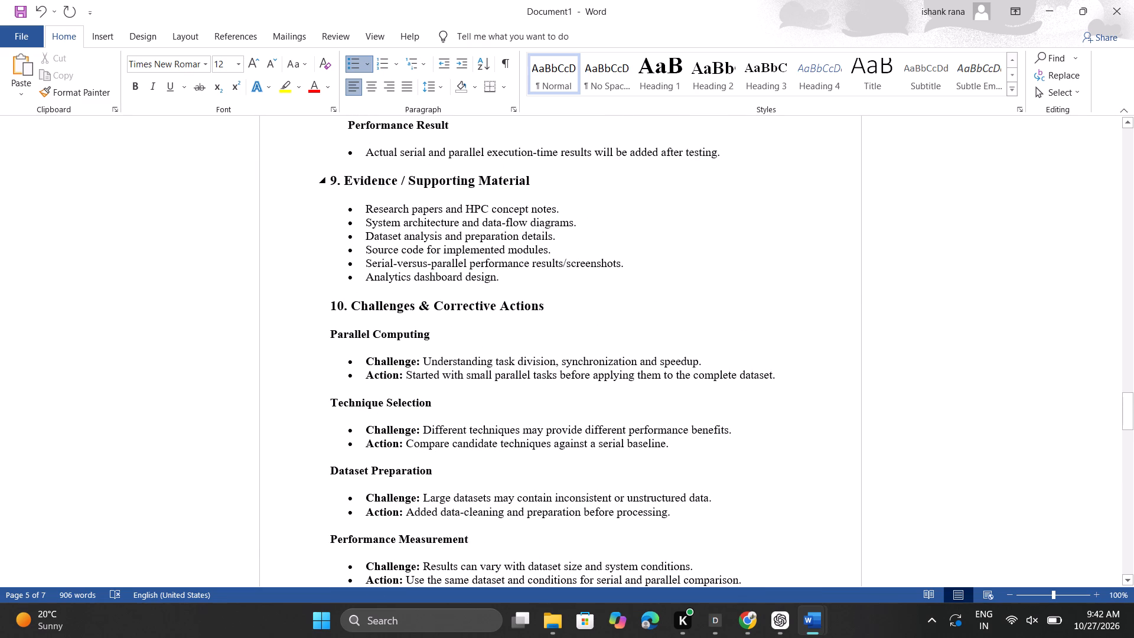
left_click(729, 149)
key("Return")
key("BackSpace")
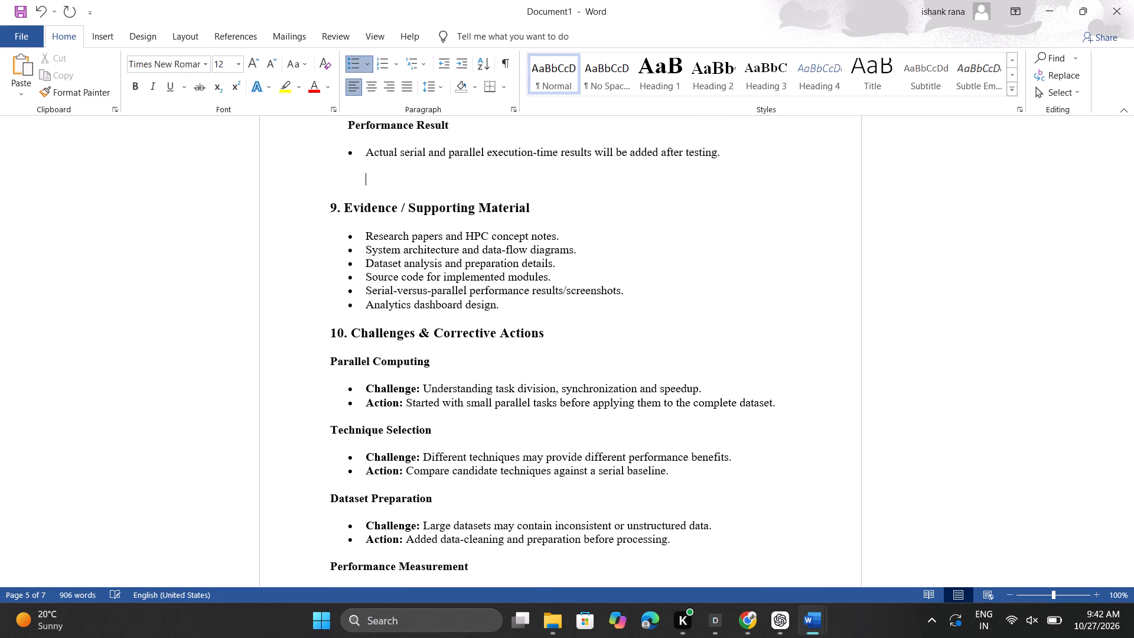
key("BackSpace")
key("BackSpace")
key("BackSpace")
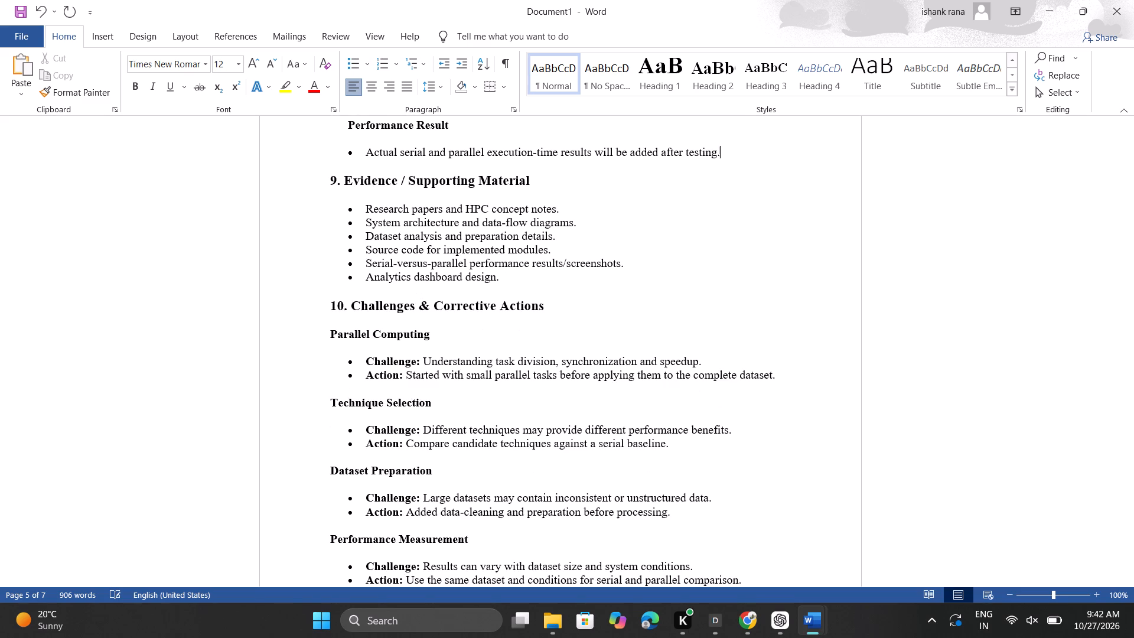
key("Return")
key("BackSpace")
Add one unbulleted blank line above the "10. Challenges & Corrective Actions" heading.
scroll(729, 149, "down", 1)
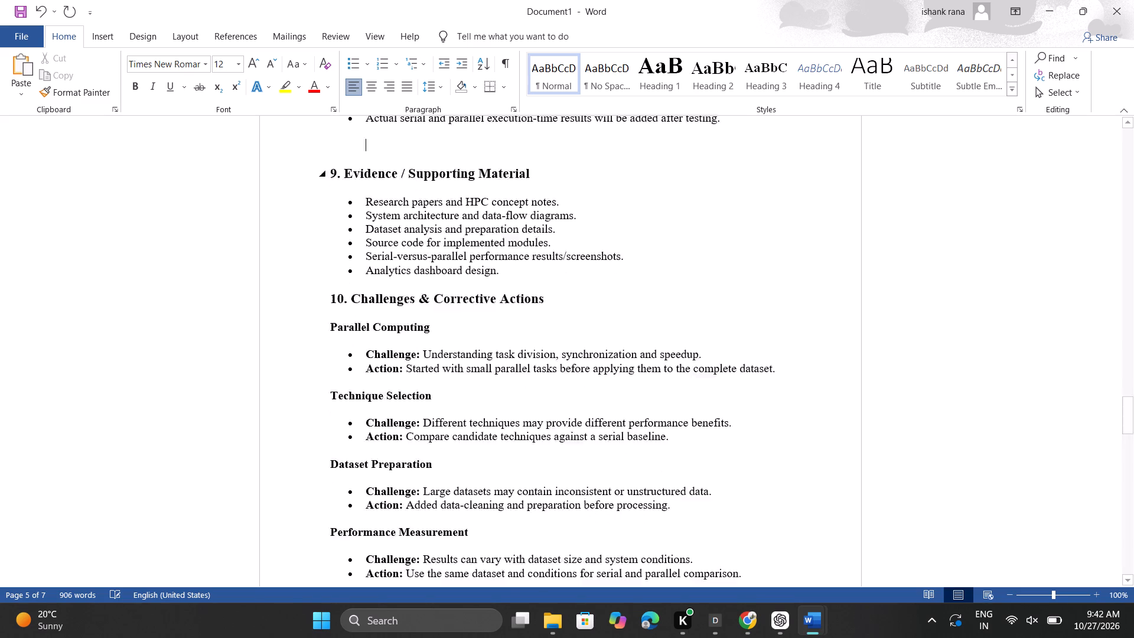
scroll(729, 149, "down", 1)
scroll(653, 141, "up", 1)
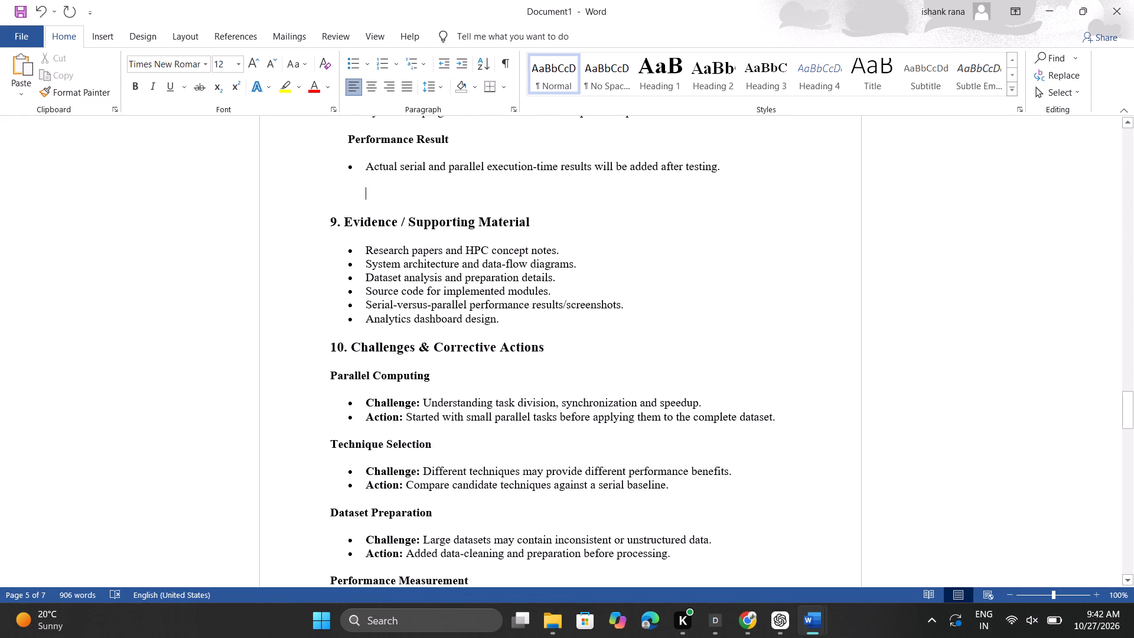
left_click(579, 324)
key("Return")
key("BackSpace")
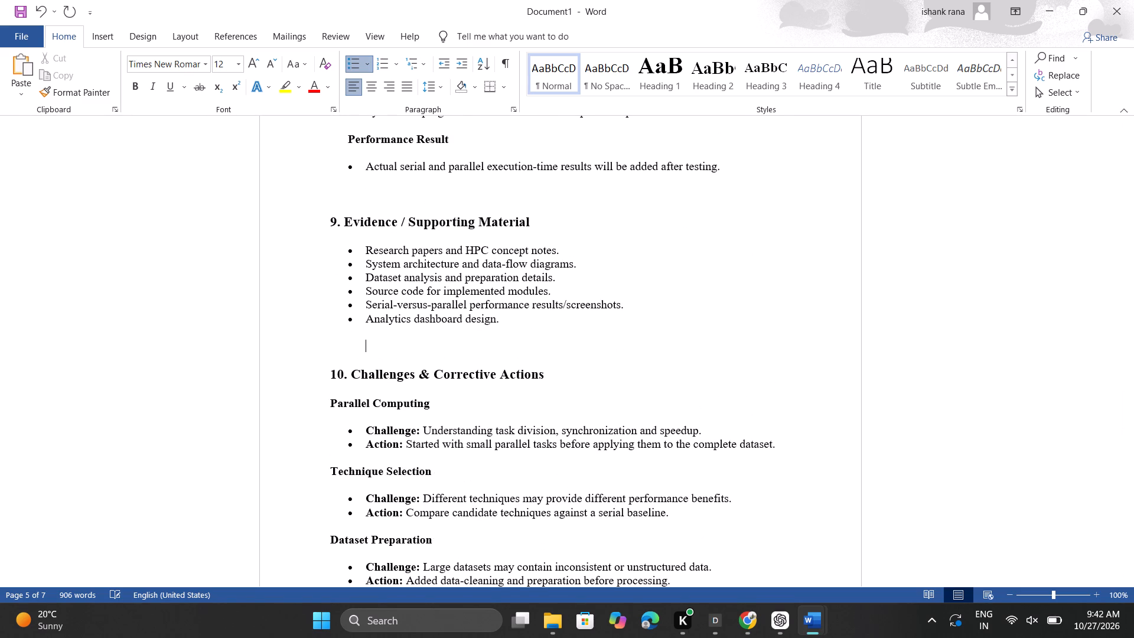
Delete the two blank lines above "11. Individual / Team Contribution" at the start of its page, undoing any extra deletion.
scroll(579, 324, "down", 3)
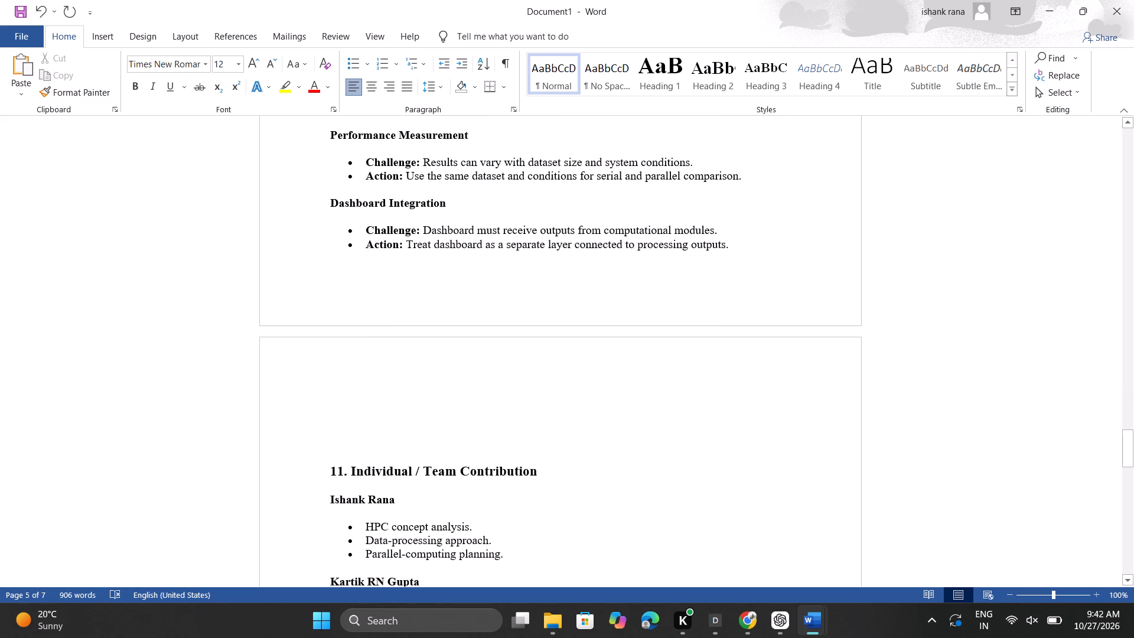
left_click(328, 462)
key("Down")
key("BackSpace")
key("BackSpace")
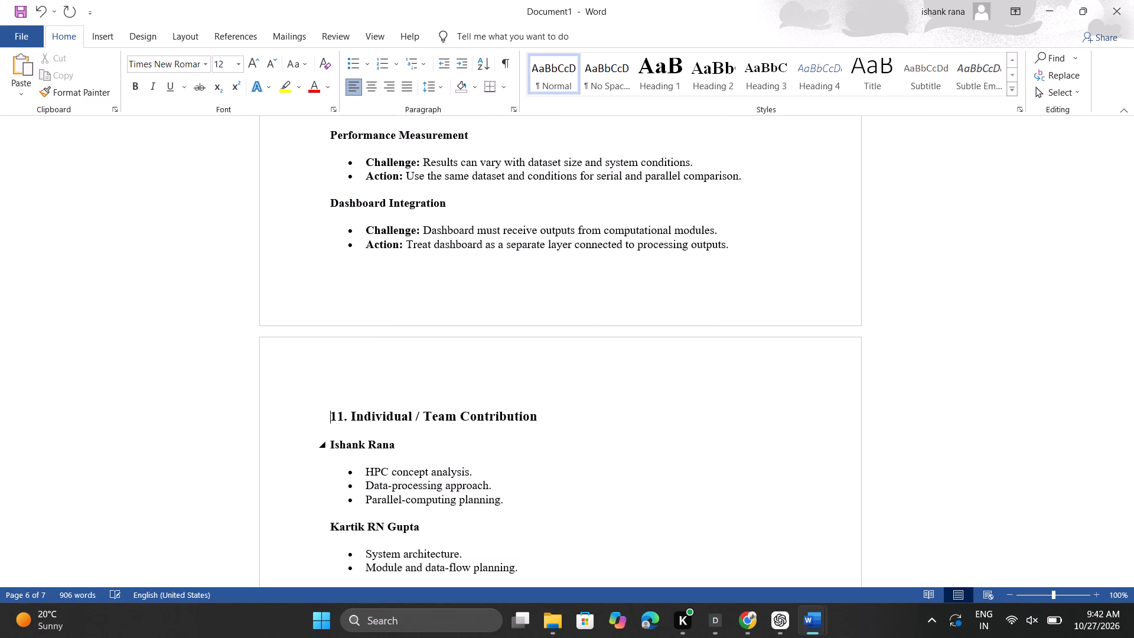
key("BackSpace")
key("ctrl+z")
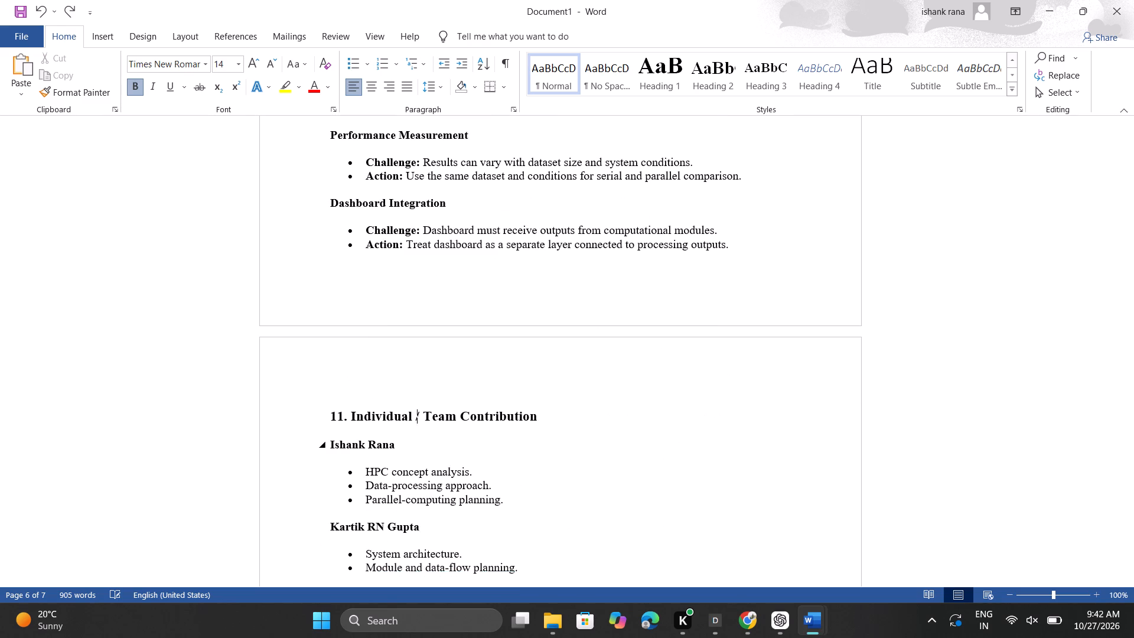
Delete the blank line between the "5. Methodology / Approach Followed" heading and the boxed flow.
scroll(328, 462, "down", 4)
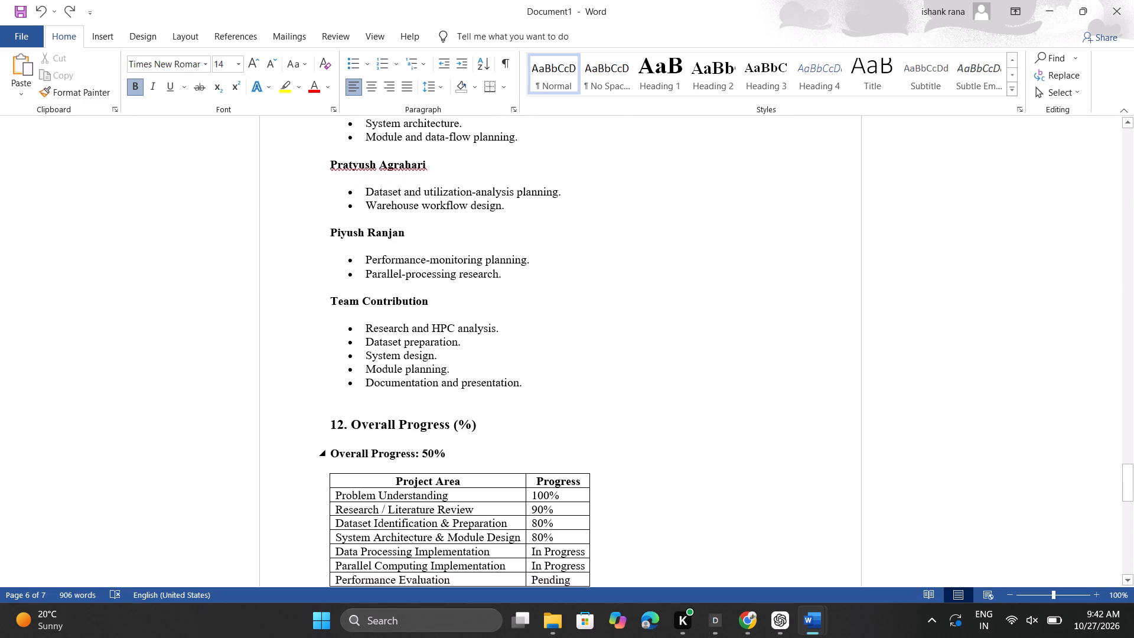
scroll(328, 462, "down", 3)
scroll(328, 462, "up", 1)
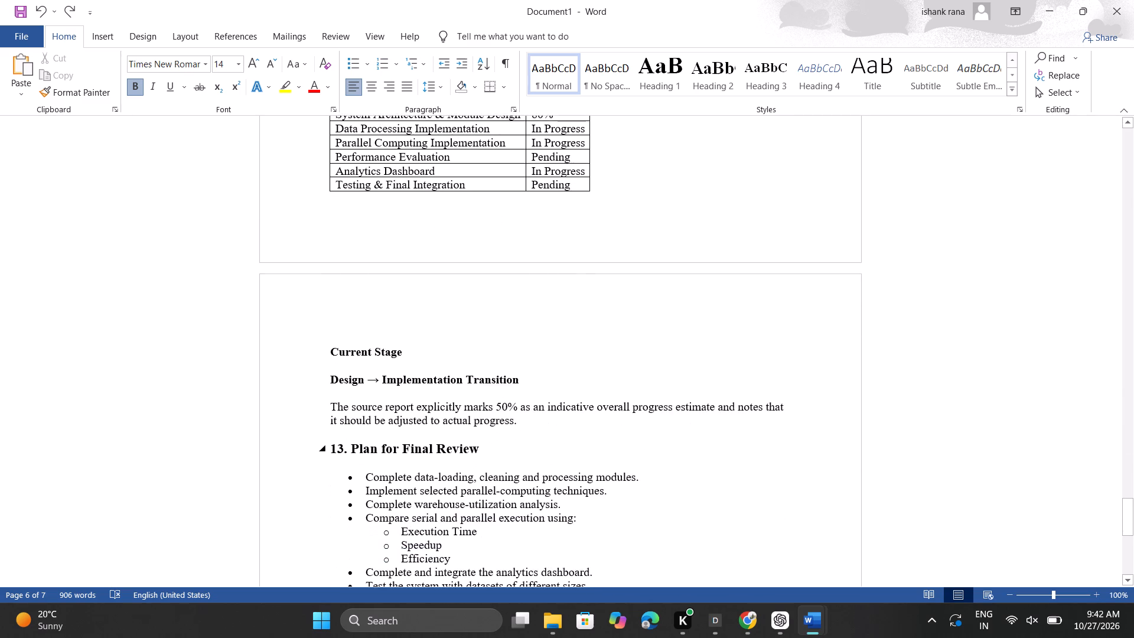
scroll(328, 462, "up", 5)
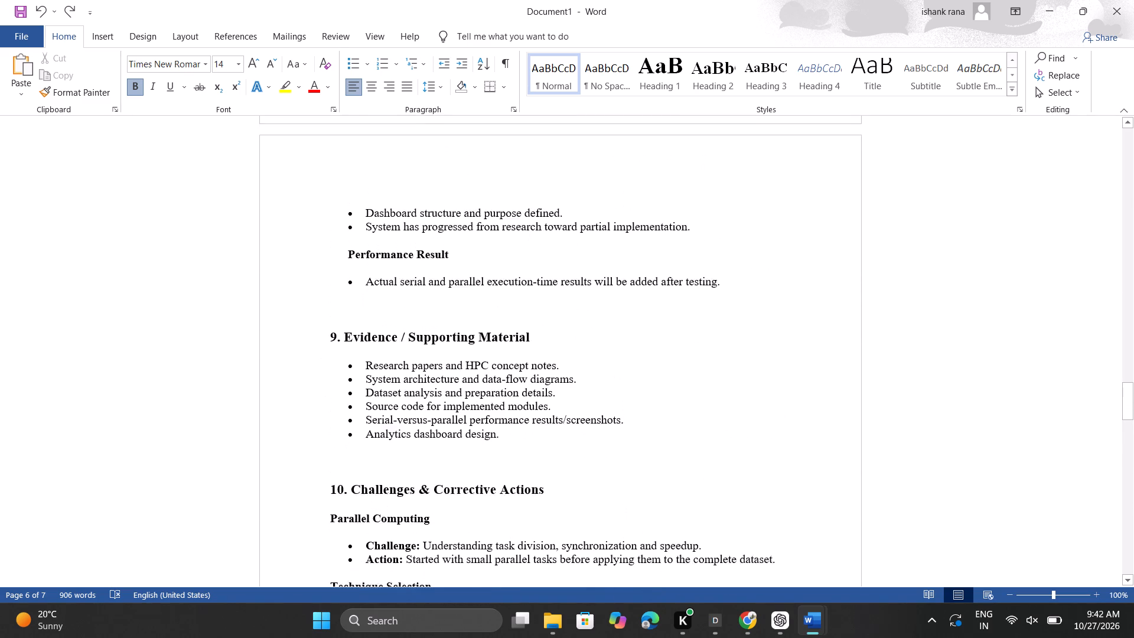
scroll(328, 462, "up", 5)
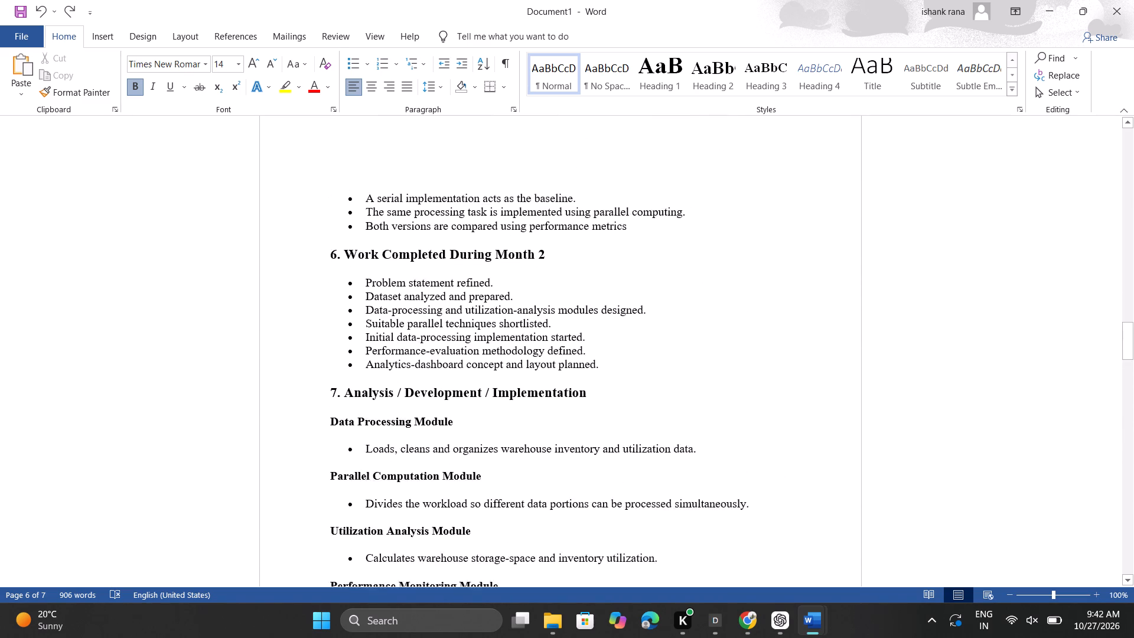
scroll(328, 462, "up", 5)
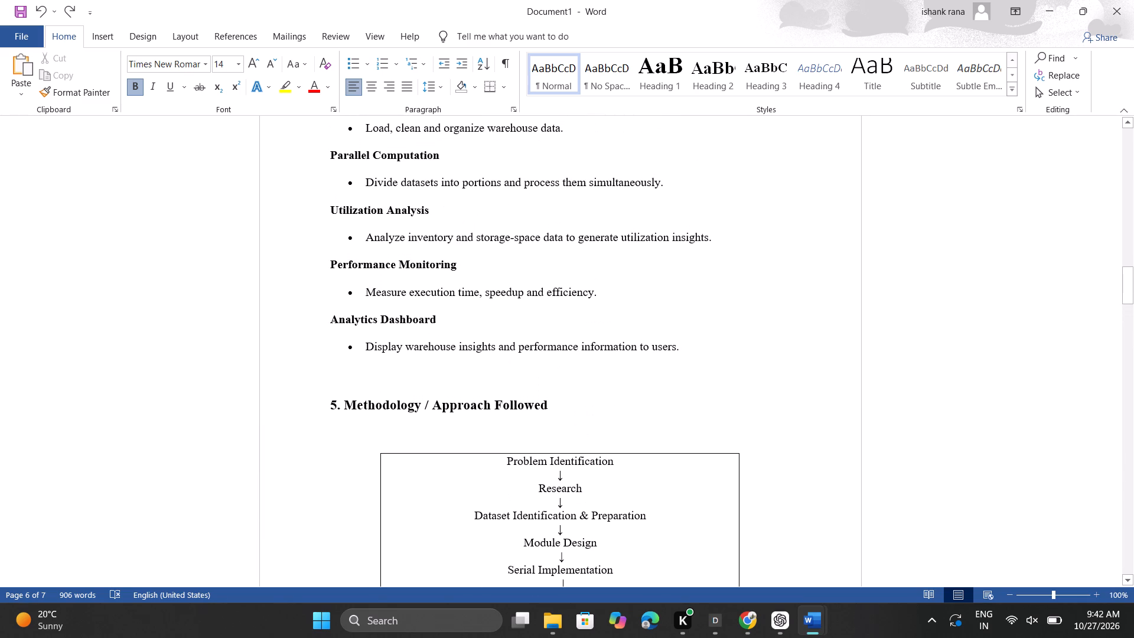
left_click(400, 431)
key("BackSpace")
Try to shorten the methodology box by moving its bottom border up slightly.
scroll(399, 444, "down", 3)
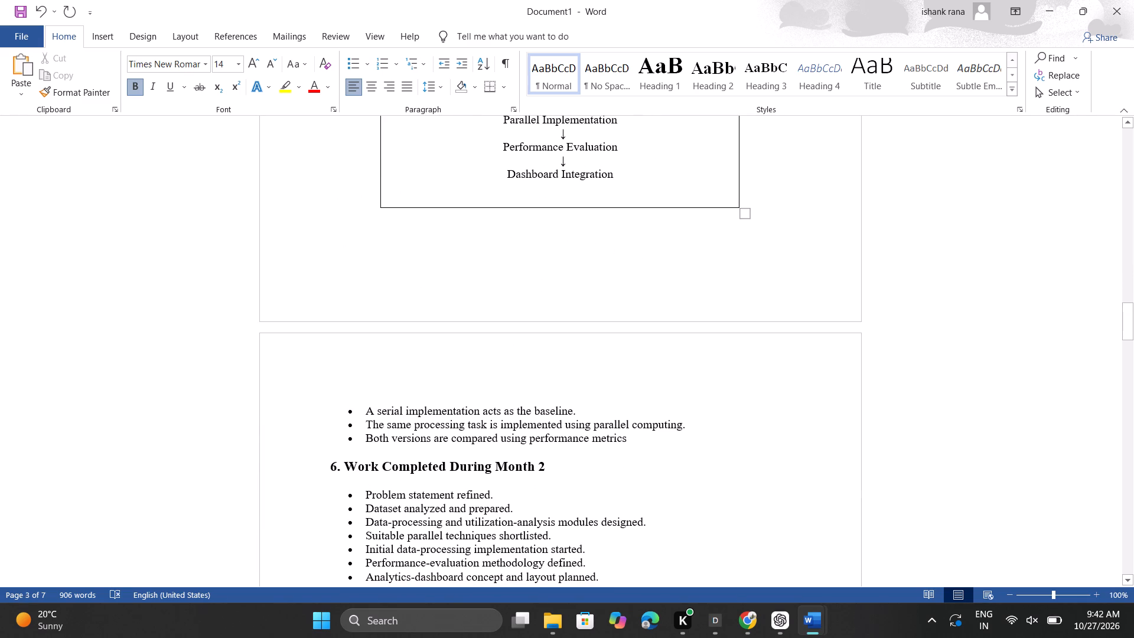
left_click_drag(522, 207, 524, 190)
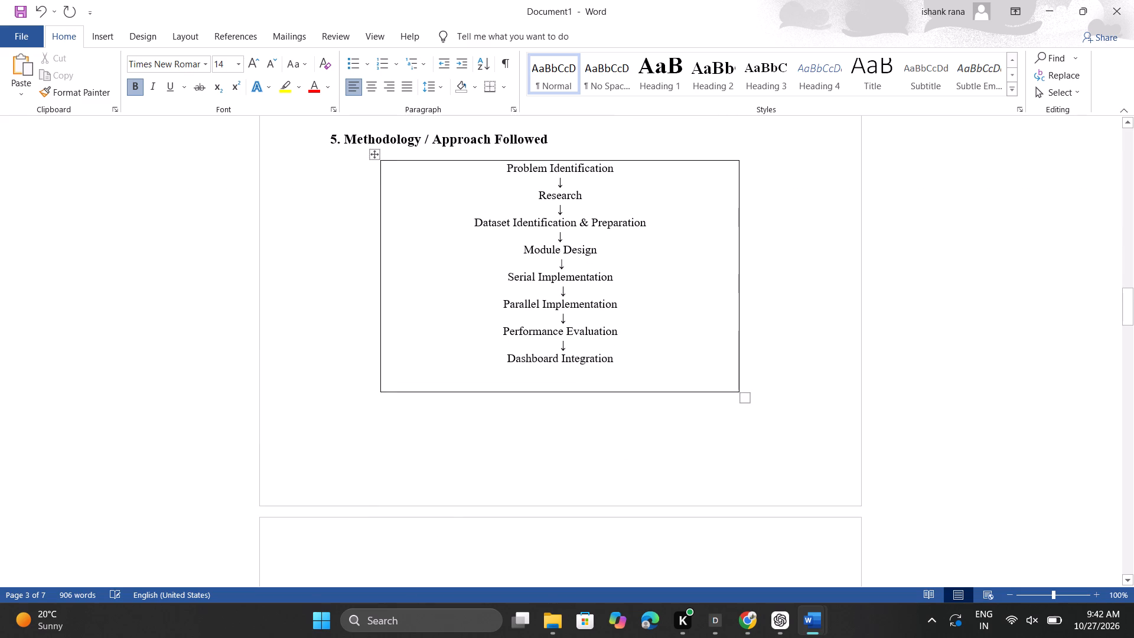
Bring the line "A serial implementation acts as the baseline." up directly below the methodology box and reapply its bullet.
scroll(482, 329, "down", 2)
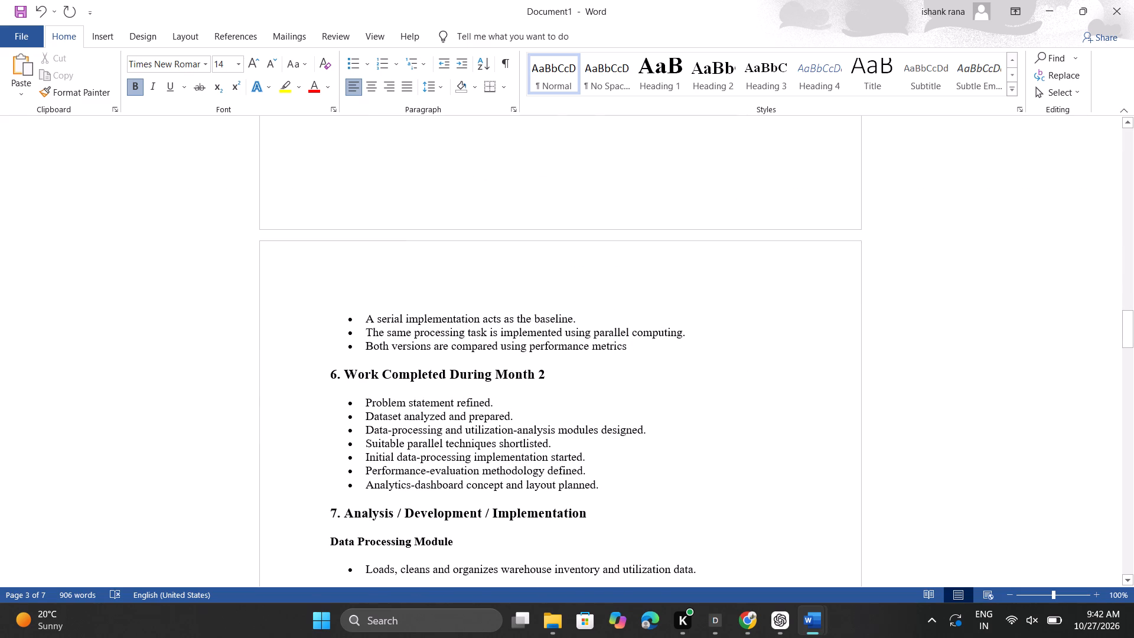
left_click(365, 315)
scroll(365, 315, "up", 1)
key("BackSpace")
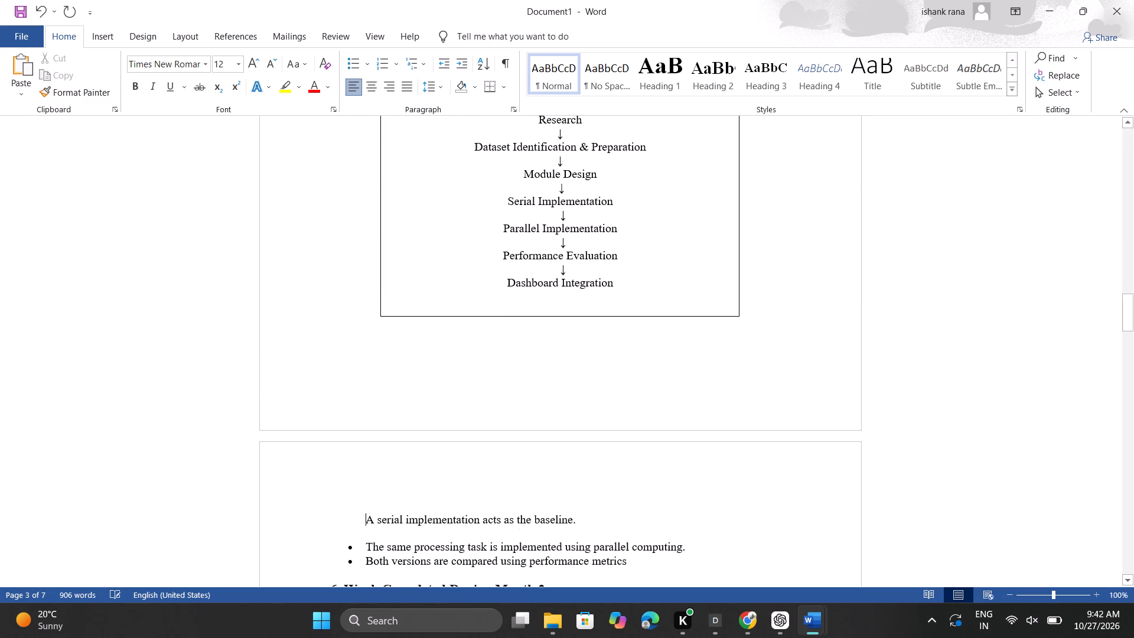
key("BackSpace")
key("BackSpace")
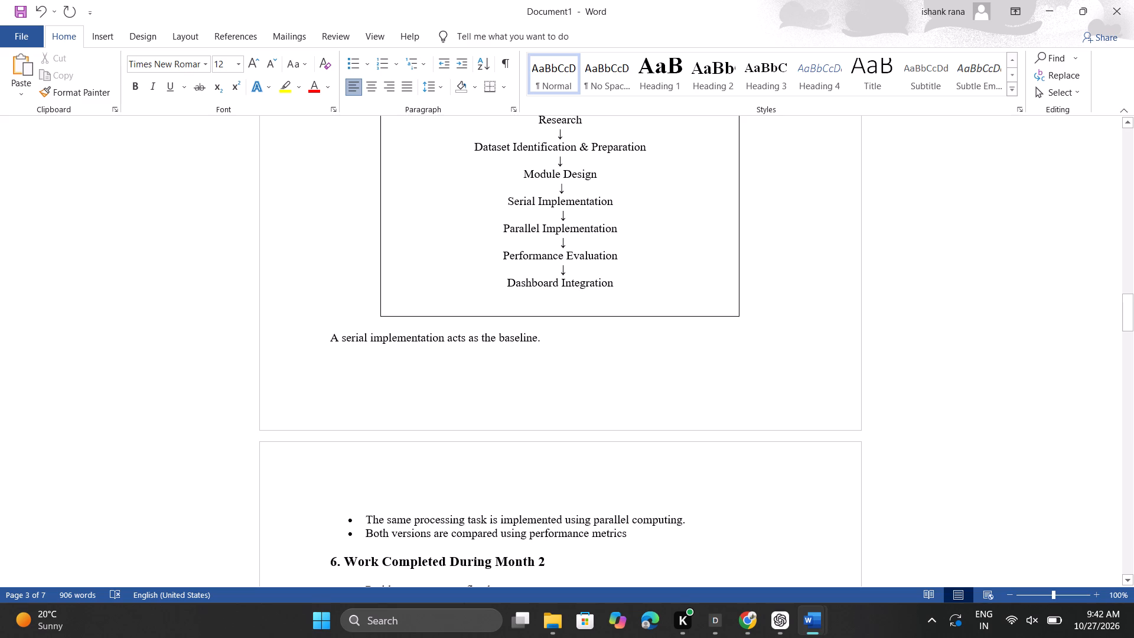
left_click(347, 64)
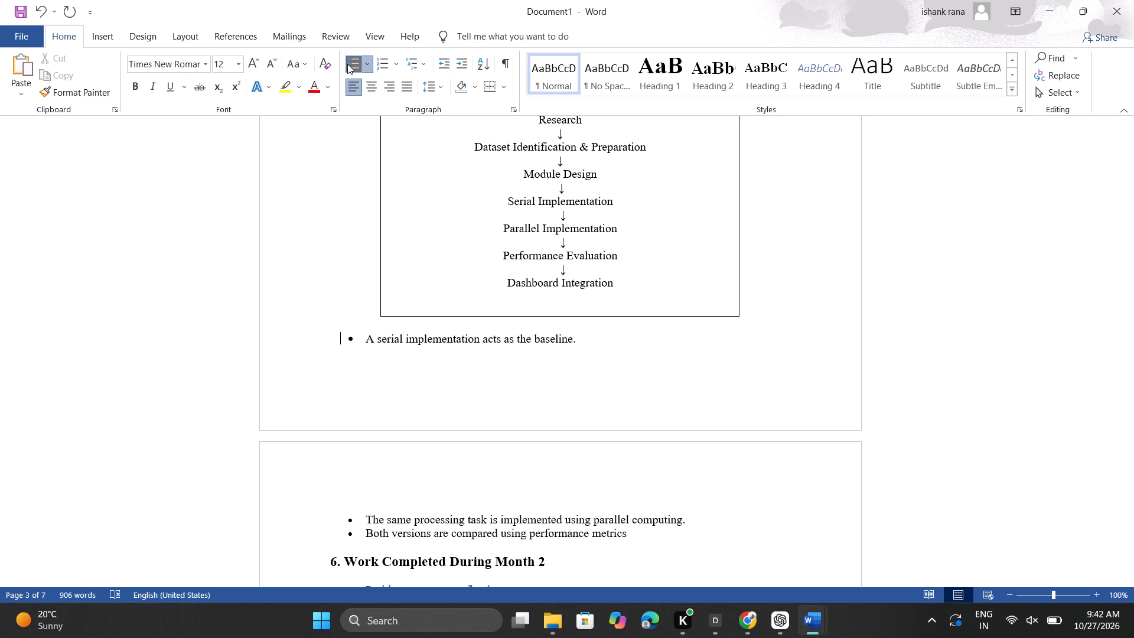
Rebuild "The same processing task is implemented using parallel computing." as the second bullet directly below the serial implementation bullet.
left_click(363, 514)
key("BackSpace")
key("BackSpace")
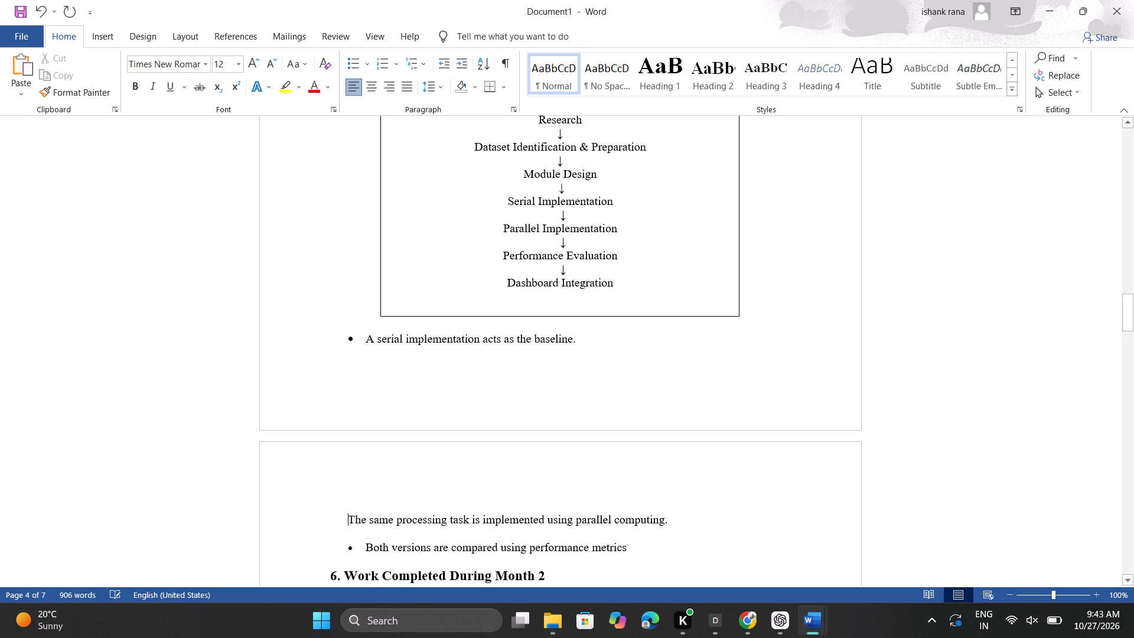
key("BackSpace")
key("BackSpace")
key("Return")
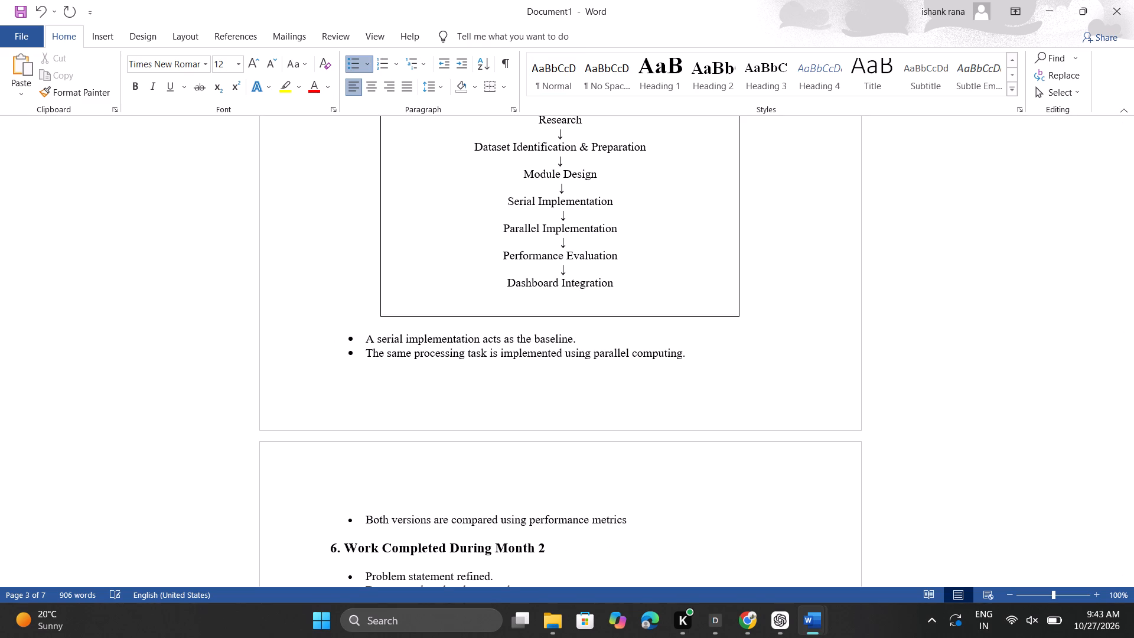
Join "Both versions are compared using performance metrics" to the preceding bullet and split it off again as the third bullet.
left_click(365, 520)
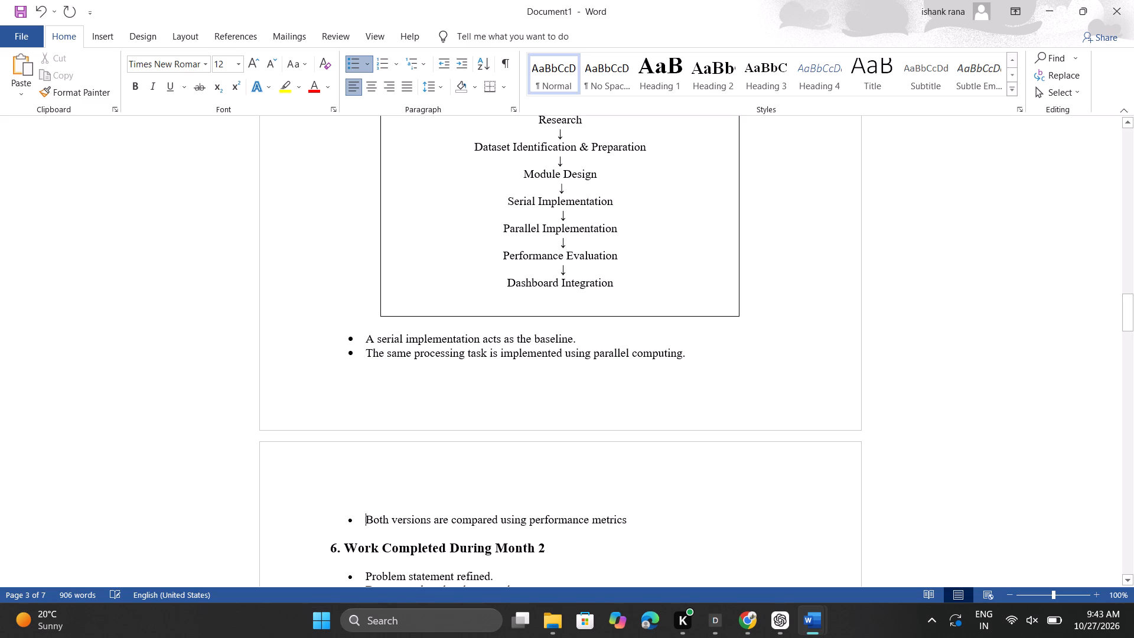
key("BackSpace")
key("BackSpace")
key("BackSpace")
key("BackSpace")
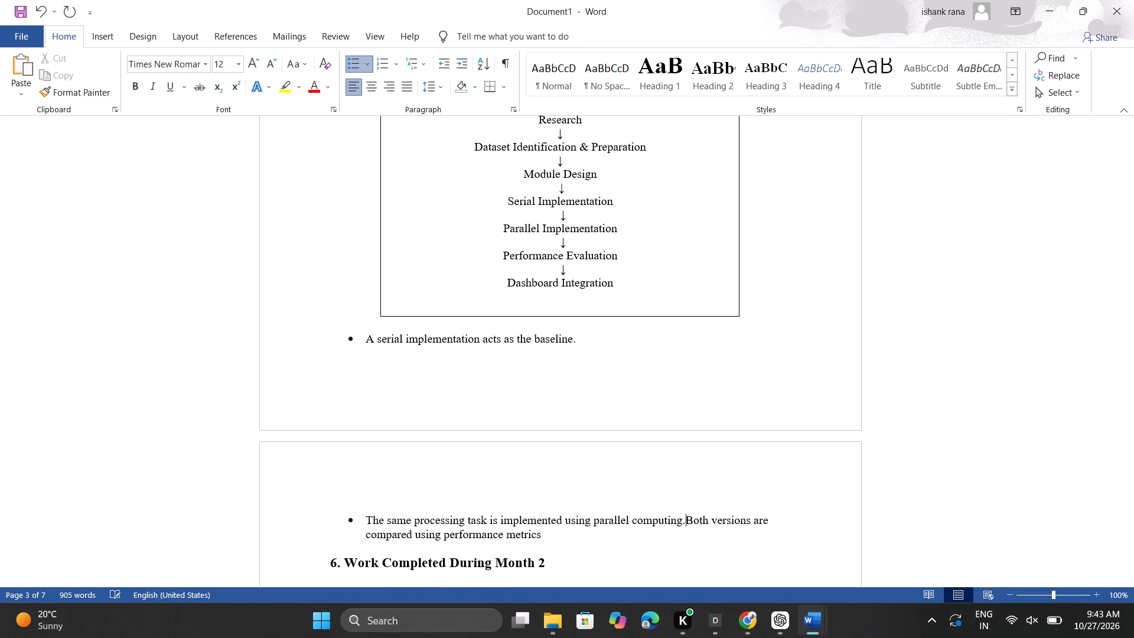
key("Return")
Delete the blank line above the "5. Methodology / Approach Followed" heading.
scroll(365, 520, "up", 1)
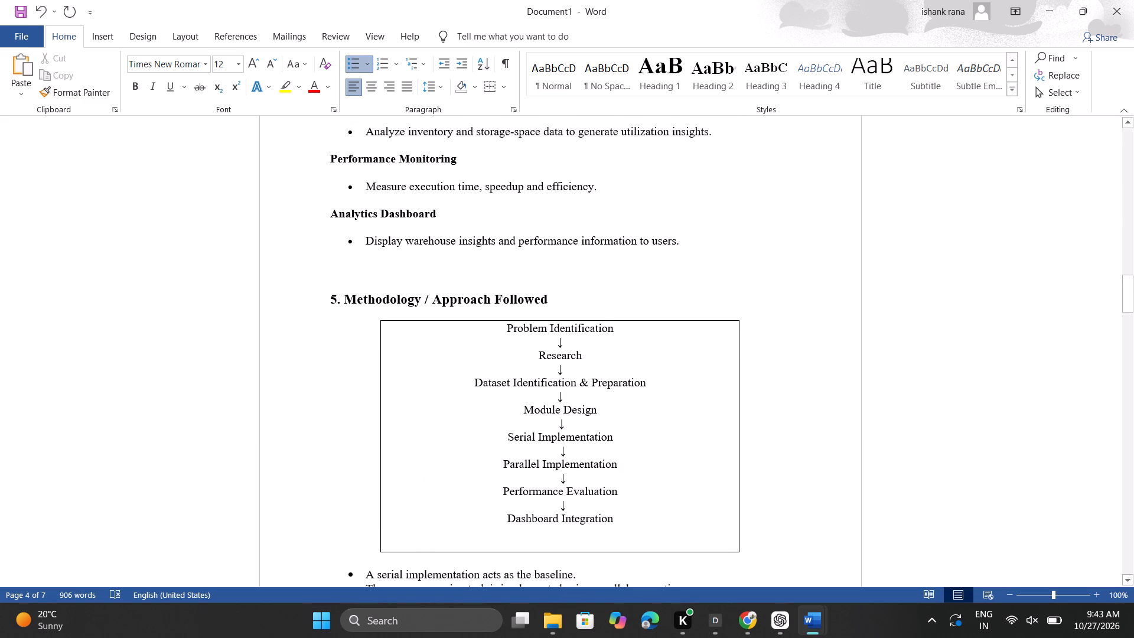
left_click(345, 282)
key("BackSpace")
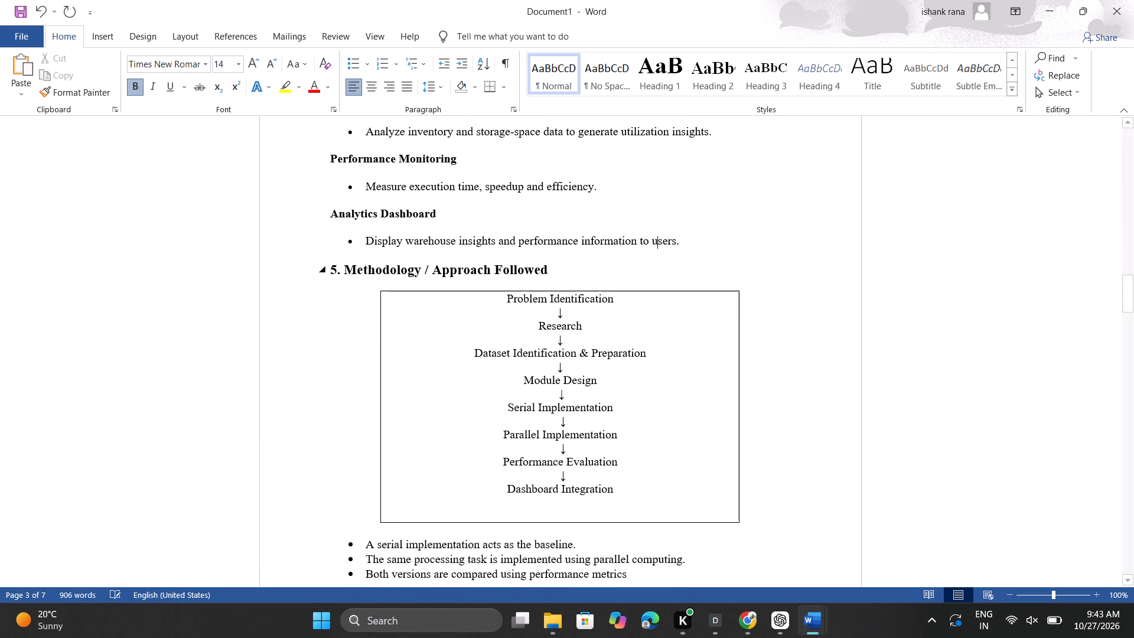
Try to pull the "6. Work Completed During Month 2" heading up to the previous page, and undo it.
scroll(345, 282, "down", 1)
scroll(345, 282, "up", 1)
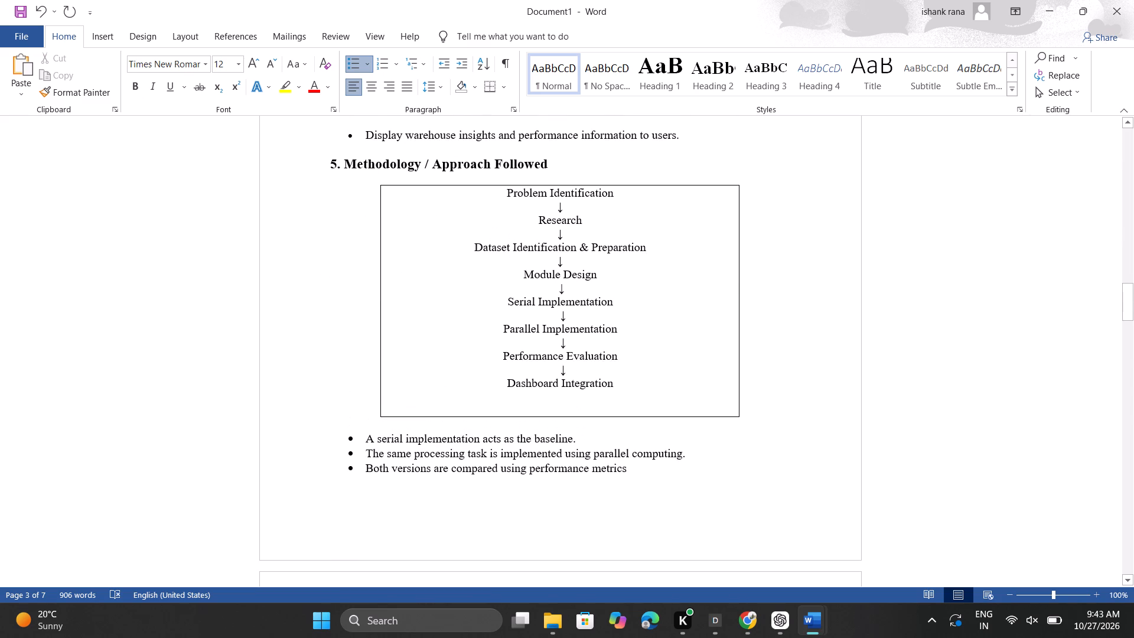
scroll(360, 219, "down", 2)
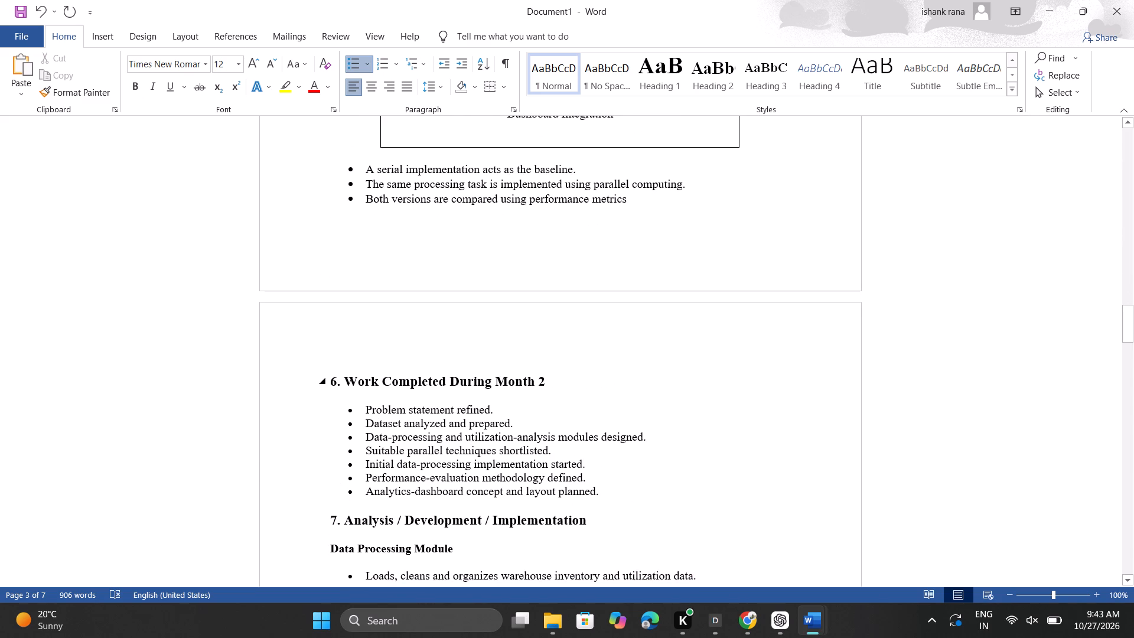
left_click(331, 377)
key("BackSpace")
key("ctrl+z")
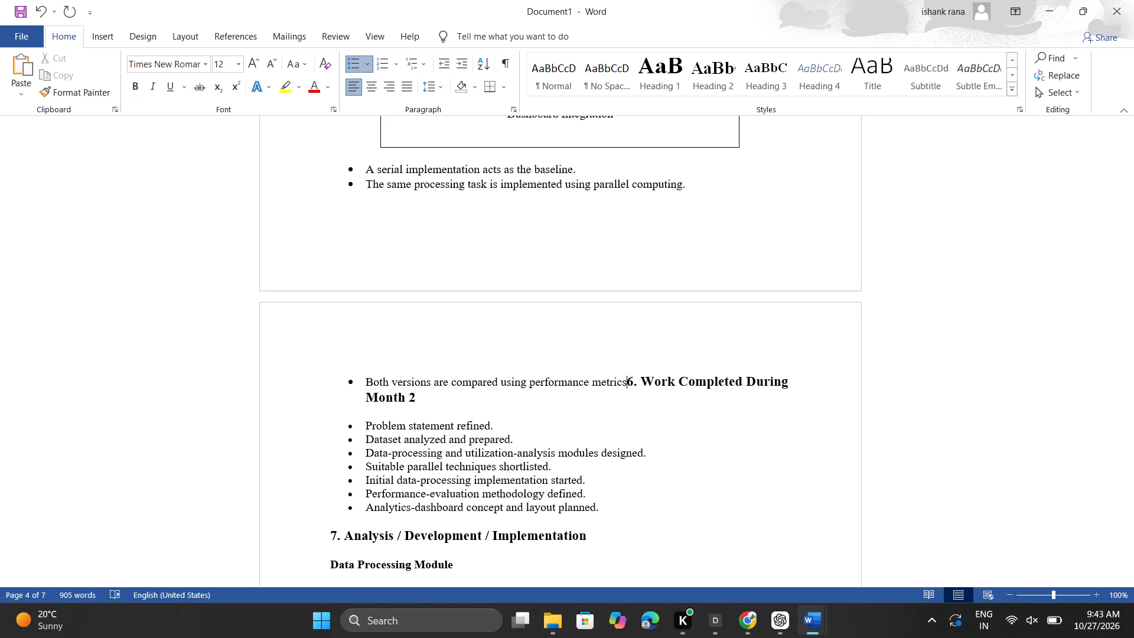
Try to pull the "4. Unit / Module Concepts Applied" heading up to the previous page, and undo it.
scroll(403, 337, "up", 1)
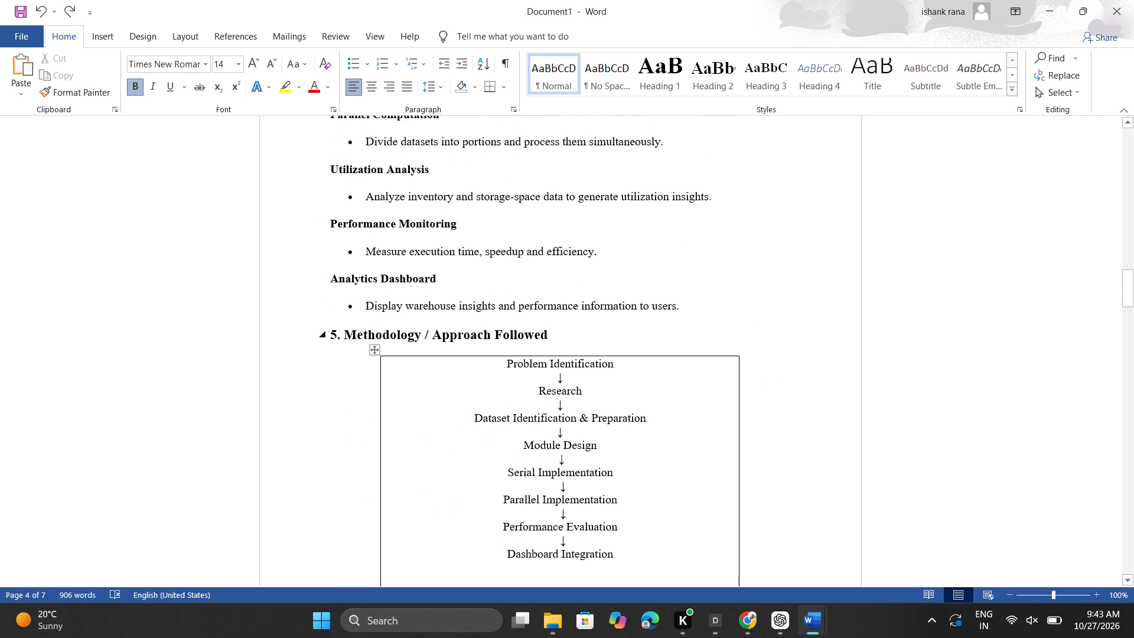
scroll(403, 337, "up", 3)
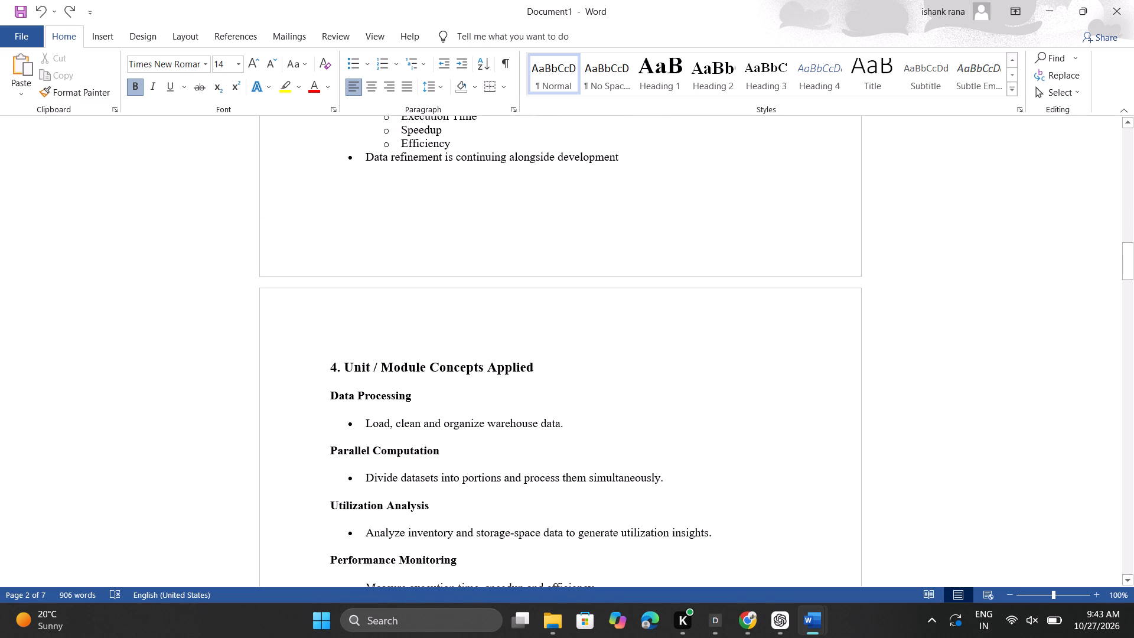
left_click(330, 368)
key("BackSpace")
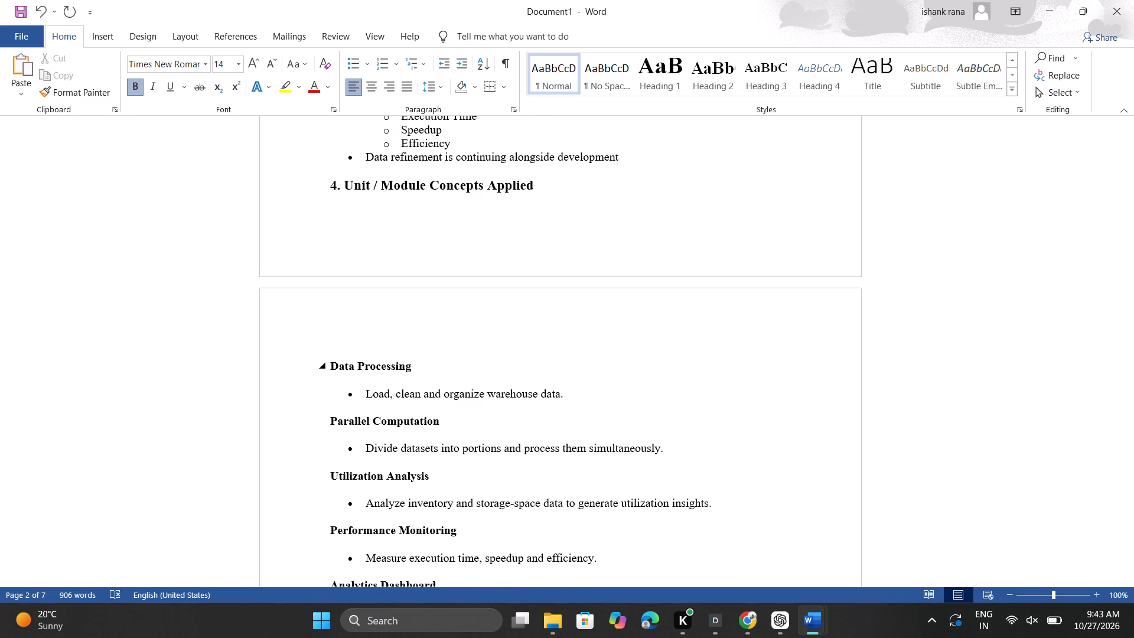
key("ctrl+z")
Delete the blank line above "9. Evidence / Supporting Material" at the start of its page.
scroll(330, 368, "down", 3)
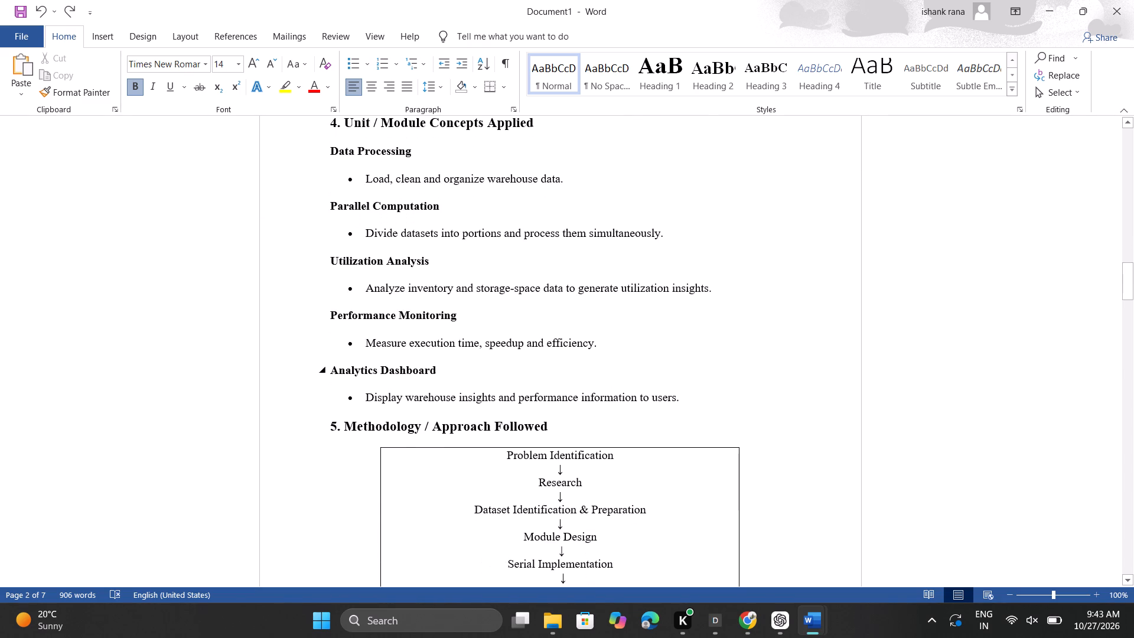
scroll(330, 368, "down", 6)
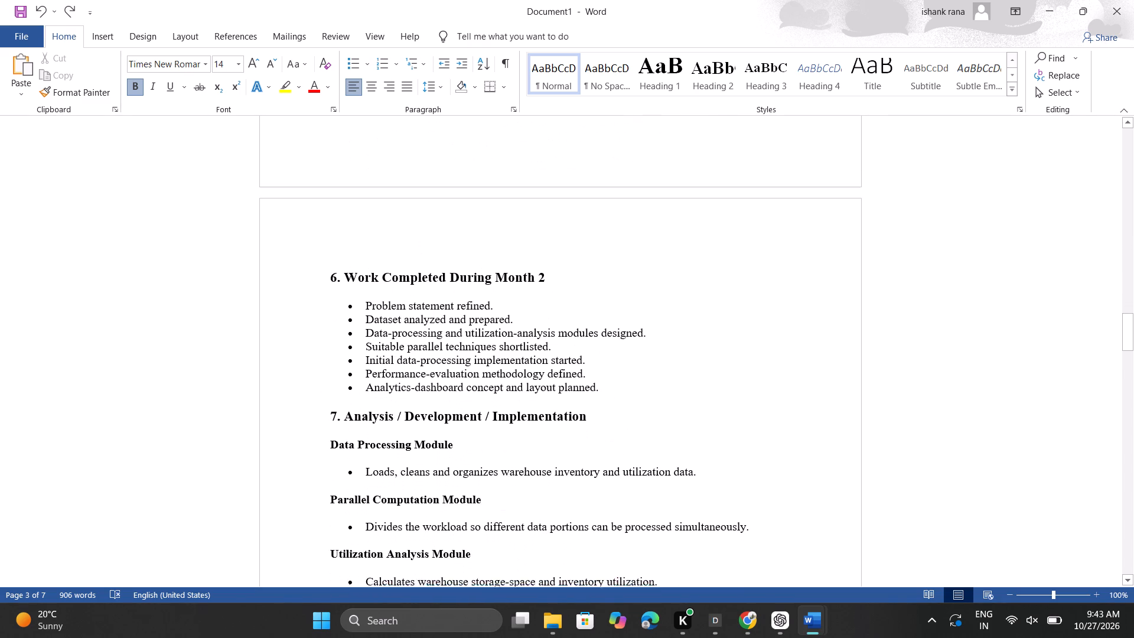
scroll(330, 368, "down", 5)
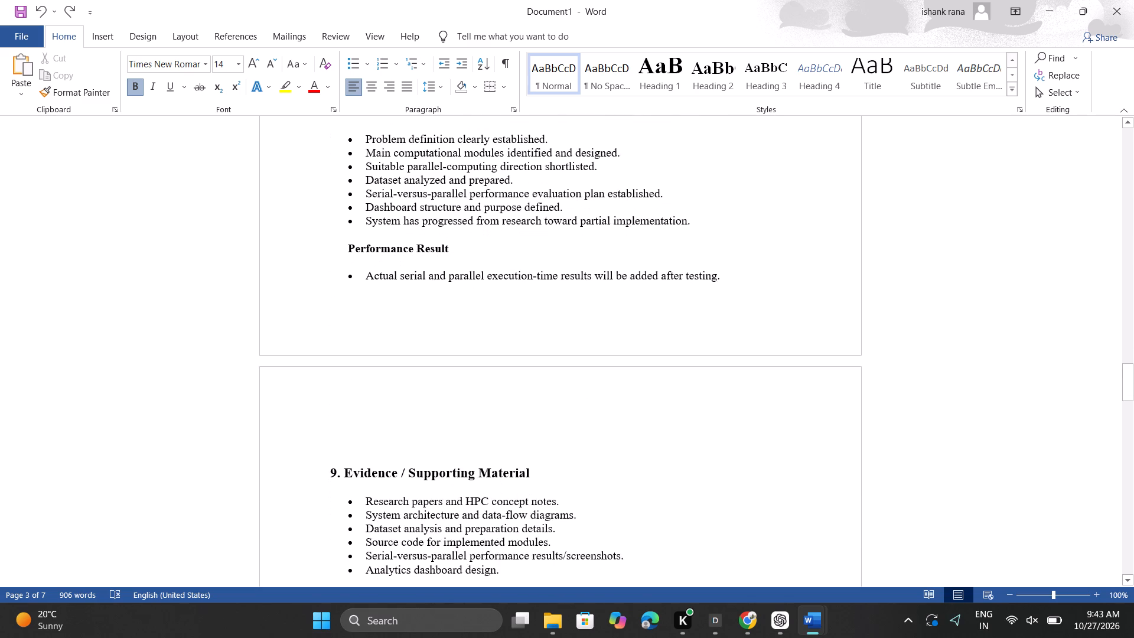
scroll(330, 368, "down", 1)
left_click(330, 413)
key("BackSpace")
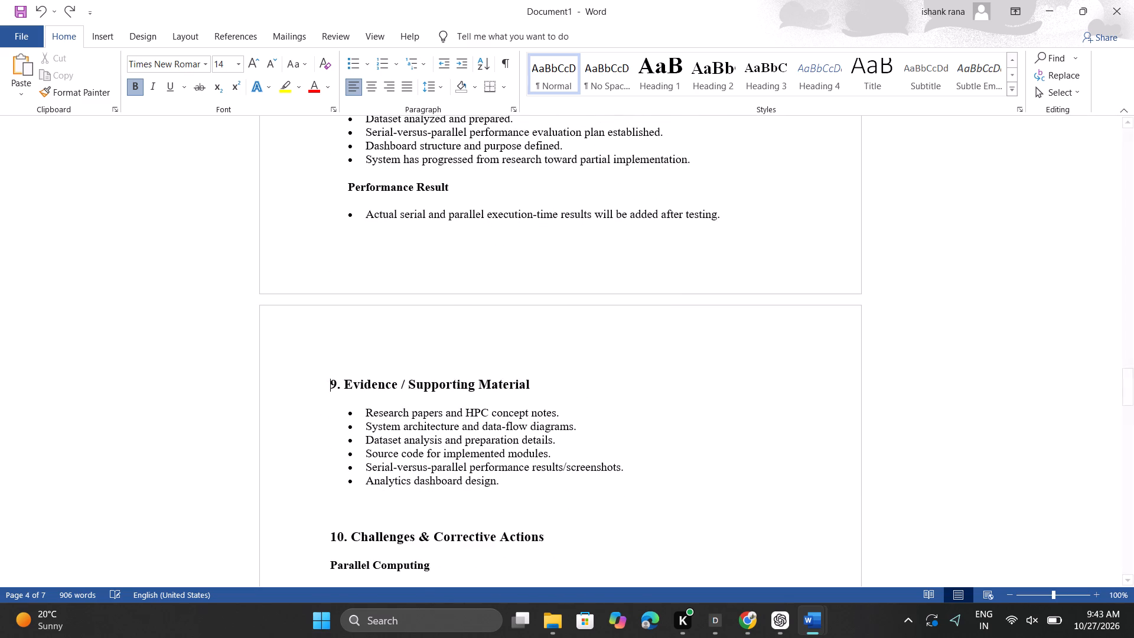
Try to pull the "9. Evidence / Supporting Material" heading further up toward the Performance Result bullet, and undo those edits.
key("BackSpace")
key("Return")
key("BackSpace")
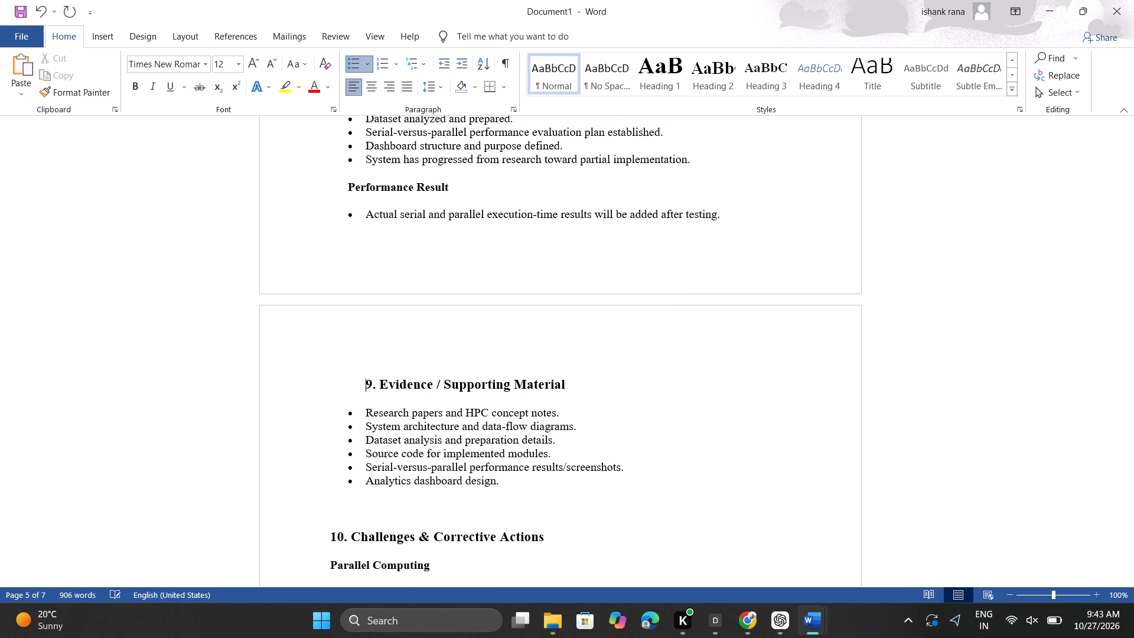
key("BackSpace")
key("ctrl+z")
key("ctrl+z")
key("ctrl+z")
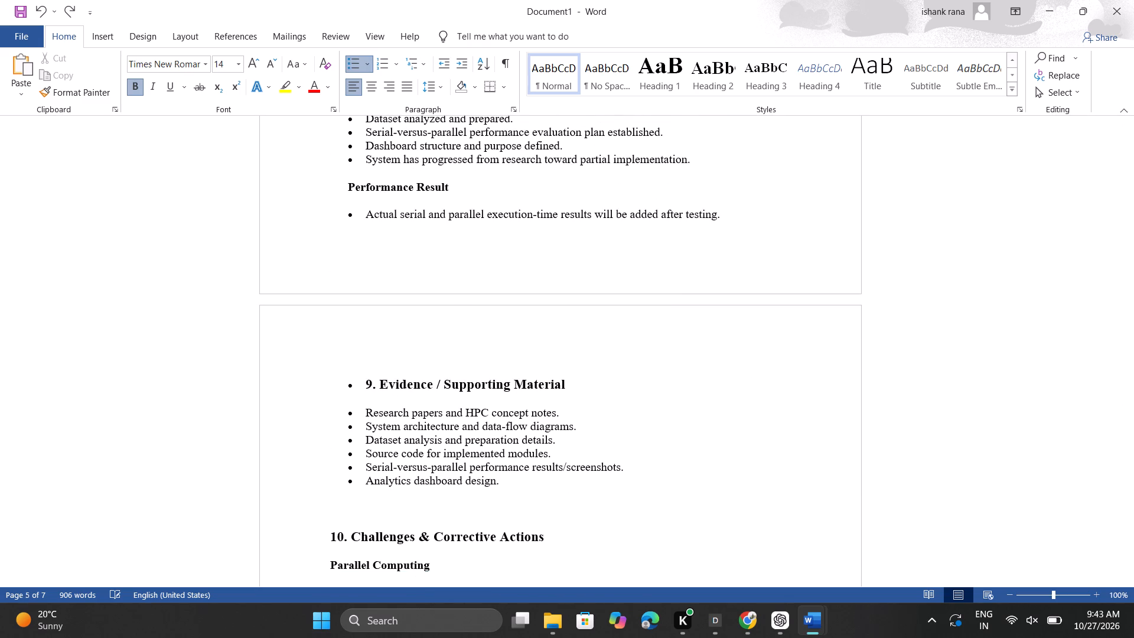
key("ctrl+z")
Delete the blank line above the "10. Challenges & Corrective Actions" heading.
scroll(330, 413, "down", 1)
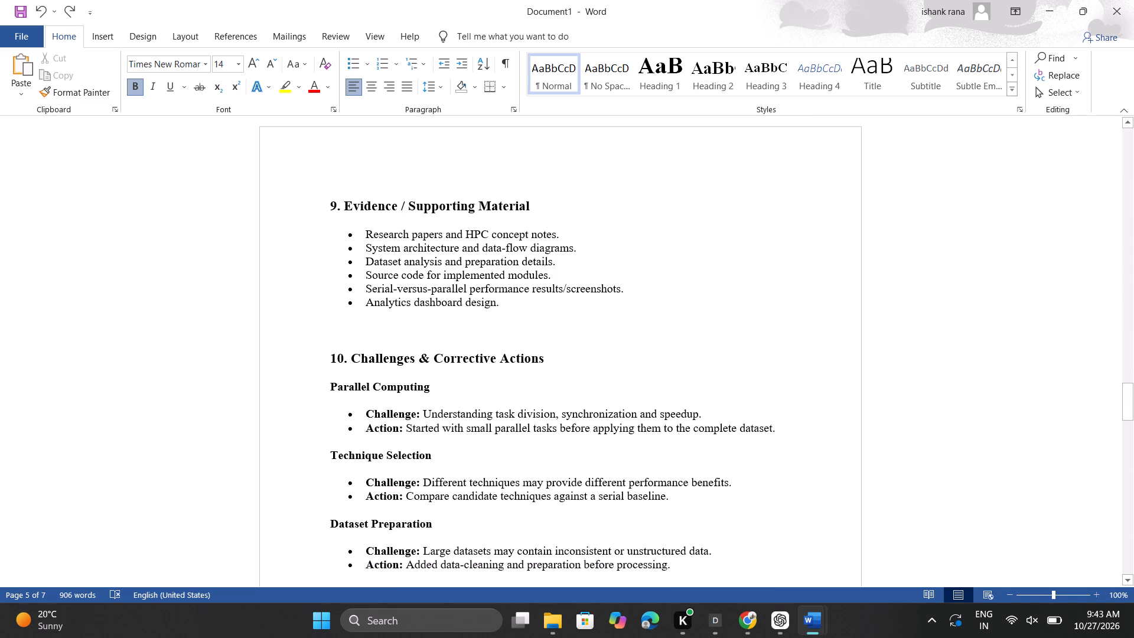
scroll(330, 413, "down", 3)
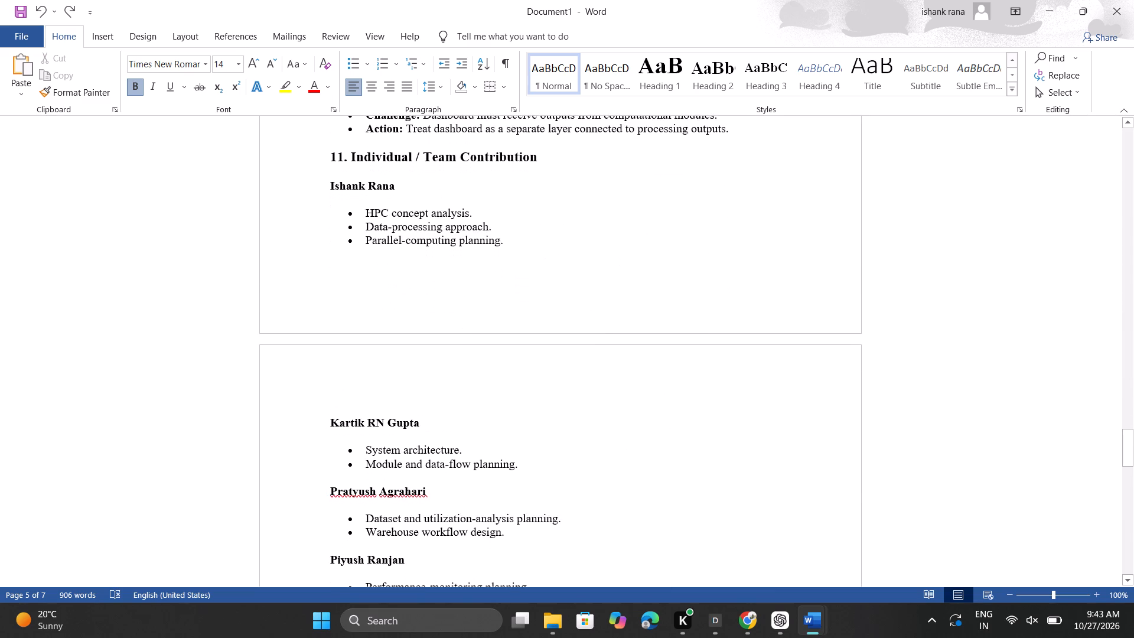
scroll(330, 413, "up", 2)
scroll(330, 413, "down", 1)
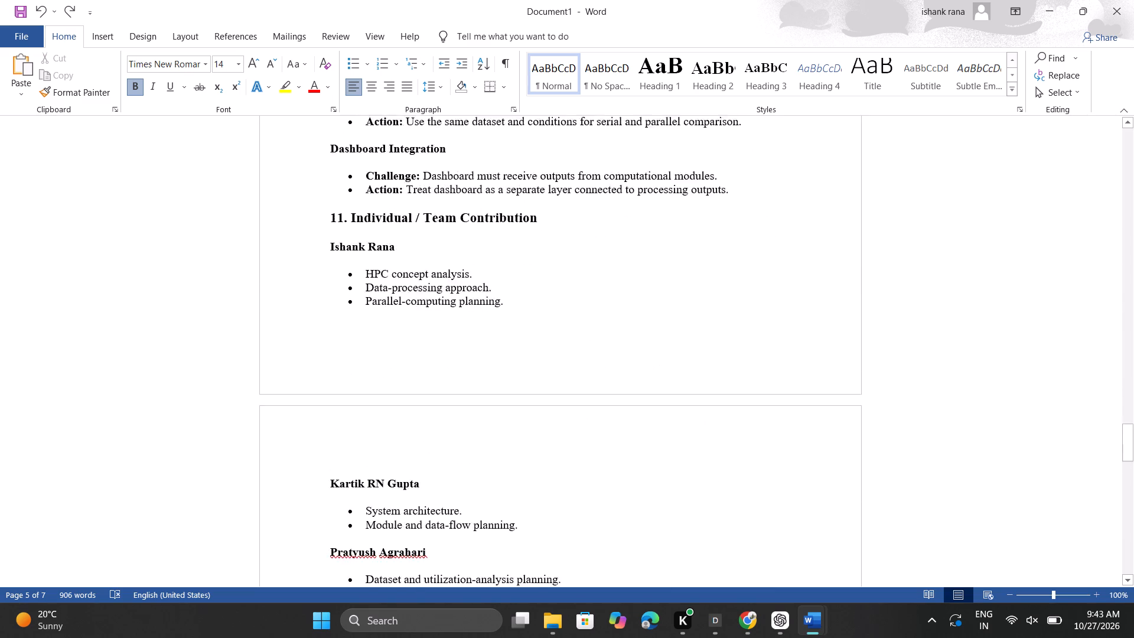
scroll(330, 413, "down", 1)
scroll(330, 413, "up", 1)
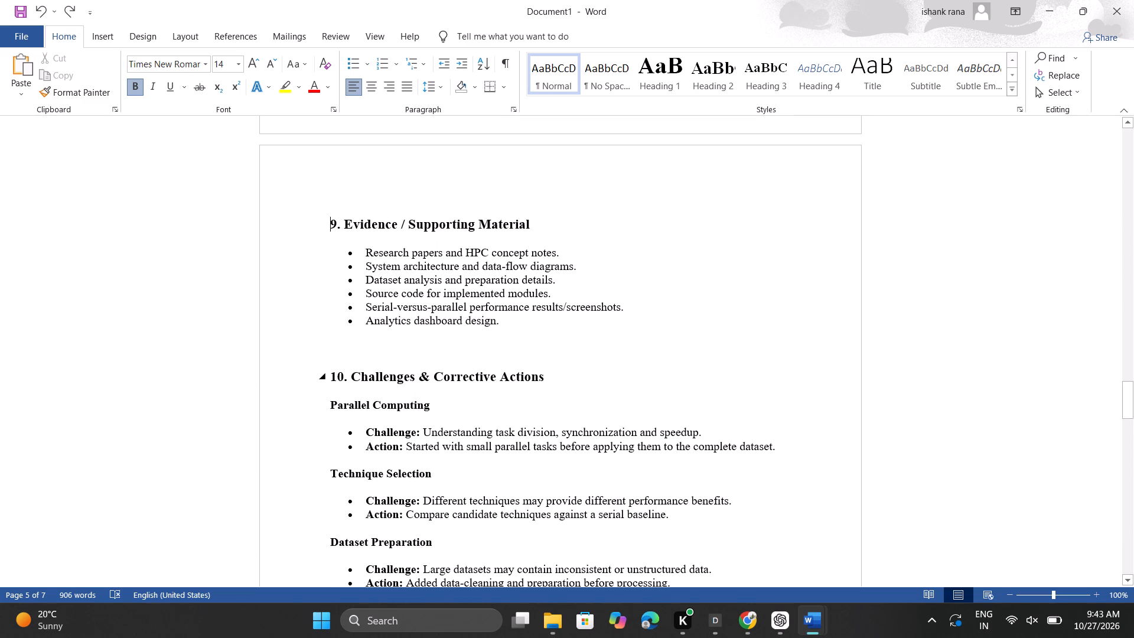
left_click(330, 378)
key("BackSpace")
scroll(330, 378, "down", 3)
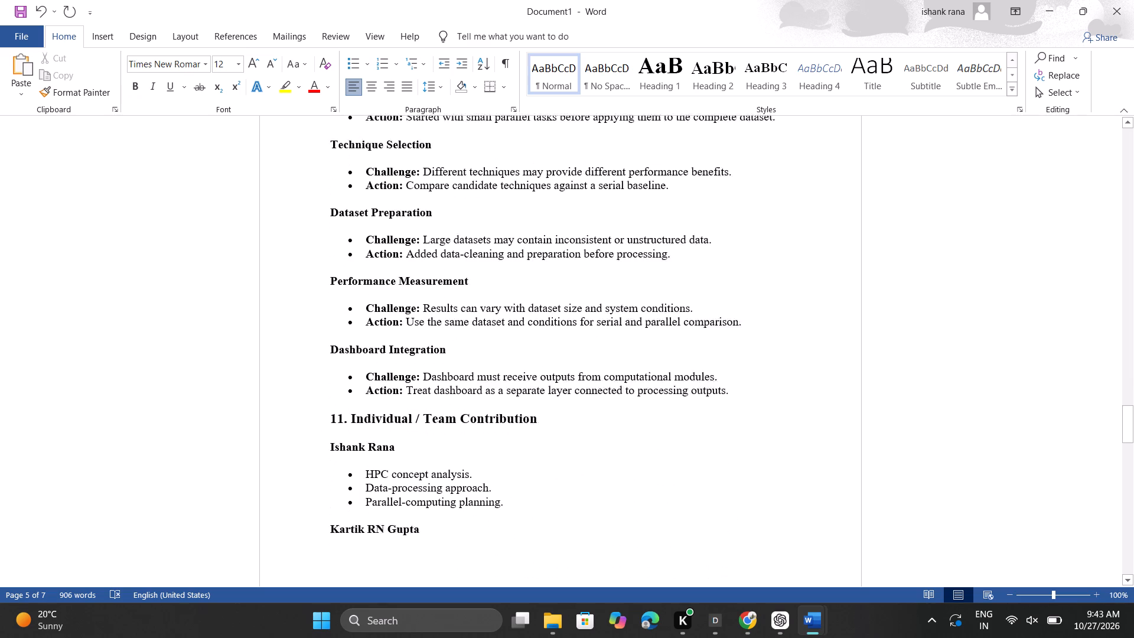
Delete the blank line above the "12. Overall Progress (%)" heading, keeping the heading on its own line.
scroll(330, 378, "down", 2)
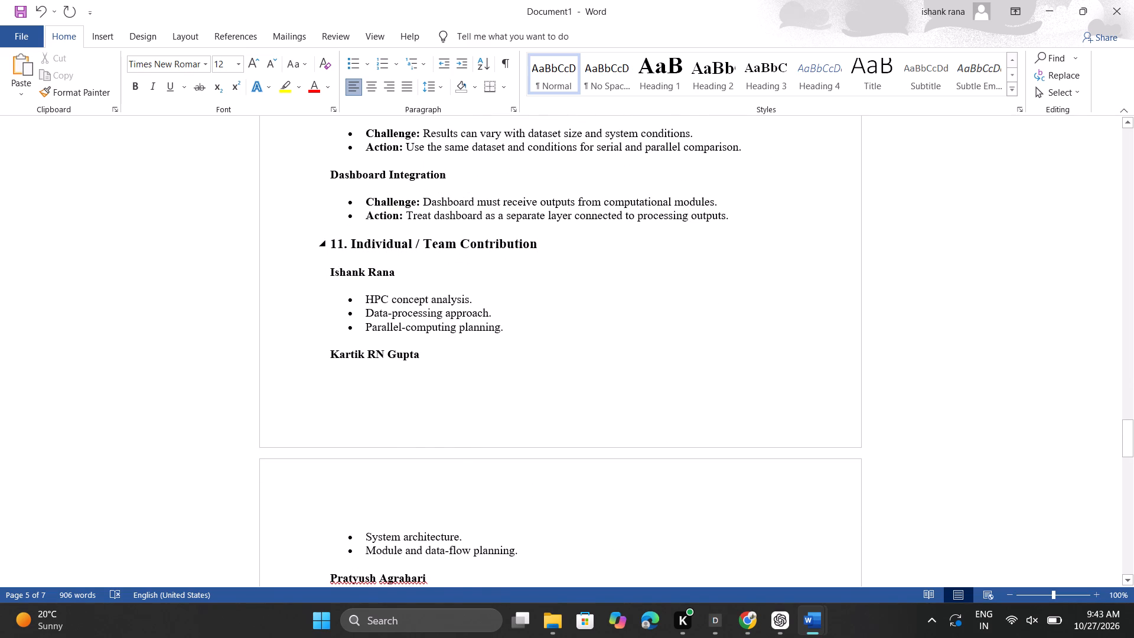
scroll(341, 250, "down", 3)
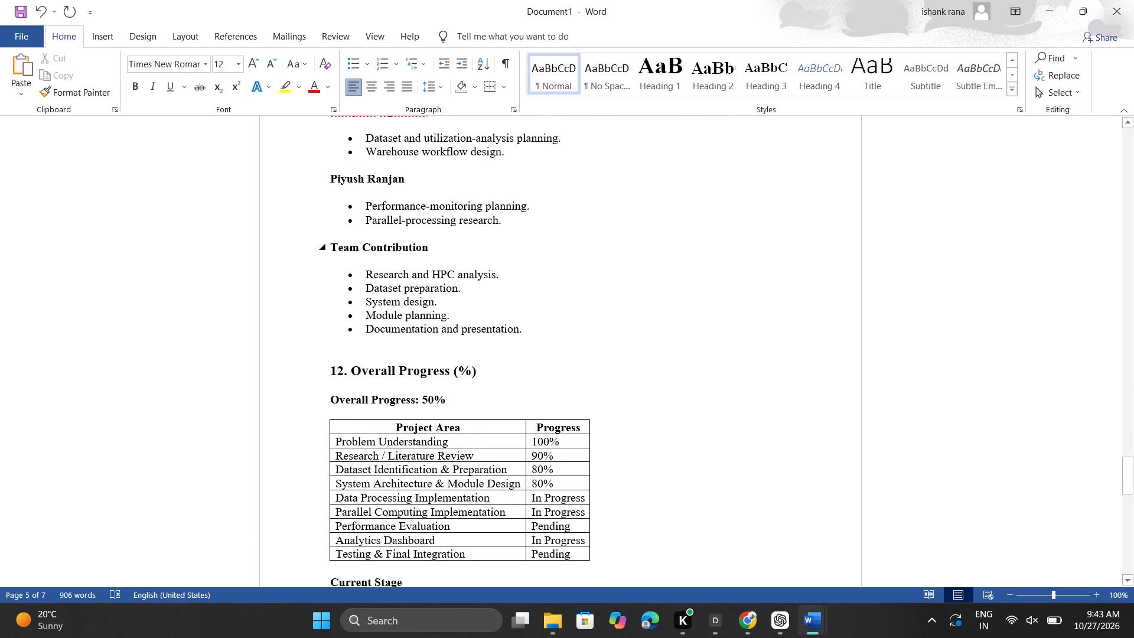
scroll(341, 250, "down", 1)
left_click(331, 336)
key("BackSpace")
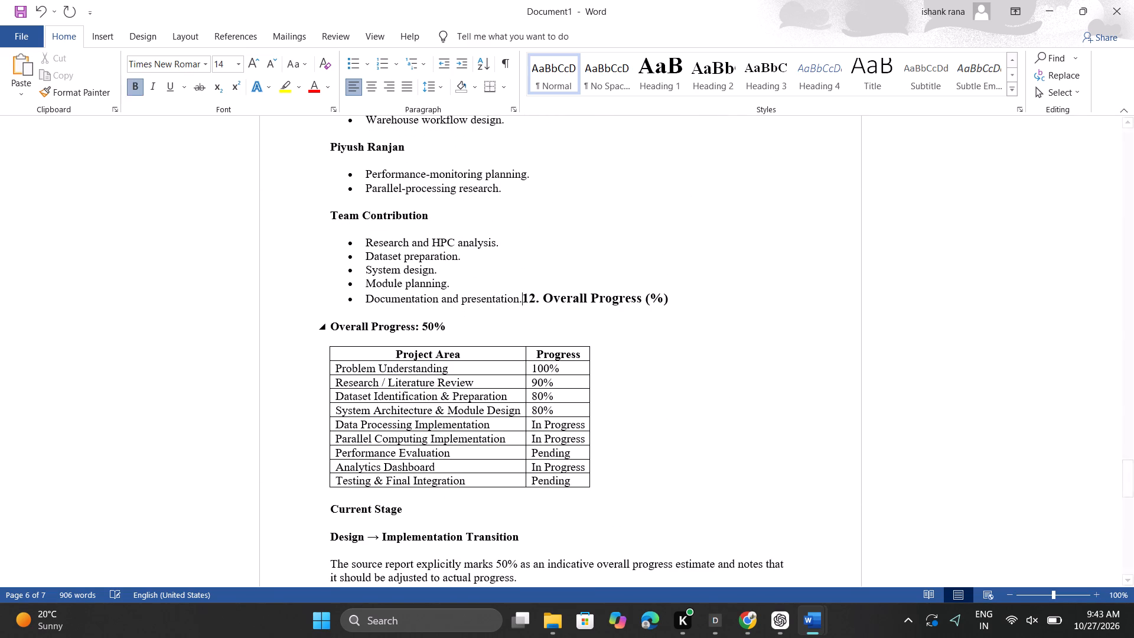
key("ctrl+z")
Change the report number in the cover page title so it reads "PBL Progress Report – II".
scroll(331, 336, "down", 1)
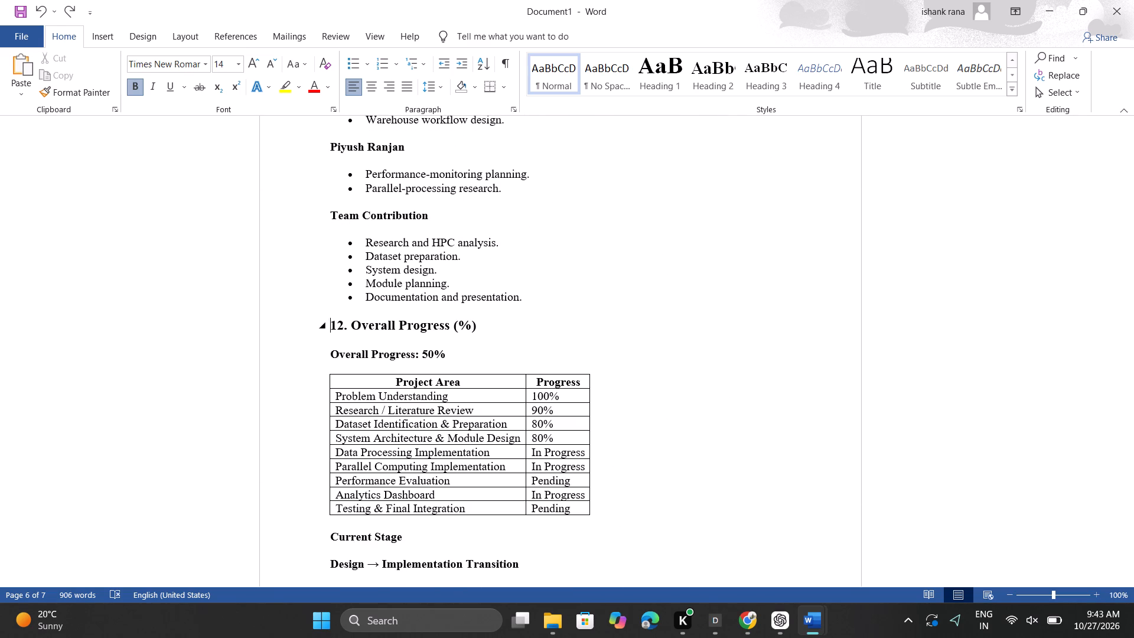
scroll(331, 336, "down", 2)
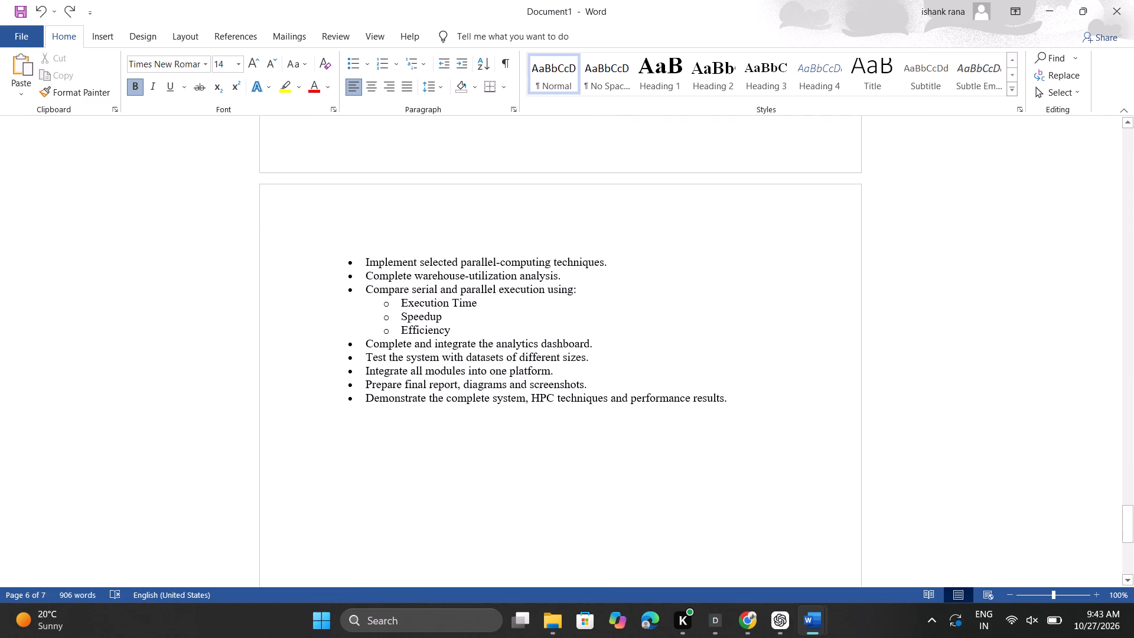
scroll(331, 336, "down", 1)
scroll(331, 336, "up", 20)
scroll(331, 336, "up", 1)
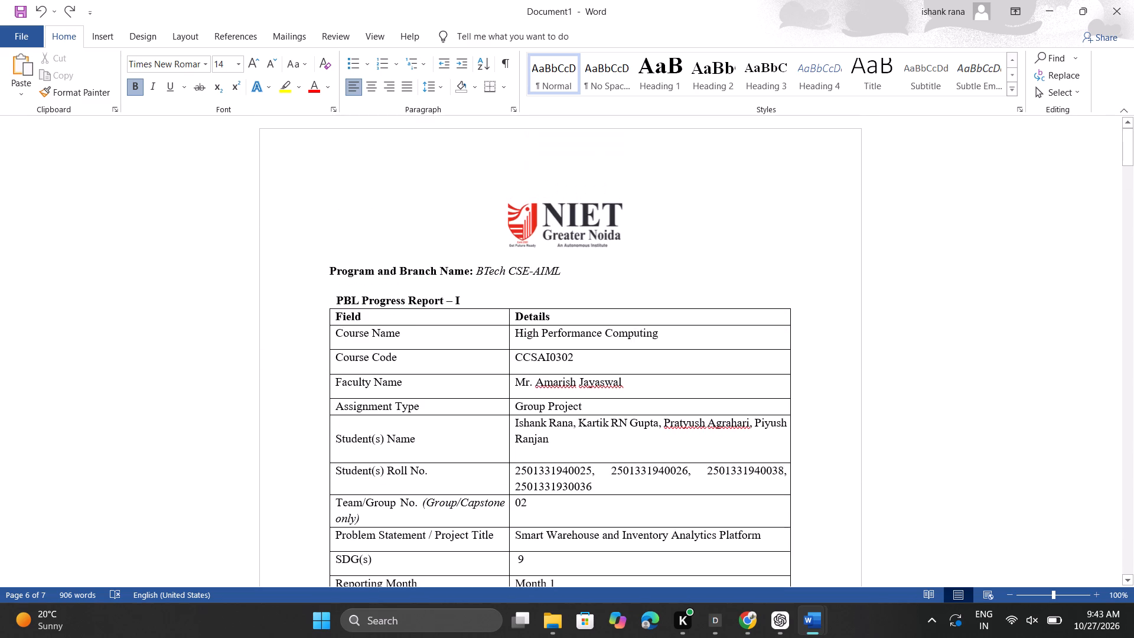
scroll(331, 336, "down", 1)
scroll(331, 336, "up", 1)
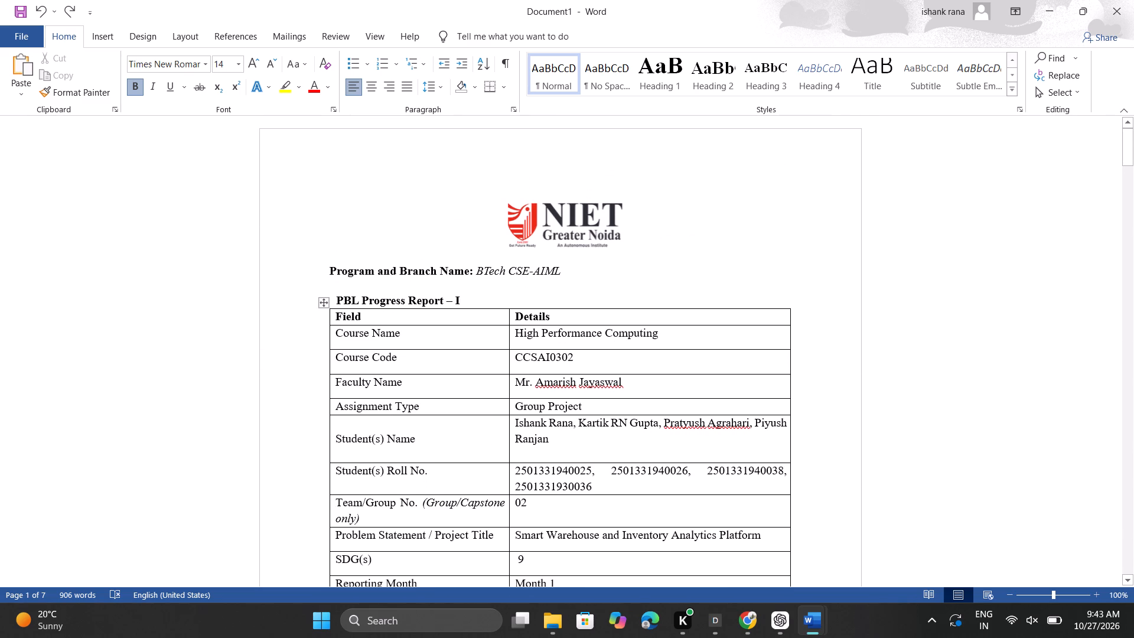
left_click(464, 300)
key("BackSpace")
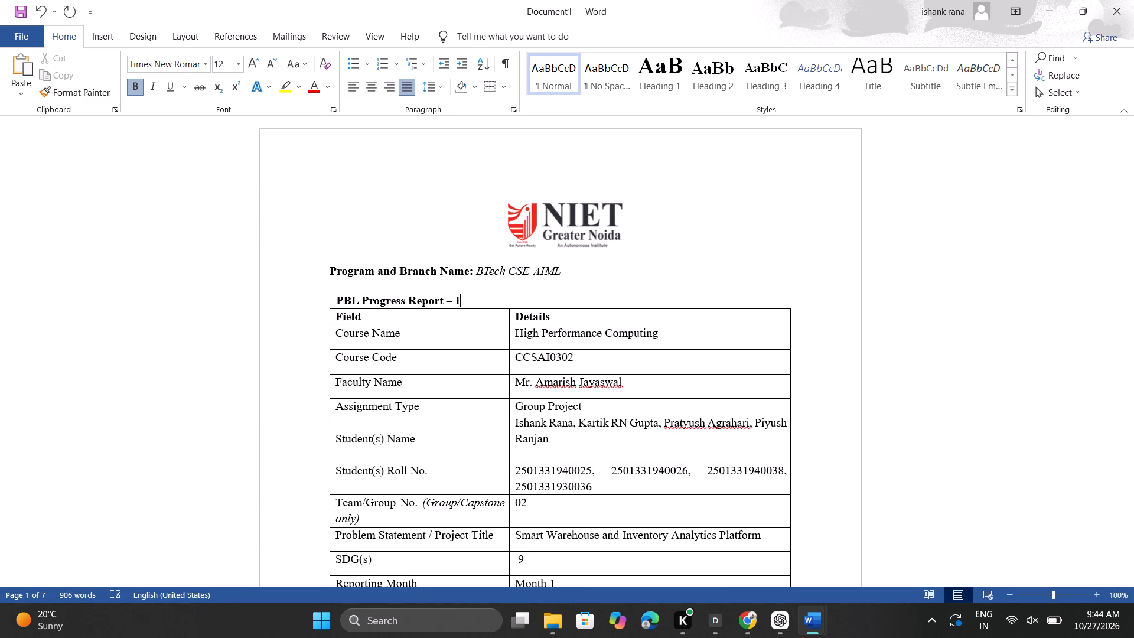
key("i")
Centre the "PBL Progress Report – II" title above the cover page details table.
left_click_drag(464, 300, 328, 295)
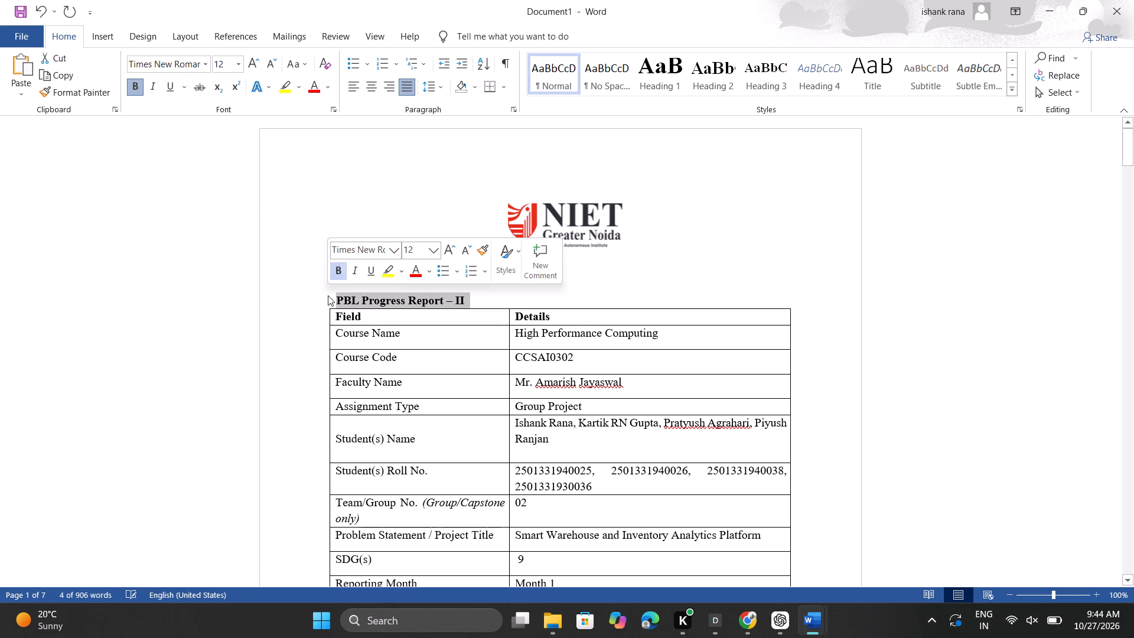
left_click(365, 92)
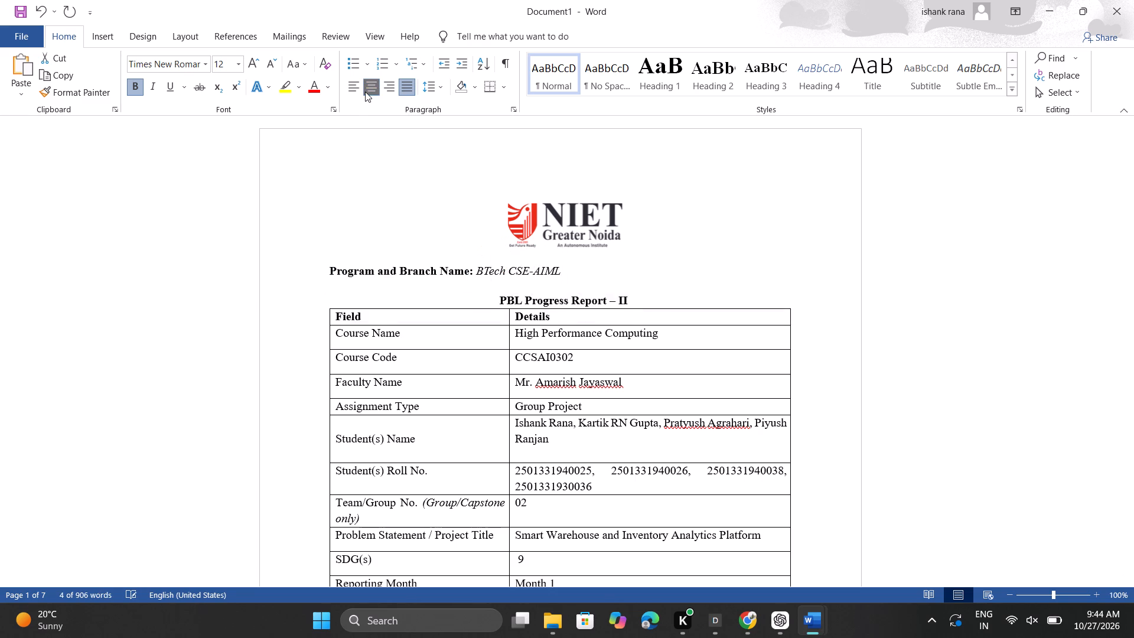
left_click(661, 207)
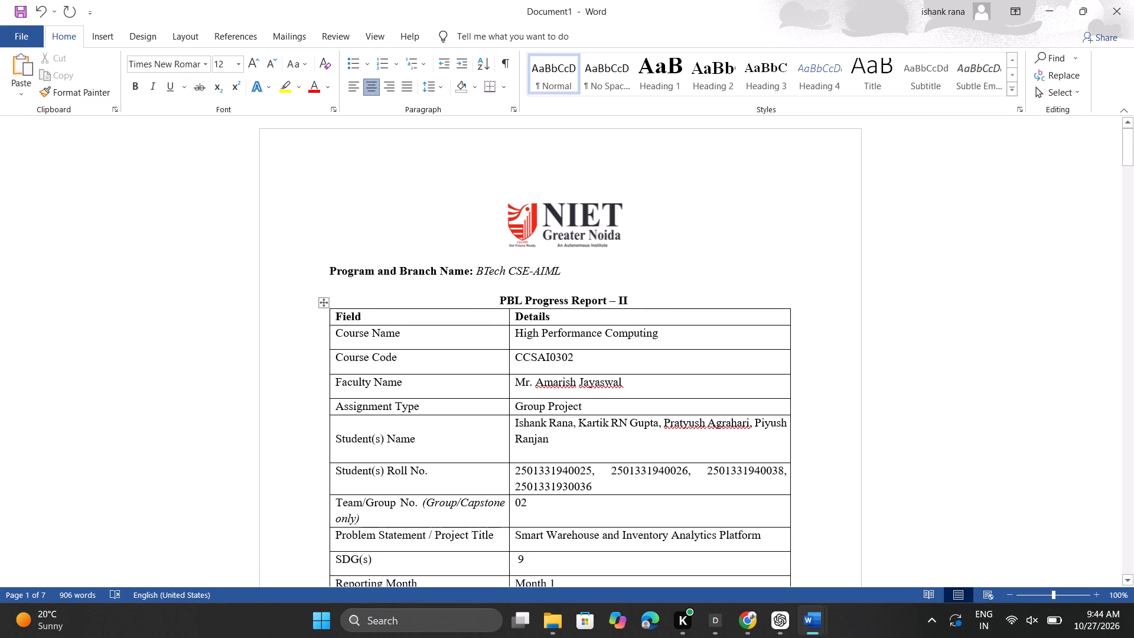
Set the Date of Submission in the cover page table to 27/10/2026.
scroll(565, 314, "down", 2)
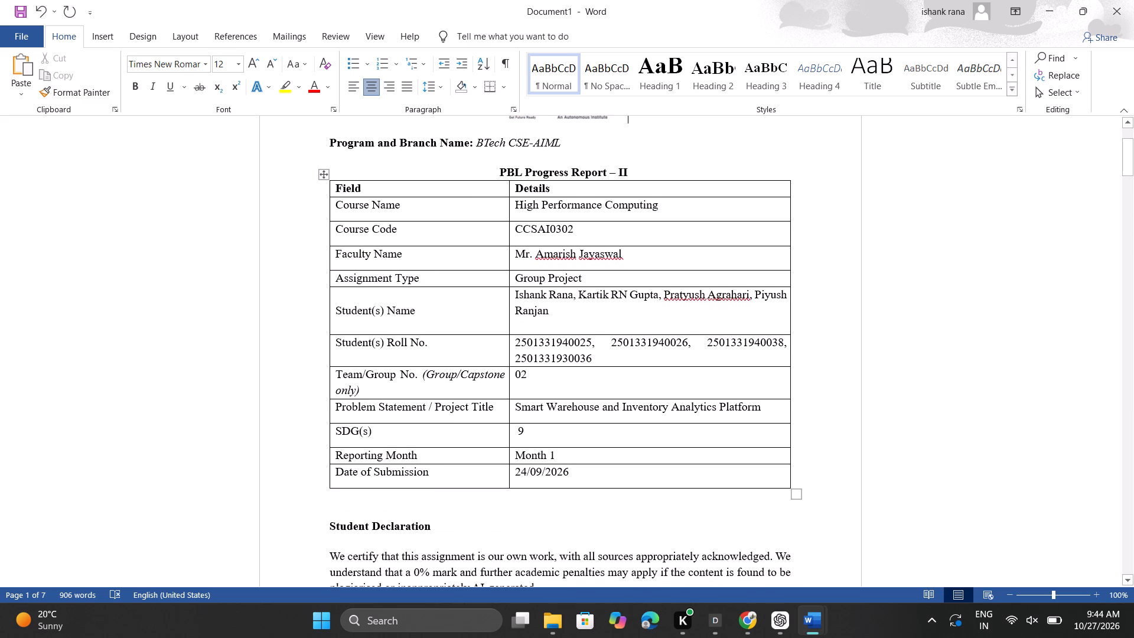
scroll(565, 314, "down", 3)
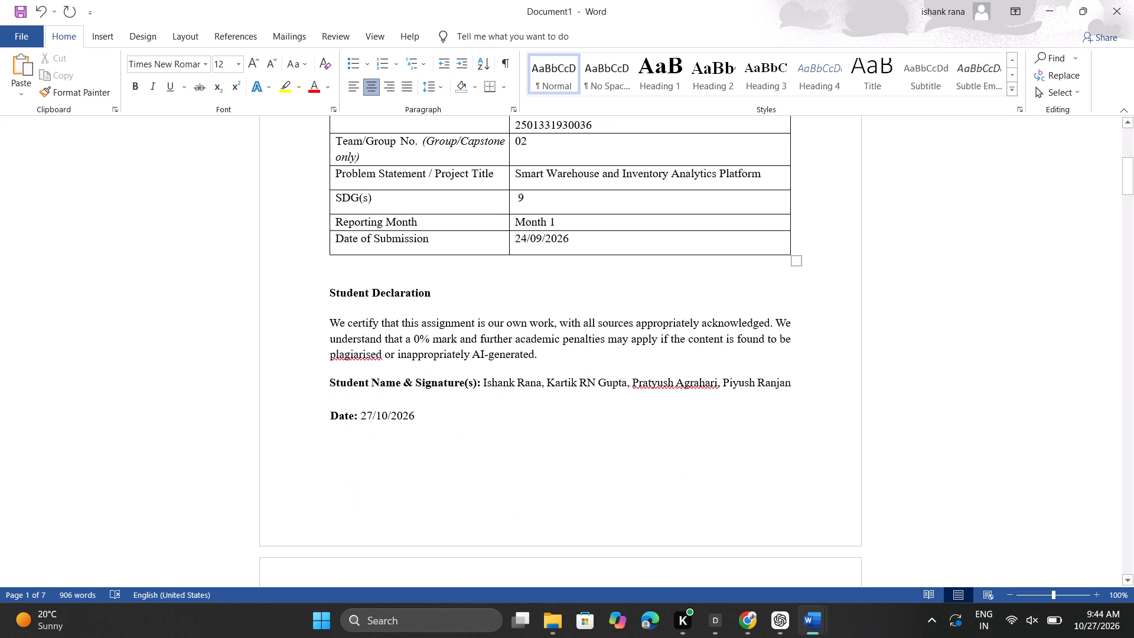
scroll(565, 314, "down", 1)
scroll(565, 314, "up", 1)
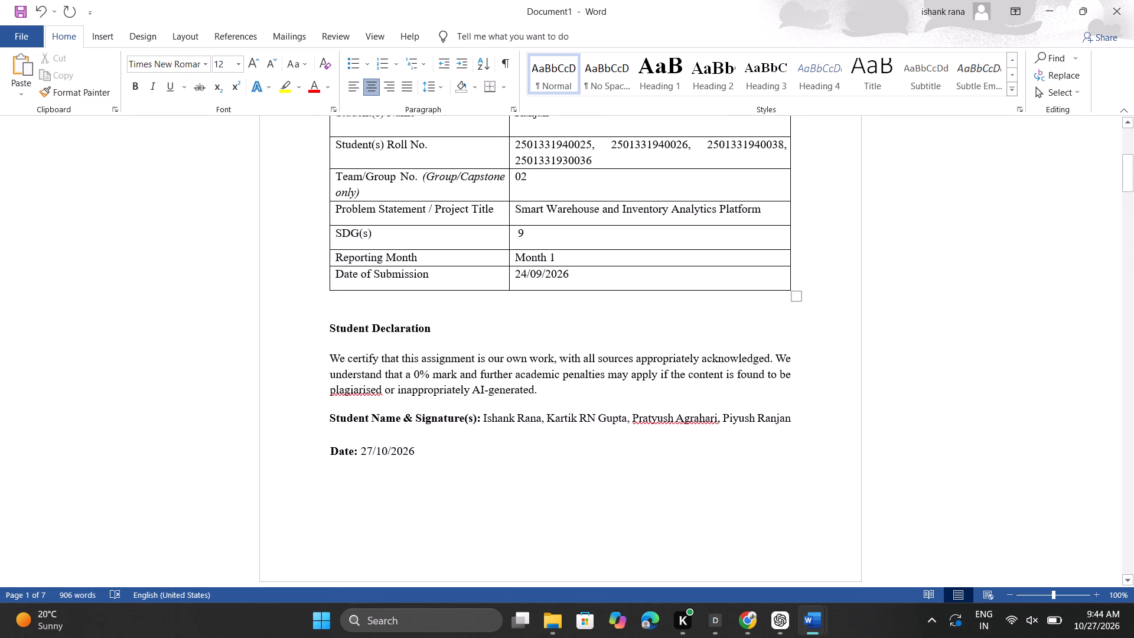
left_click(527, 276)
key("BackSpace")
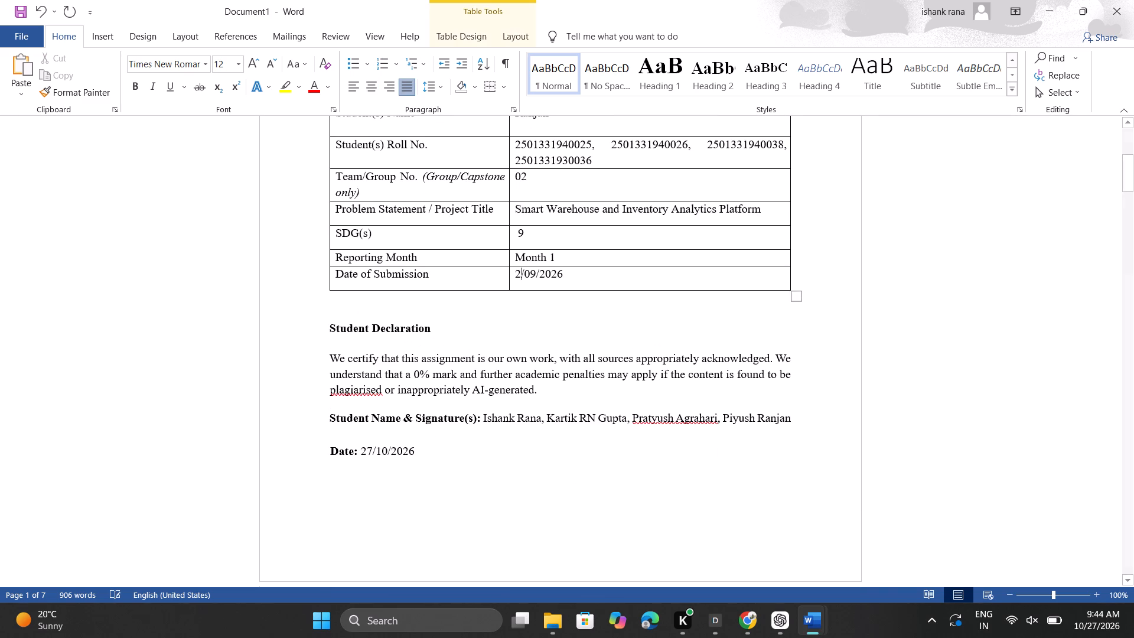
key("7")
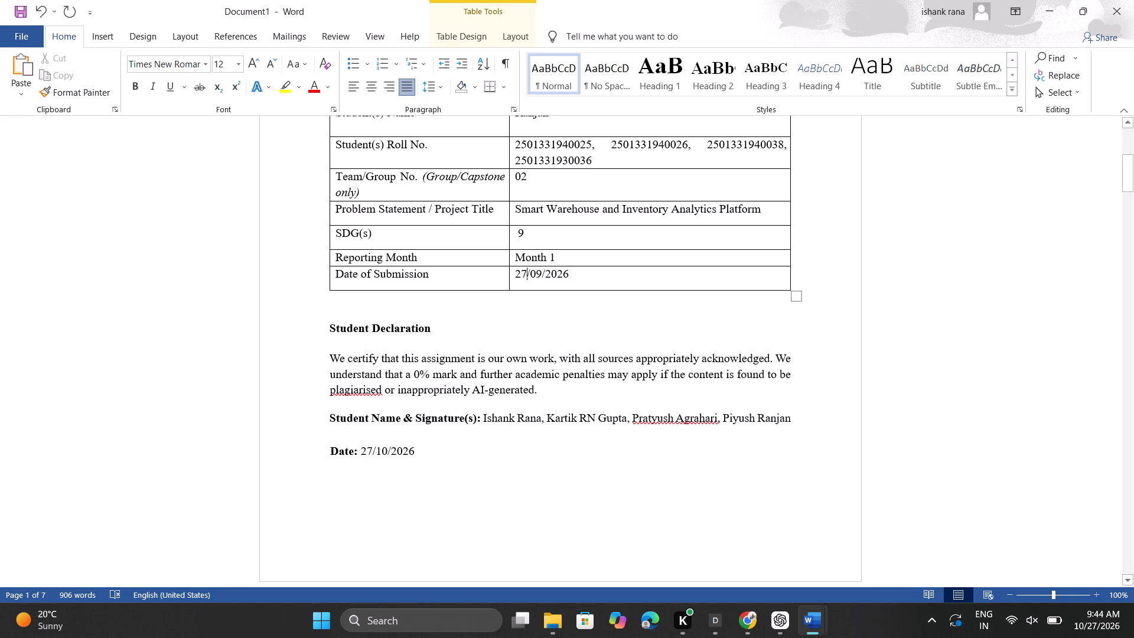
left_click(543, 274)
key("BackSpace")
key("BackSpace")
type("10")
Remove the bold from "concept research to a measurable implementation plan." in the last bullet of section 1.
scroll(543, 274, "down", 4)
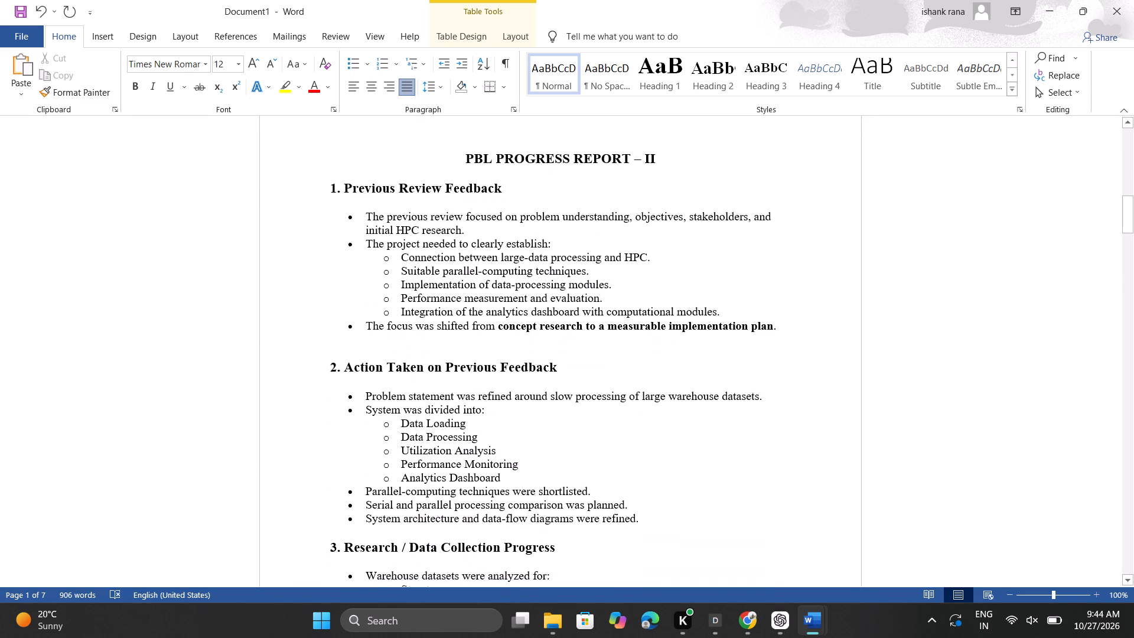
scroll(543, 274, "down", 4)
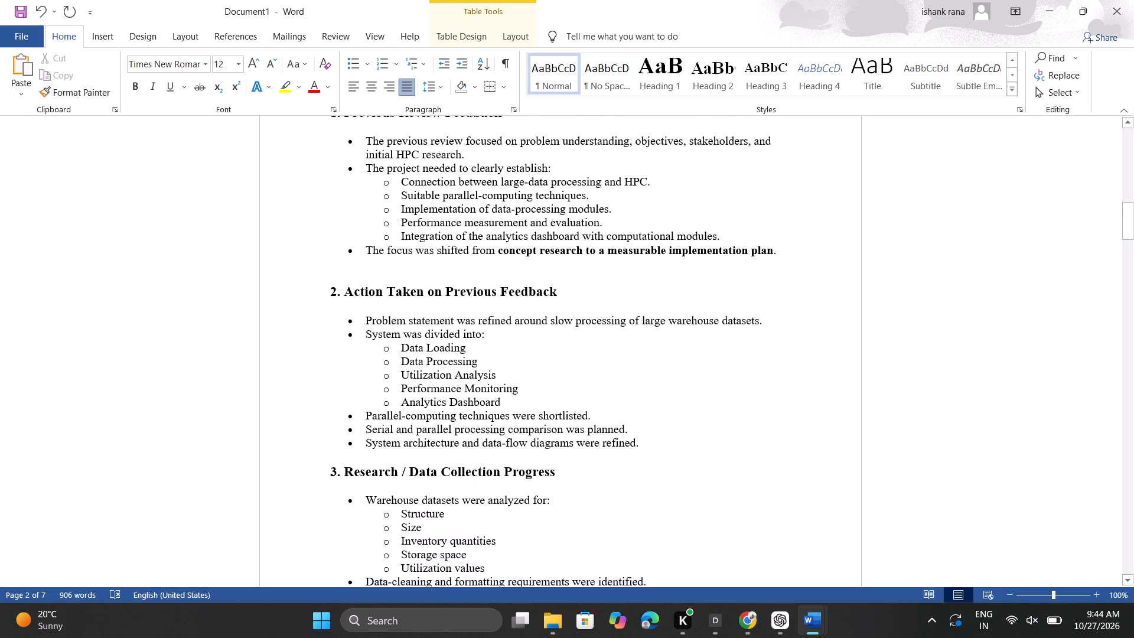
scroll(543, 274, "down", 2)
scroll(543, 274, "up", 1)
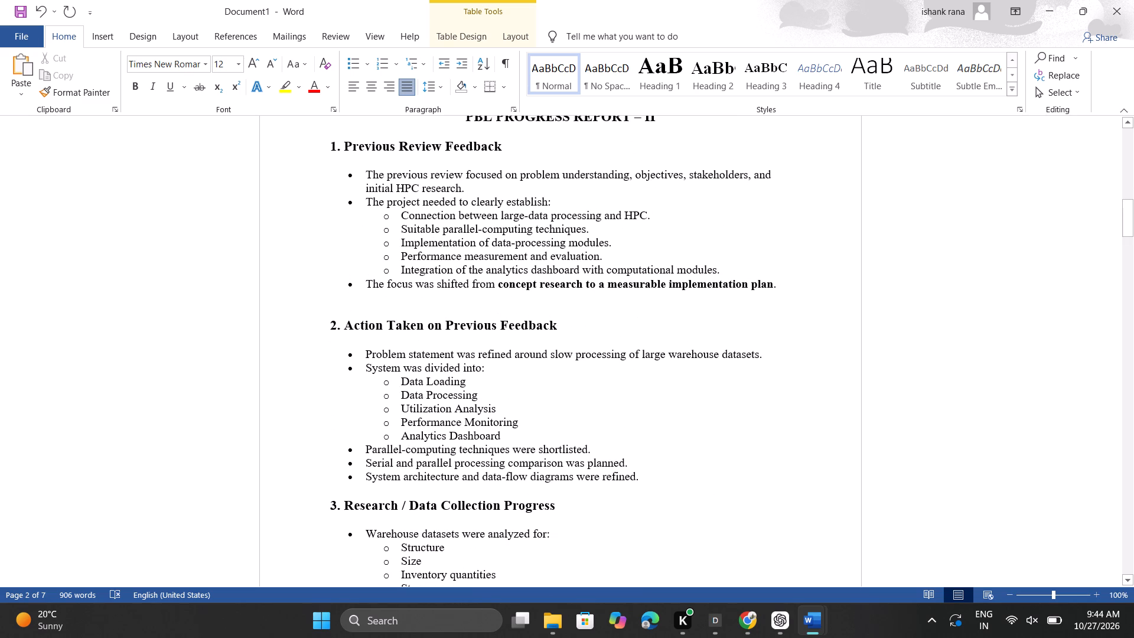
left_click_drag(498, 284, 779, 281)
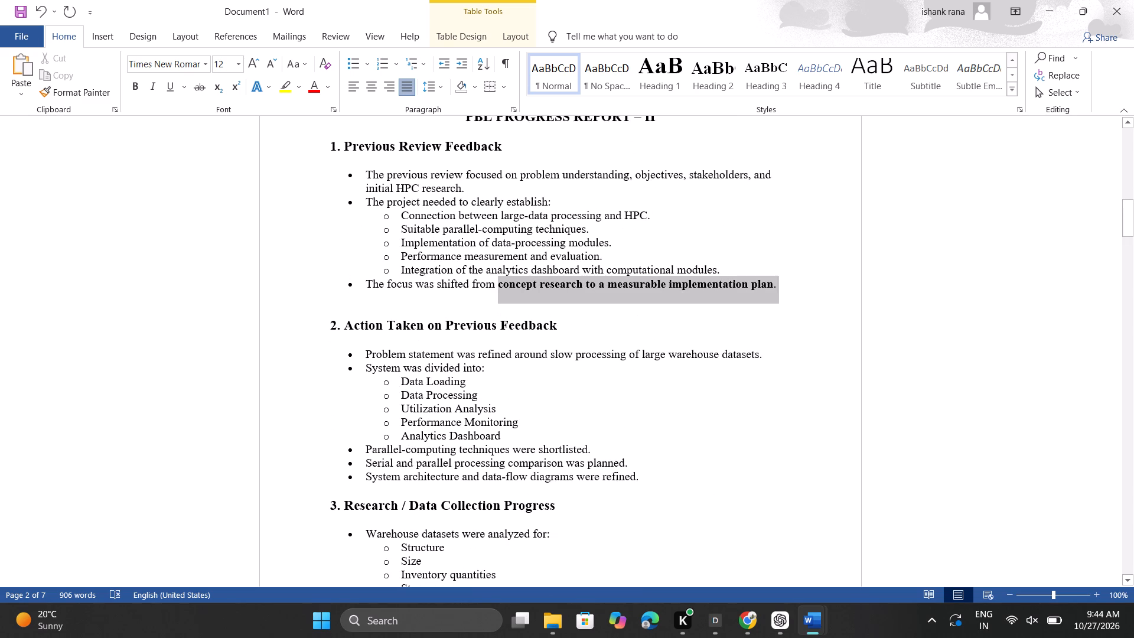
left_click_drag(779, 281, 779, 282)
left_click(789, 256)
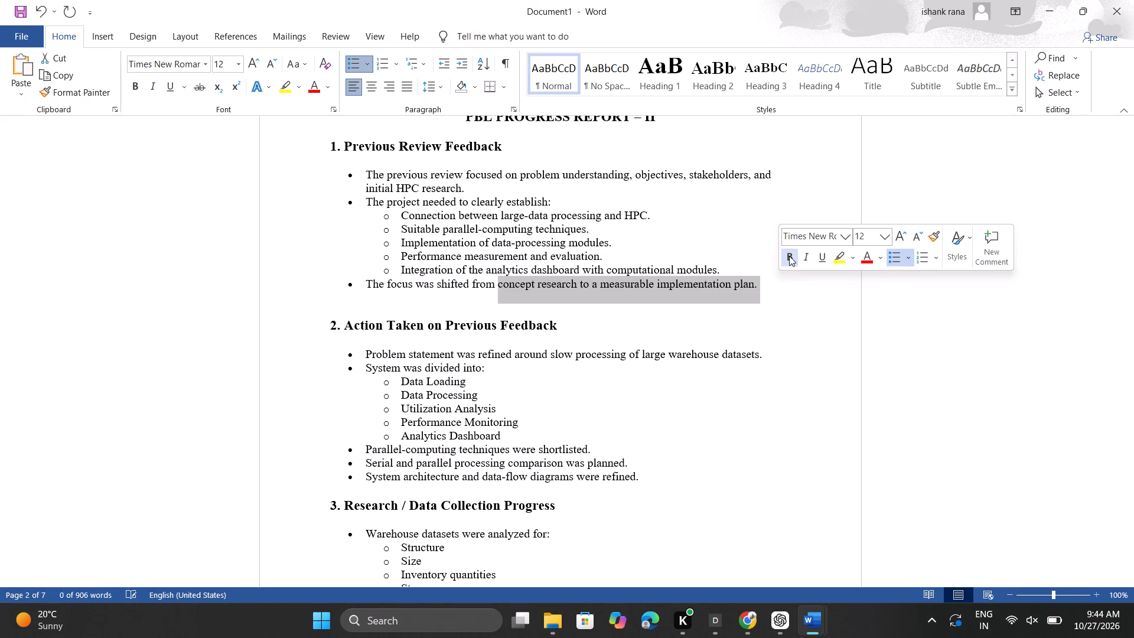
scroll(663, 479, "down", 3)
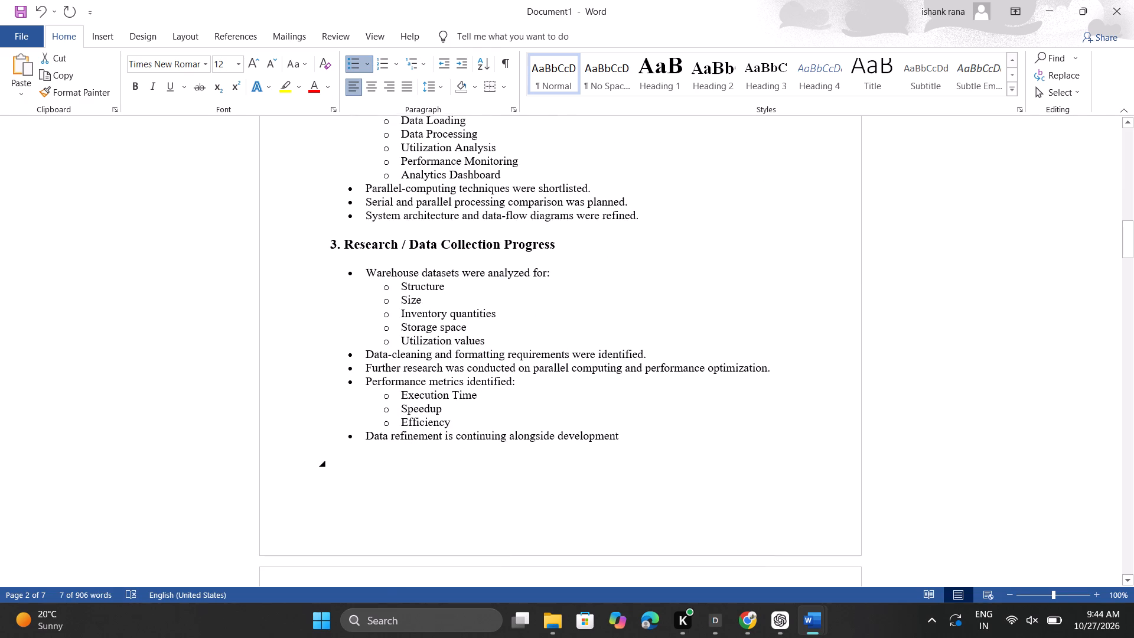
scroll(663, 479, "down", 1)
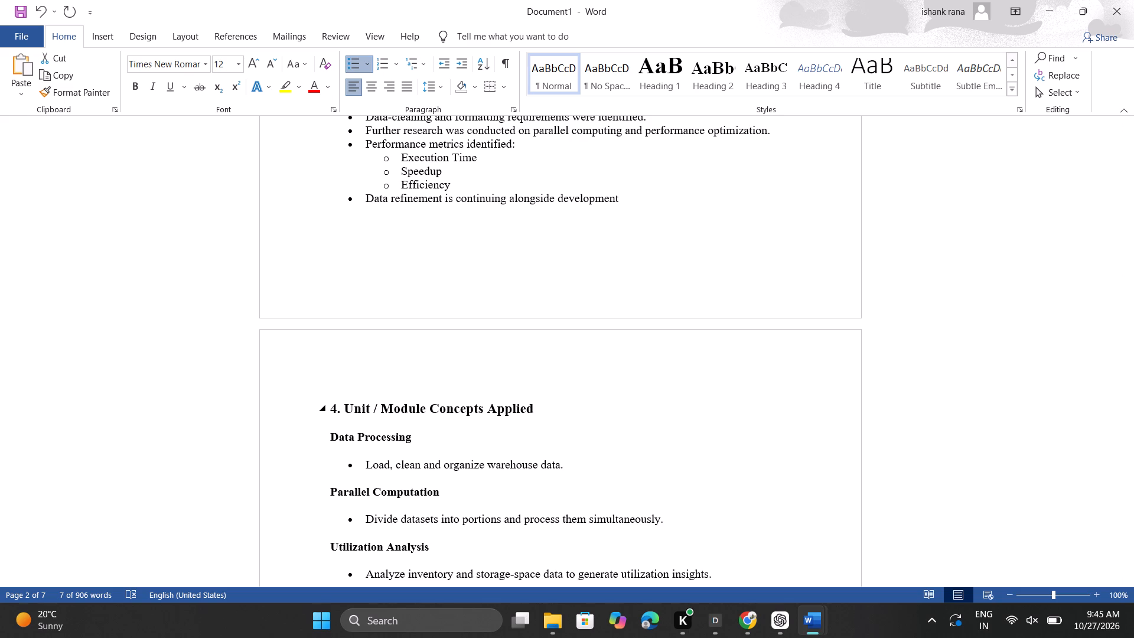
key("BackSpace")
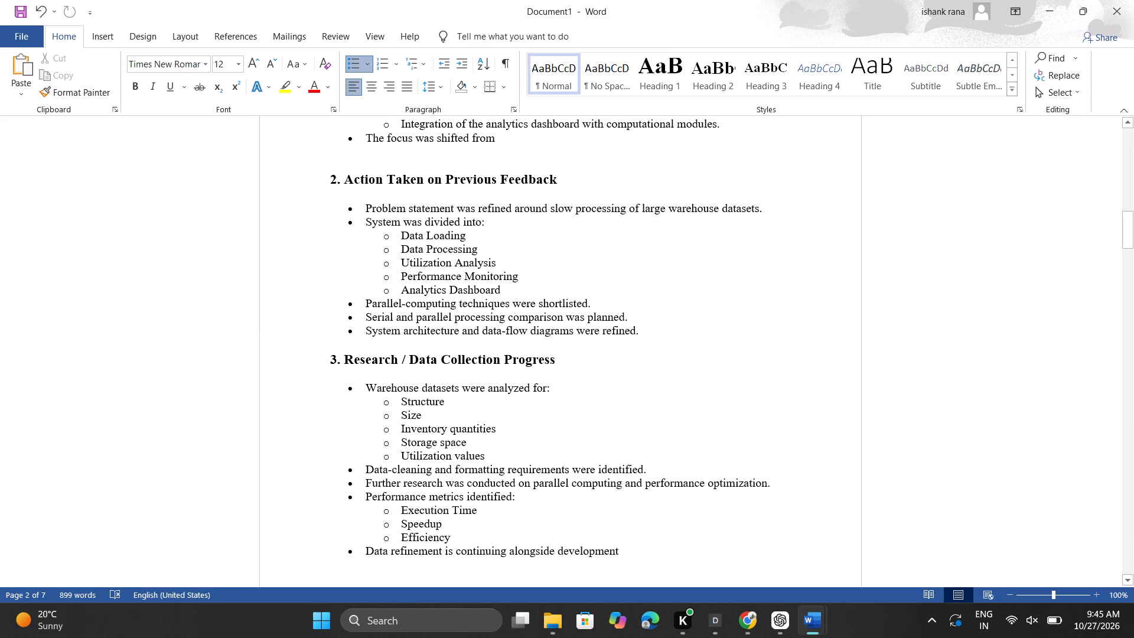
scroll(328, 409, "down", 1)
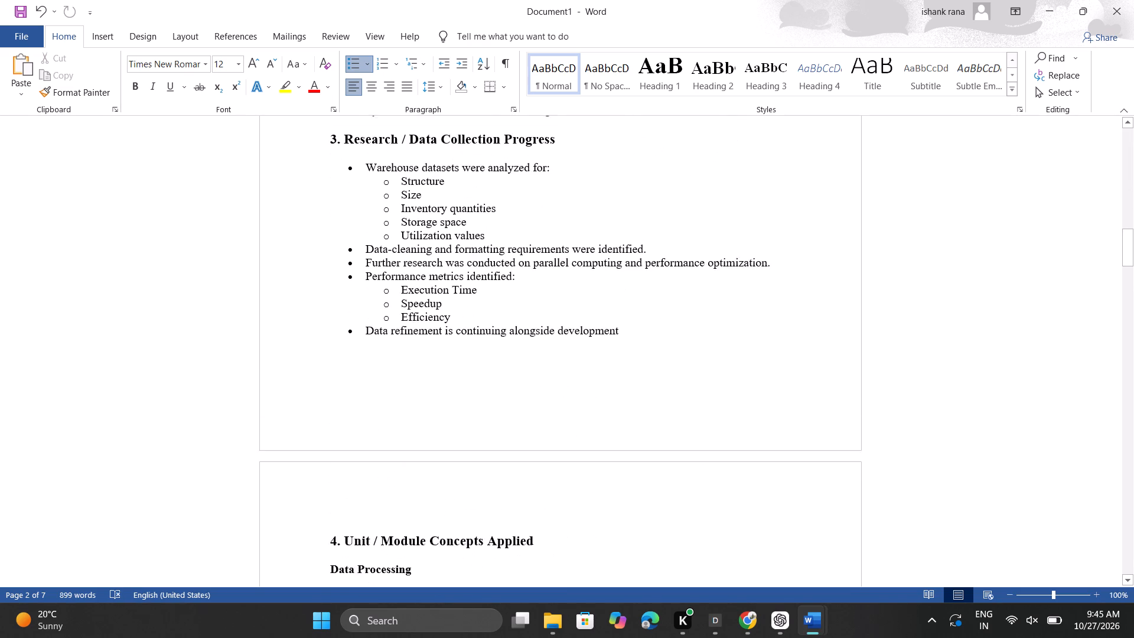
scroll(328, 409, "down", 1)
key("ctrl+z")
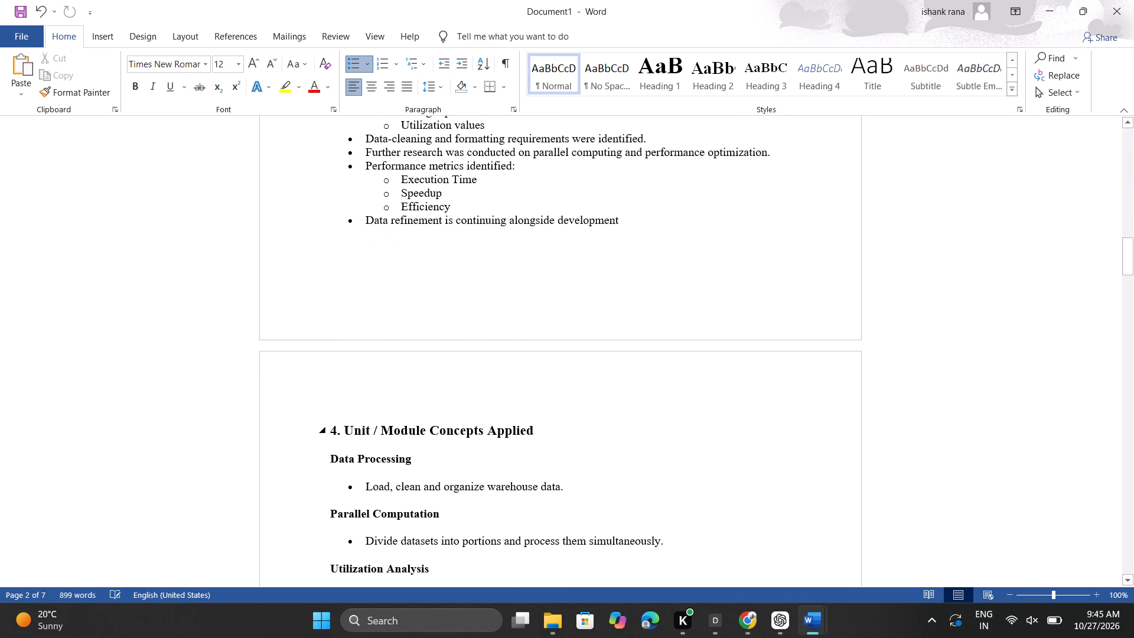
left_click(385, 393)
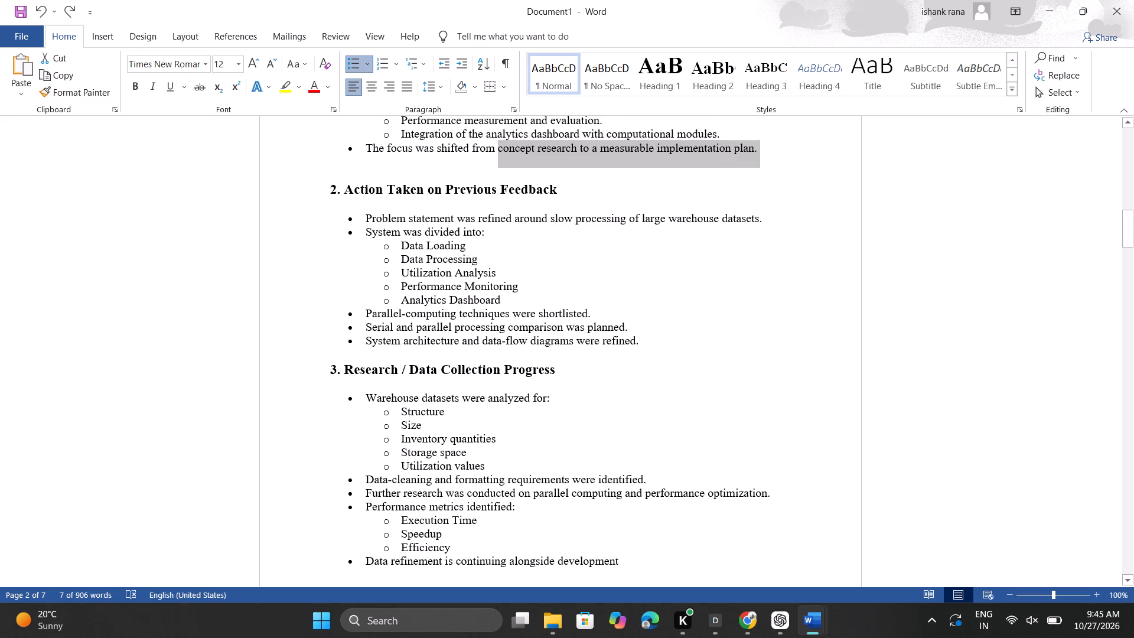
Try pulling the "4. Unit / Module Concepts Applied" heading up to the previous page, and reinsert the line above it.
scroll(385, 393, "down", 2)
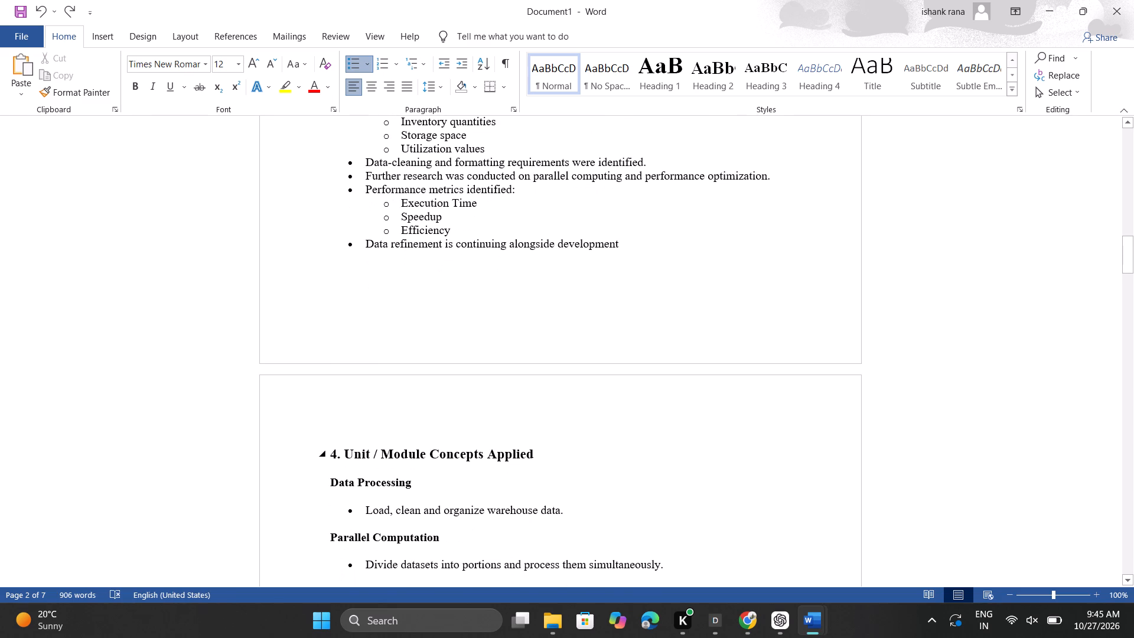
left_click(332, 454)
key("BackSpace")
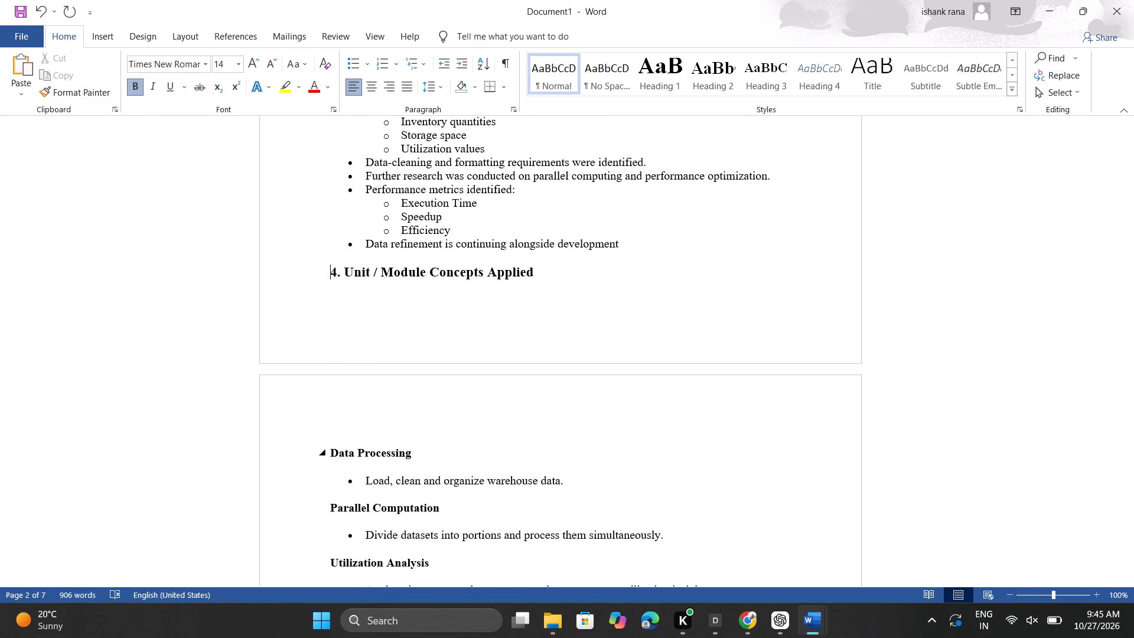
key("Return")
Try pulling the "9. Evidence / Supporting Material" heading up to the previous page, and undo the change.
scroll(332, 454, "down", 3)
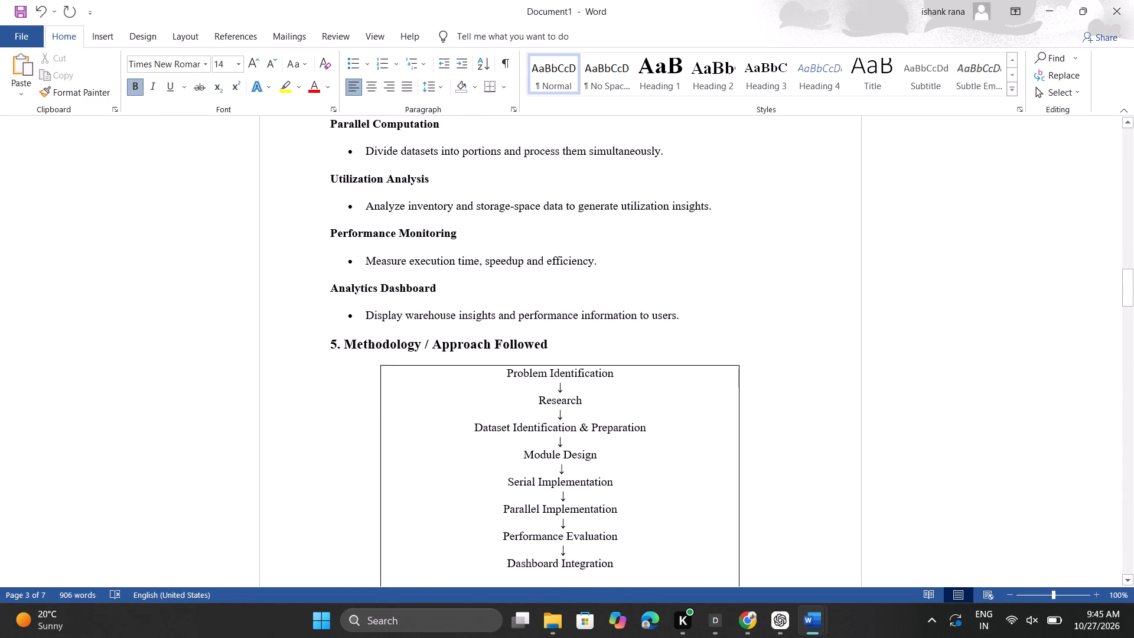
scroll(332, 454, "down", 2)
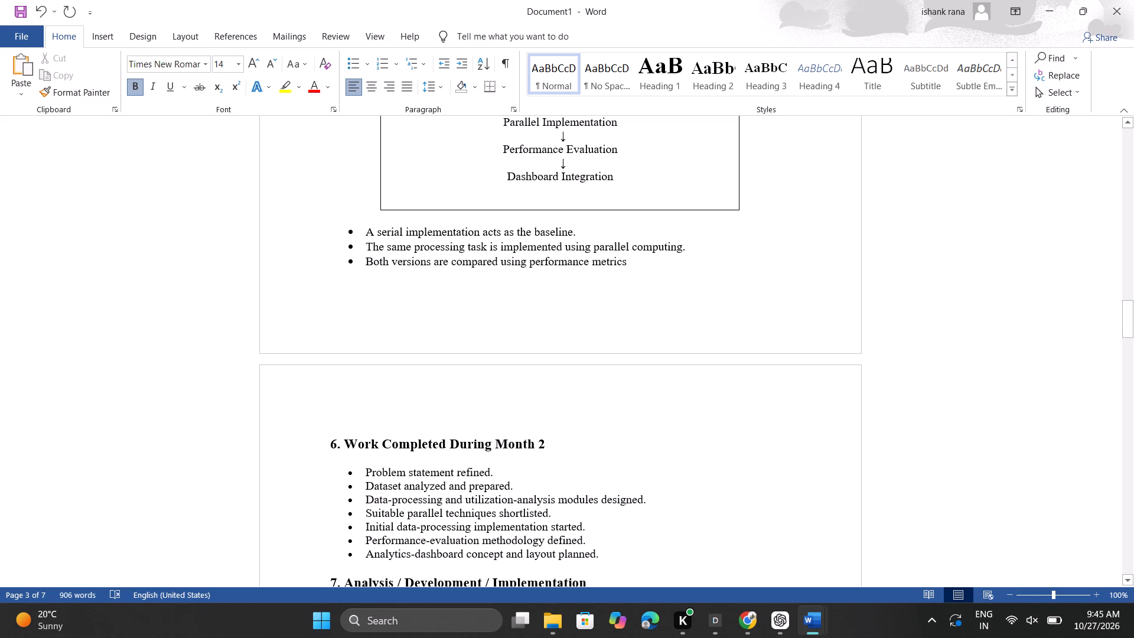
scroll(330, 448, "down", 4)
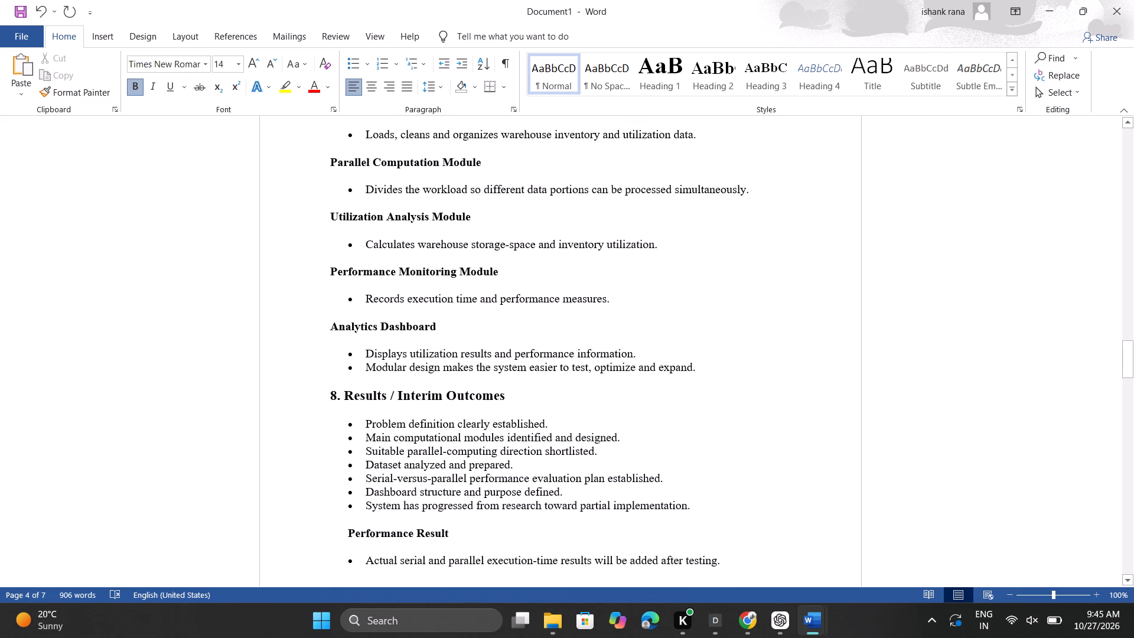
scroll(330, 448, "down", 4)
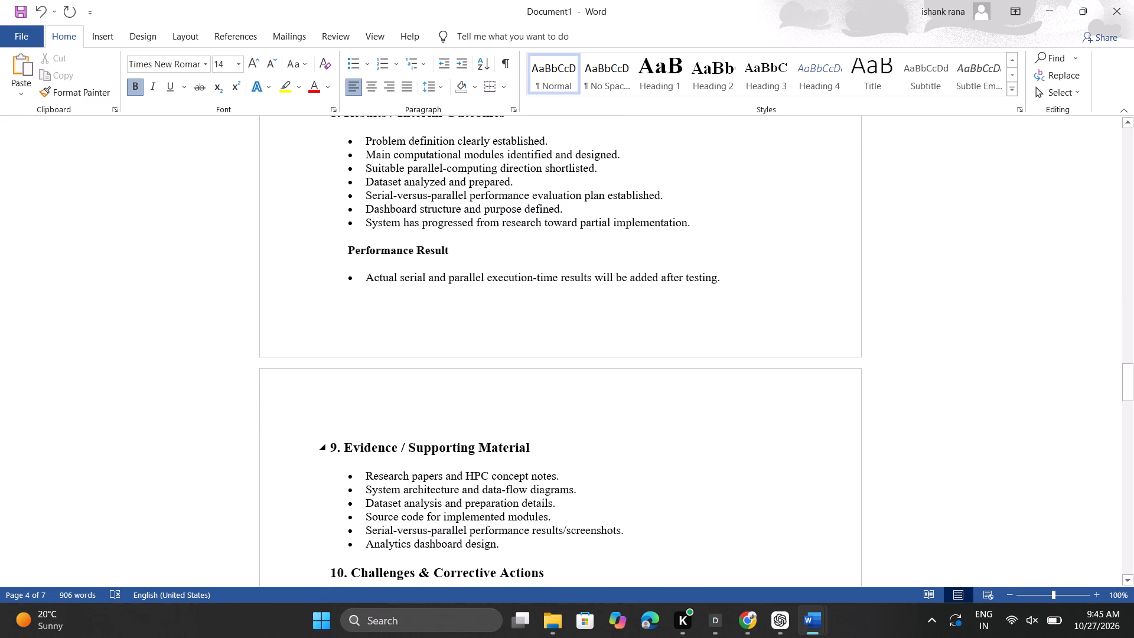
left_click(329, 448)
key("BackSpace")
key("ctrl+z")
Insert a blank line above the "11. Individual / Team Contribution" heading to push the second member's name onto the page with its bullets.
scroll(329, 448, "down", 3)
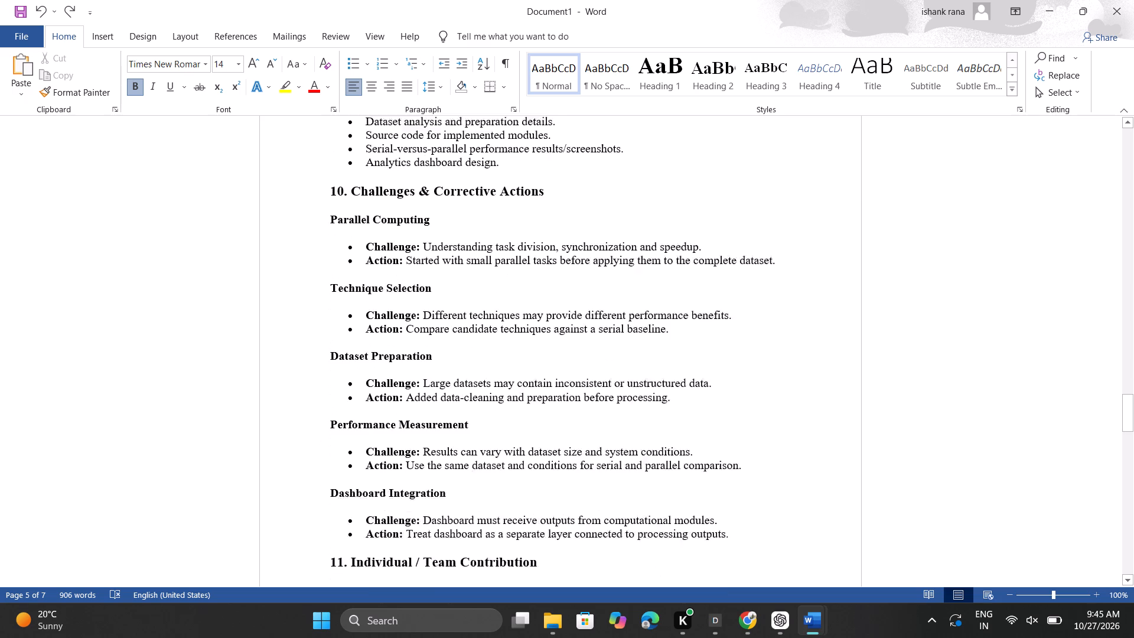
scroll(329, 448, "down", 4)
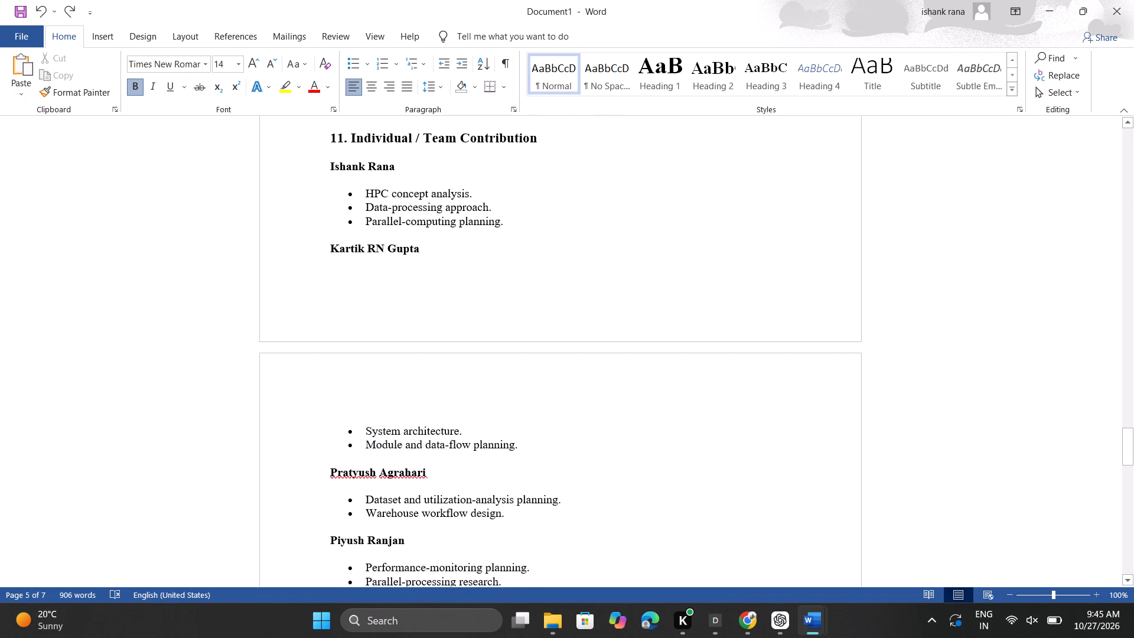
scroll(329, 448, "down", 3)
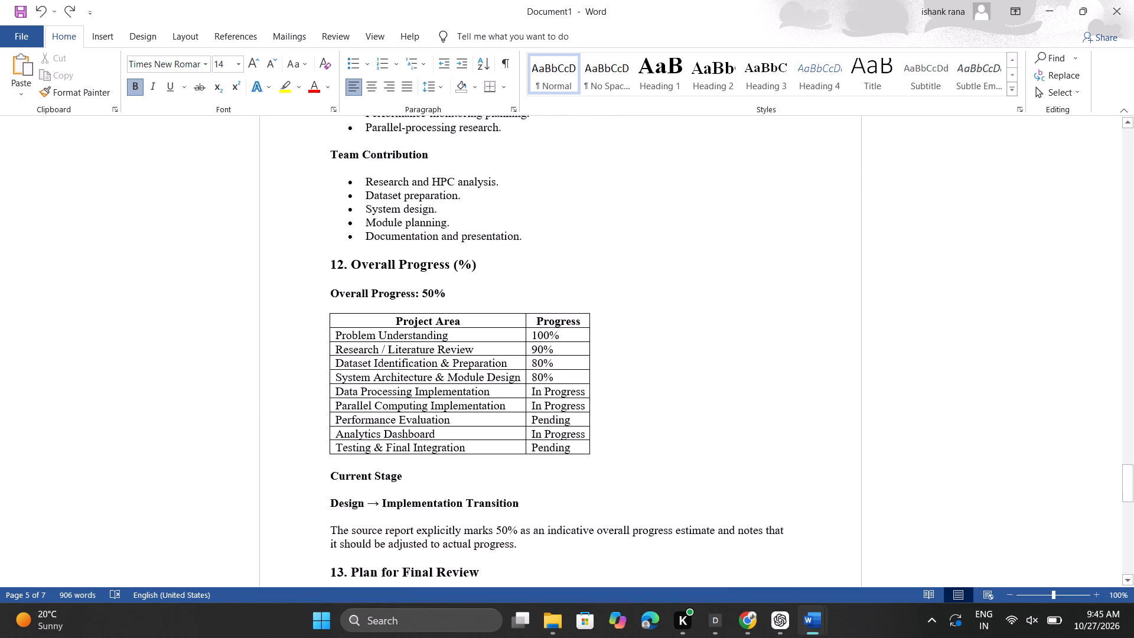
scroll(329, 448, "down", 2)
scroll(329, 448, "up", 5)
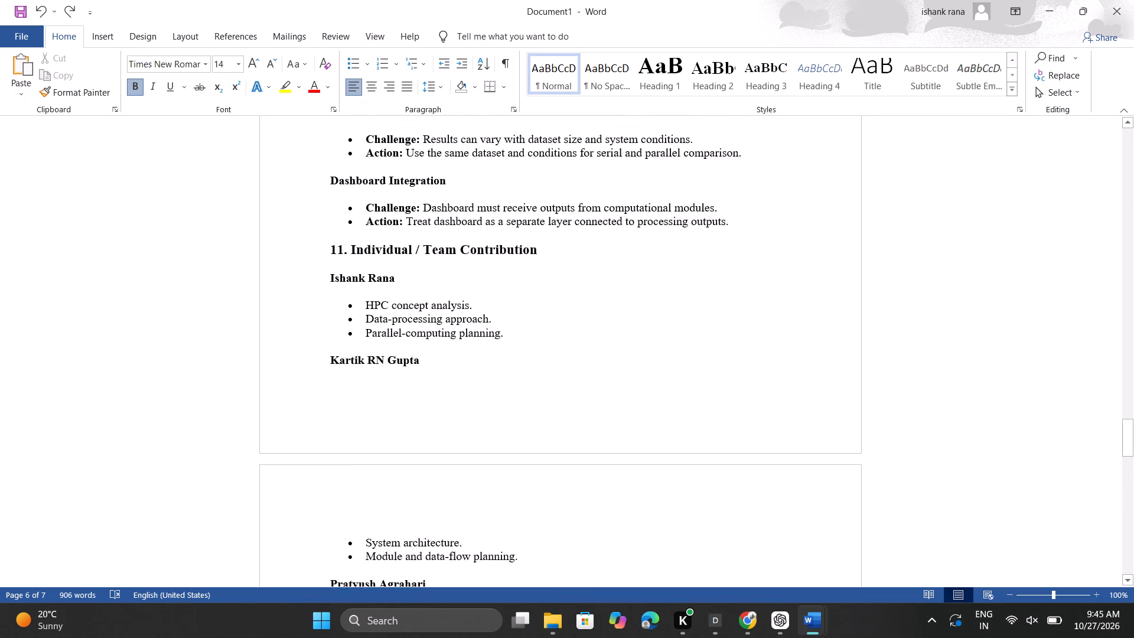
scroll(329, 448, "up", 4)
scroll(329, 448, "down", 2)
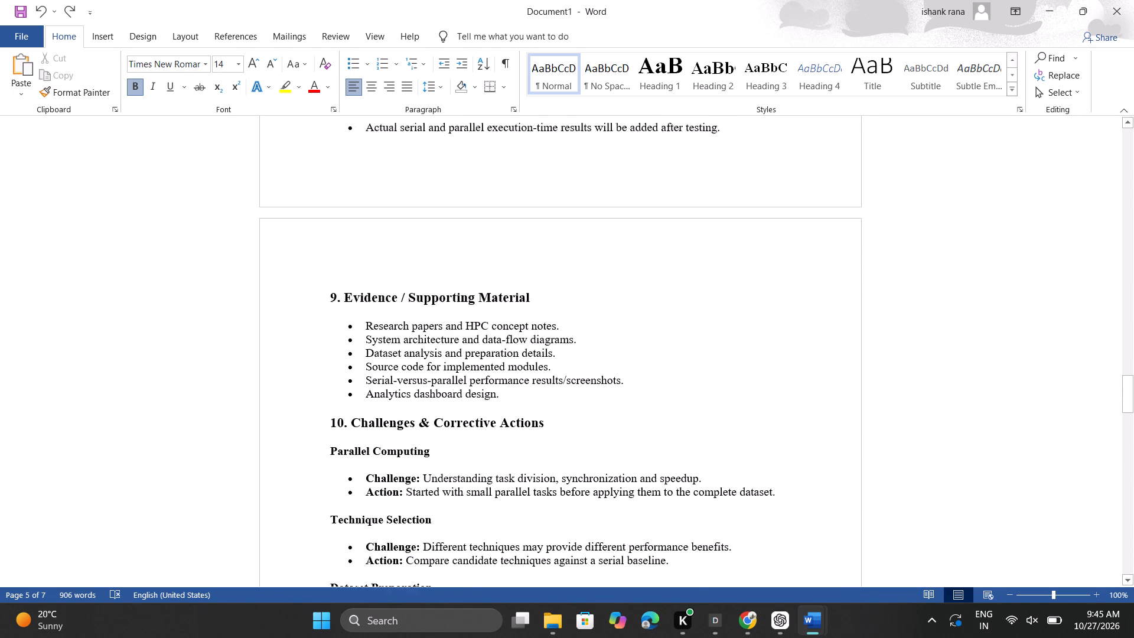
scroll(329, 448, "down", 2)
left_click(329, 448)
key("Return")
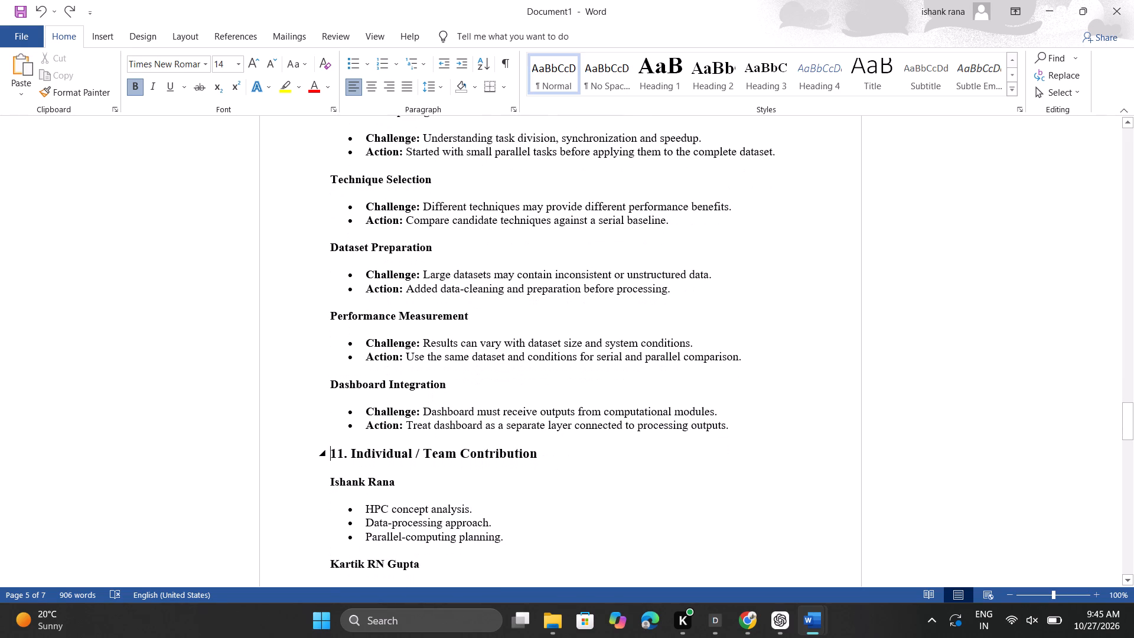
Insert a blank line above the "13. Plan for Final Review" heading at the end of its page.
scroll(329, 448, "down", 3)
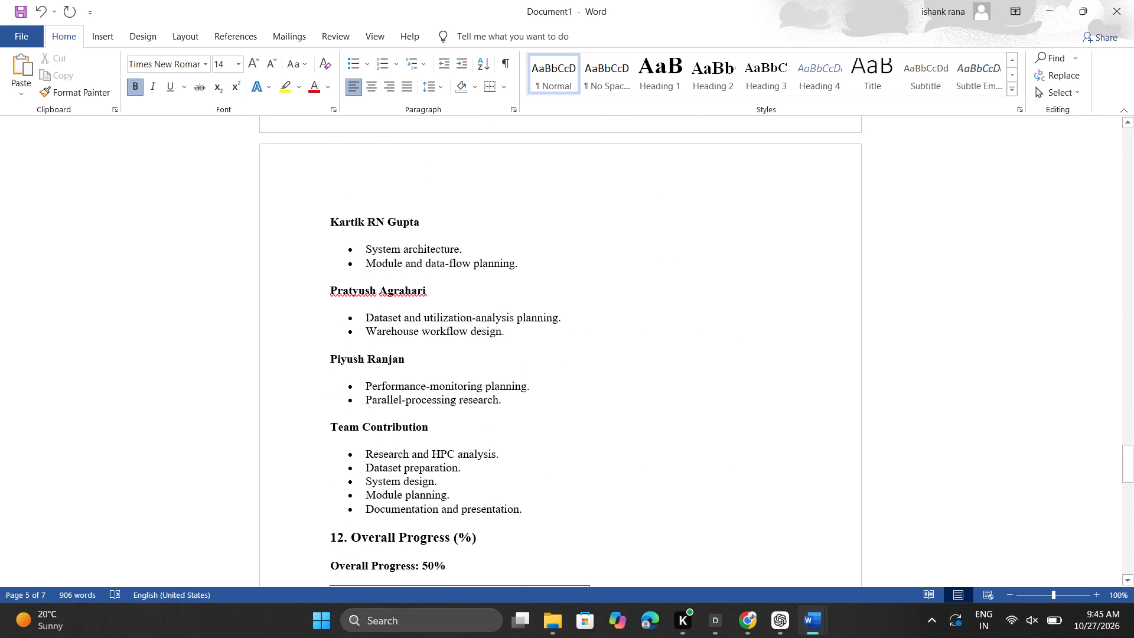
scroll(329, 448, "down", 3)
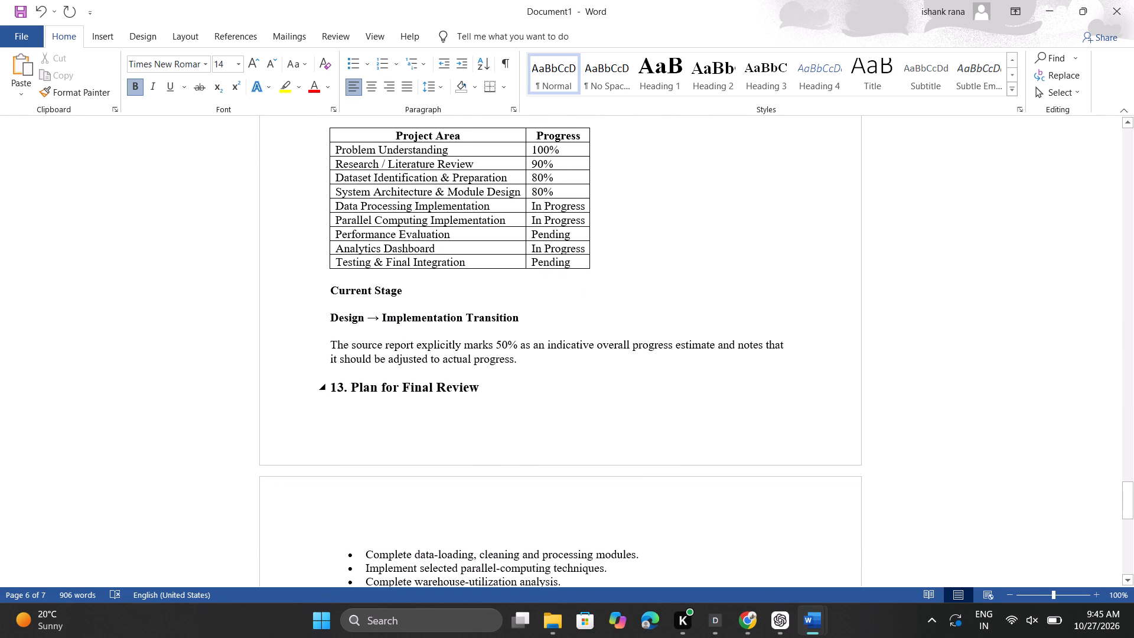
left_click(330, 388)
key("Return")
Review the report's headings and page breaks from the final sections back to the cover page.
scroll(330, 388, "down", 8)
scroll(330, 388, "up", 4)
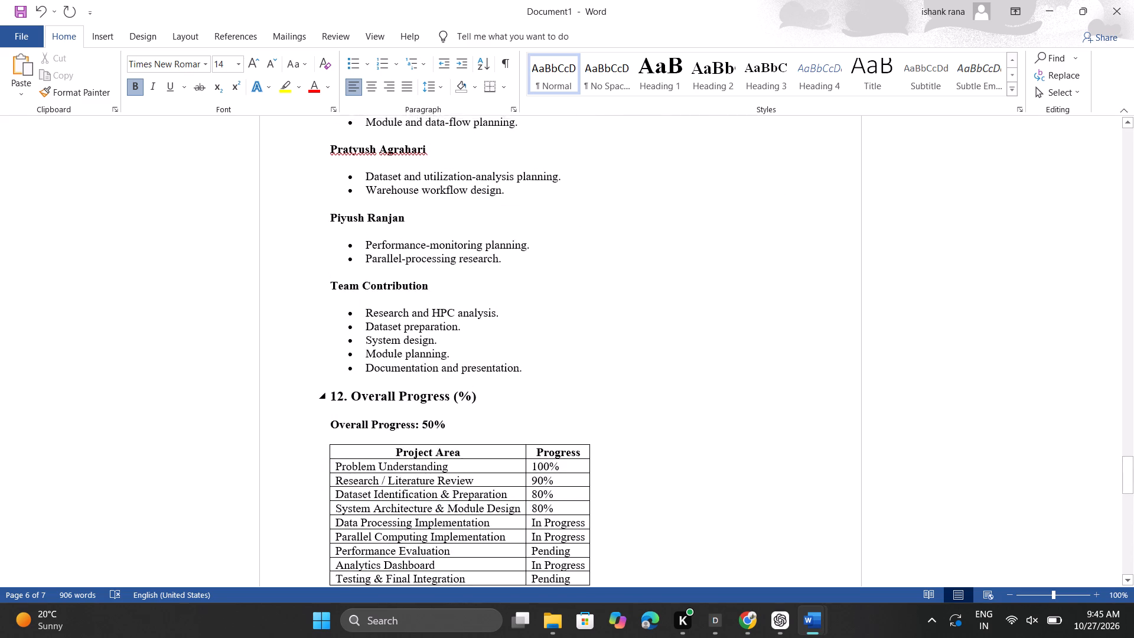
scroll(330, 388, "up", 7)
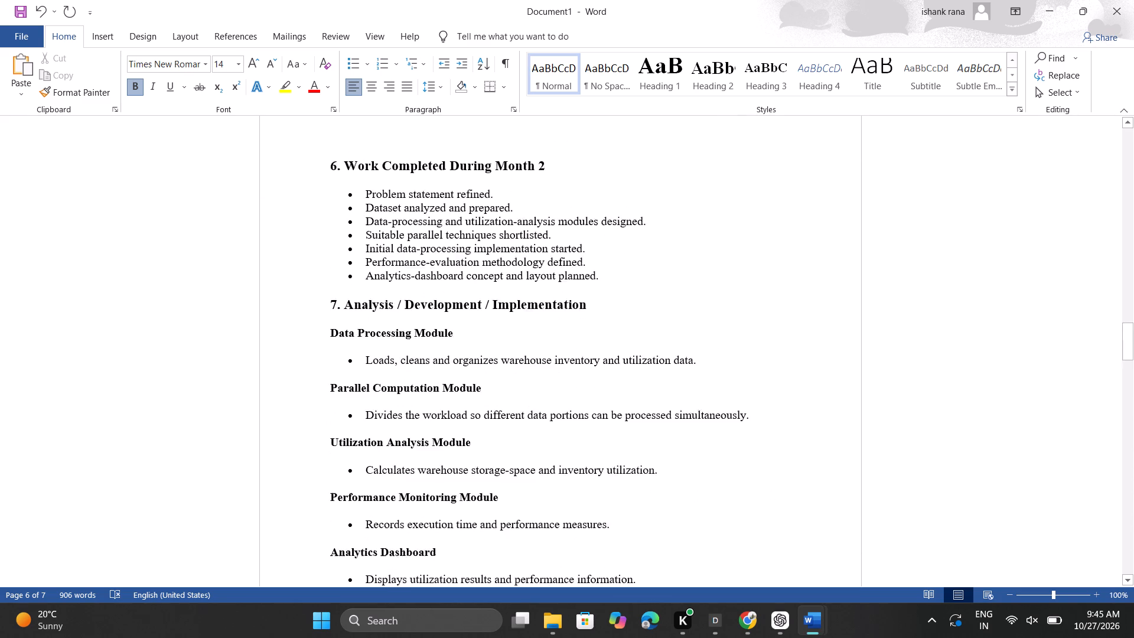
scroll(330, 388, "up", 7)
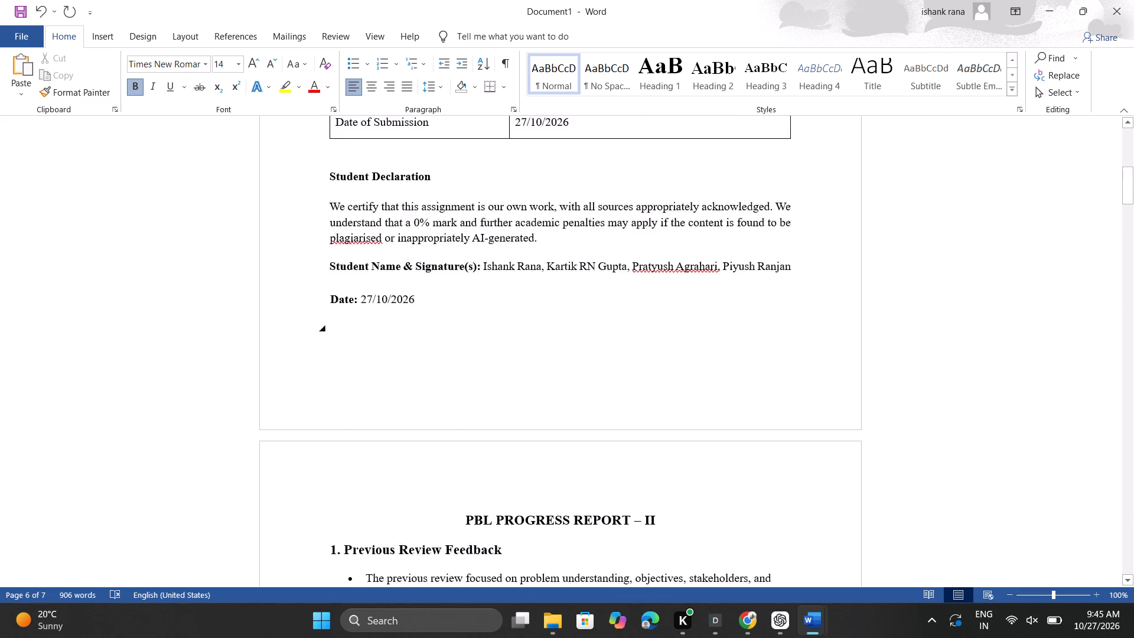
scroll(330, 388, "up", 4)
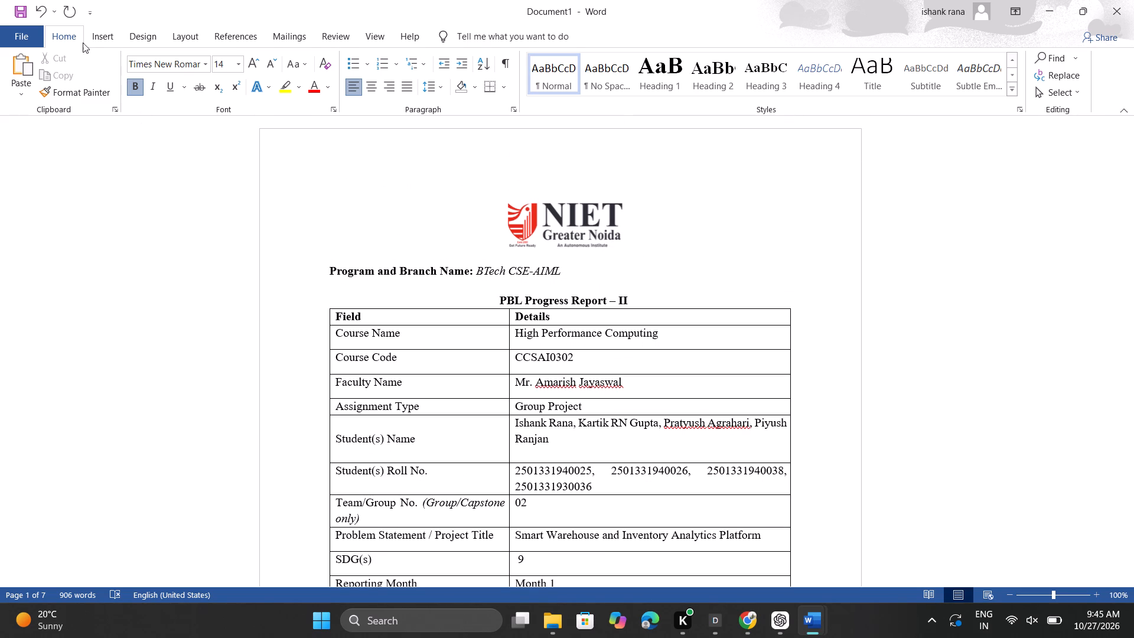
Start Save As for the report and try choosing a recent PBL_WORK folder as its location.
left_click(28, 31)
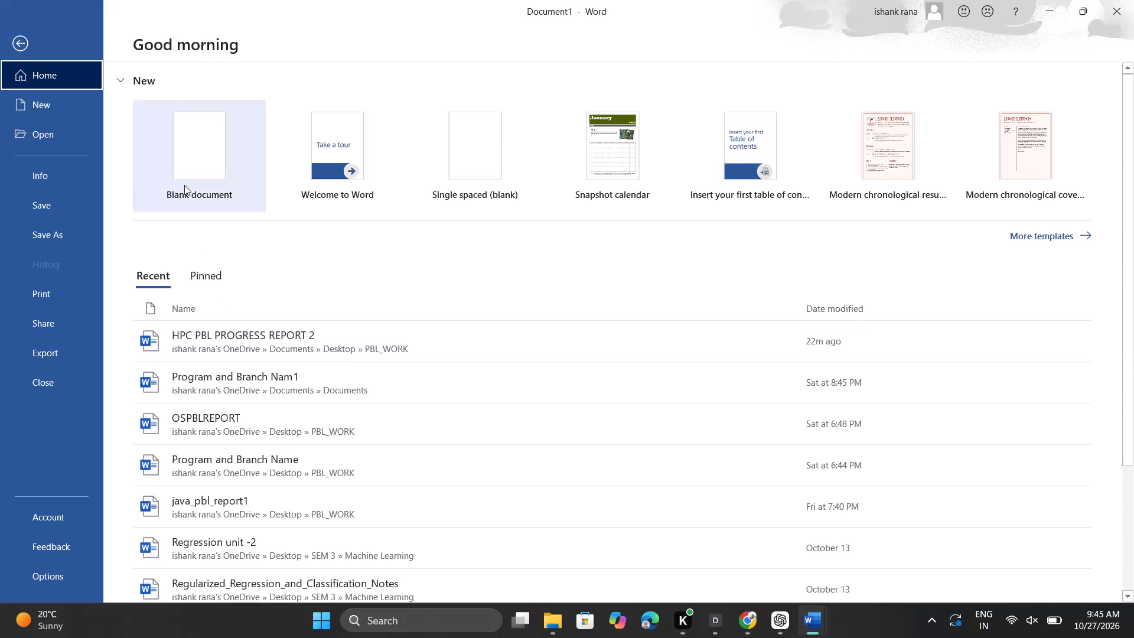
left_click(63, 227)
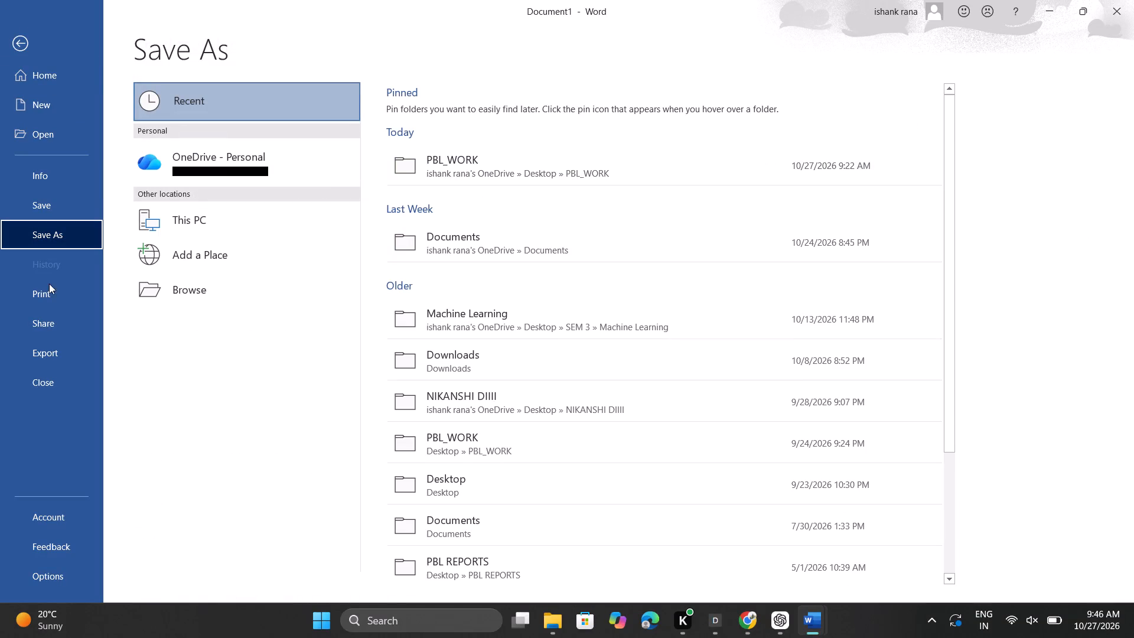
double_click(497, 161)
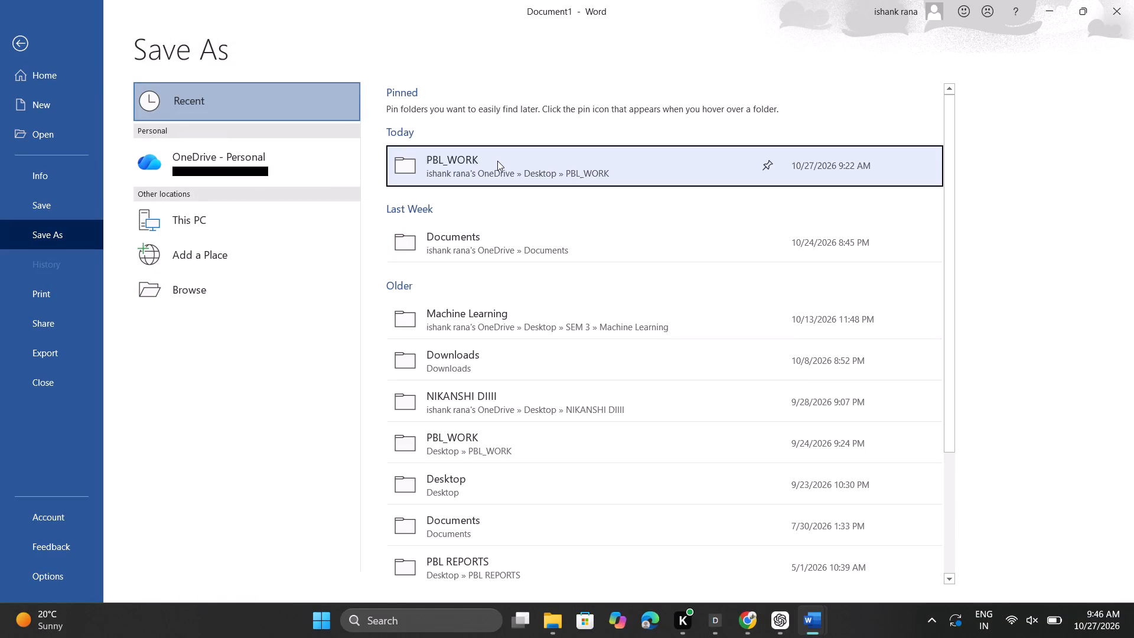
double_click(504, 163)
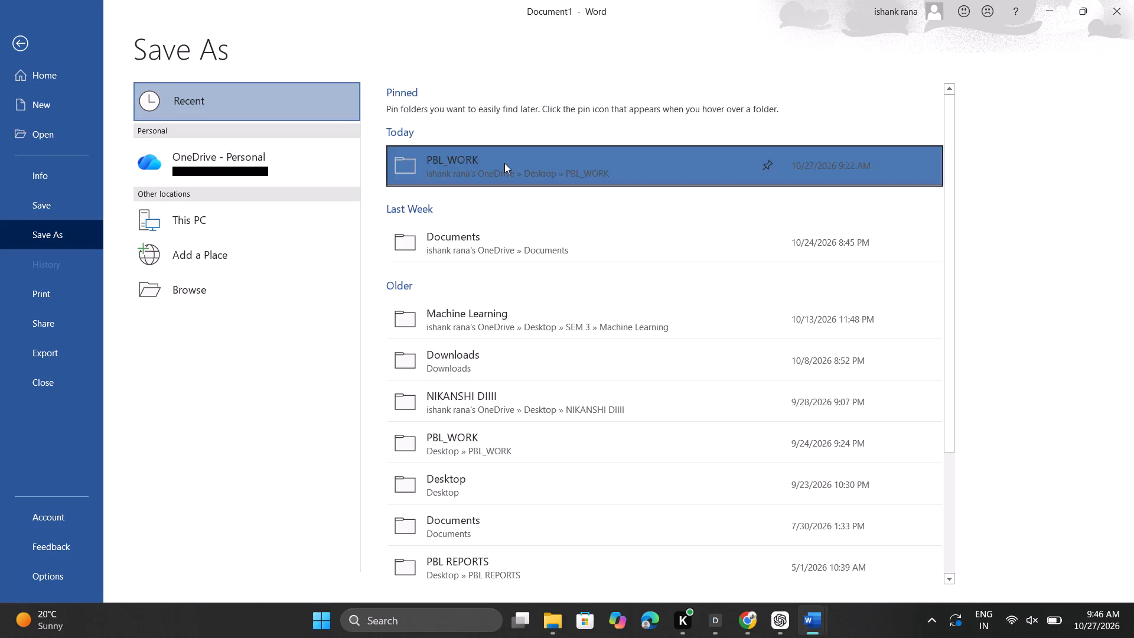
double_click(475, 168)
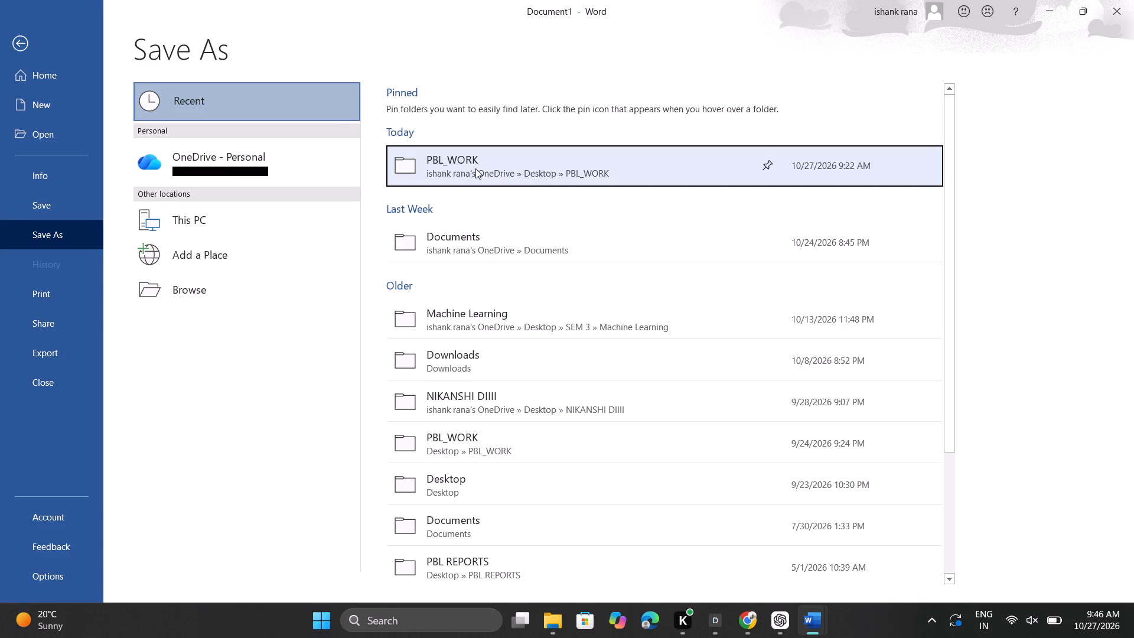
triple_click(475, 168)
scroll(461, 411, "down", 1)
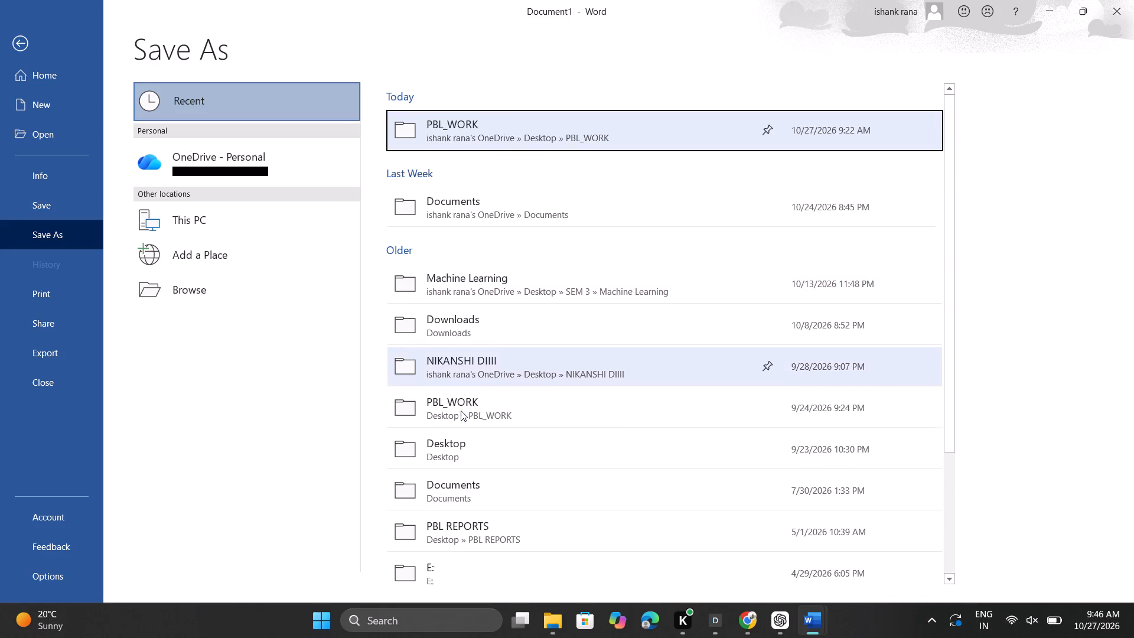
scroll(461, 411, "down", 1)
double_click(475, 289)
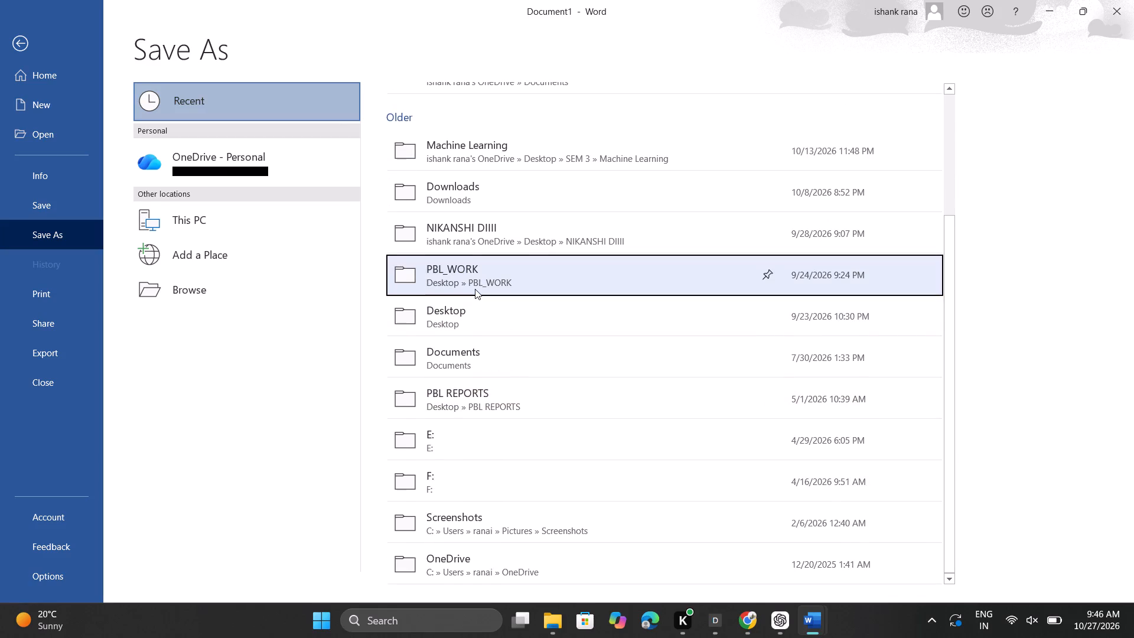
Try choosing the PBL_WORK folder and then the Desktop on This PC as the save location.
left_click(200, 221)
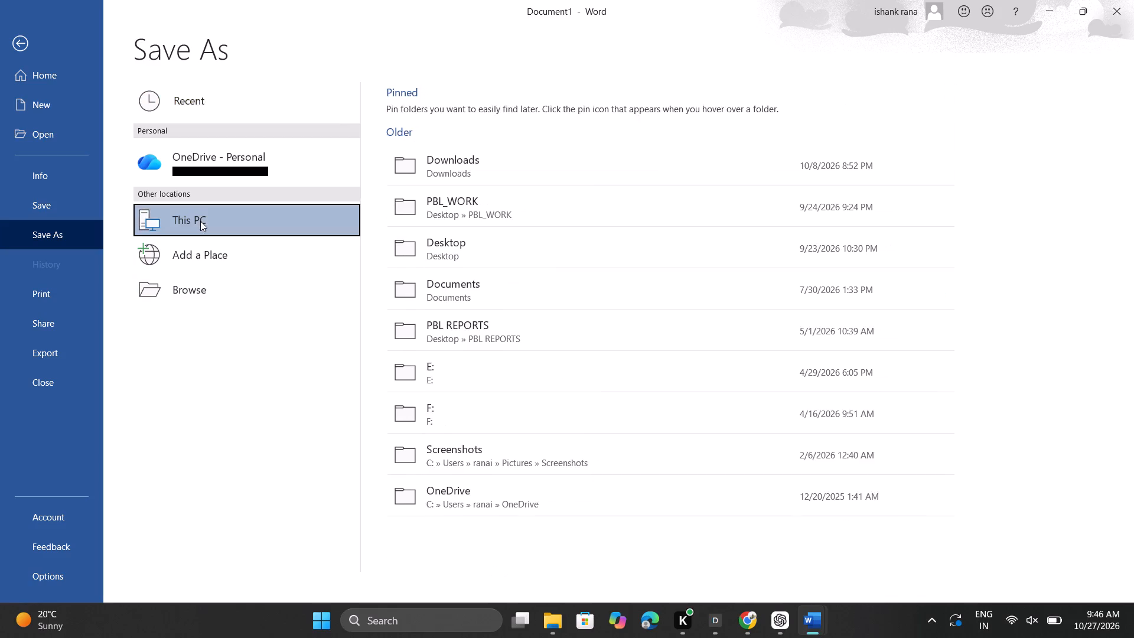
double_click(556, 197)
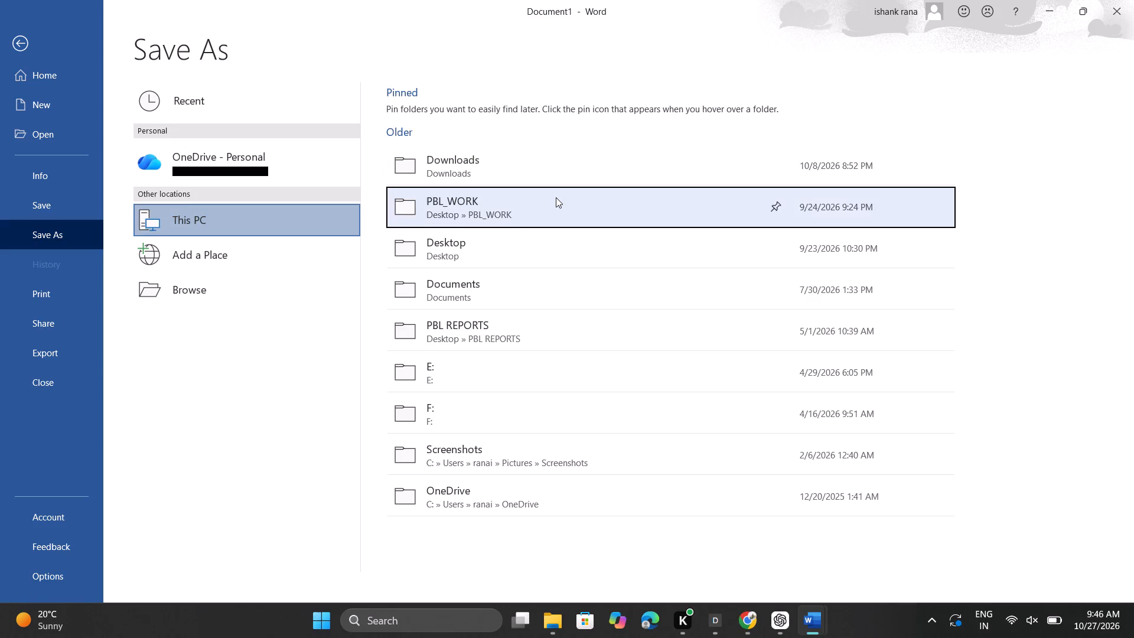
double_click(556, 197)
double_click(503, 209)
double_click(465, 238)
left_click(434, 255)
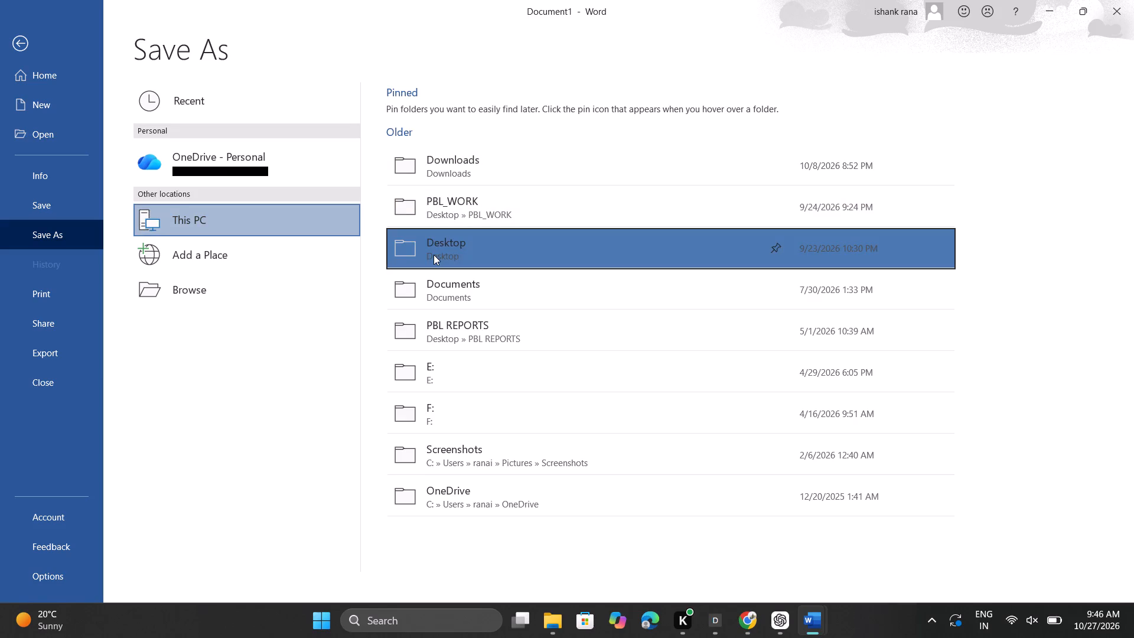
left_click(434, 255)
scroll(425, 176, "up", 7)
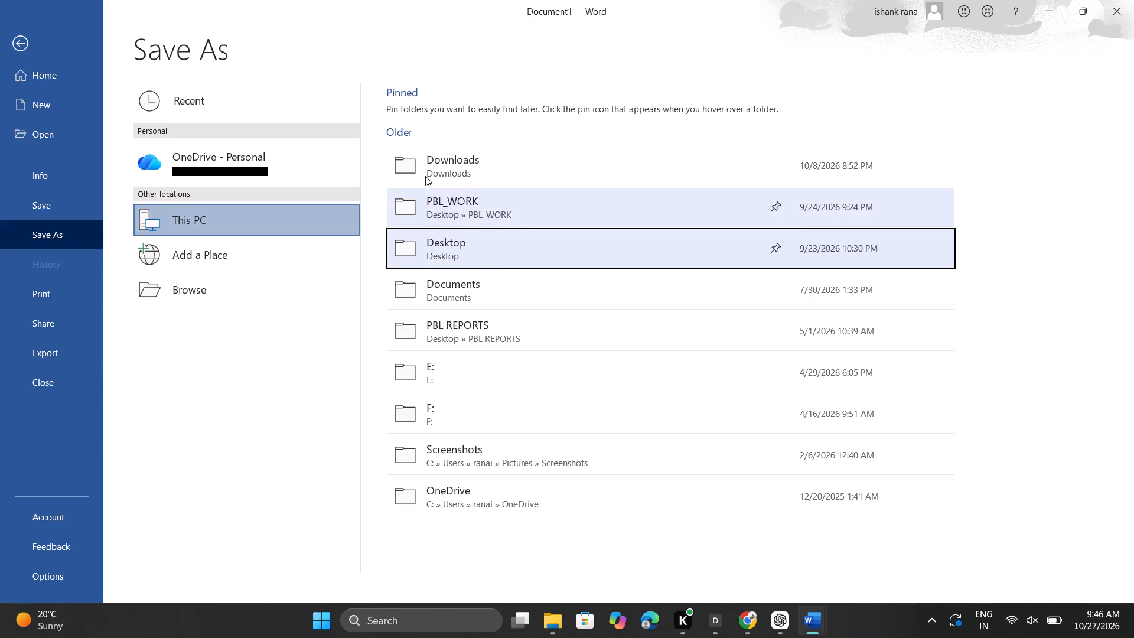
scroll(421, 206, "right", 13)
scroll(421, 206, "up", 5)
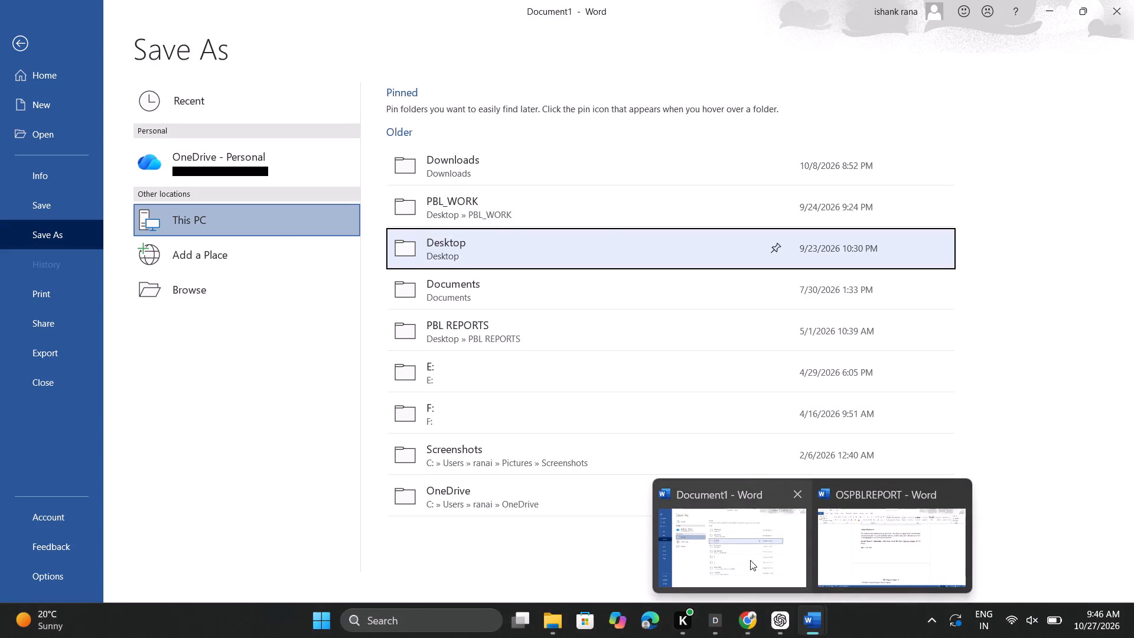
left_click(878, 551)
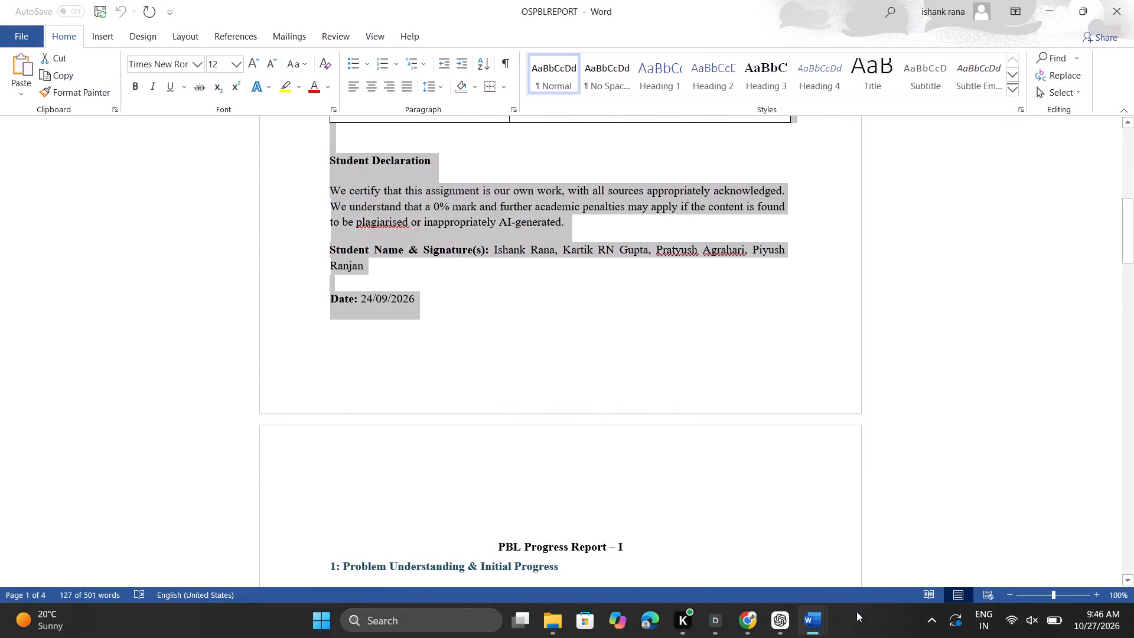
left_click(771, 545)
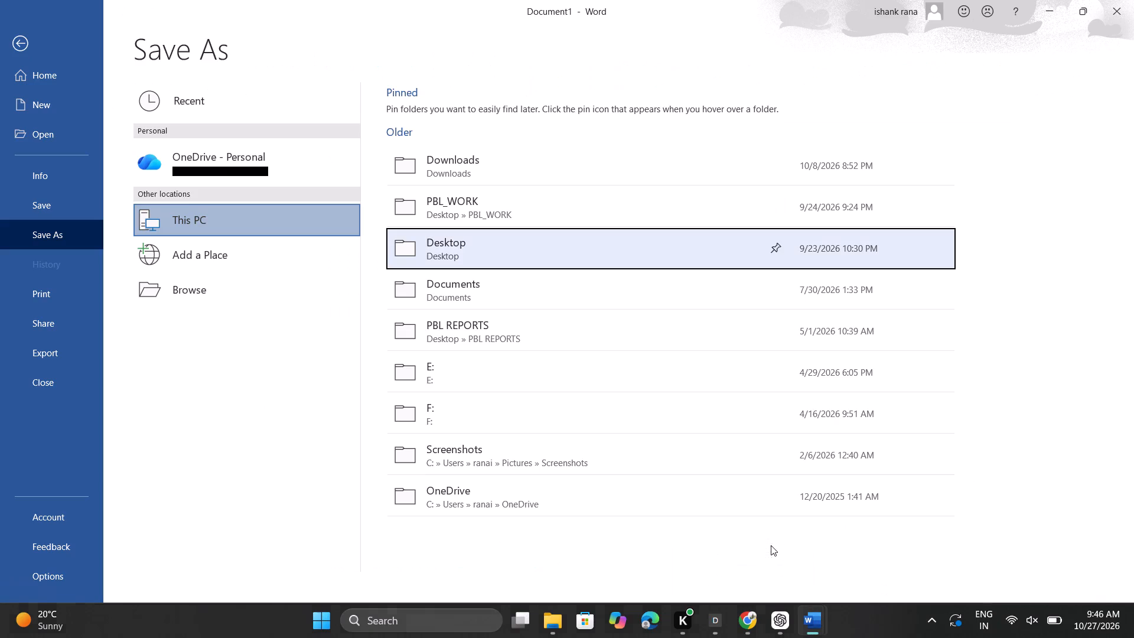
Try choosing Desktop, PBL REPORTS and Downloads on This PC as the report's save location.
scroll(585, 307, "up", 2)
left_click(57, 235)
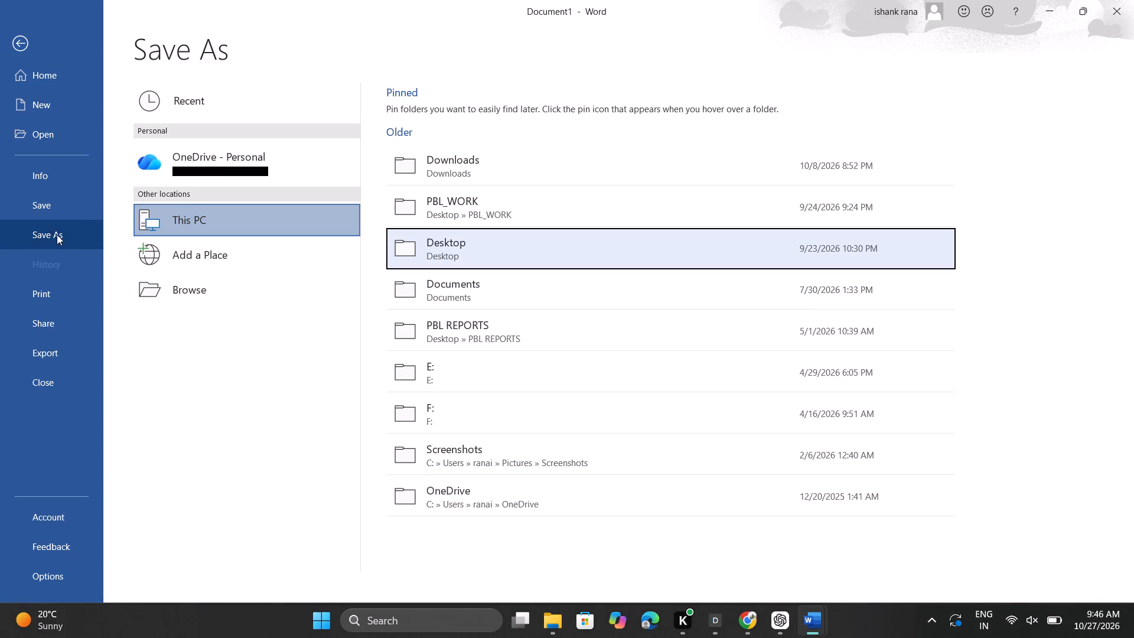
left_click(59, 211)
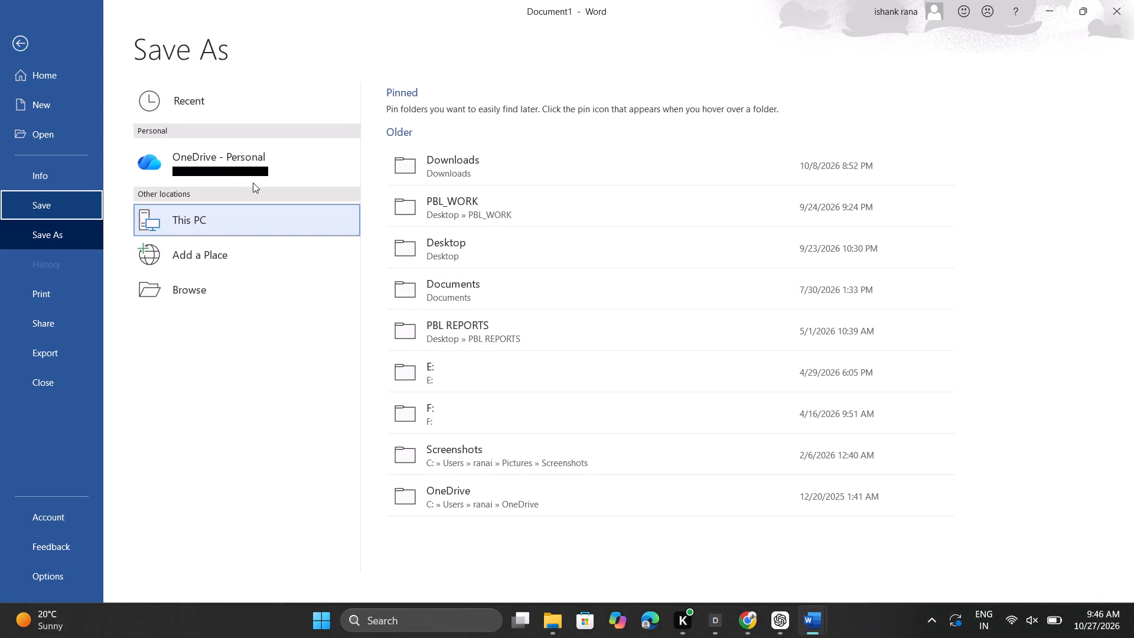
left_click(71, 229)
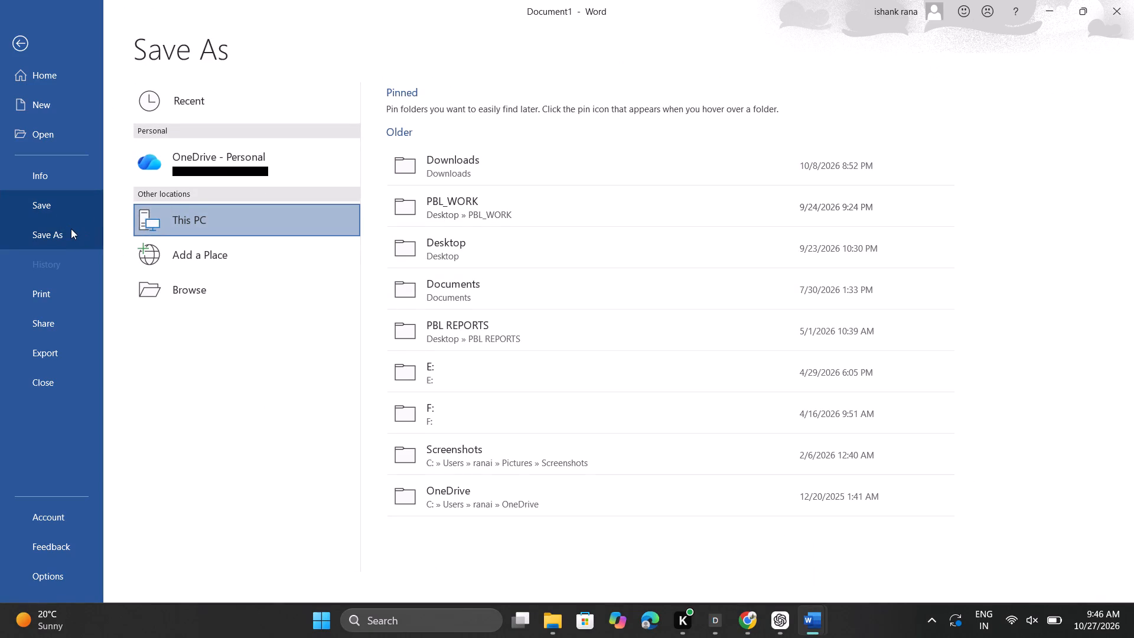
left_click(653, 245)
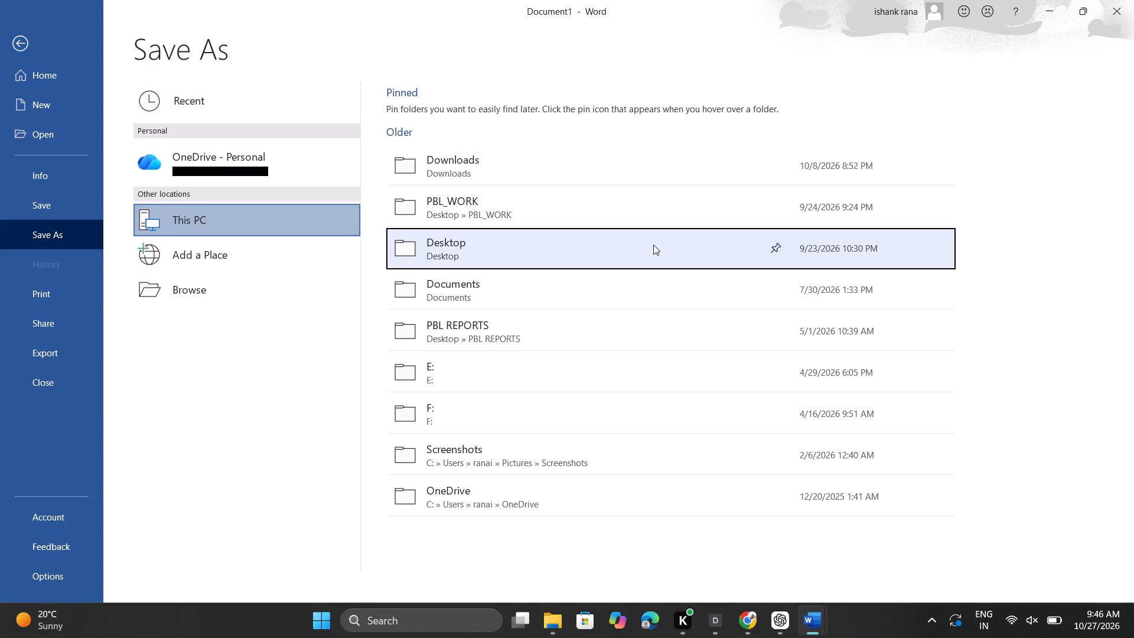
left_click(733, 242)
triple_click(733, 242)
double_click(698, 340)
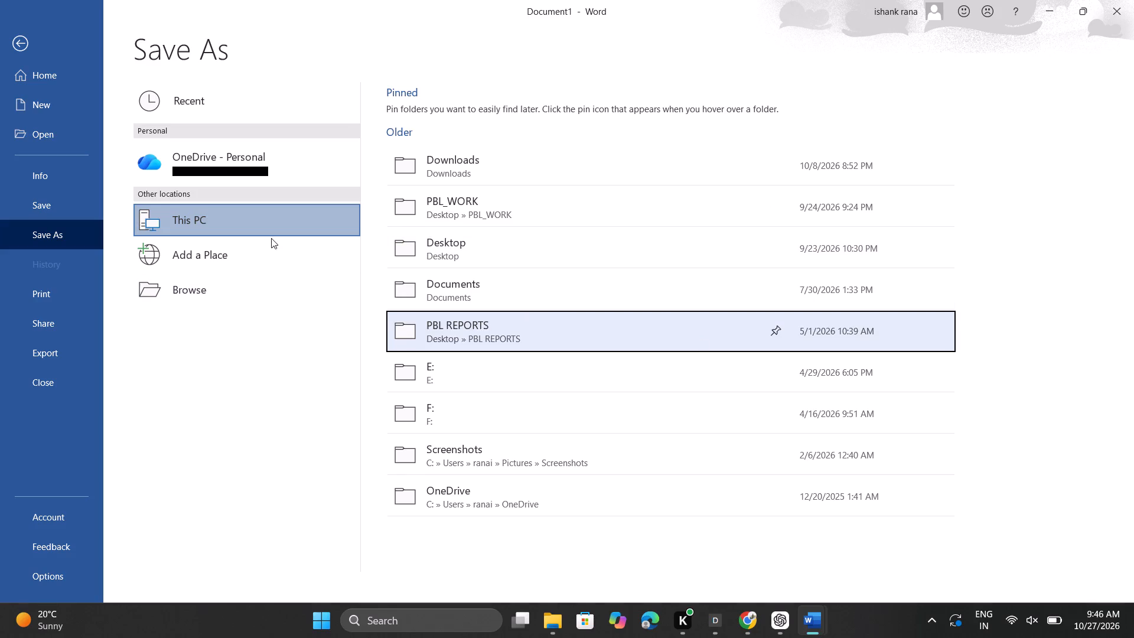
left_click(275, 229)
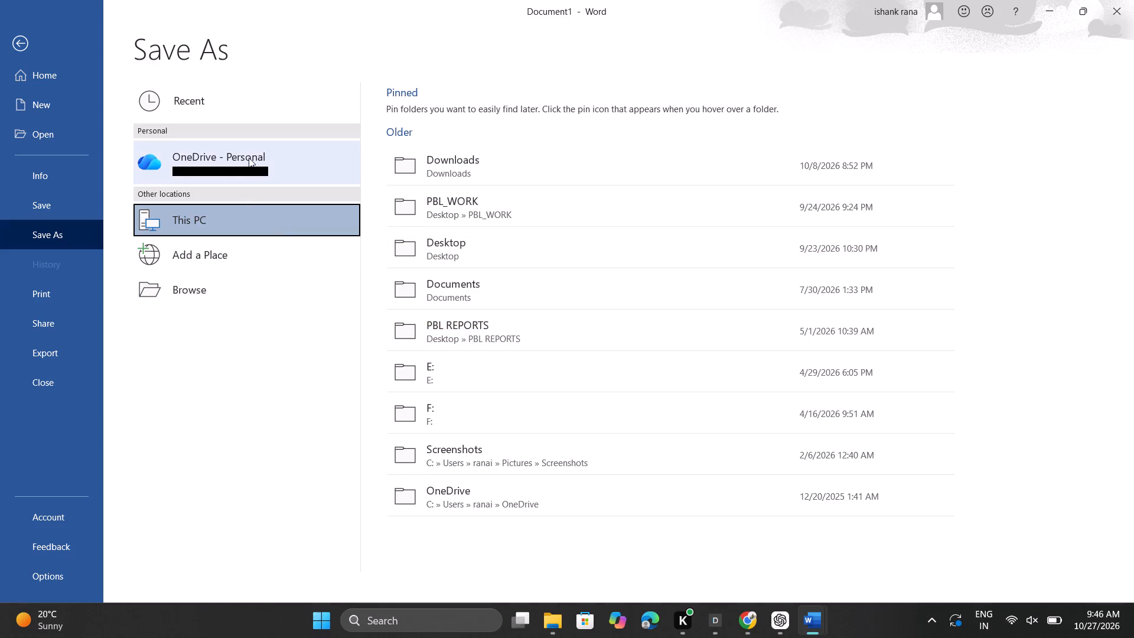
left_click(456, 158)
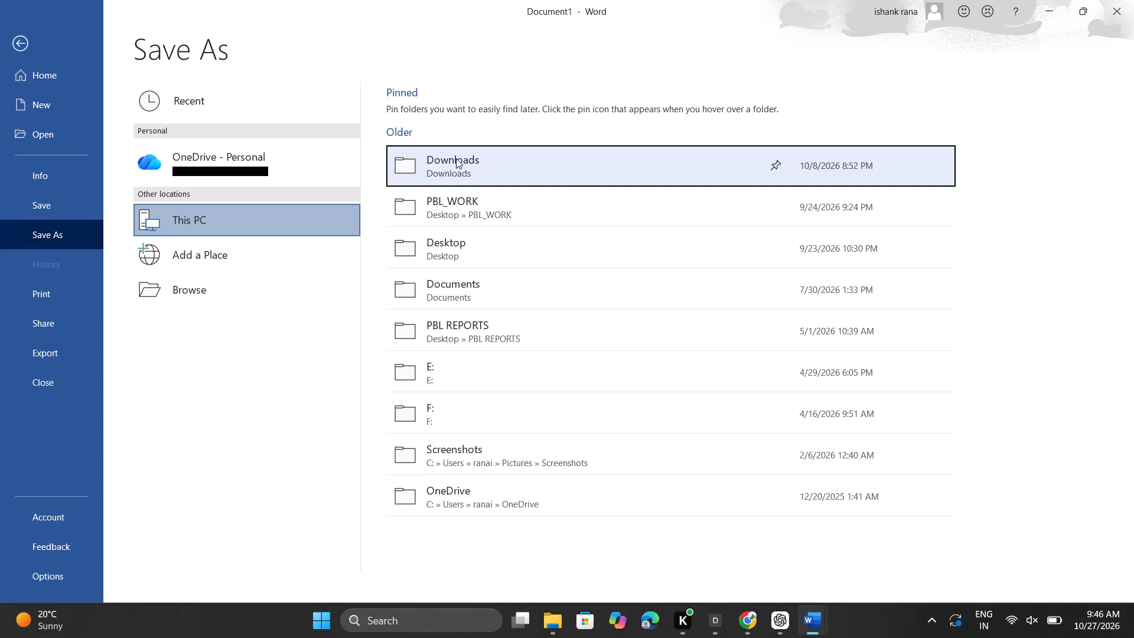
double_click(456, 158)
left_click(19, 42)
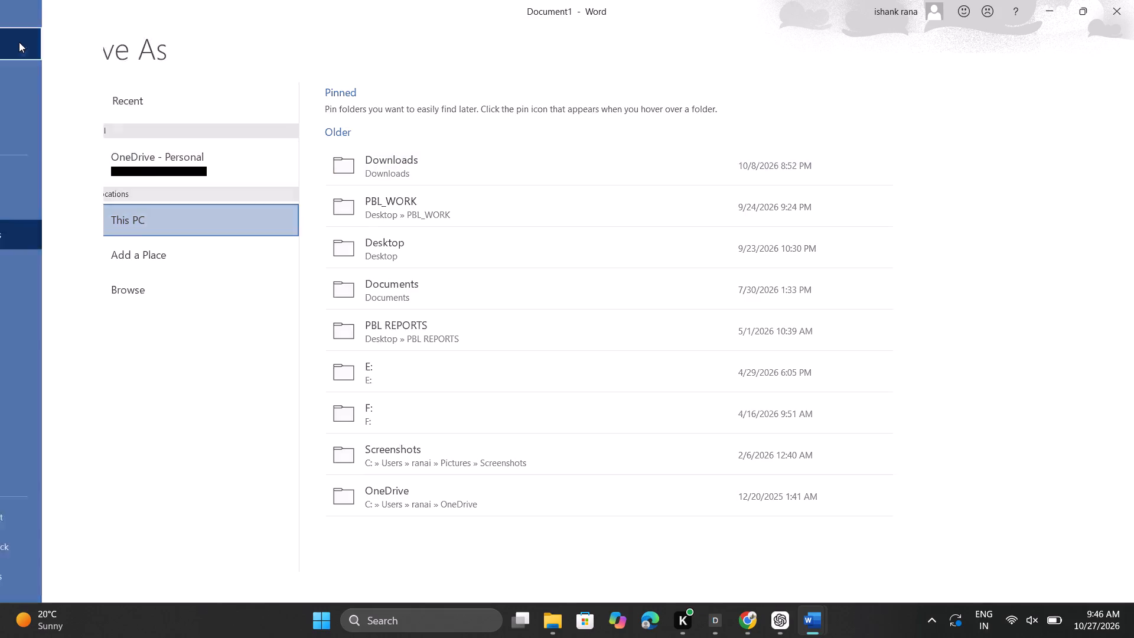
Look through the report's pages from the cover page to the end and back.
scroll(464, 285, "down", 2)
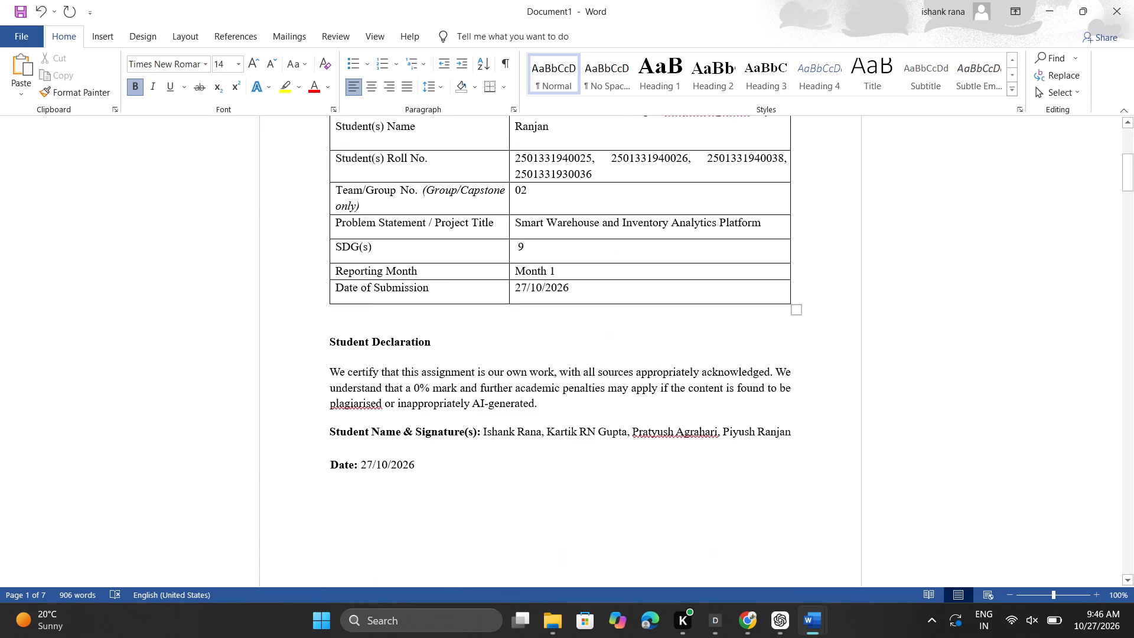
scroll(464, 285, "down", 10)
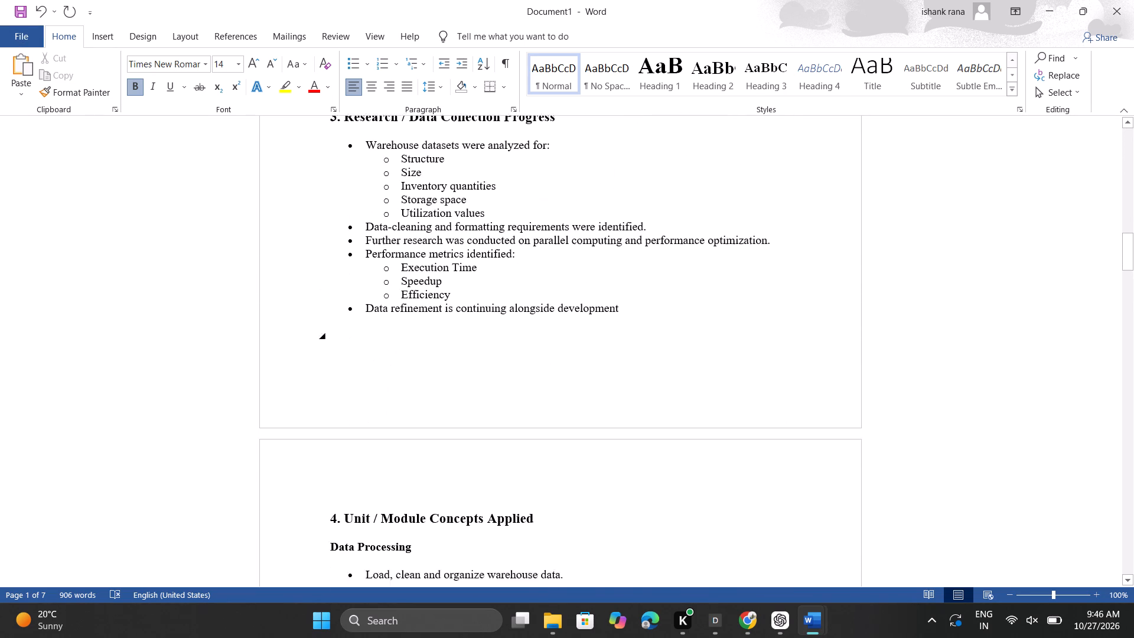
scroll(464, 285, "down", 18)
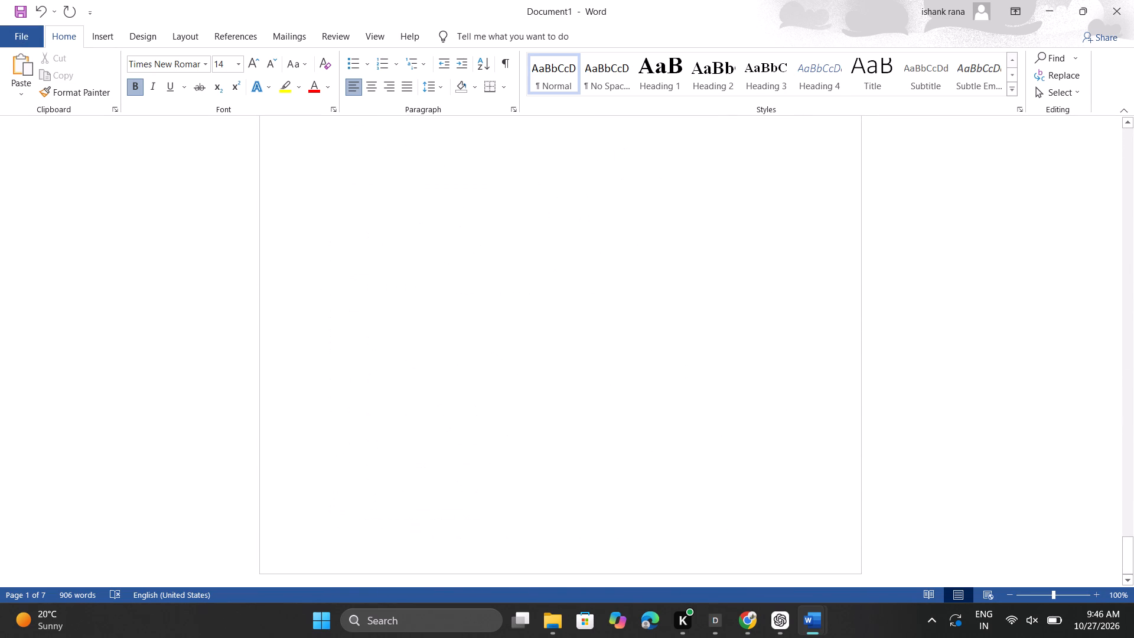
scroll(464, 285, "down", 1)
scroll(464, 285, "up", 9)
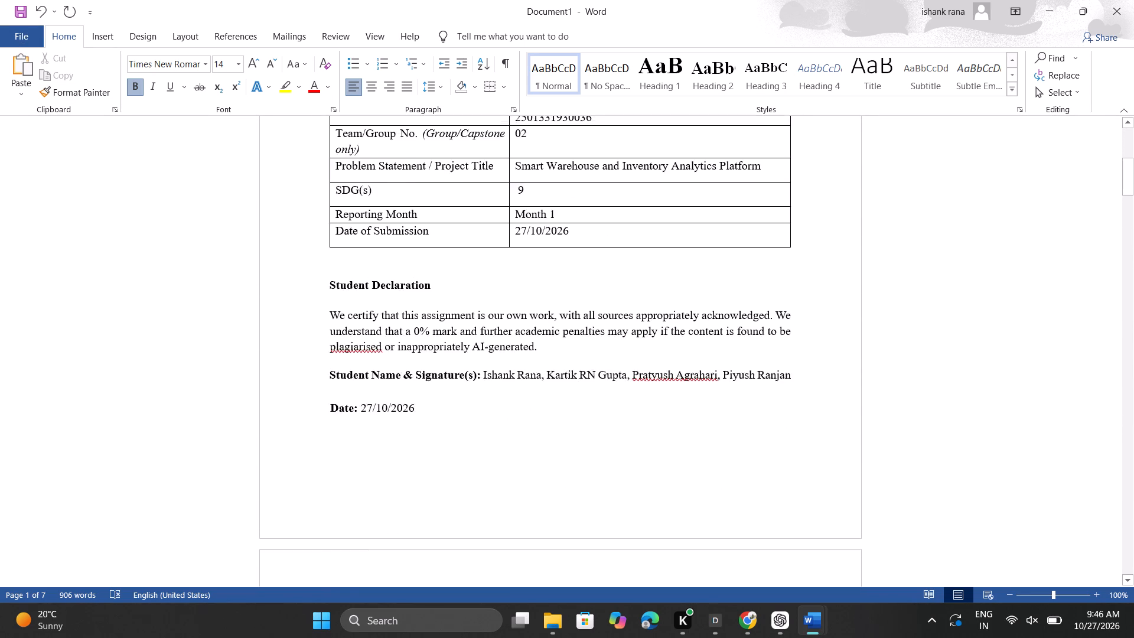
scroll(464, 285, "up", 5)
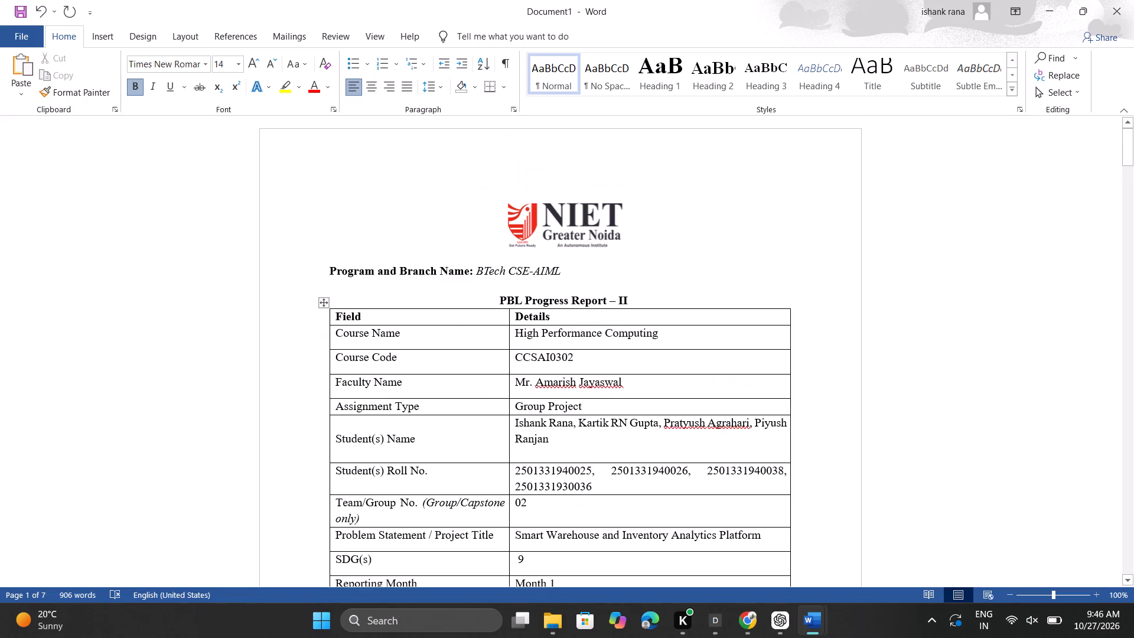
Start saving the report and name the file HPC_PBL_PROGRESS_REPORT_2.
key("ctrl+s")
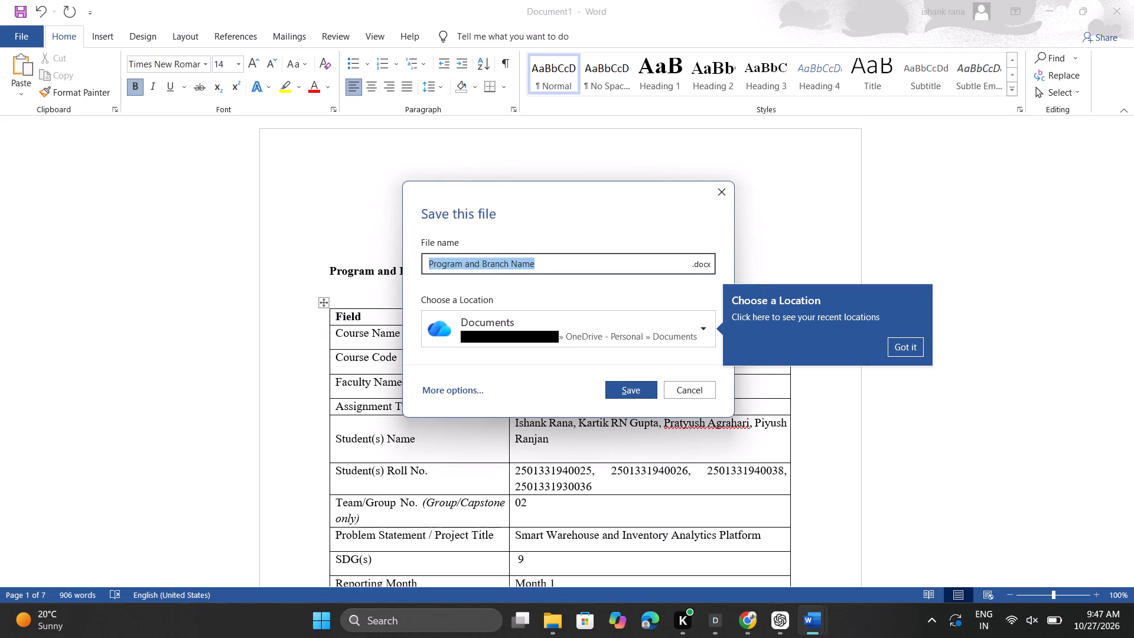
key("h")
type("PC")
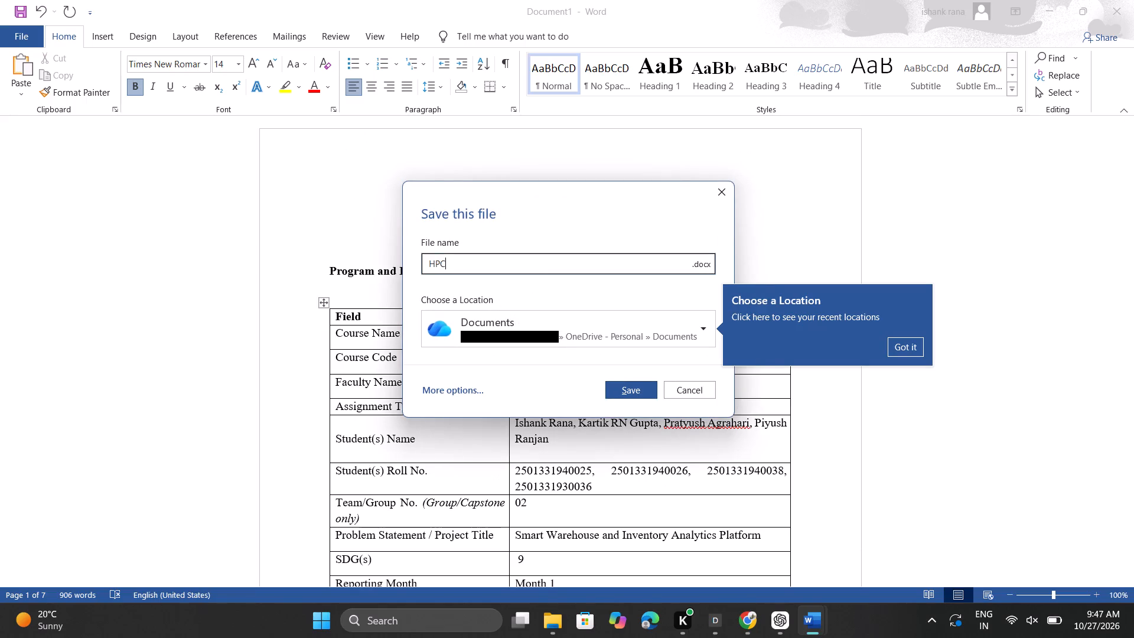
type("_PROGRESS")
key("shift+underscore")
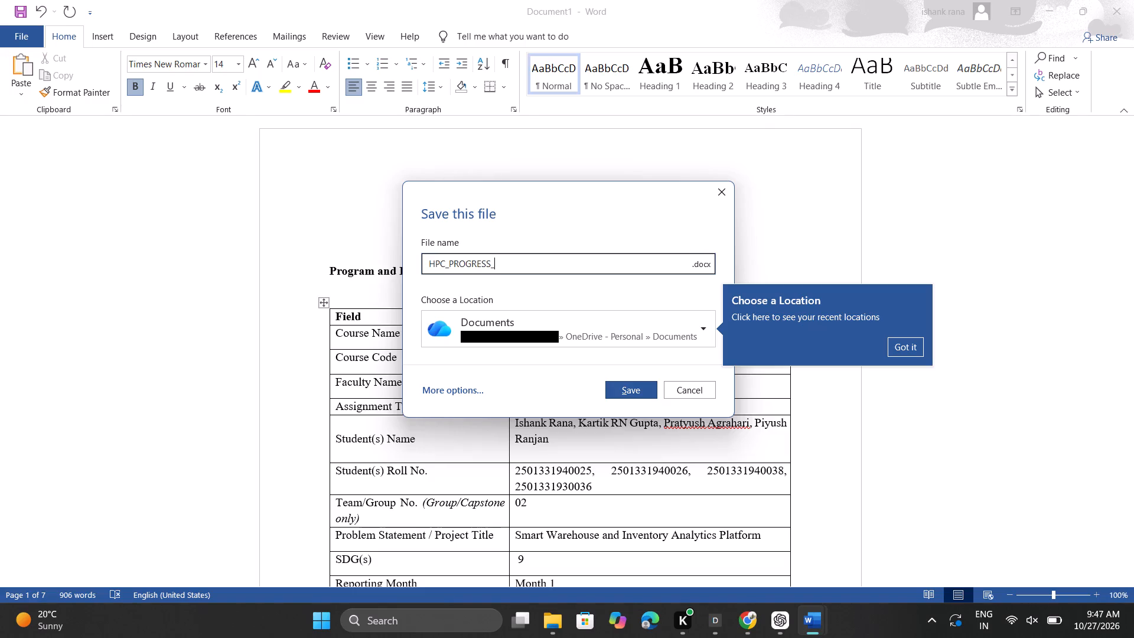
key("r")
type("EPORT")
key("shift+underscore")
key("2")
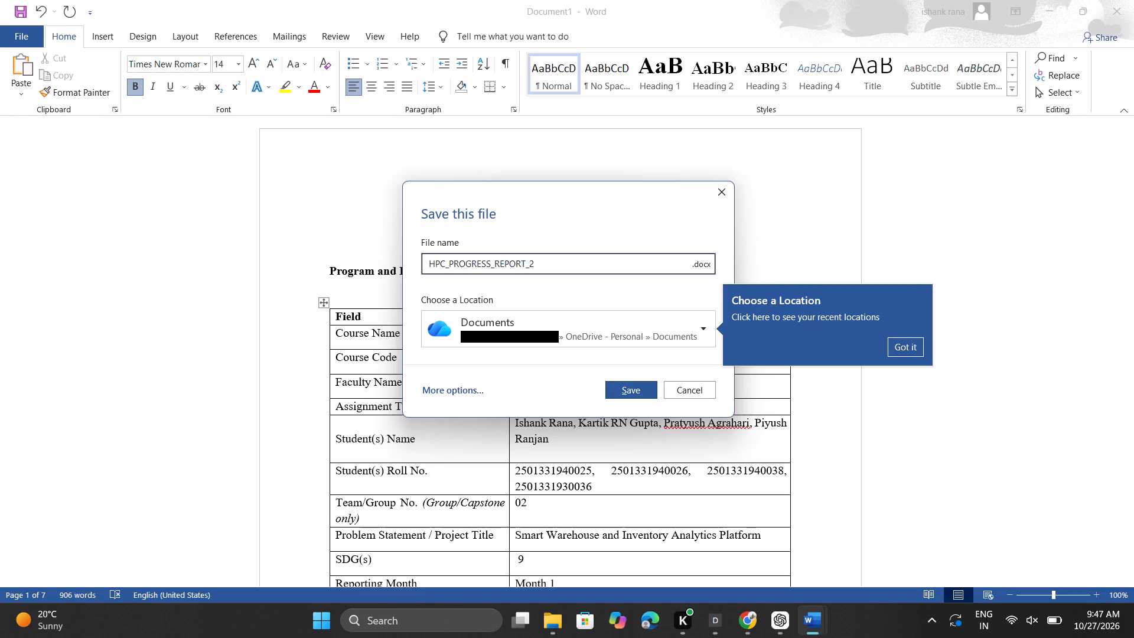
key("Left")
key("Left")
key("Left")
key("Left")
key("Left")
key("Left")
key("Left")
key("Left")
key("Left")
key("Left")
key("Left")
key("Left")
key("Left")
key("Left")
key("Left")
key("Left")
key("Left")
key("Left")
key("Right")
type("PBL")
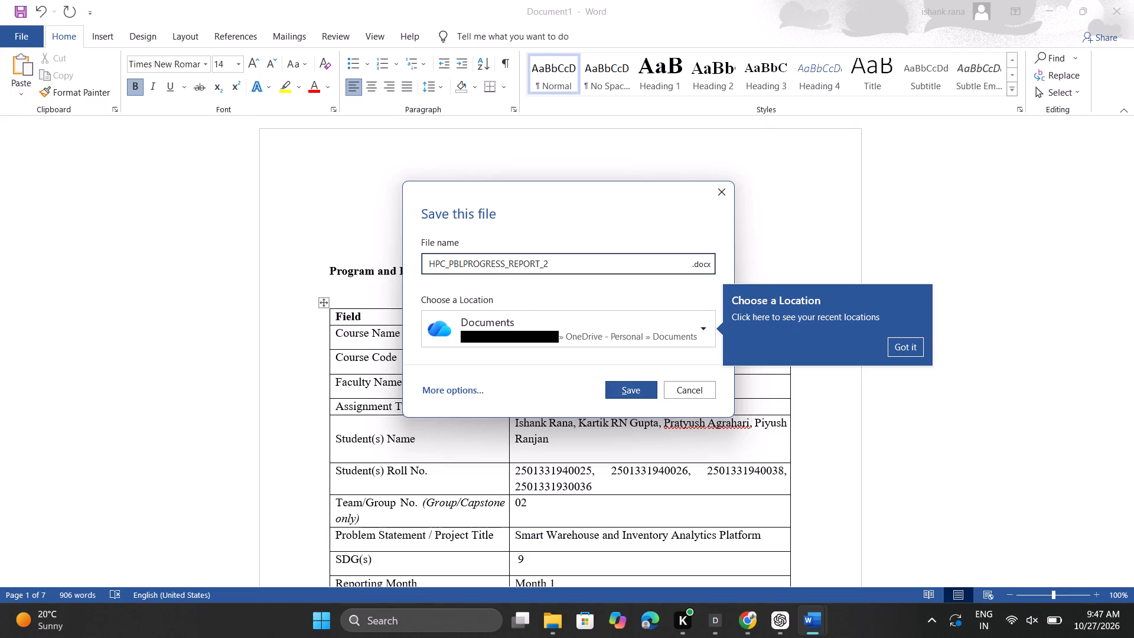
key("shift+underscore")
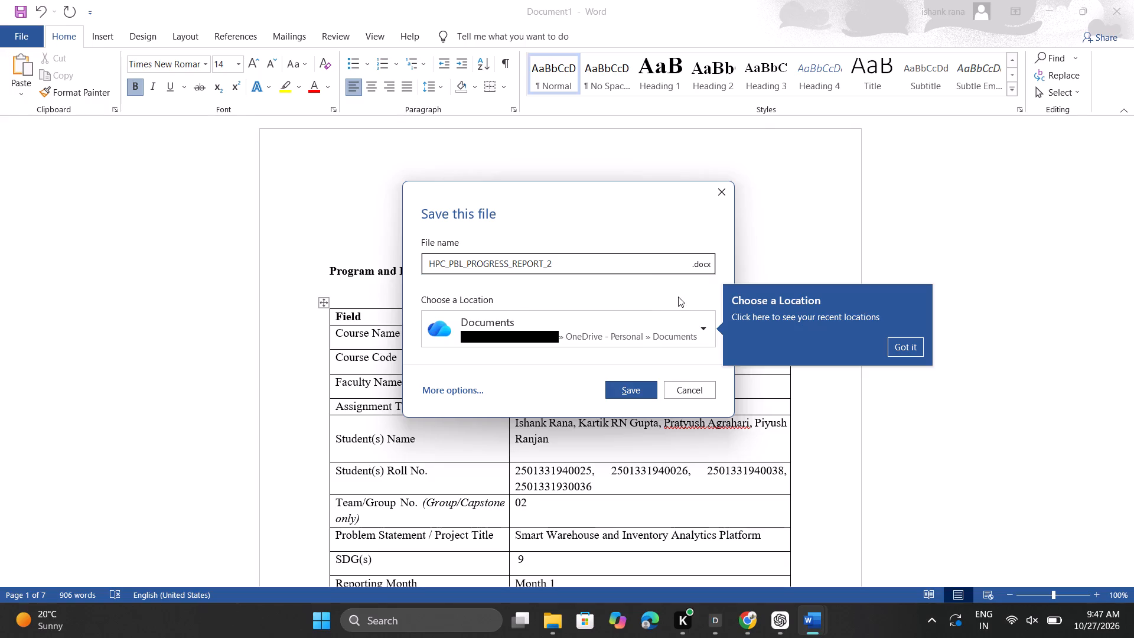
Choose the PBL_WORK folder as the location and save the Word document there.
left_click(700, 331)
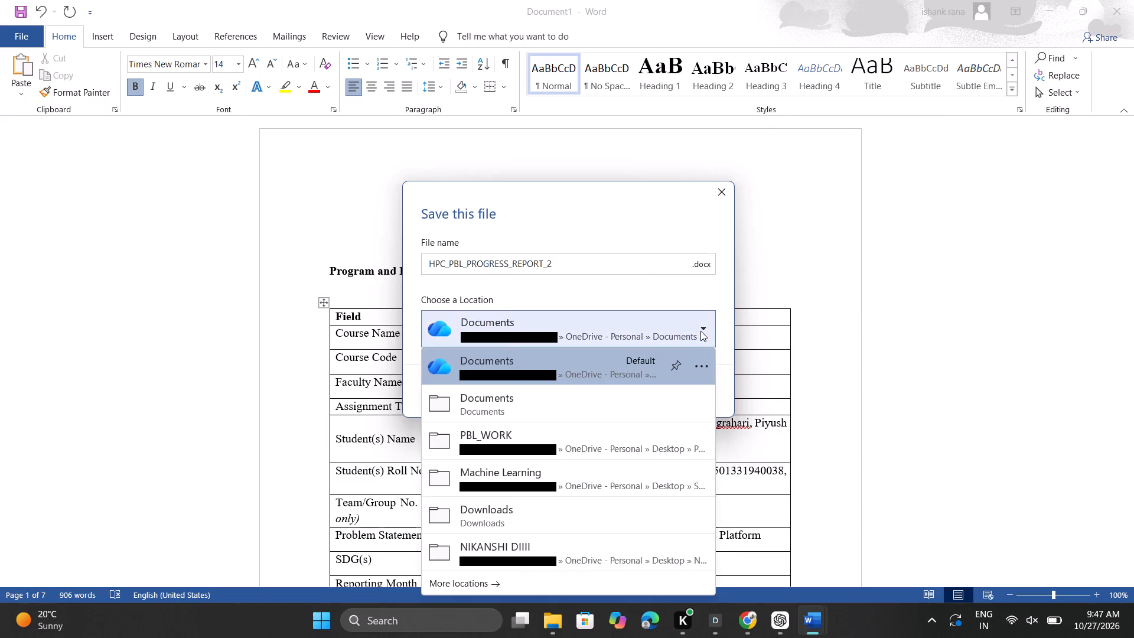
double_click(565, 440)
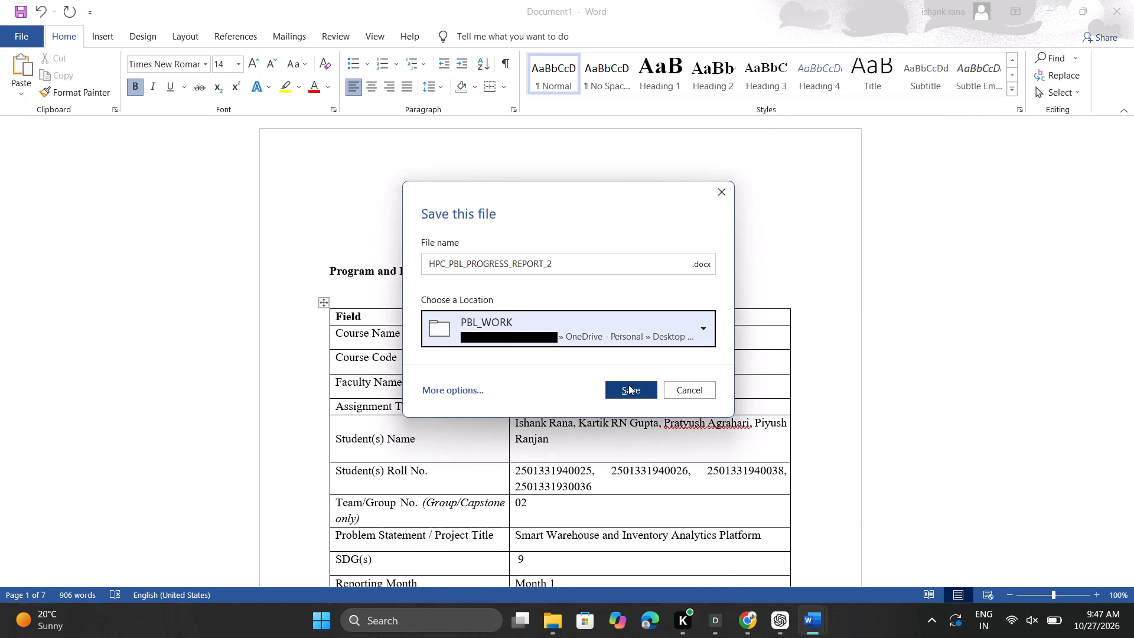
left_click(630, 389)
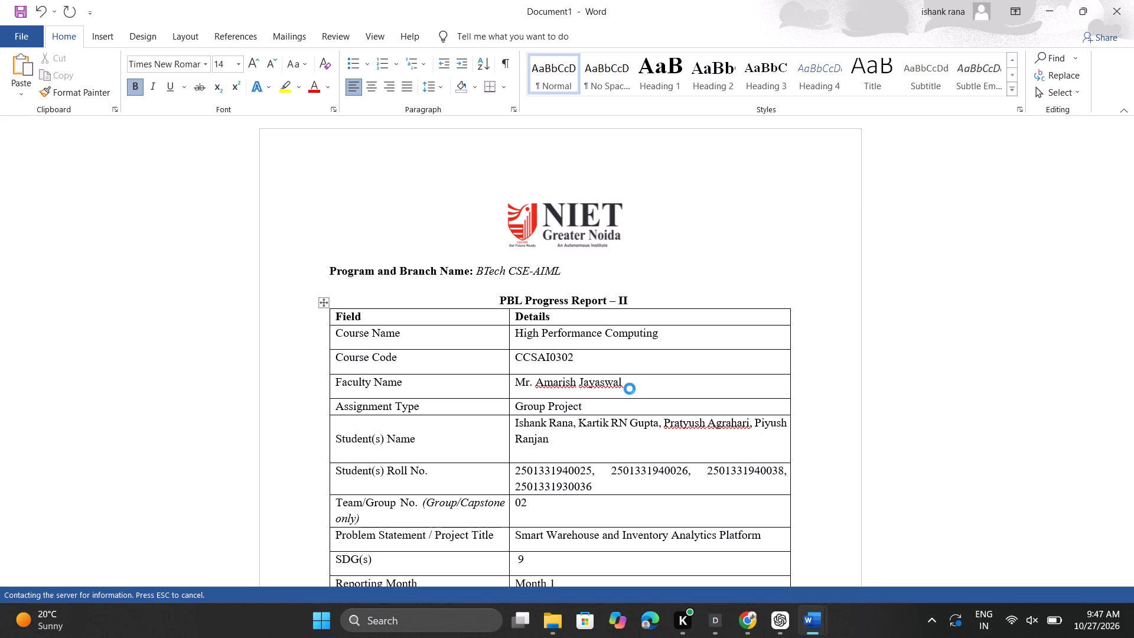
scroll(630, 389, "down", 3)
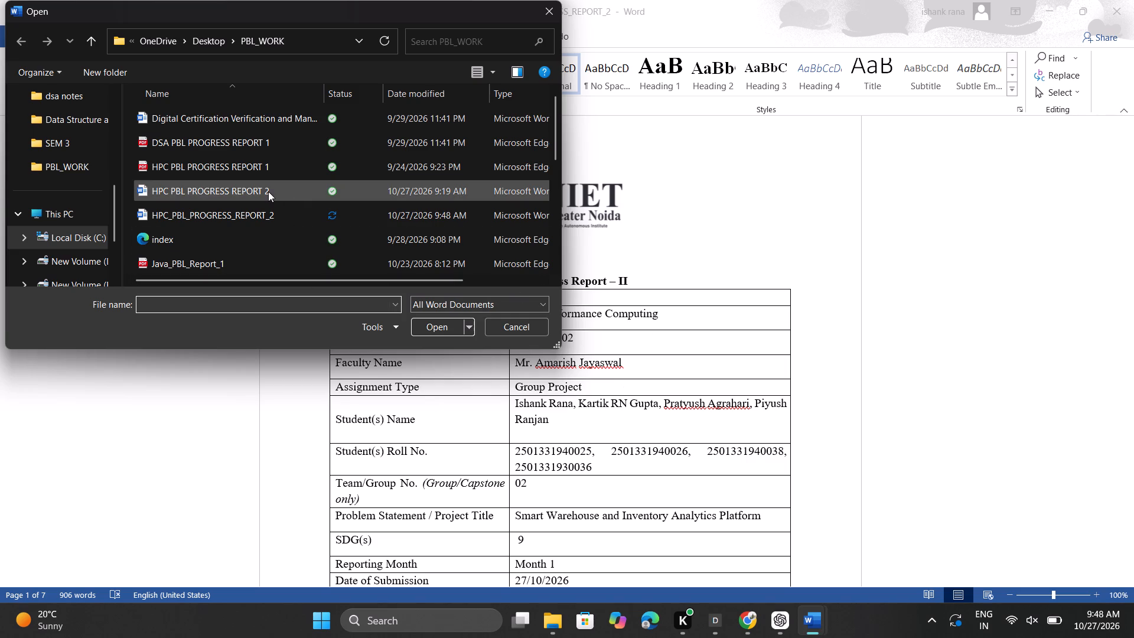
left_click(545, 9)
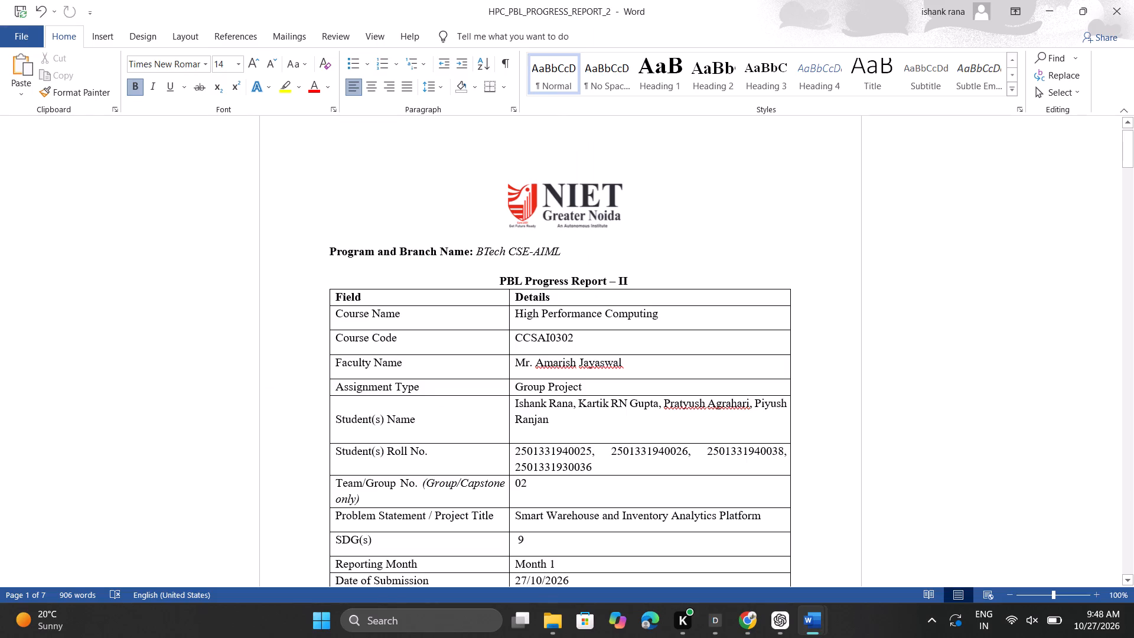
Save a PDF copy of the report as HPC_PBL_PROGRESS_REPORT_2 in the PBL_WORK folder on This PC.
left_click(22, 41)
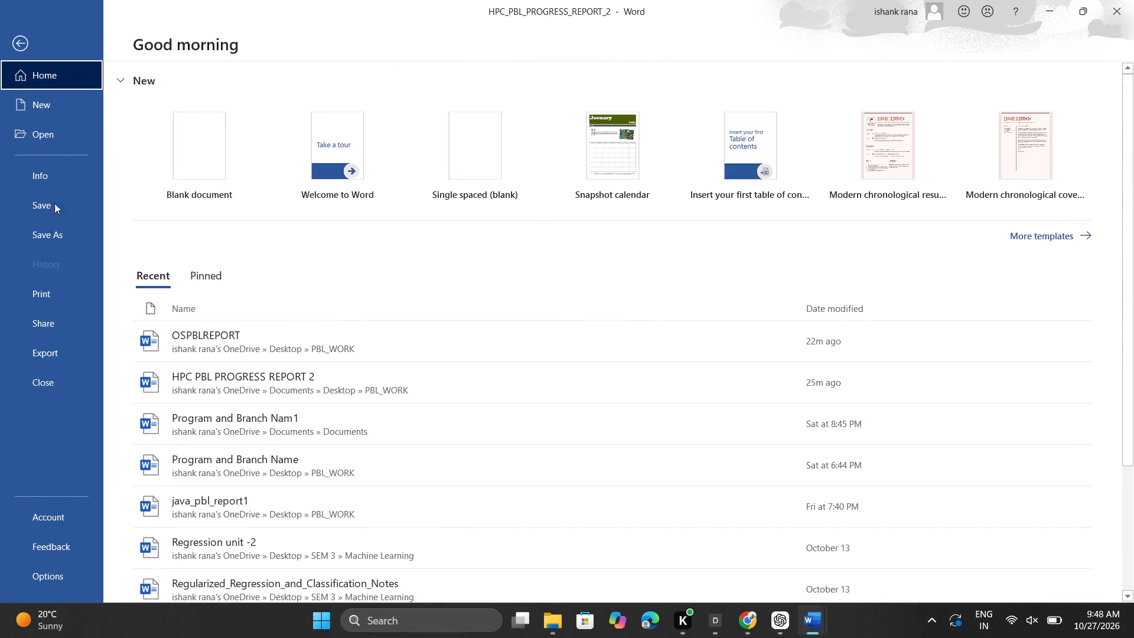
left_click(56, 229)
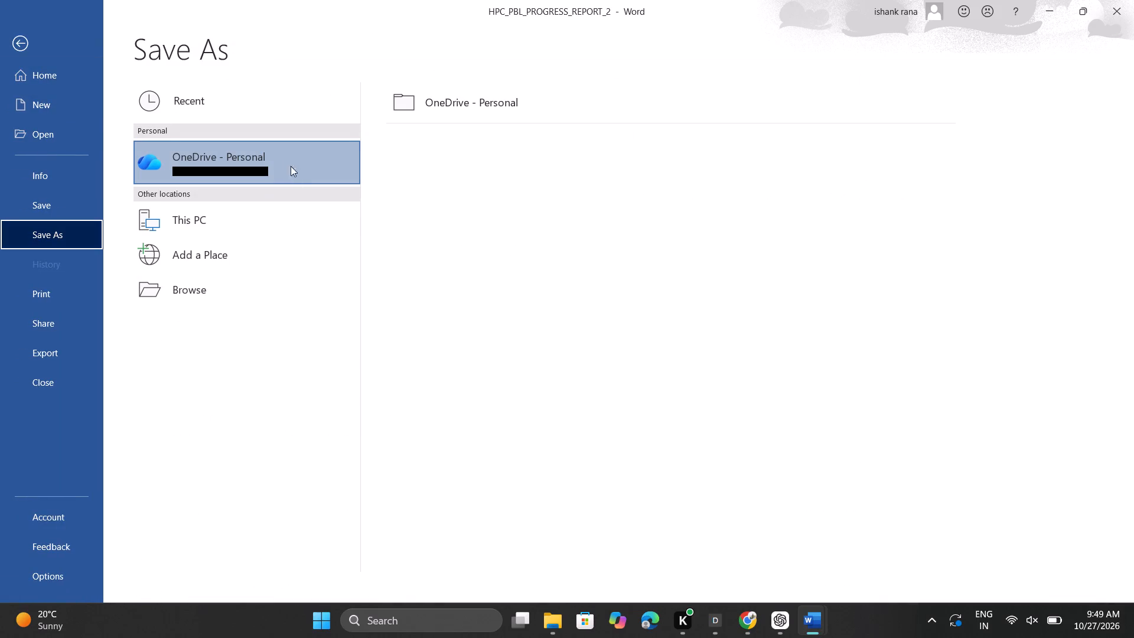
left_click(234, 229)
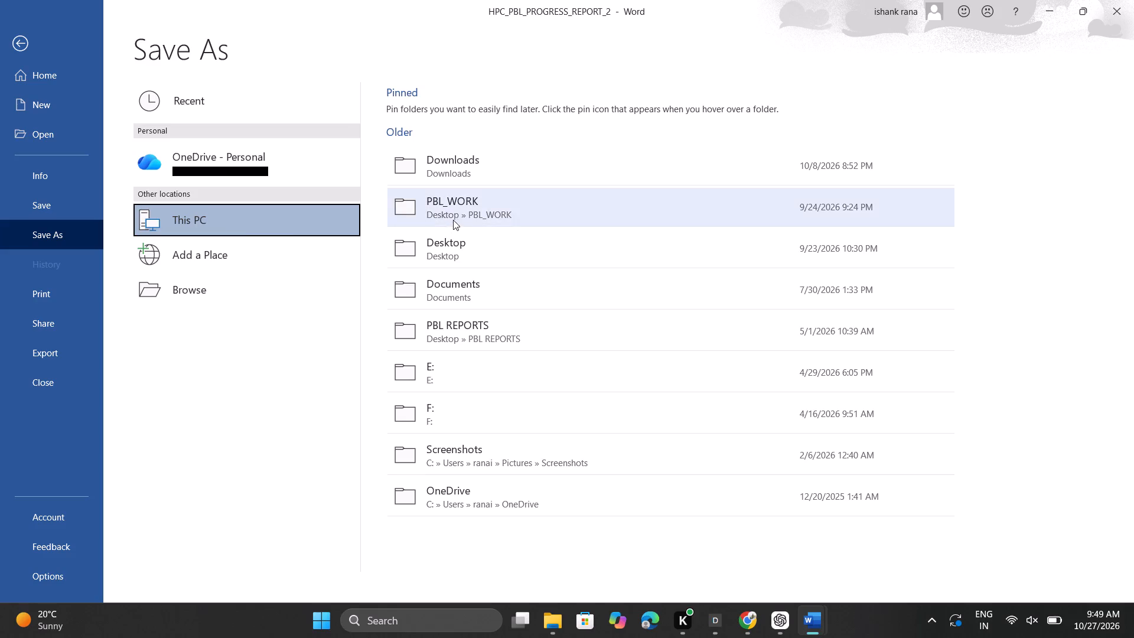
left_click(457, 216)
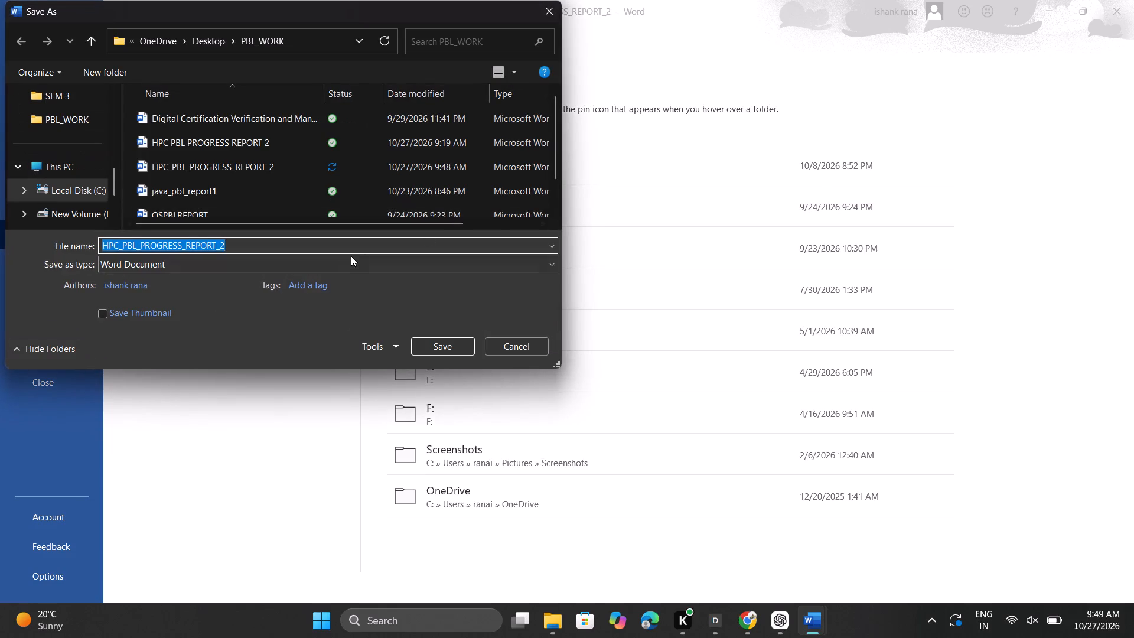
left_click(392, 263)
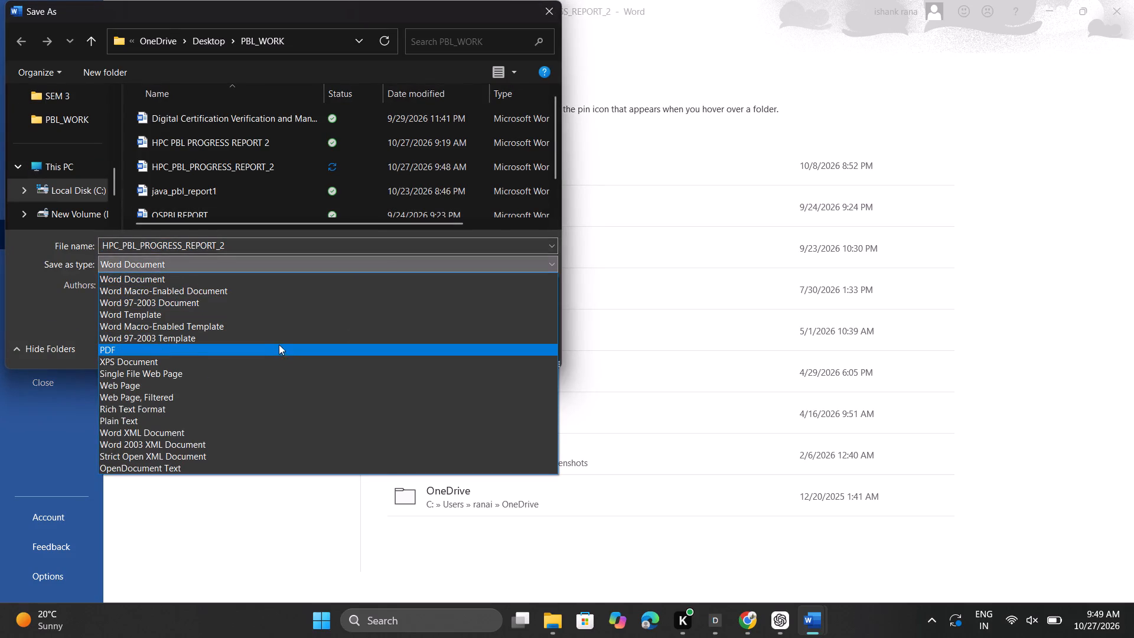
left_click(281, 350)
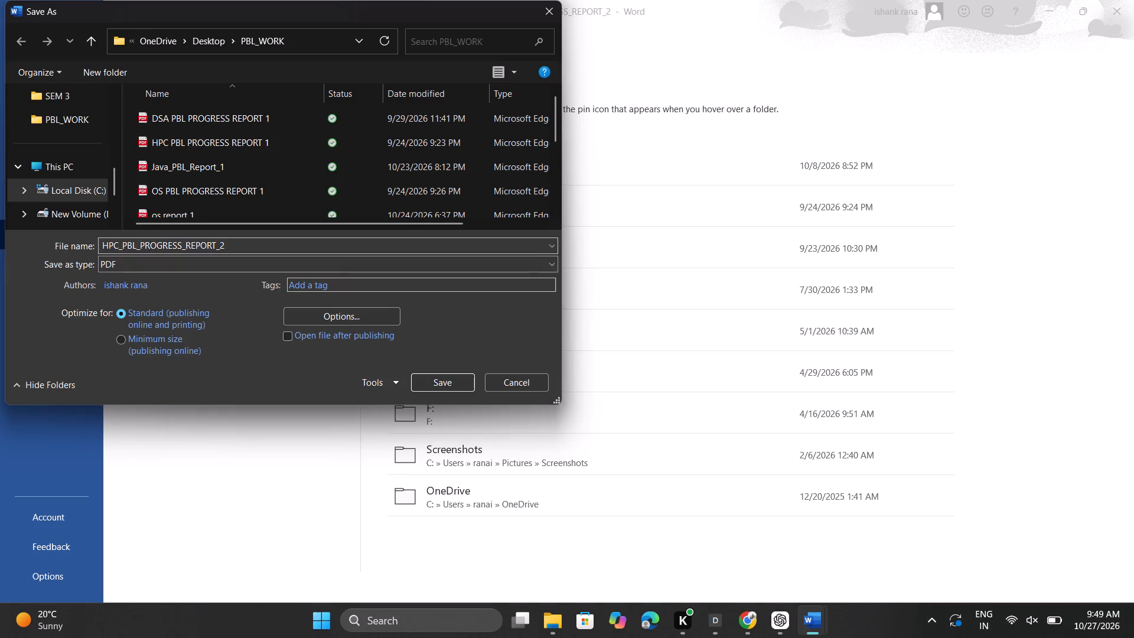
left_click(435, 376)
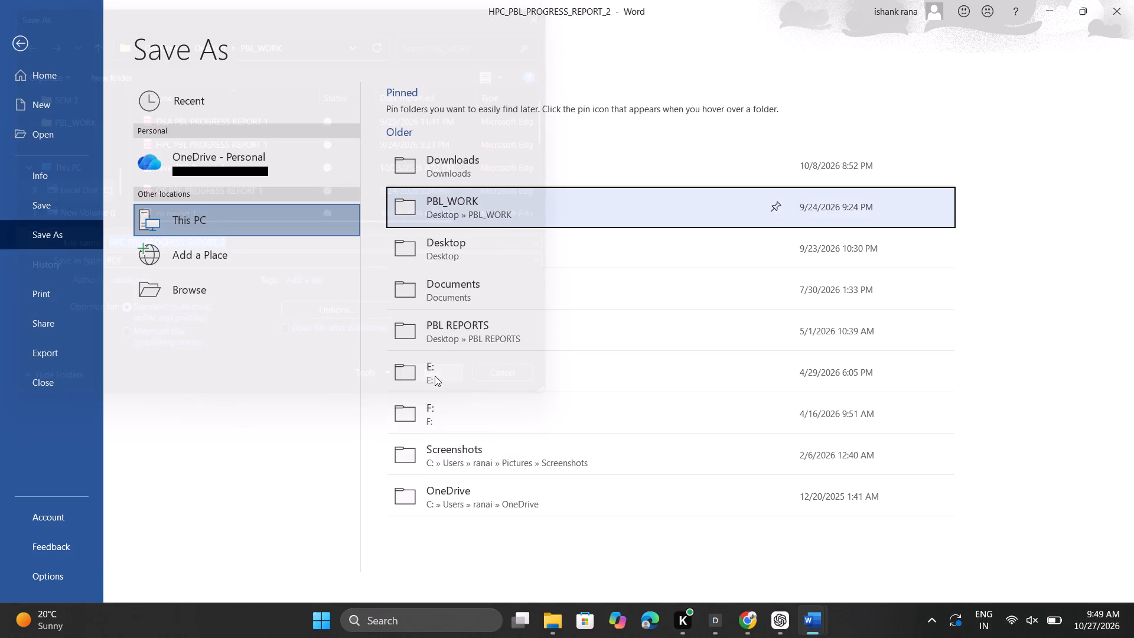
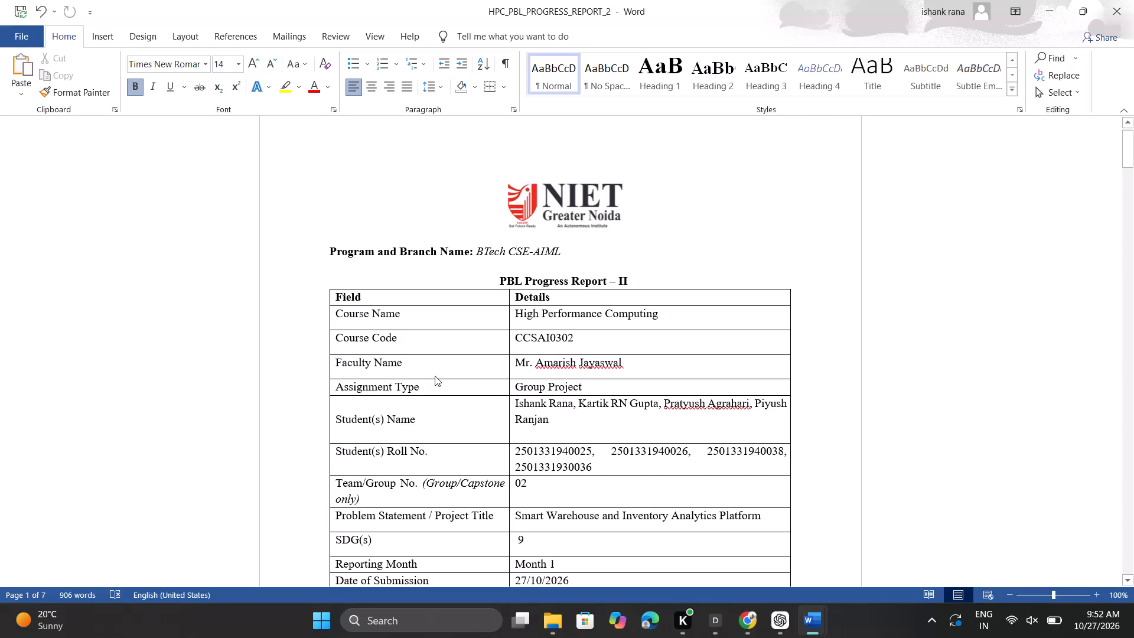
Review the saved progress report from the cover page through section 13, Plan for Final Review.
scroll(450, 405, "down", 4)
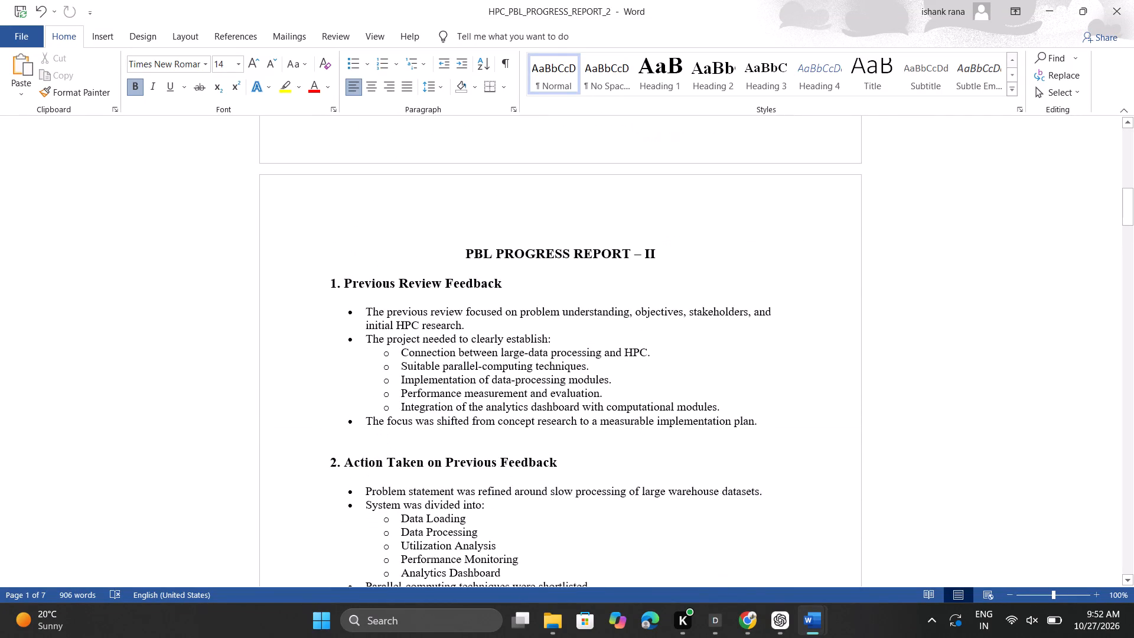
scroll(450, 405, "down", 1)
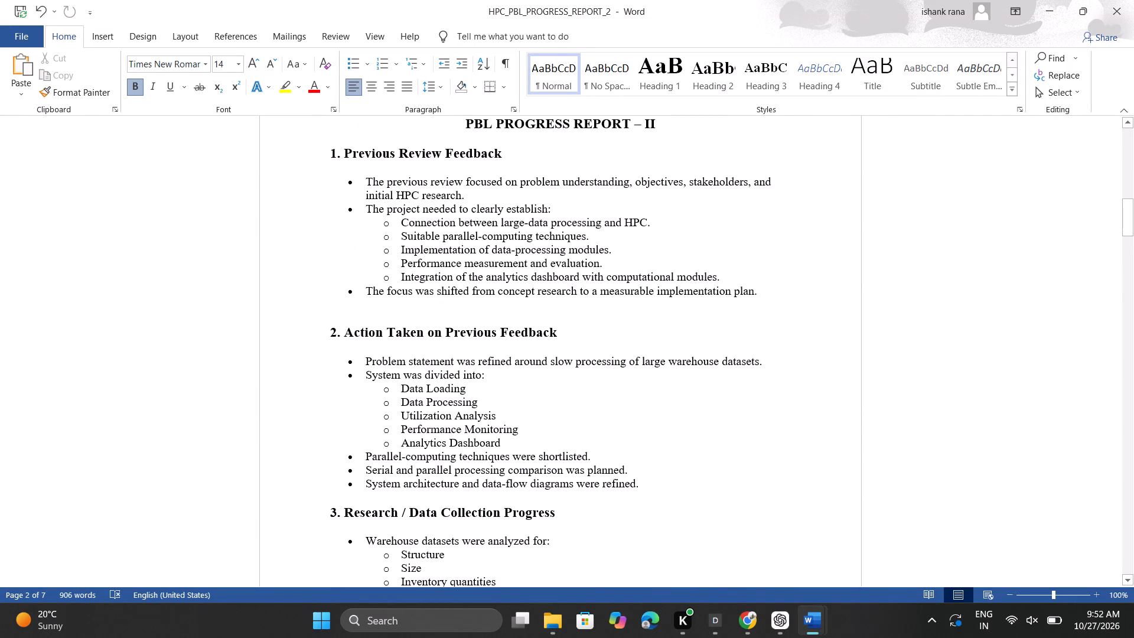
scroll(450, 405, "down", 4)
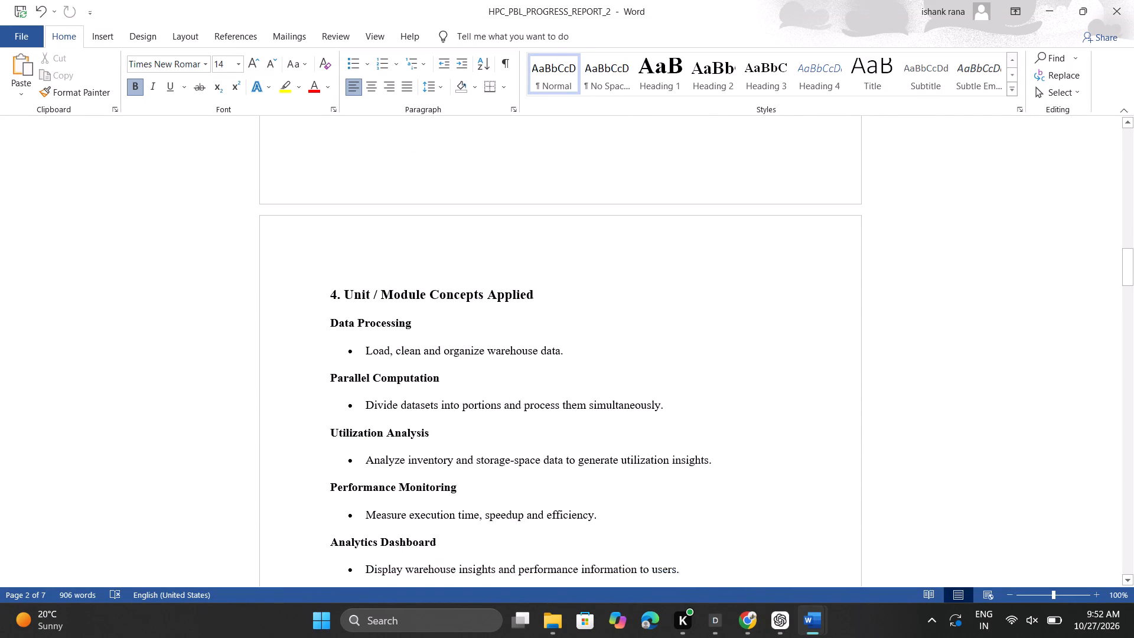
scroll(450, 405, "down", 3)
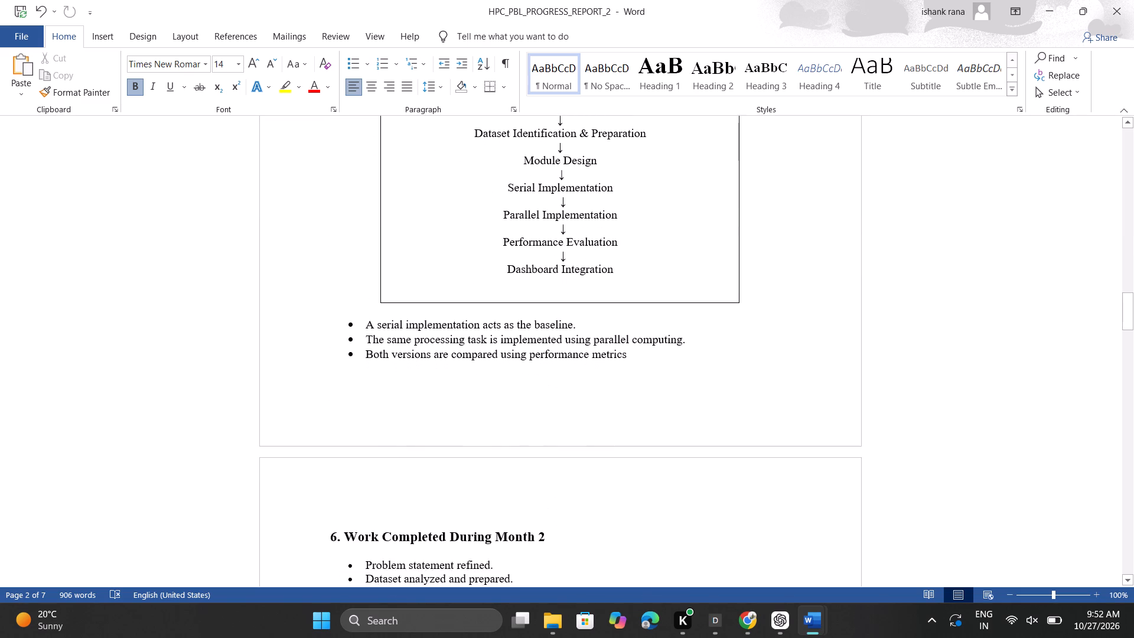
scroll(450, 405, "down", 3)
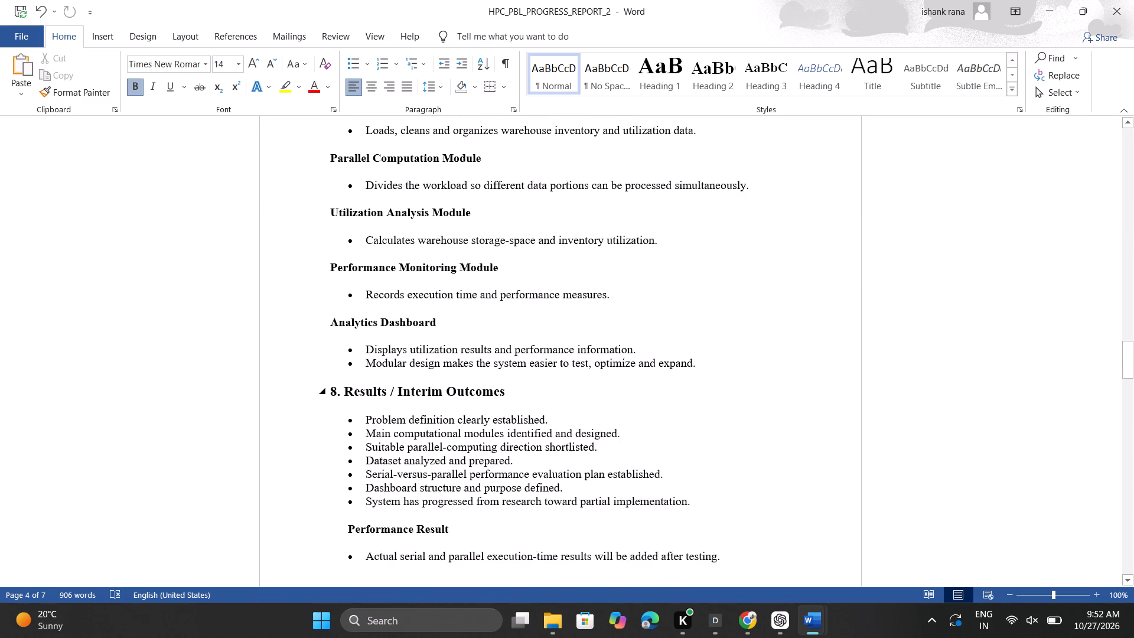
scroll(450, 405, "down", 4)
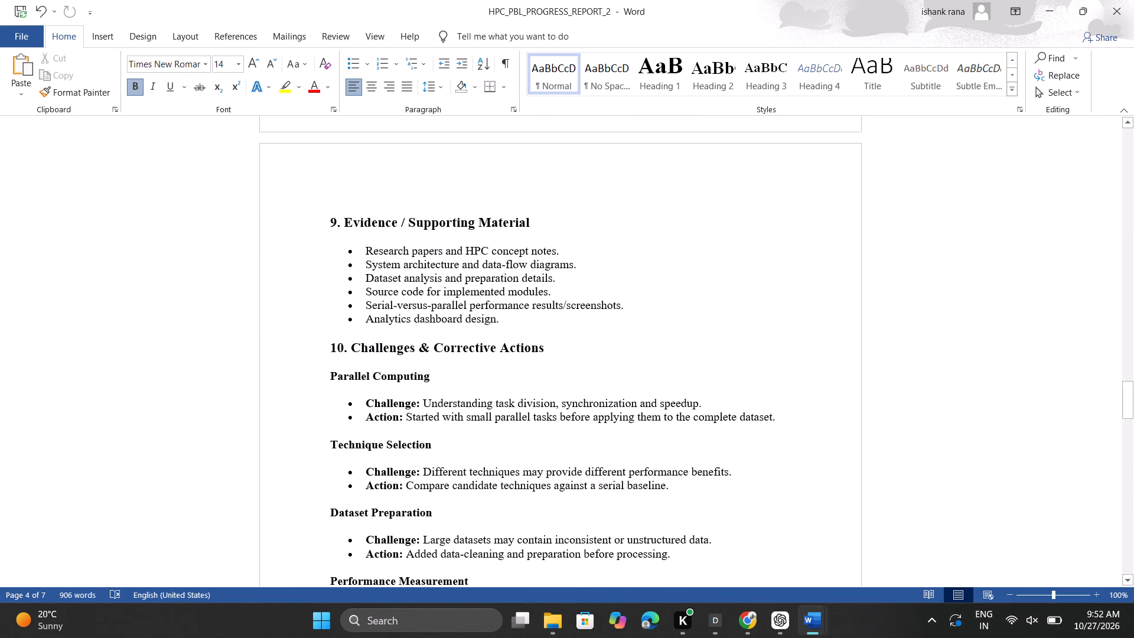
scroll(450, 405, "down", 4)
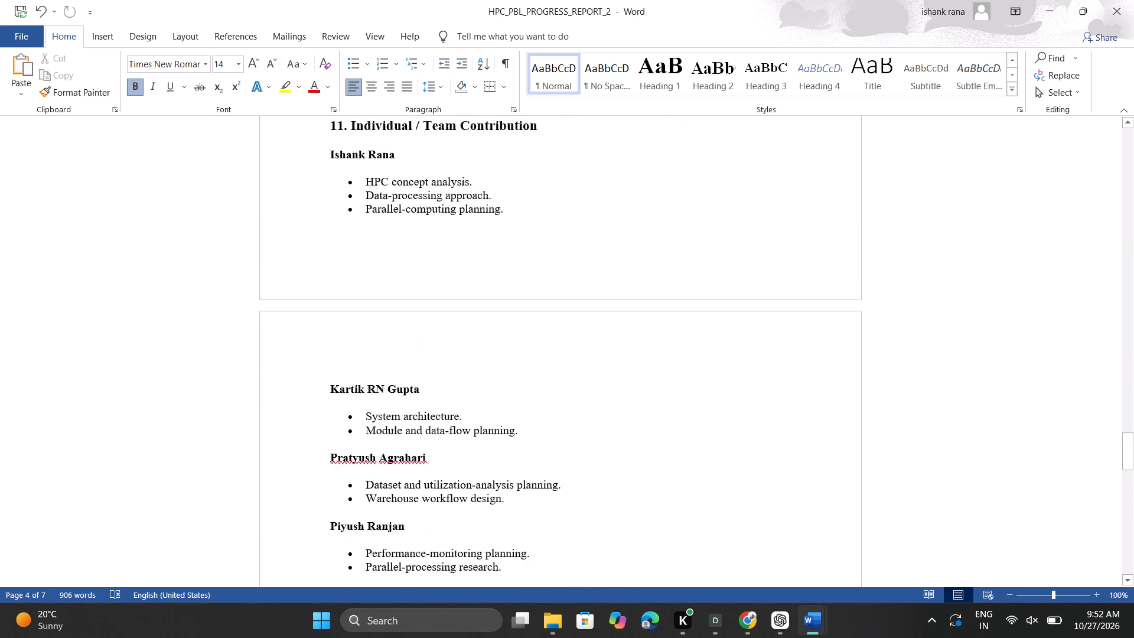
scroll(450, 405, "down", 4)
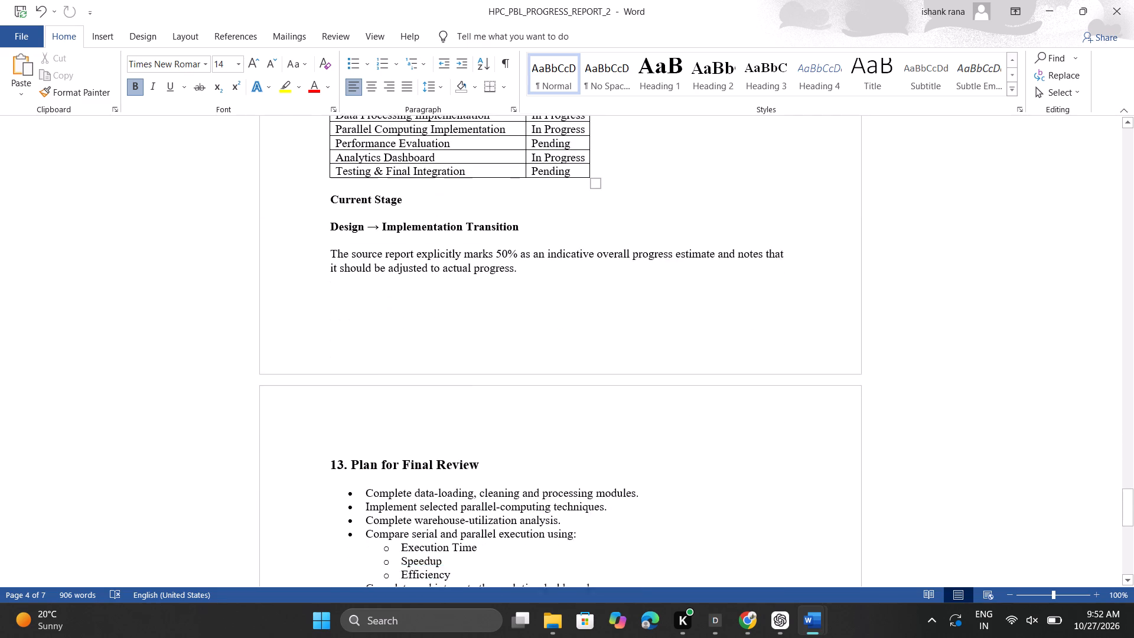
scroll(450, 405, "down", 5)
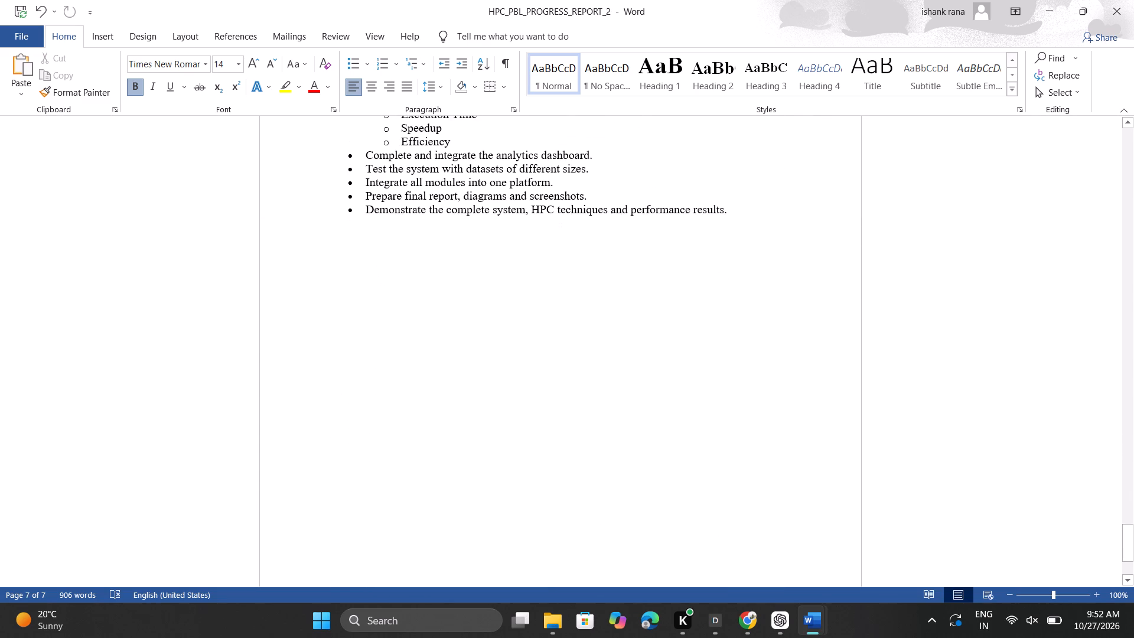
Minimize the open Word documents and the LMS window to reach the PBL_WORK folder in File Explorer.
left_click(1053, 0)
left_click(1053, 0)
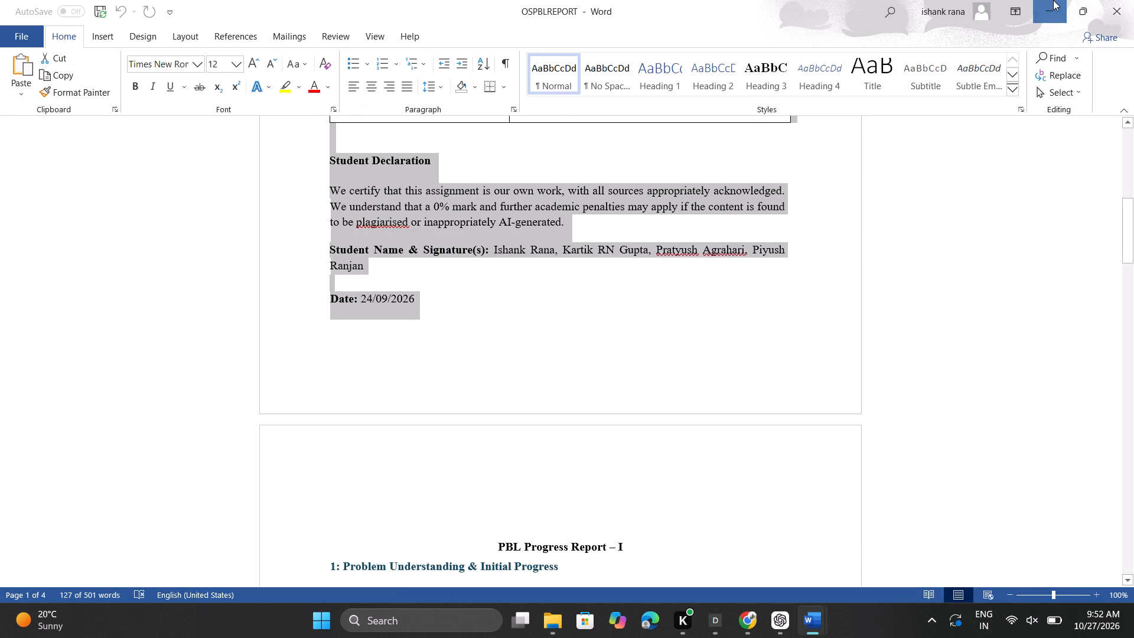
left_click(1053, 0)
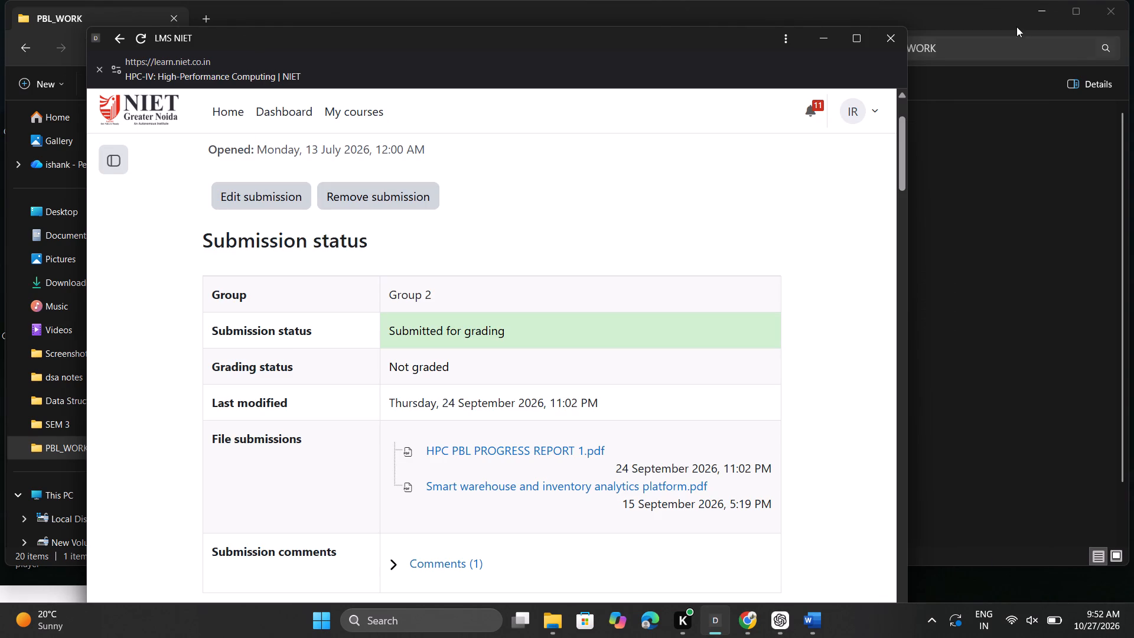
left_click(819, 38)
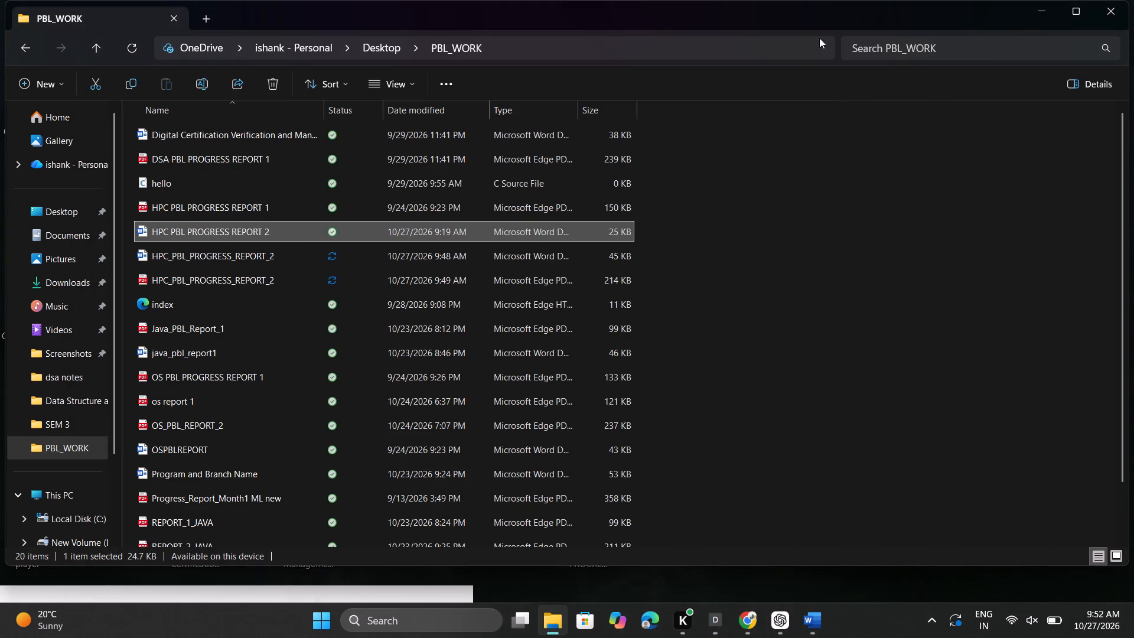
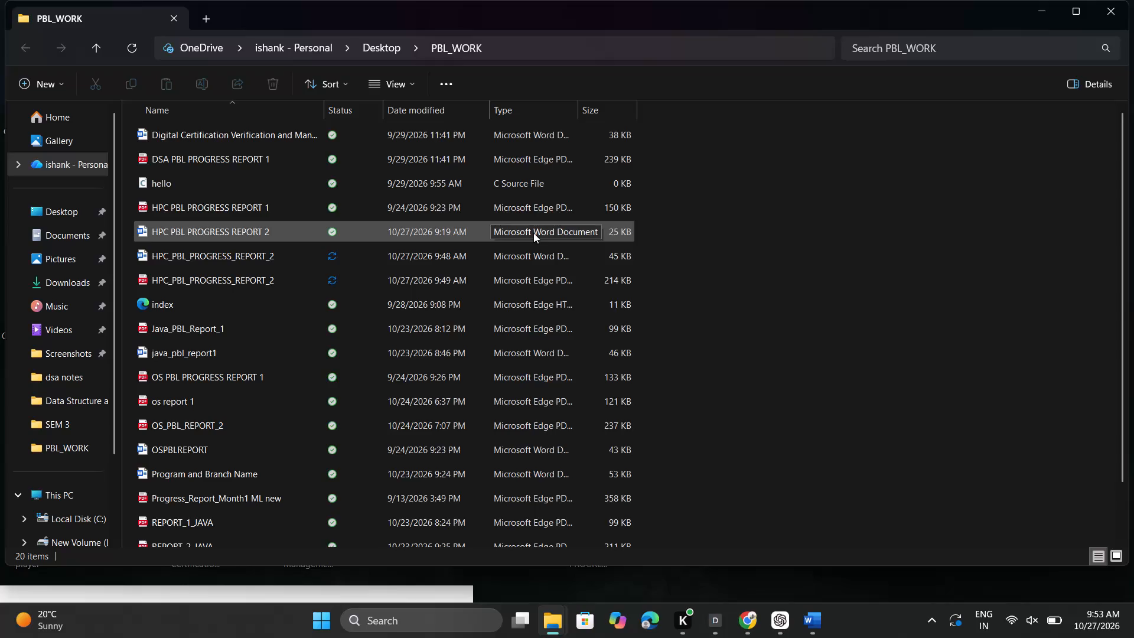
Open the PDF copy HPC_PBL_PROGRESS_REPORT_2 and review it from the cover page through section 13, Plan for Final Review.
double_click(262, 273)
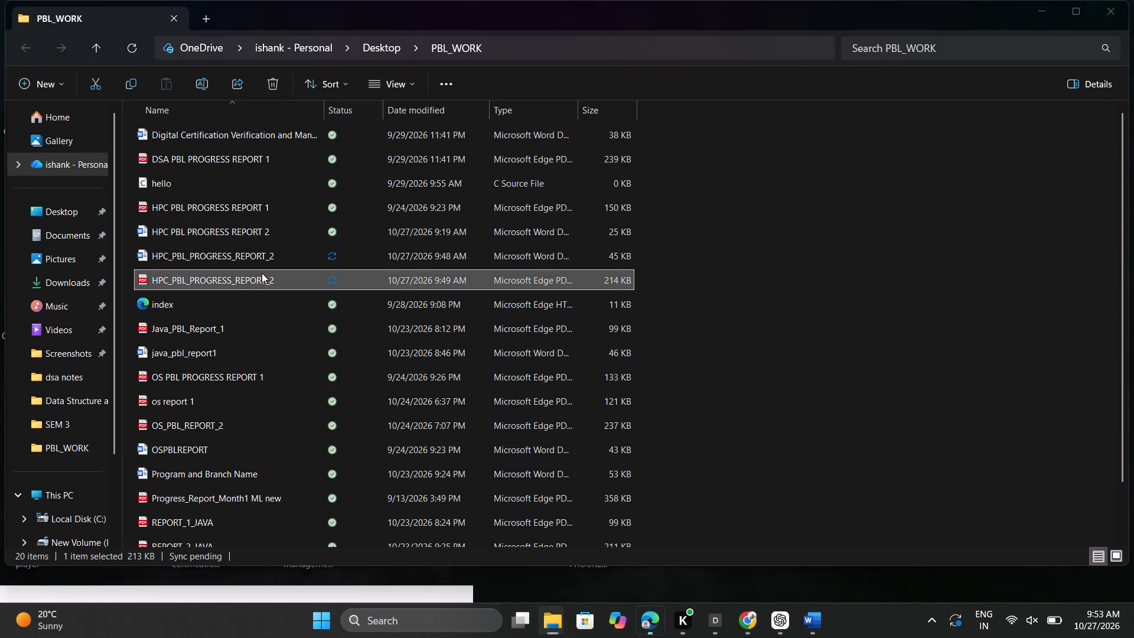
scroll(455, 376, "down", 2)
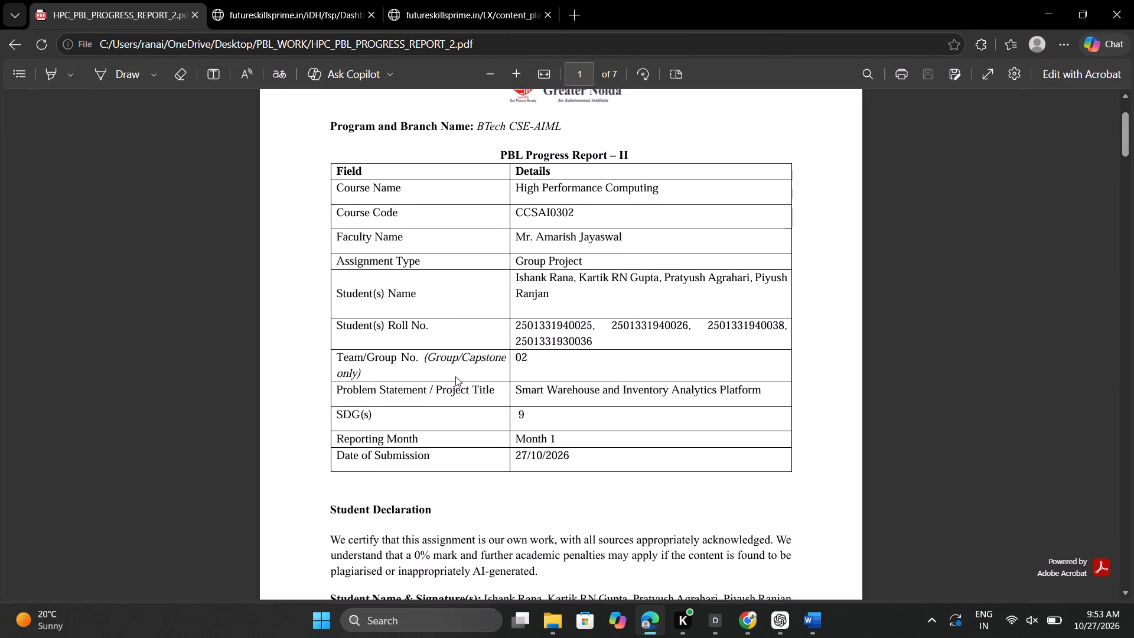
scroll(455, 376, "down", 3)
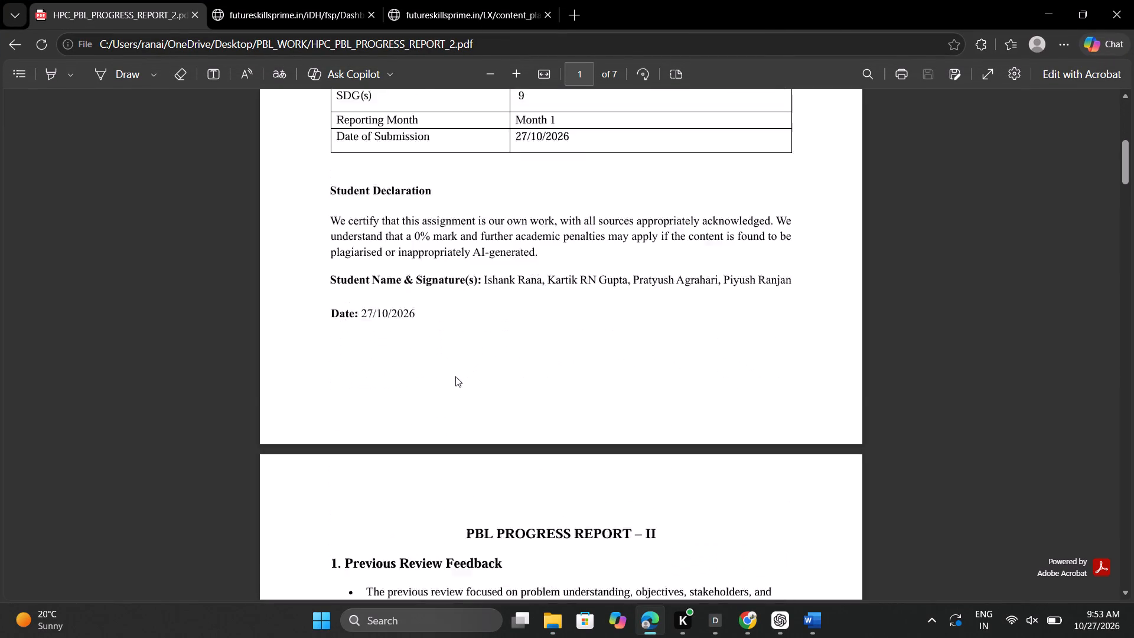
scroll(455, 376, "down", 4)
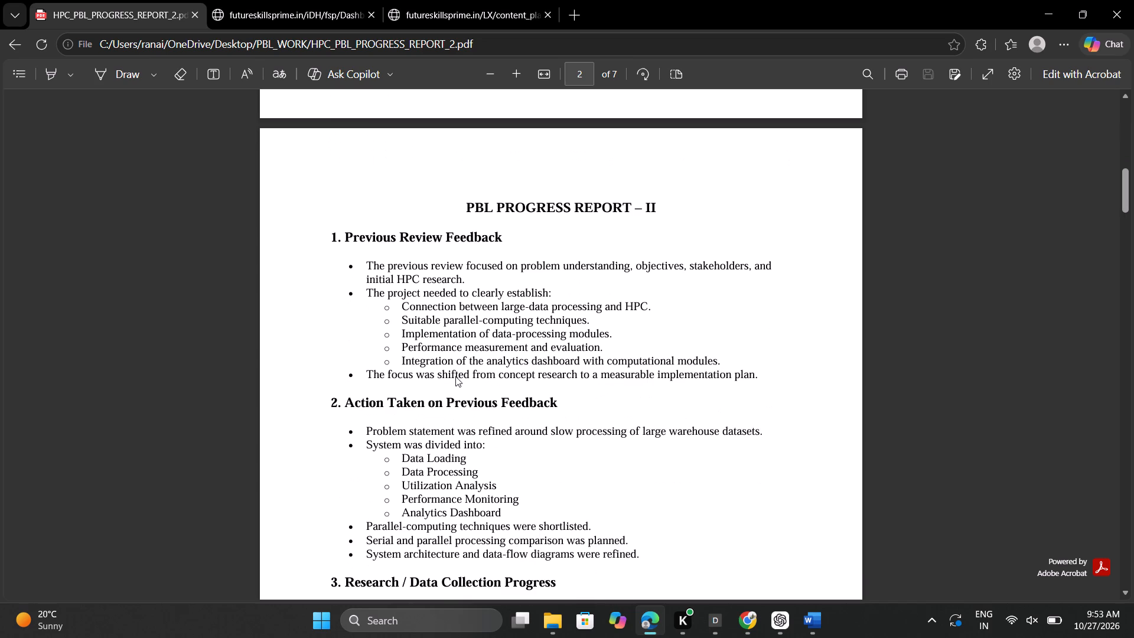
scroll(455, 376, "down", 2)
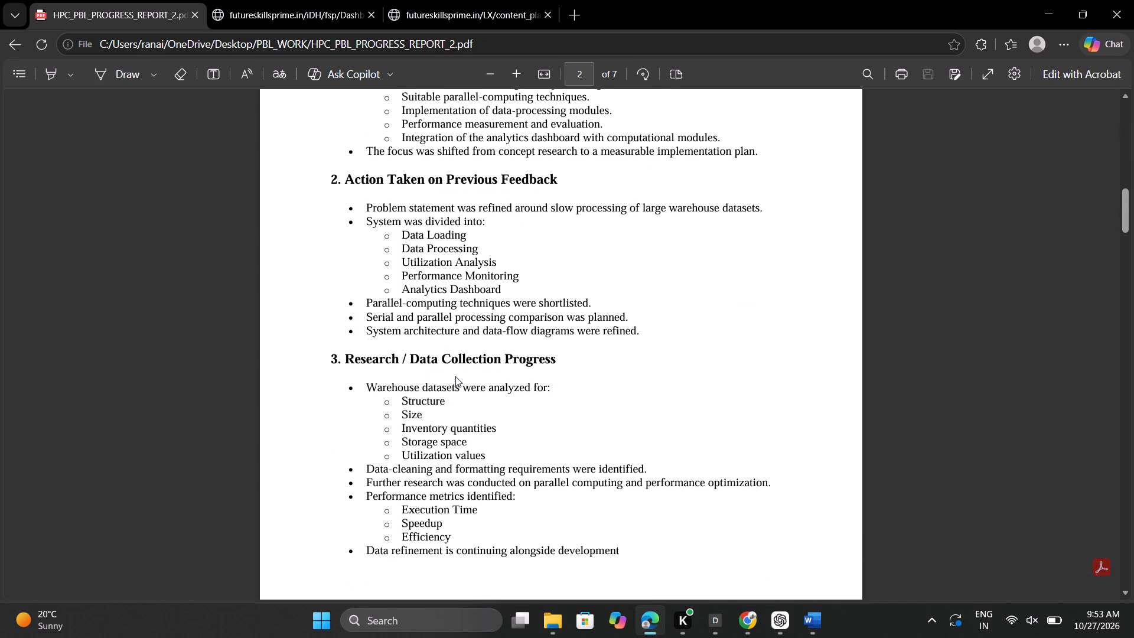
scroll(455, 376, "down", 6)
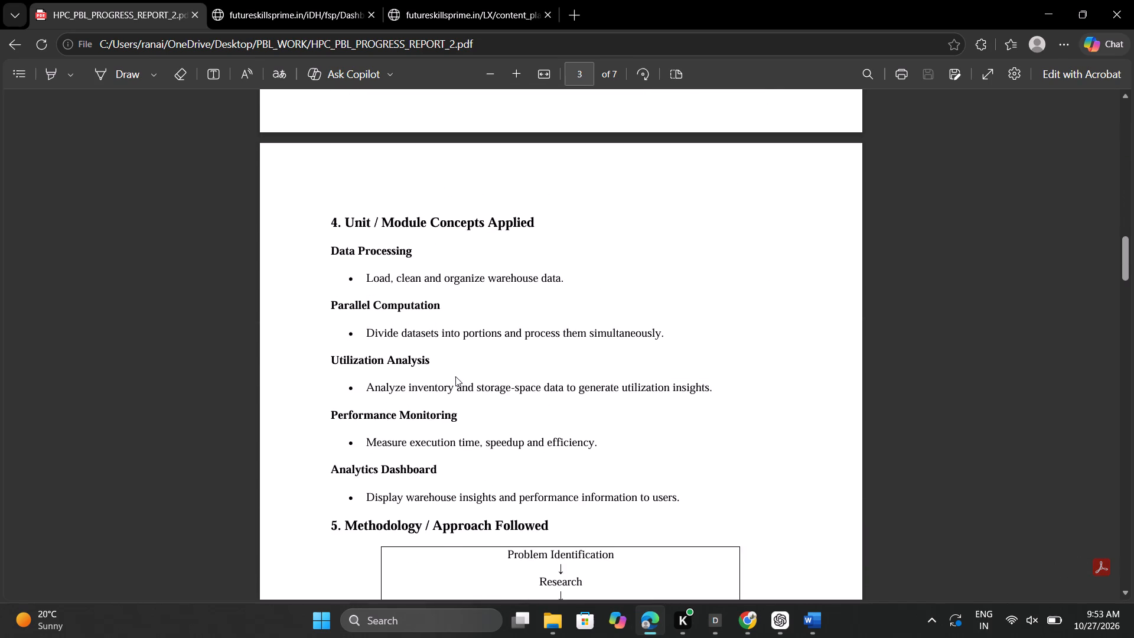
scroll(455, 376, "down", 6)
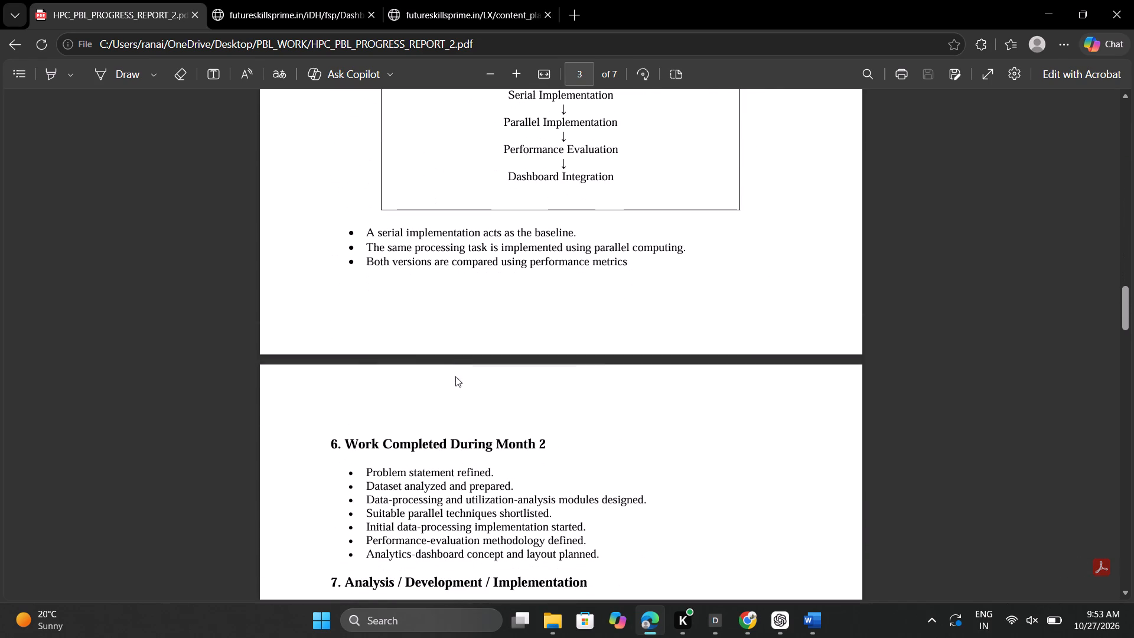
scroll(455, 376, "down", 7)
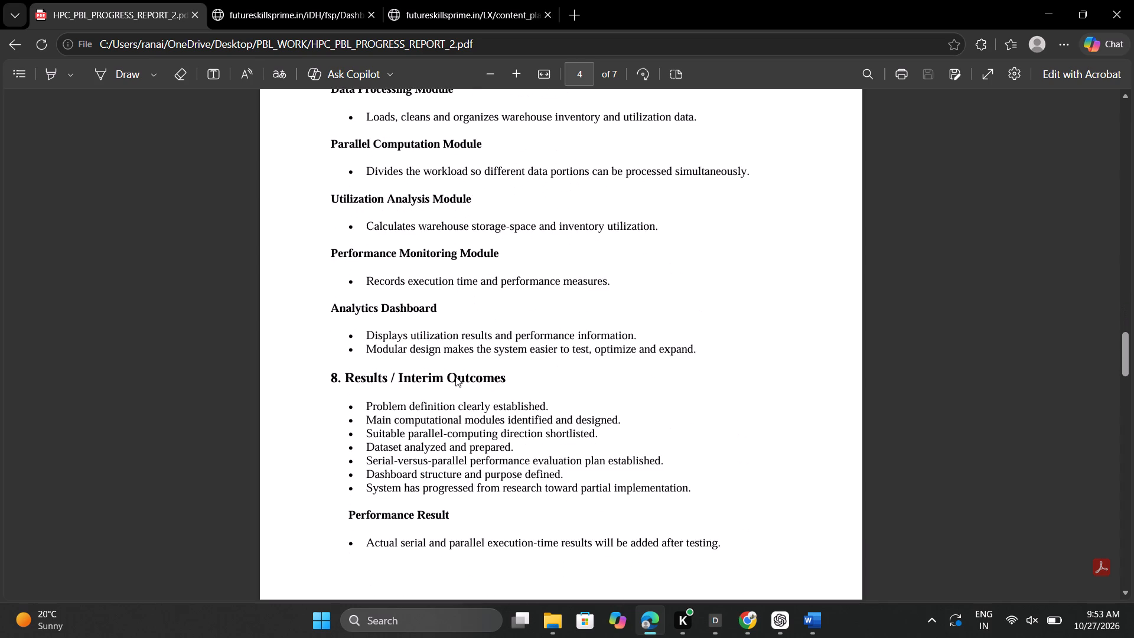
scroll(455, 376, "down", 8)
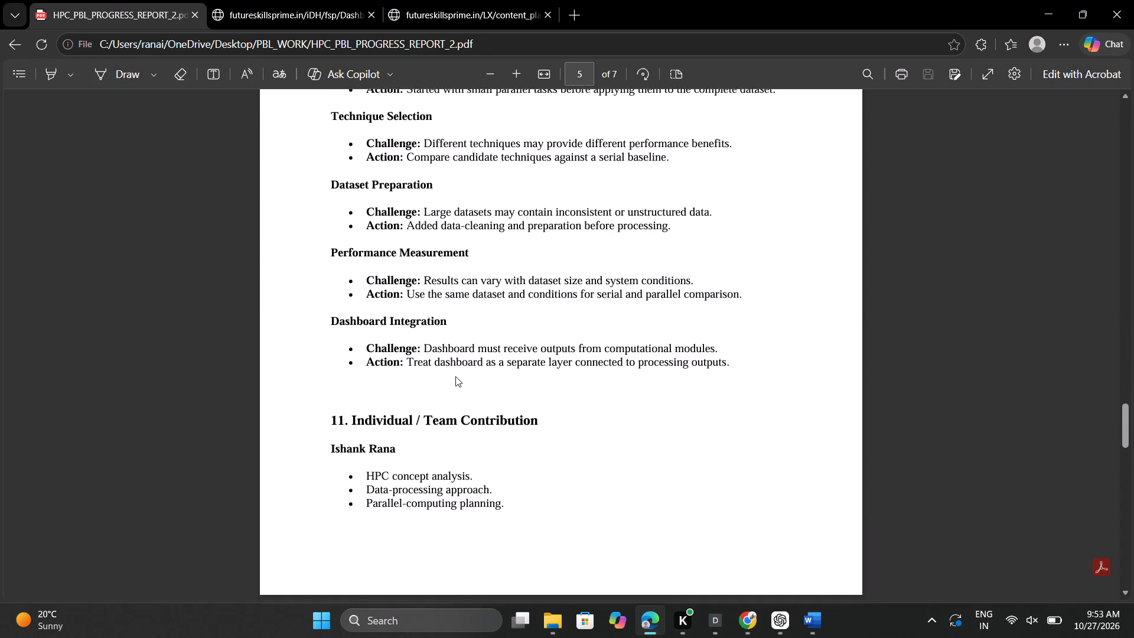
scroll(455, 376, "down", 7)
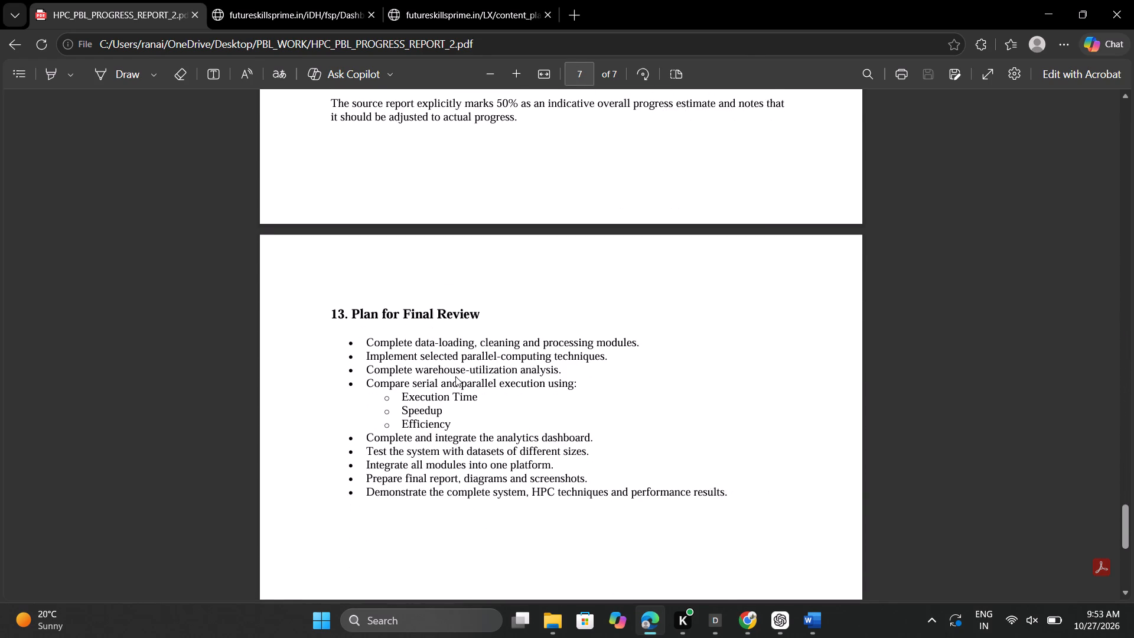
scroll(455, 376, "down", 4)
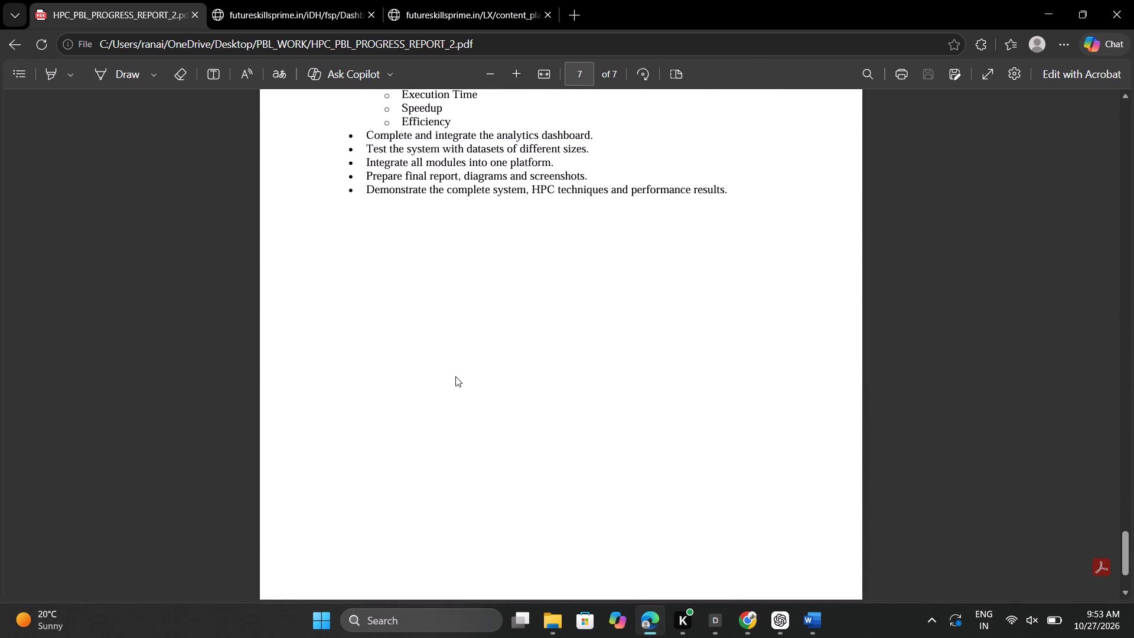
scroll(455, 376, "down", 2)
scroll(455, 376, "up", 17)
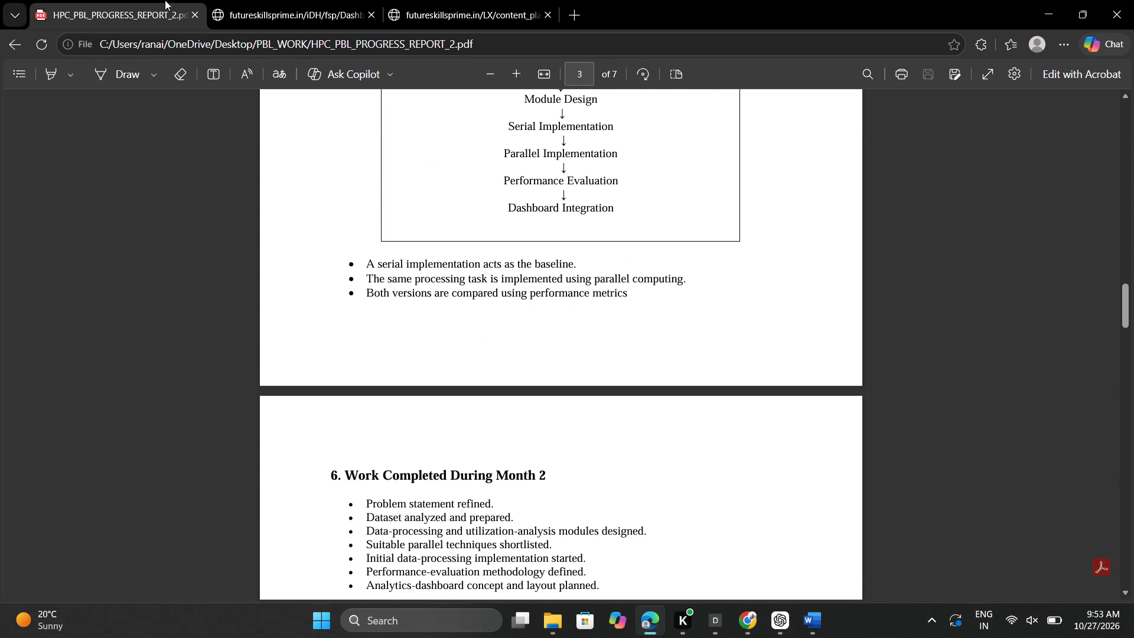
Close the progress report PDF and minimize the browser to return to the PBL_WORK folder in File Explorer.
left_click(195, 17)
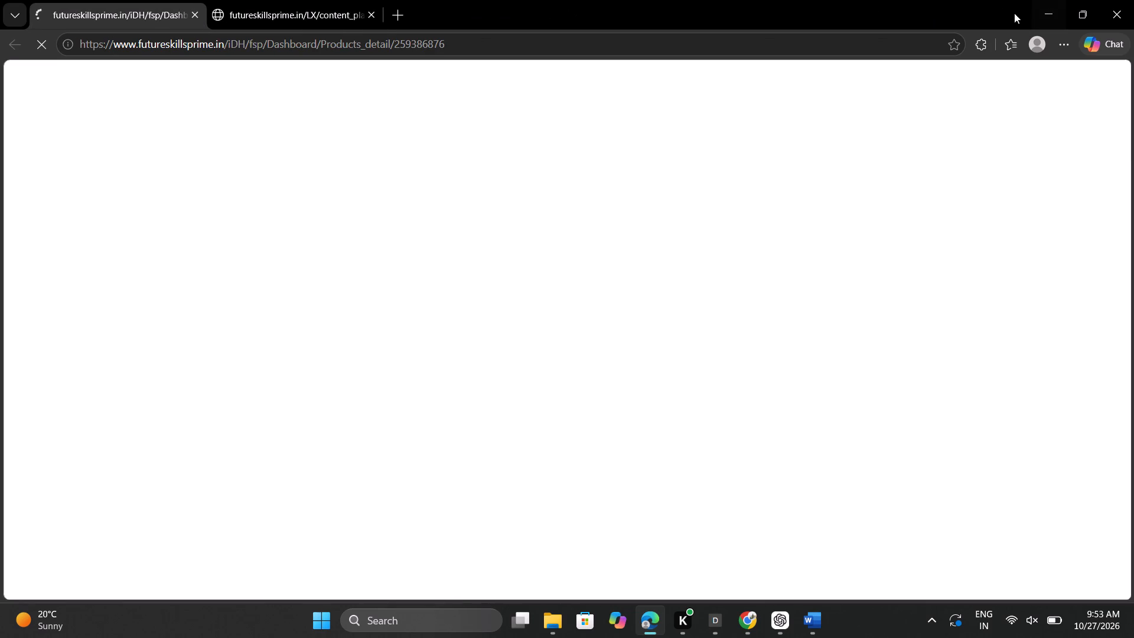
left_click(1055, 6)
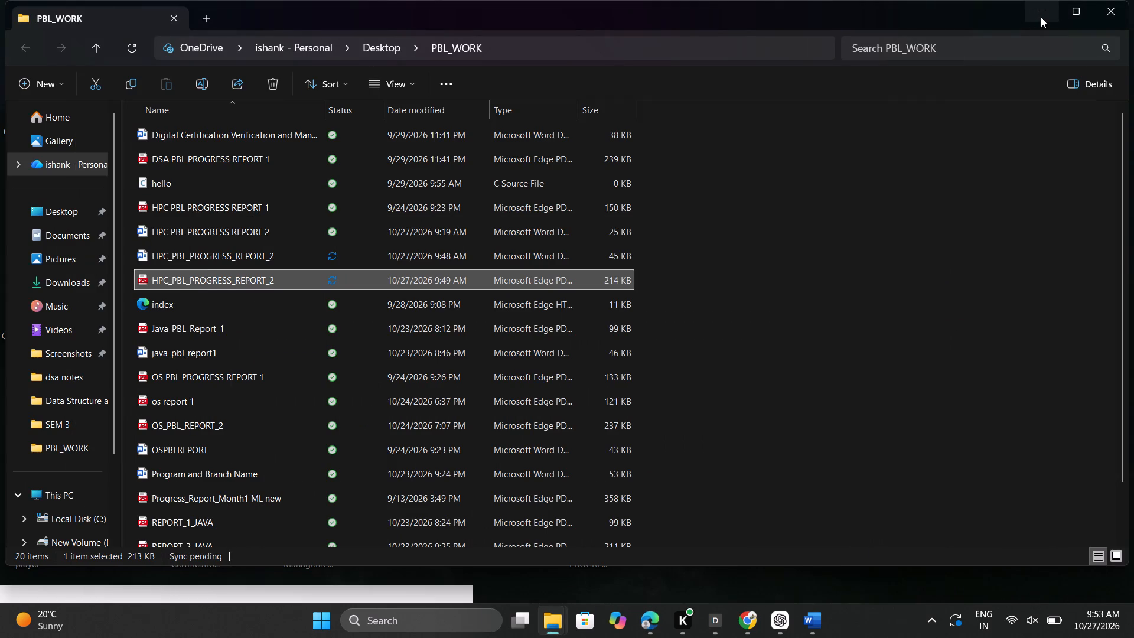
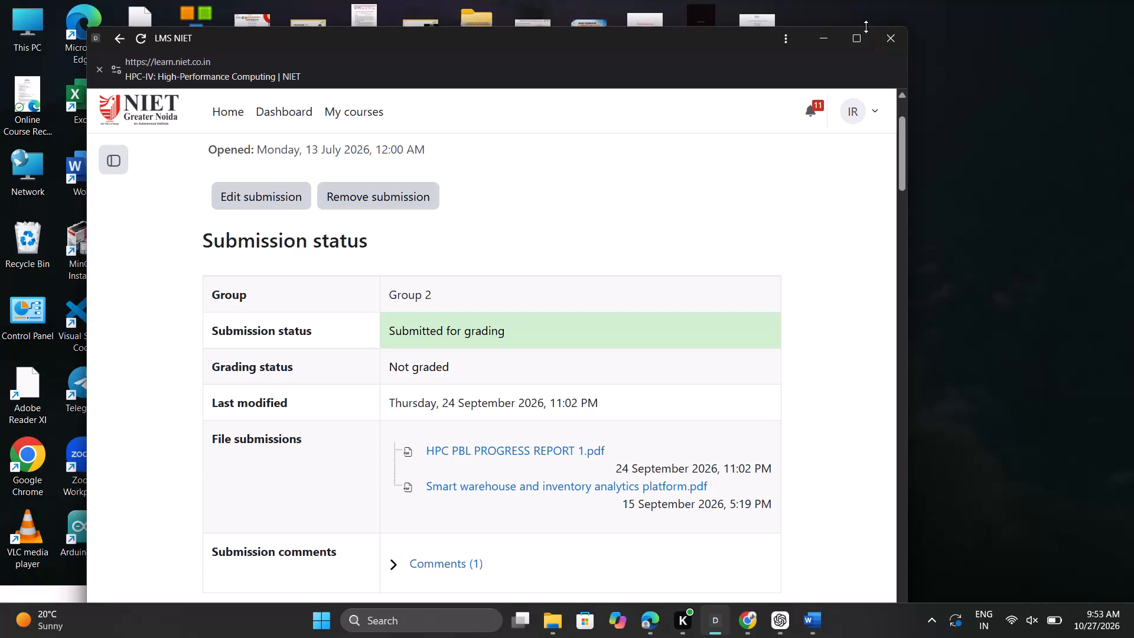
Maximize the LMS window and try to open the High-Performance Computing group assignment submission for editing.
left_click(858, 37)
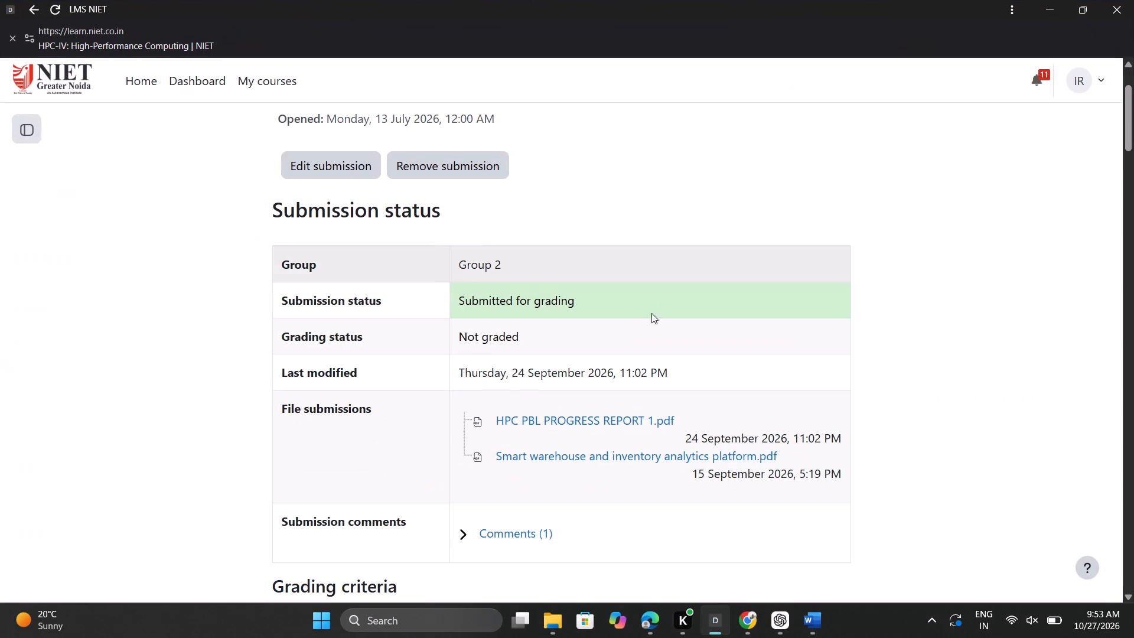
scroll(644, 318, "down", 1)
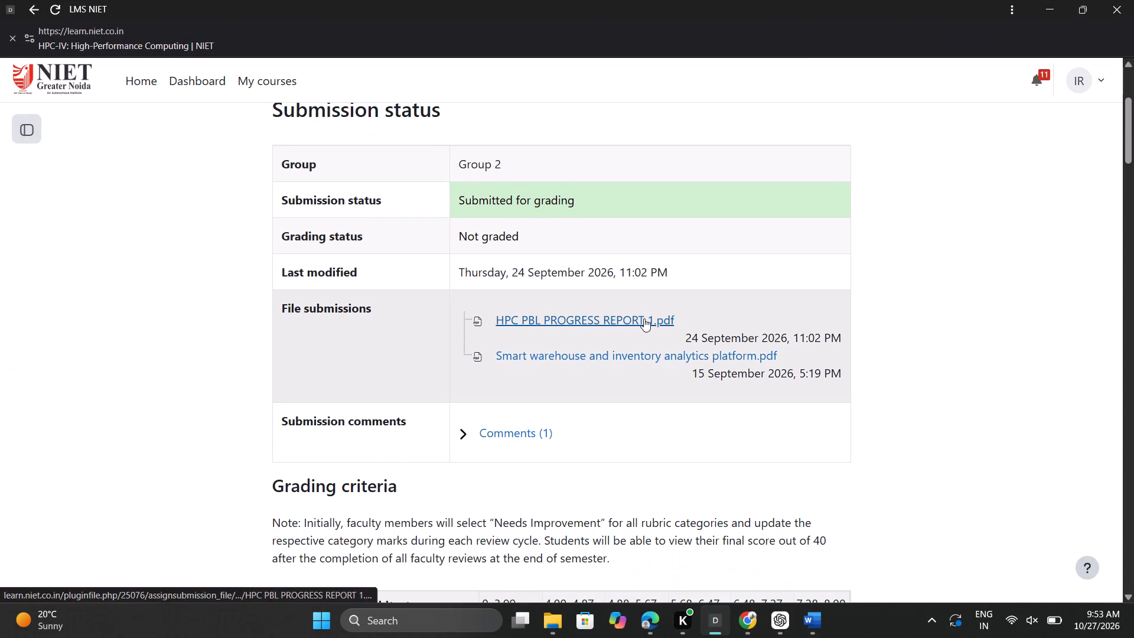
scroll(525, 400, "up", 1)
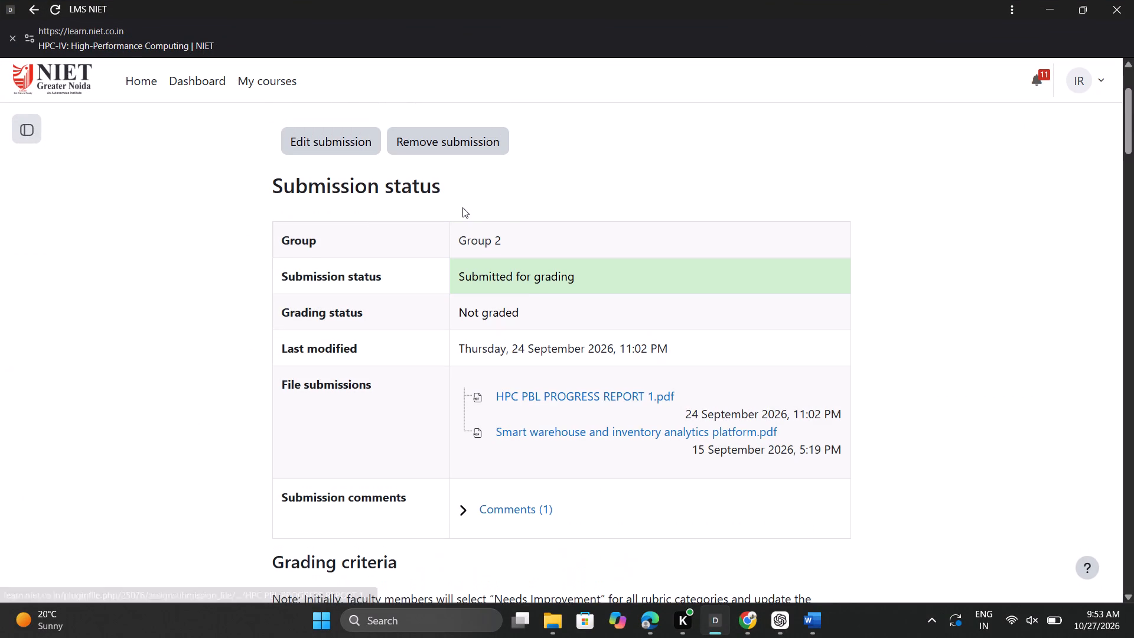
left_click(328, 145)
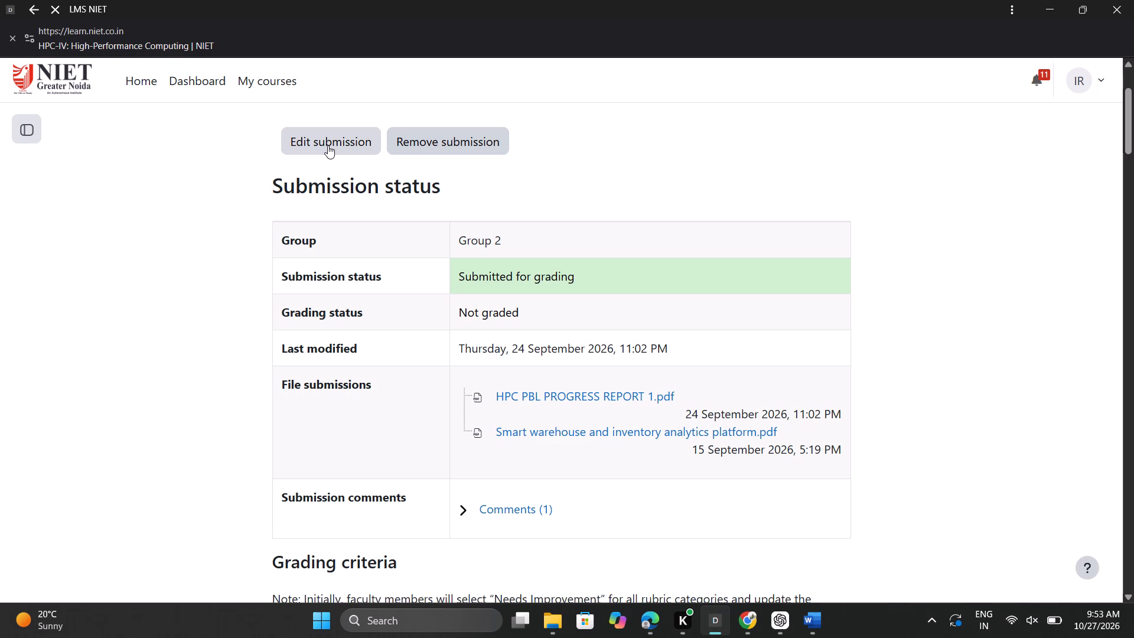
double_click(325, 141)
scroll(364, 330, "down", 1)
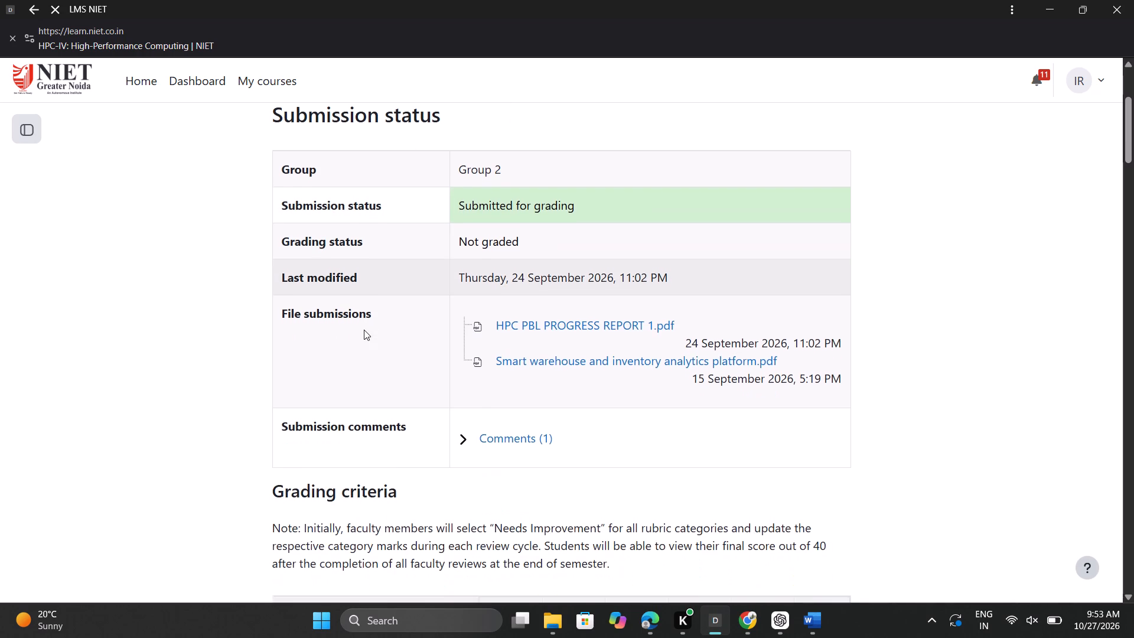
scroll(364, 292, "up", 4)
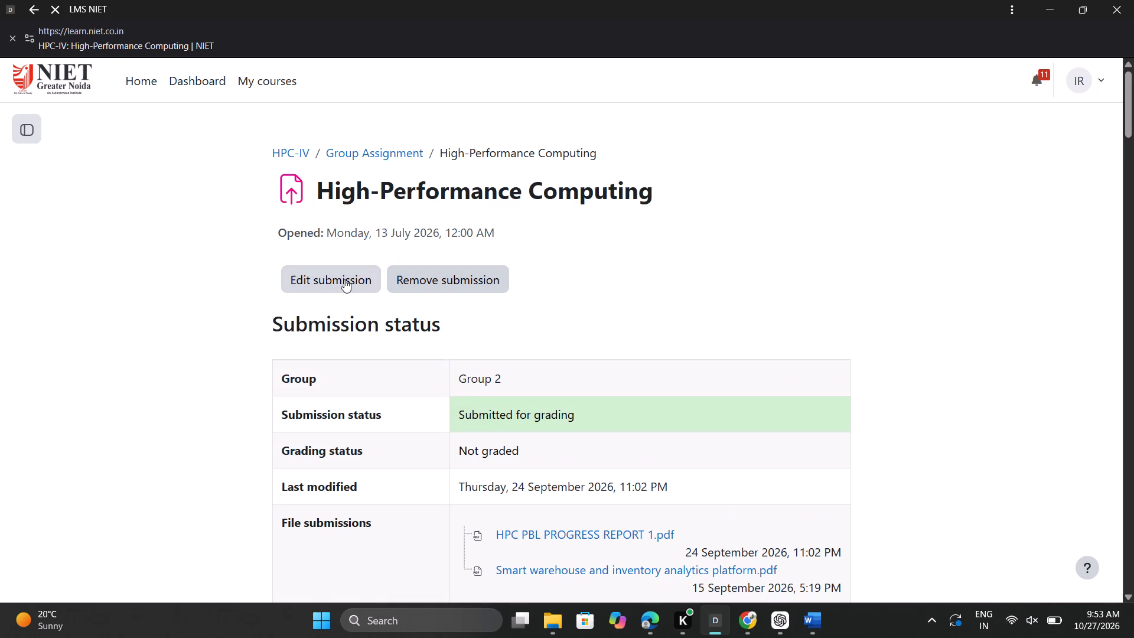
left_click(344, 279)
triple_click(344, 279)
triple_click(344, 279)
triple_click(344, 279)
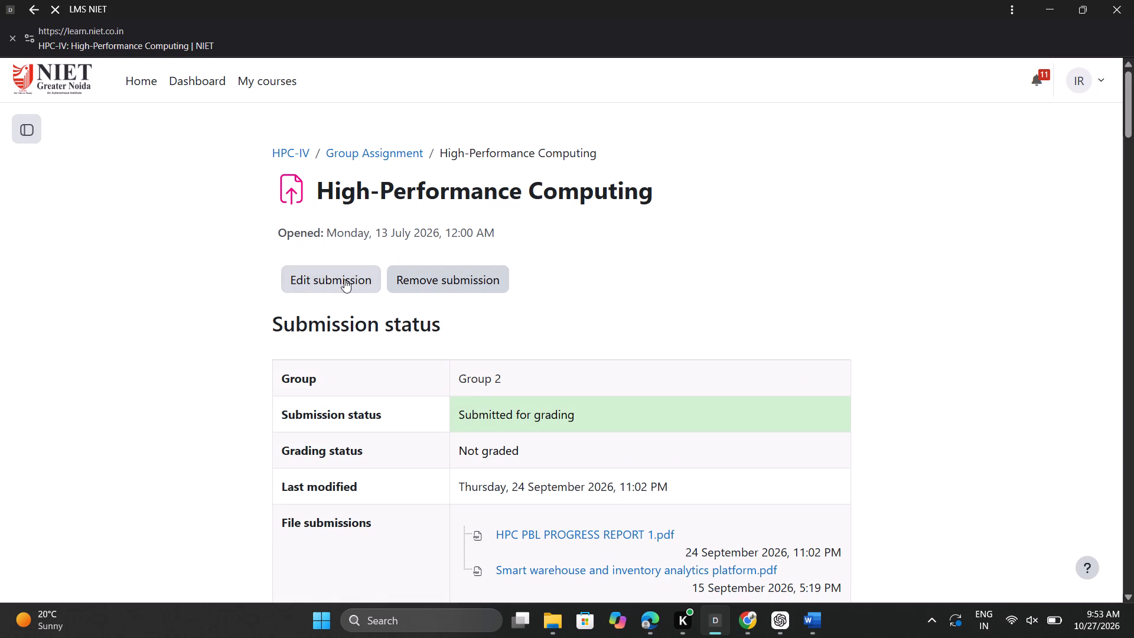
triple_click(344, 279)
double_click(344, 279)
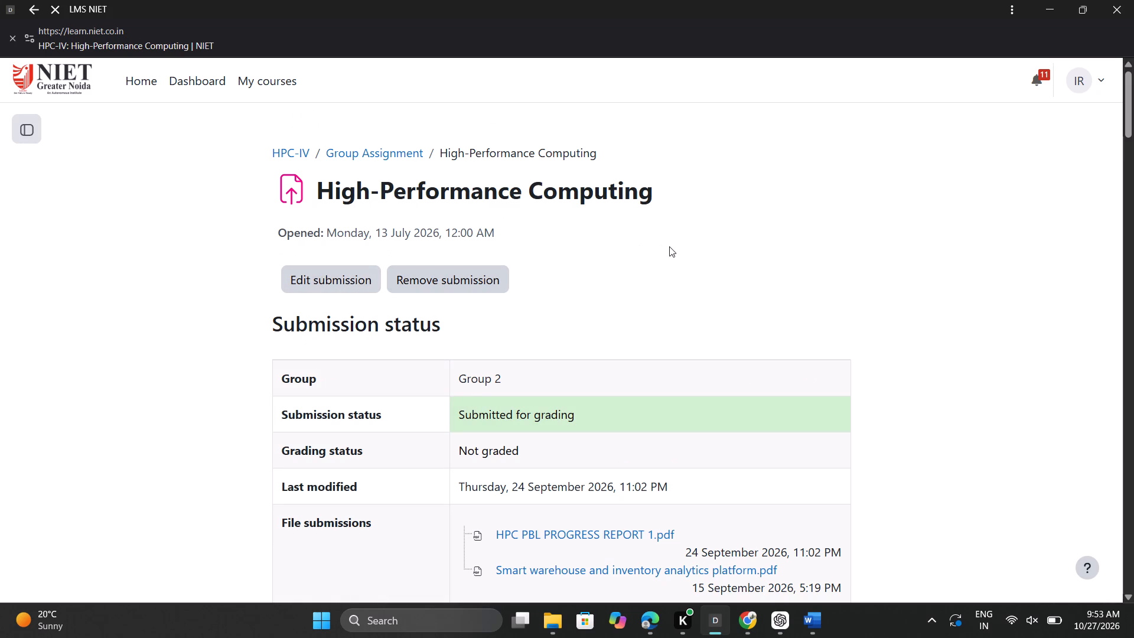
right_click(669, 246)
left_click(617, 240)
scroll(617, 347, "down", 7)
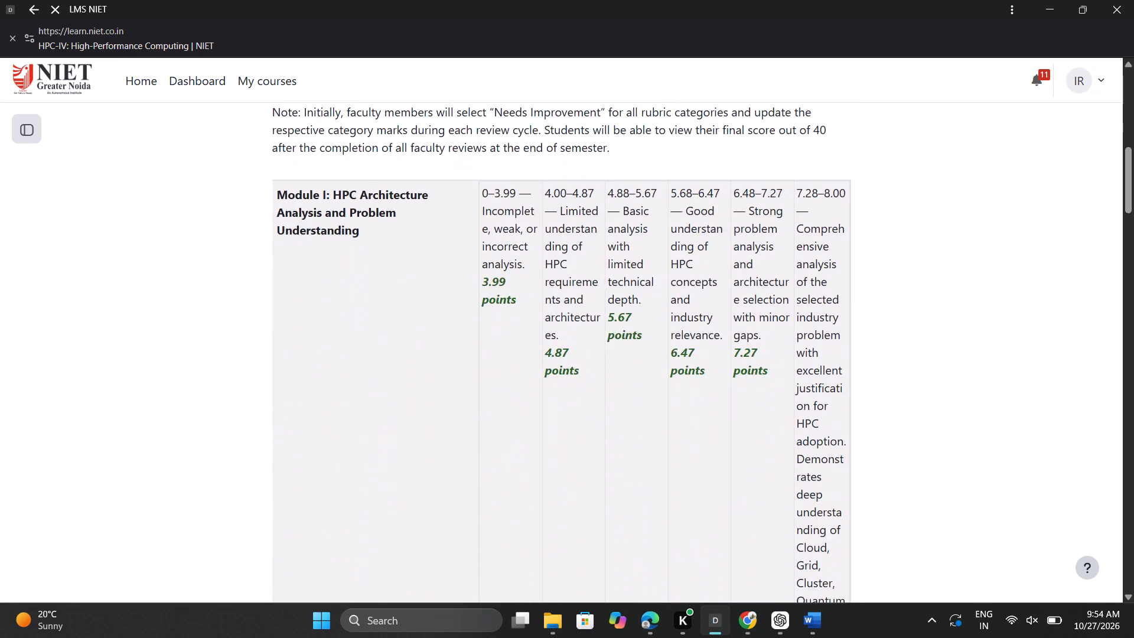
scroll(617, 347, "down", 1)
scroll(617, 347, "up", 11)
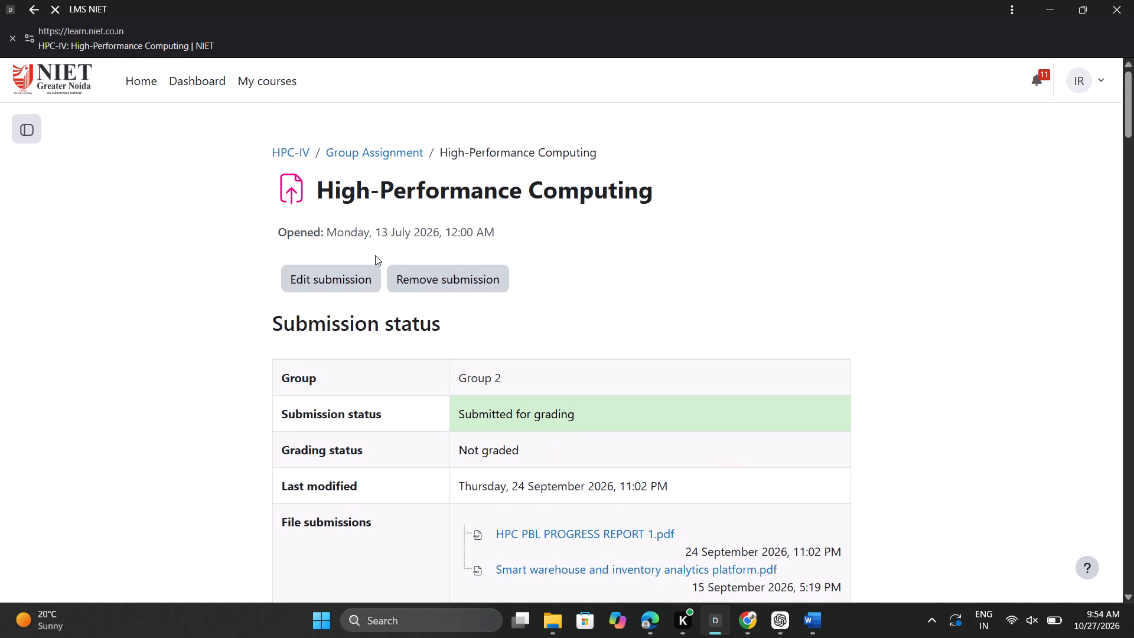
Try again to open the High-Performance Computing assignment submission for editing.
left_click(346, 272)
left_click(341, 285)
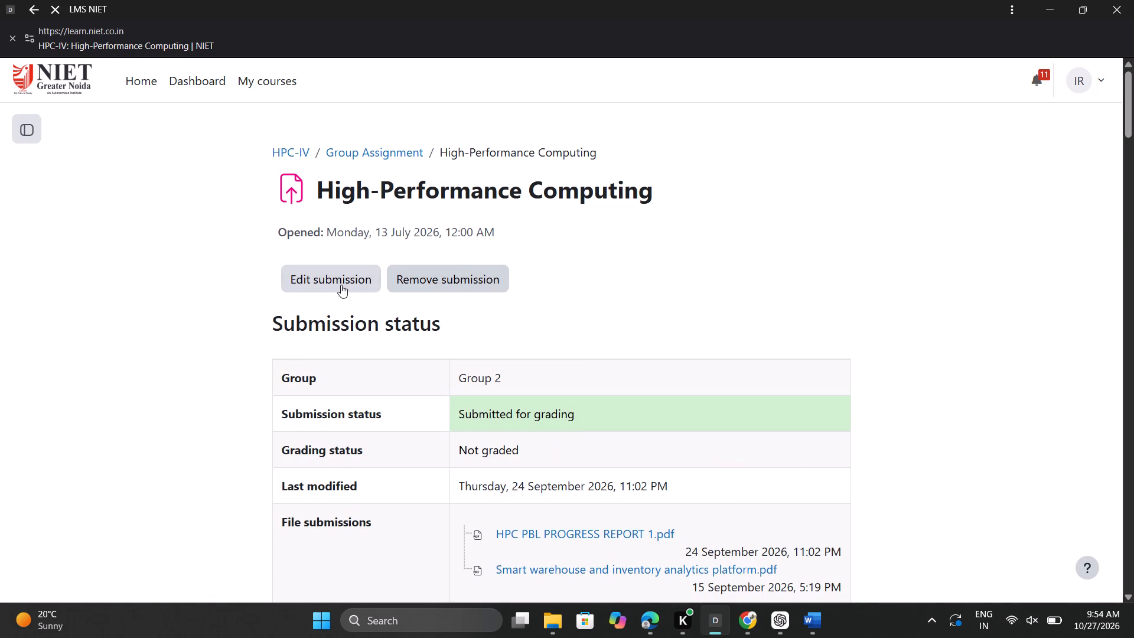
left_click(341, 285)
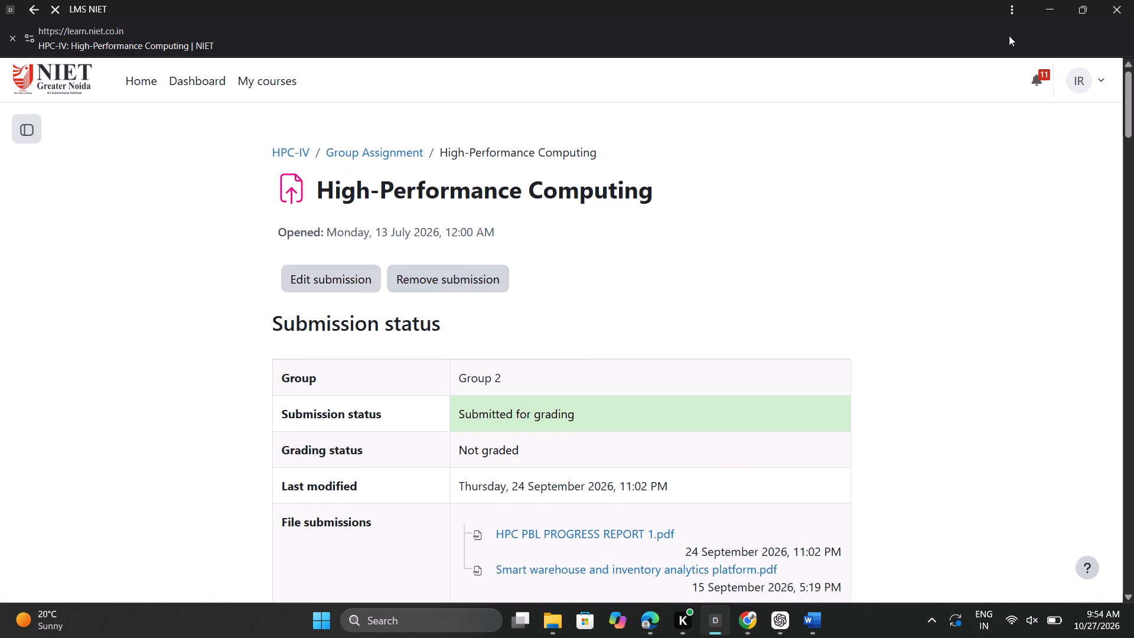
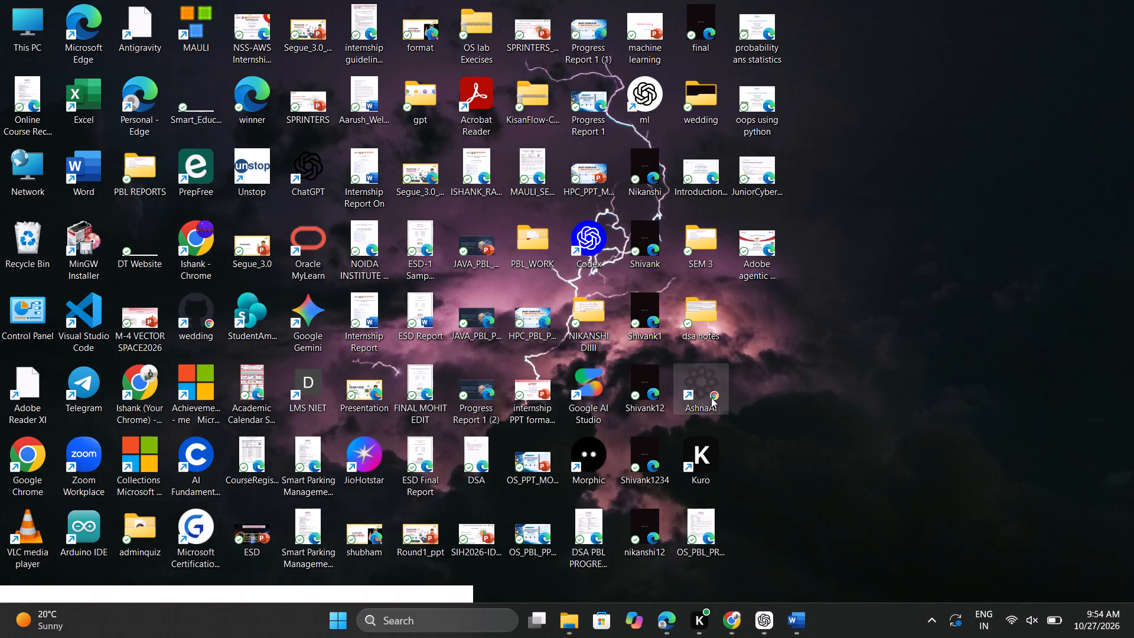
Launch the LMS NIET app from the desktop and go from the Dashboard to the My courses page.
double_click(302, 377)
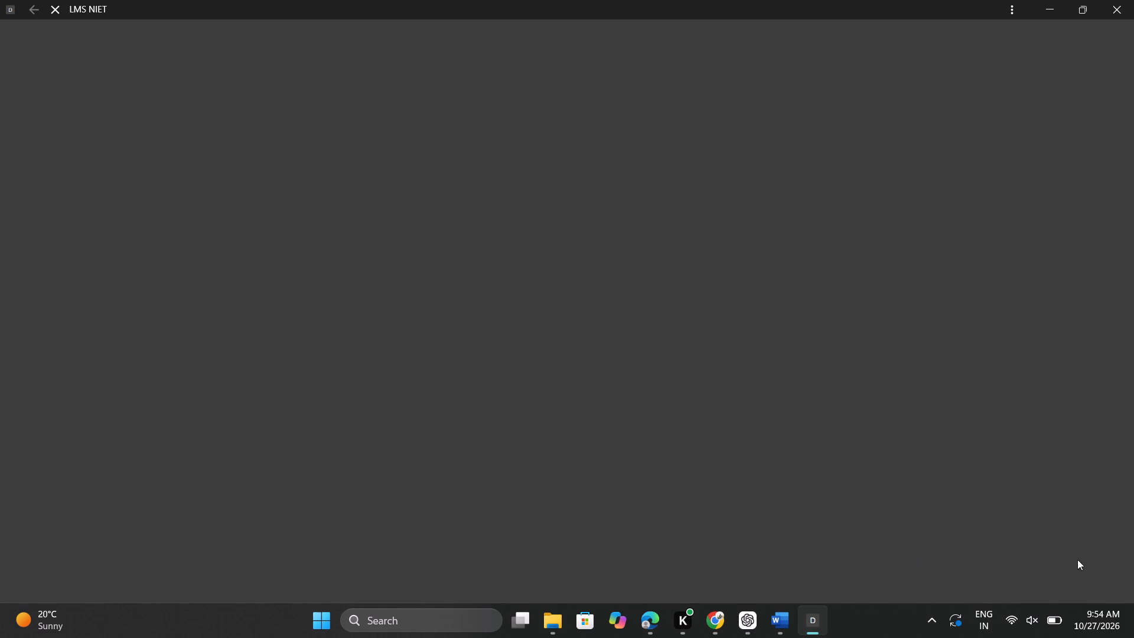
left_click(1006, 630)
left_click(783, 496)
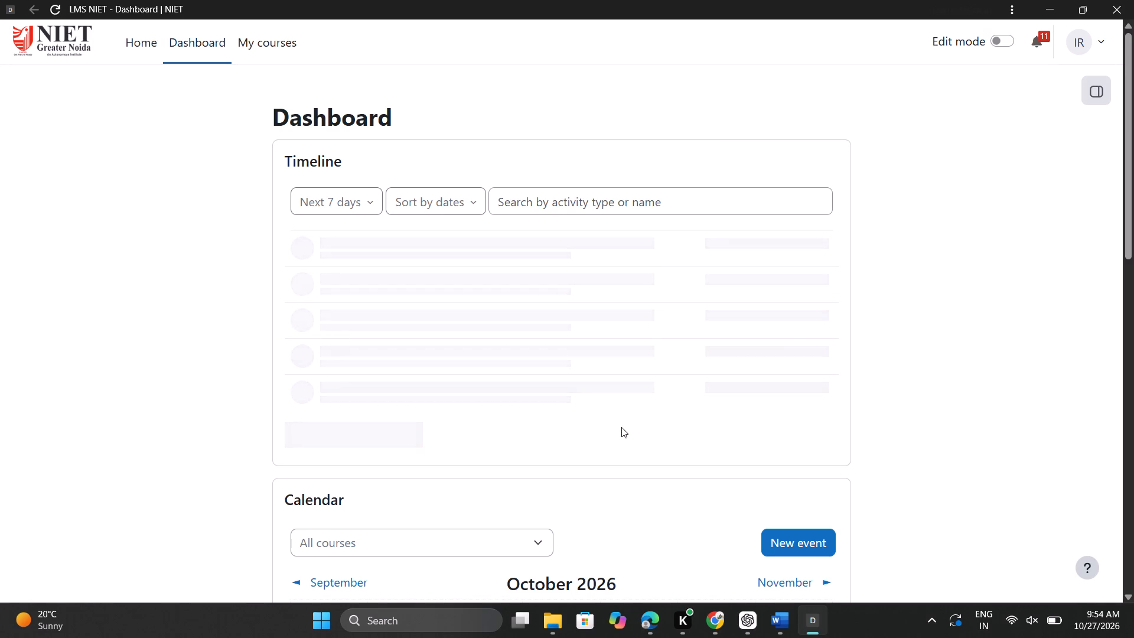
scroll(621, 427, "down", 7)
scroll(621, 427, "up", 13)
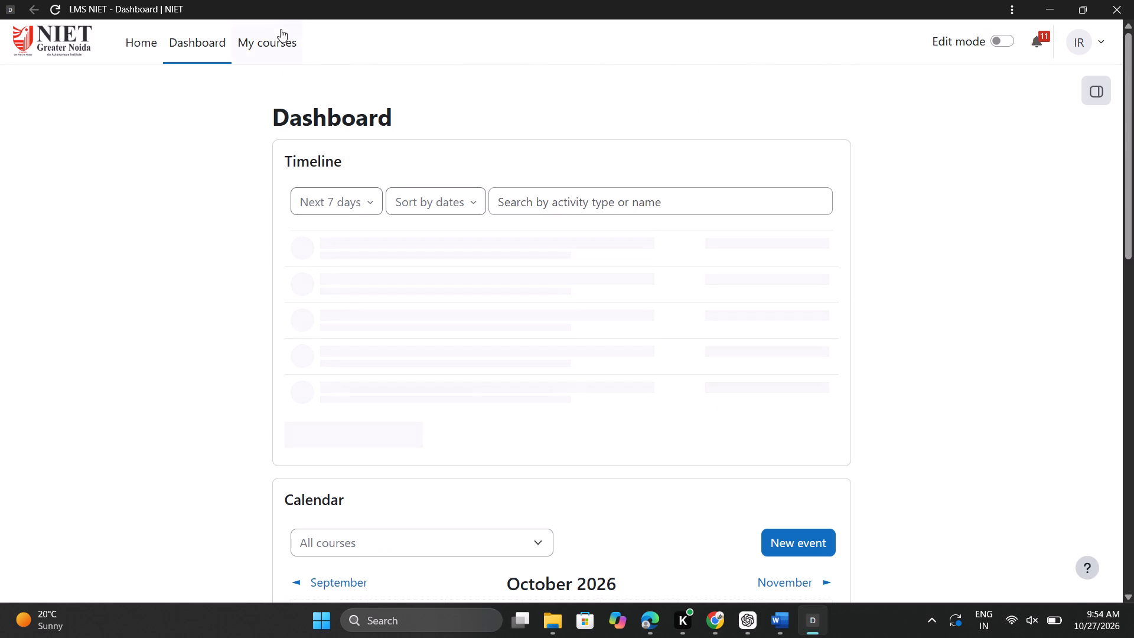
left_click(276, 43)
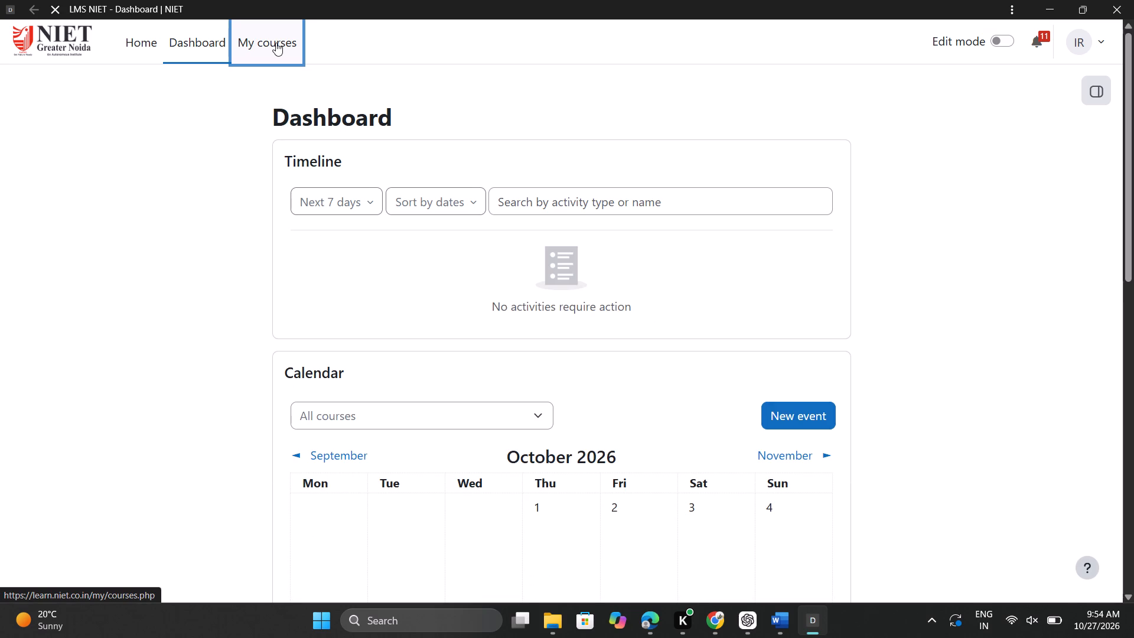
scroll(492, 326, "down", 2)
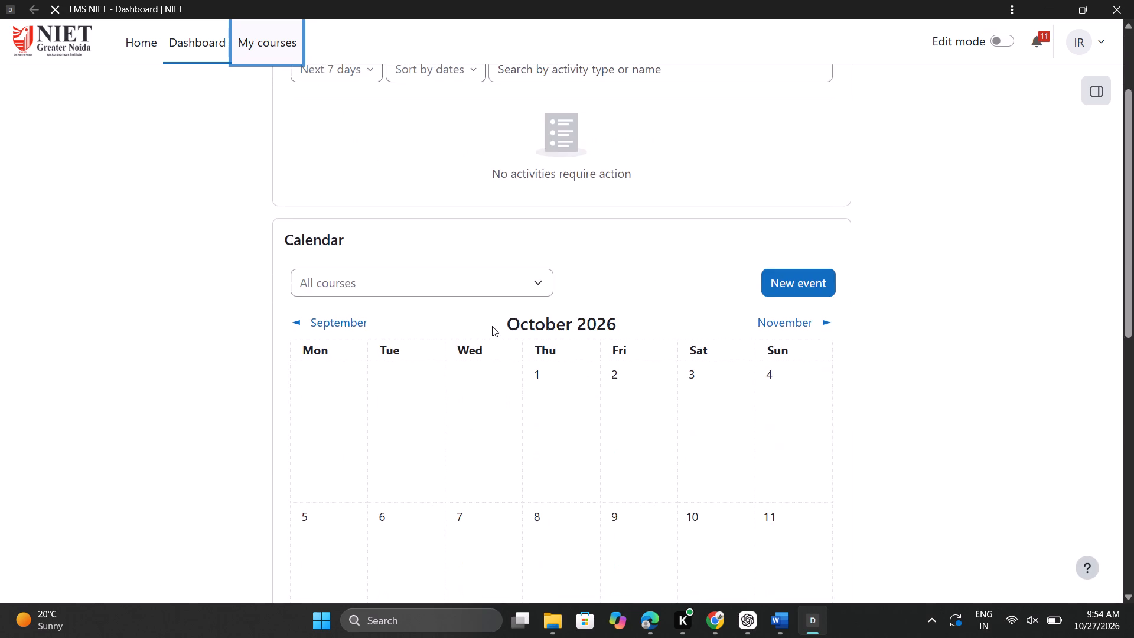
scroll(492, 326, "down", 9)
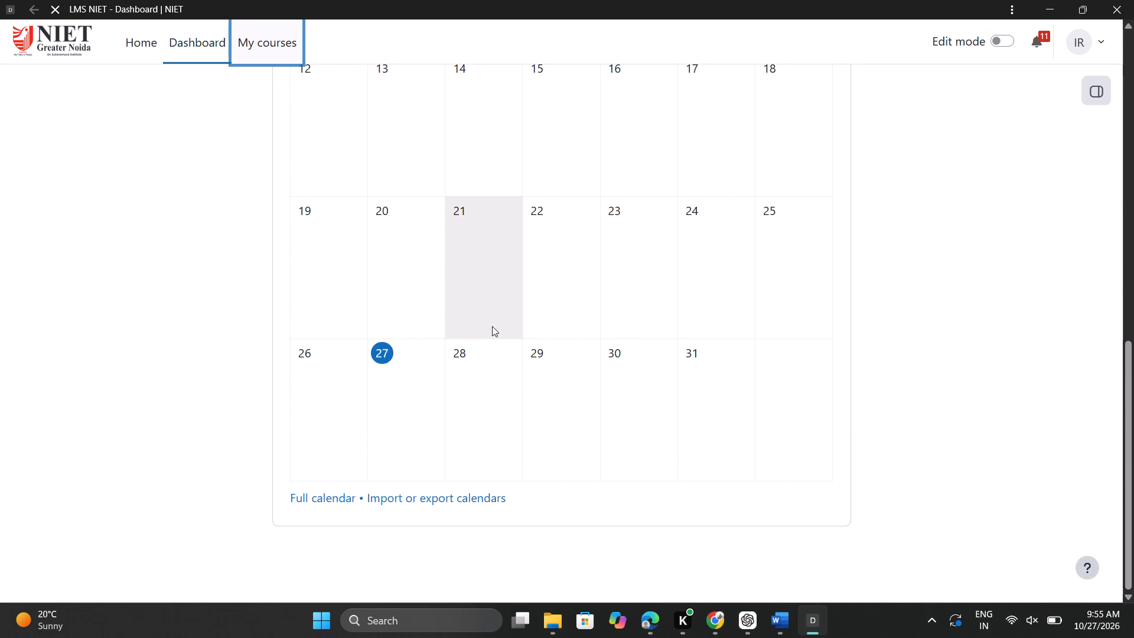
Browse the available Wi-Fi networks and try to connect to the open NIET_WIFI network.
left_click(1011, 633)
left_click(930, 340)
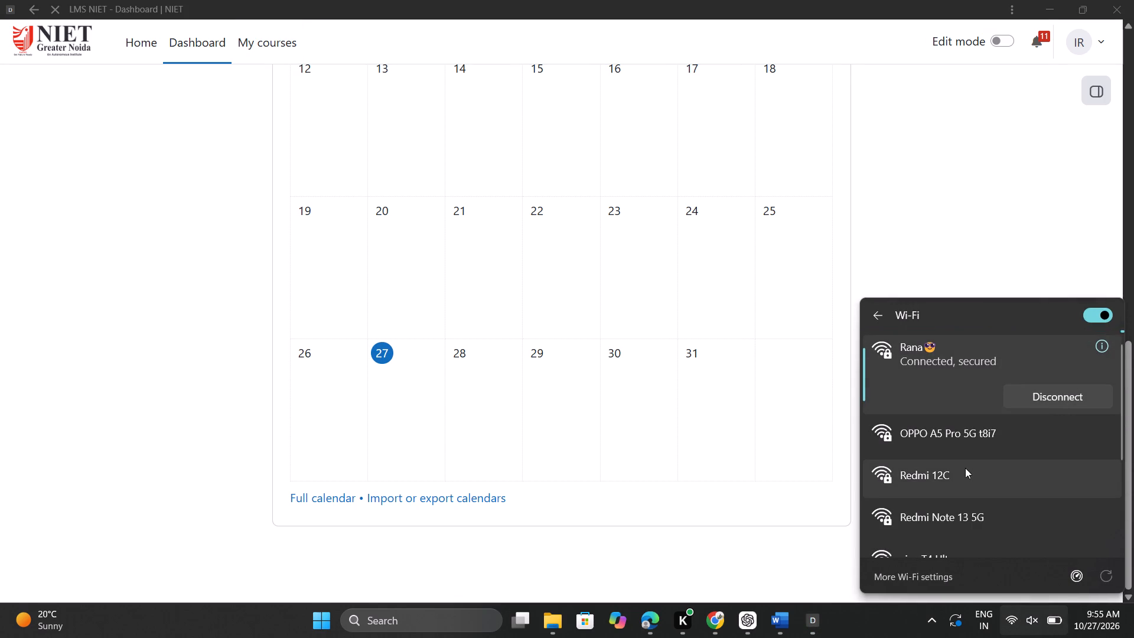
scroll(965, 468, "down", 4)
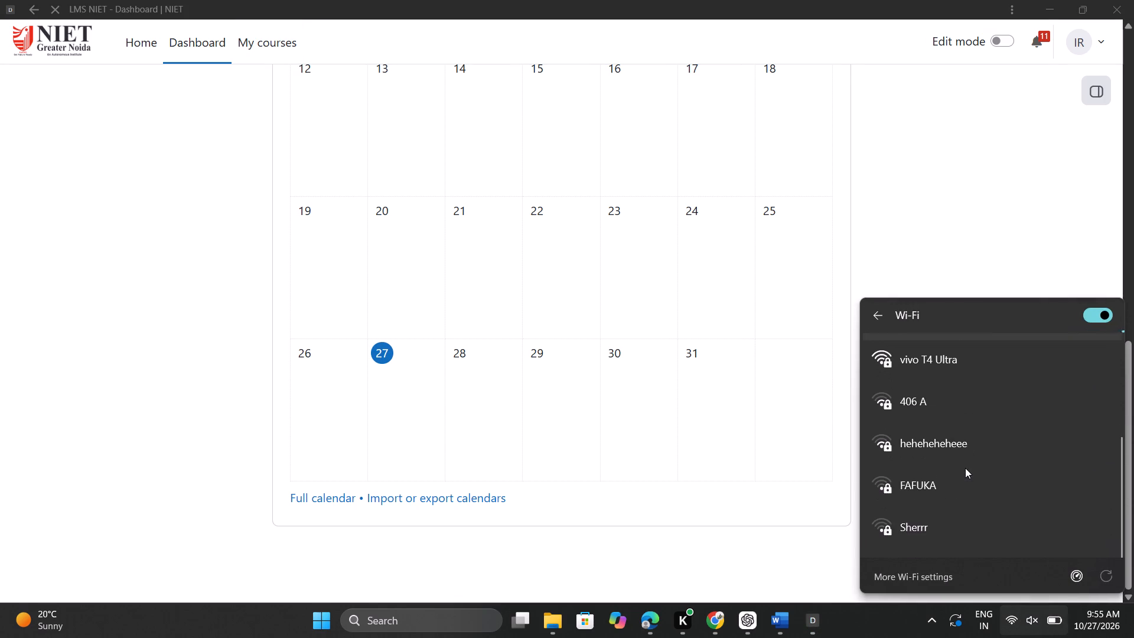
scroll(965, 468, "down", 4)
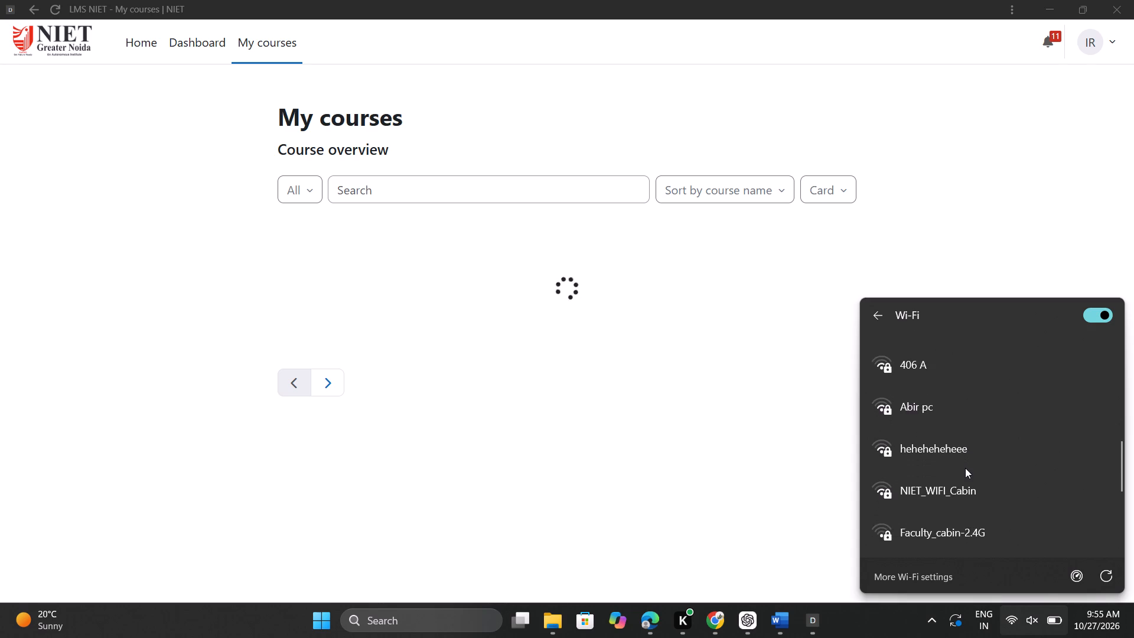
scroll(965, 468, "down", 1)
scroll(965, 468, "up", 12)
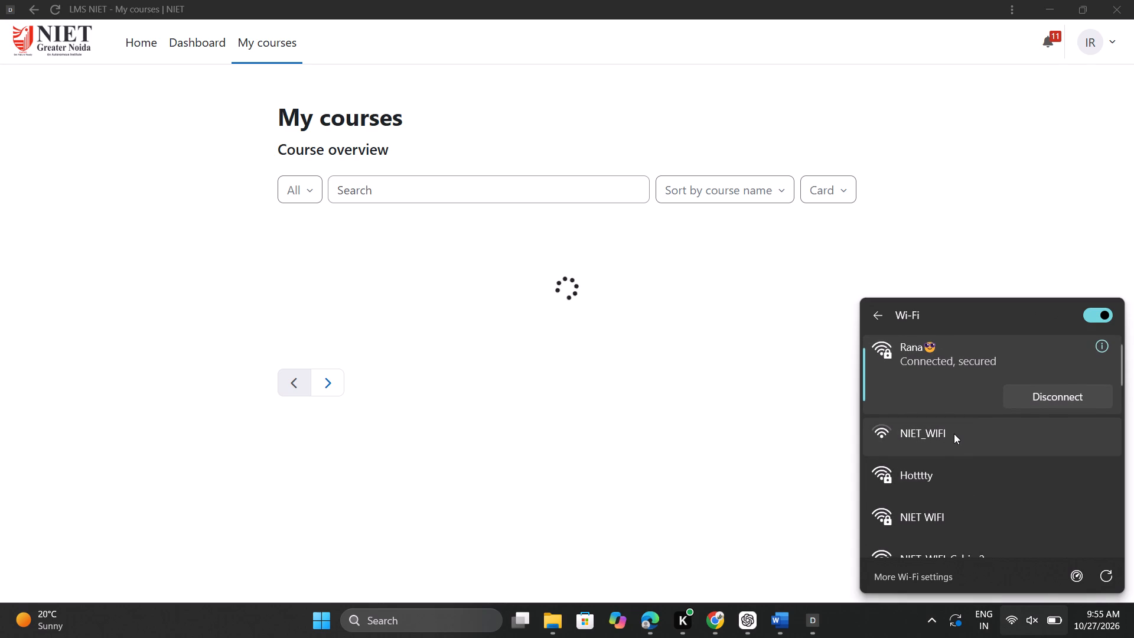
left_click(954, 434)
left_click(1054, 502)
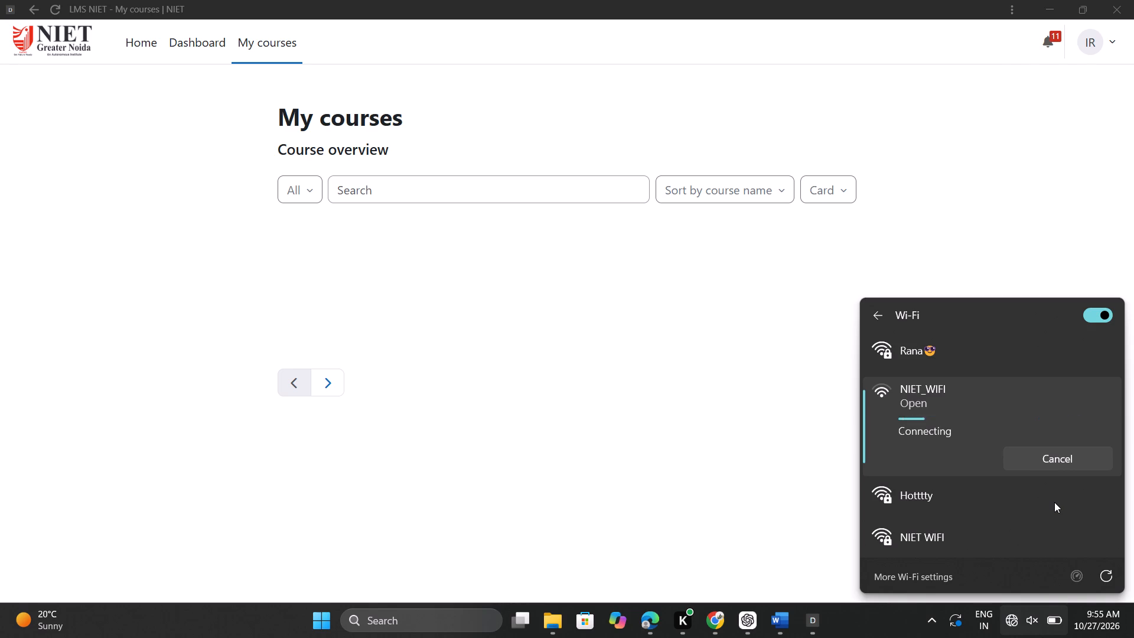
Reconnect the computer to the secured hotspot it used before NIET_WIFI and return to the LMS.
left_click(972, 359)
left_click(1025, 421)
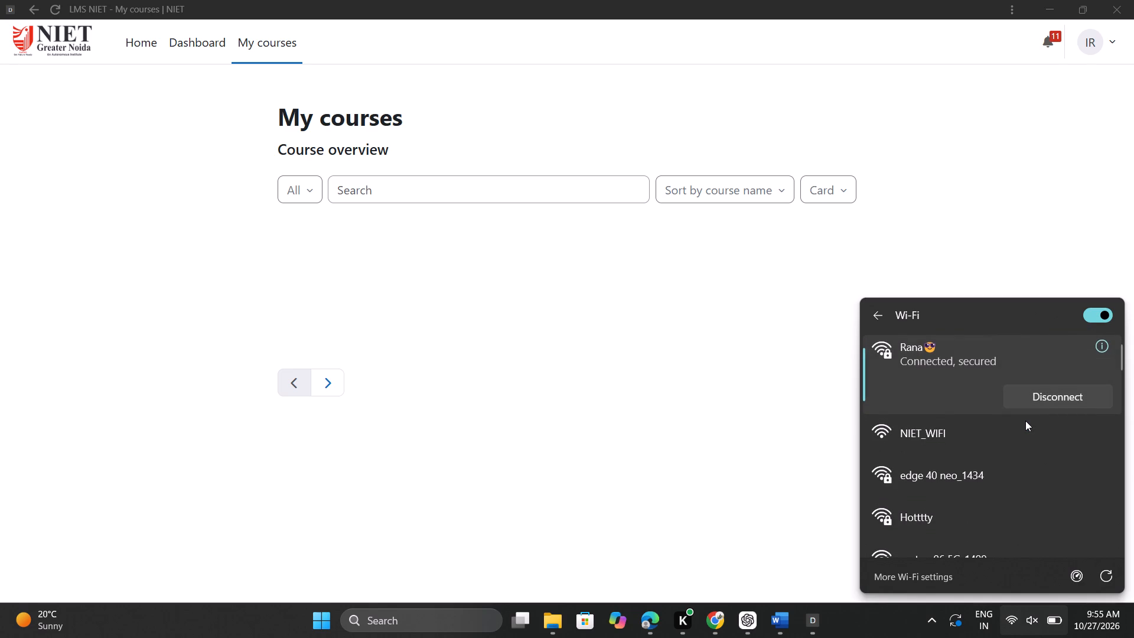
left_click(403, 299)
Reload the LMS page, go back to the Dashboard, and reopen the My courses overview.
scroll(403, 299, "down", 2)
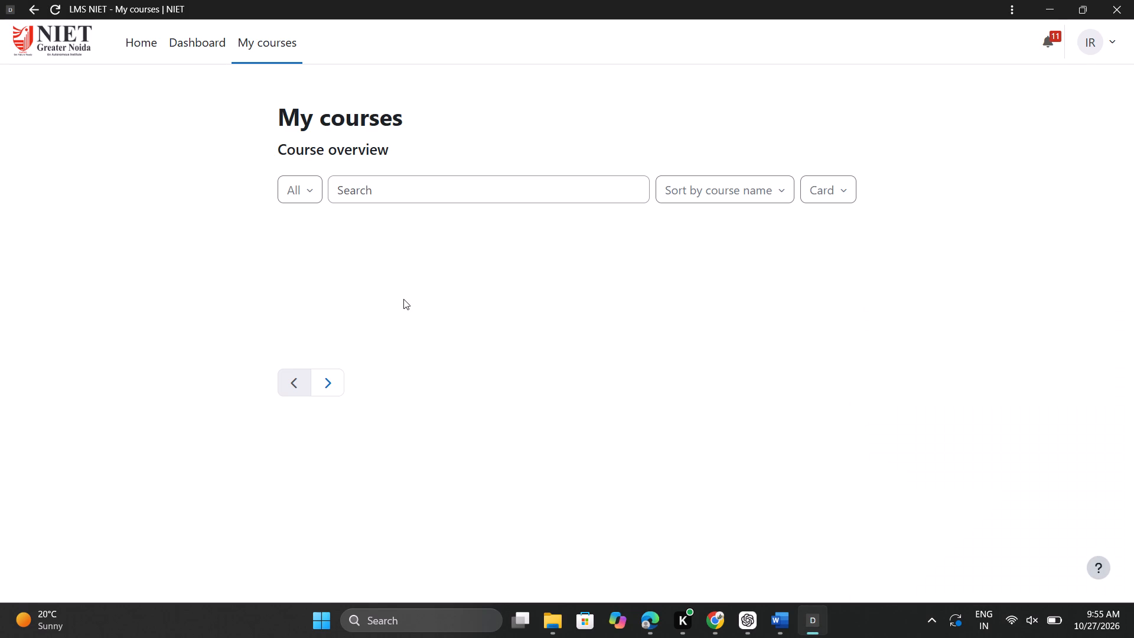
scroll(403, 299, "down", 4)
left_click(53, 11)
left_click(201, 42)
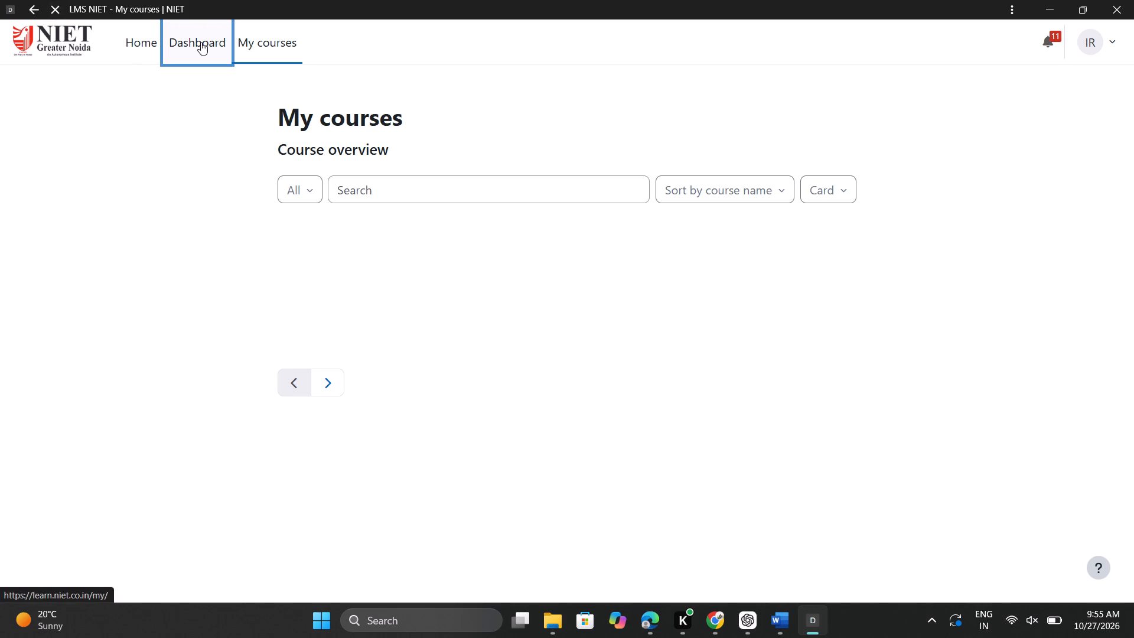
double_click(201, 42)
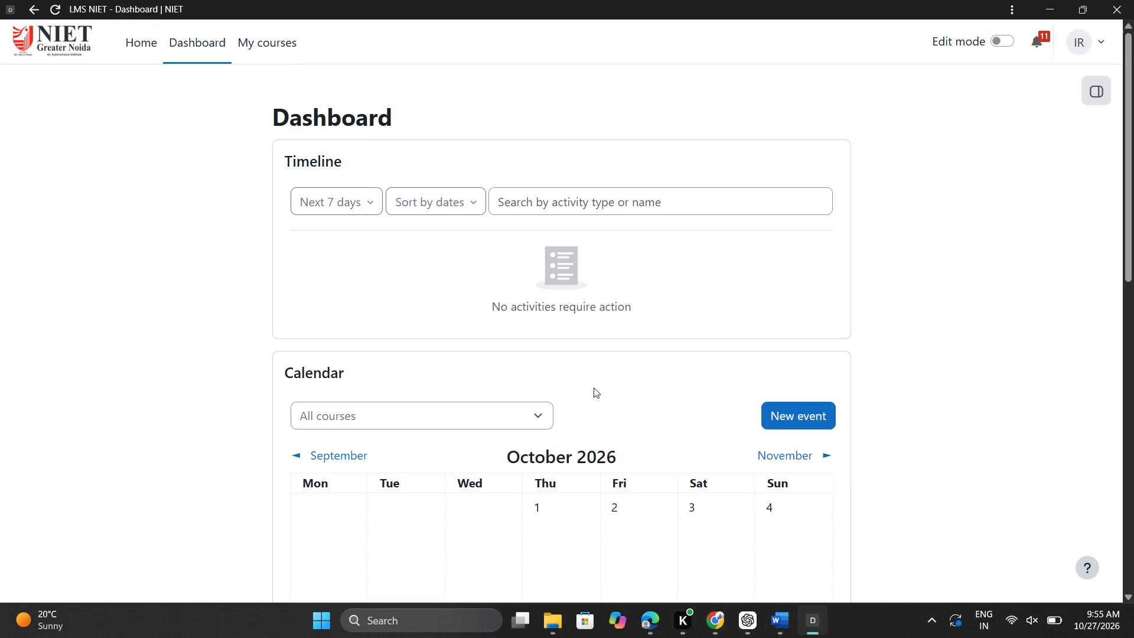
scroll(594, 388, "down", 8)
scroll(594, 388, "up", 8)
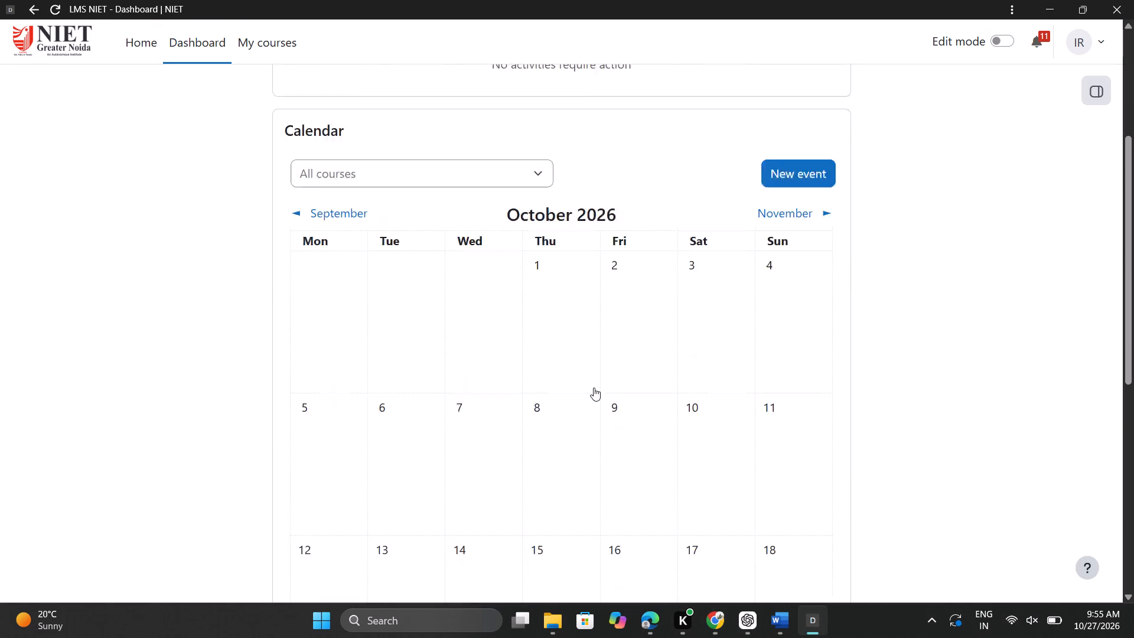
left_click(260, 37)
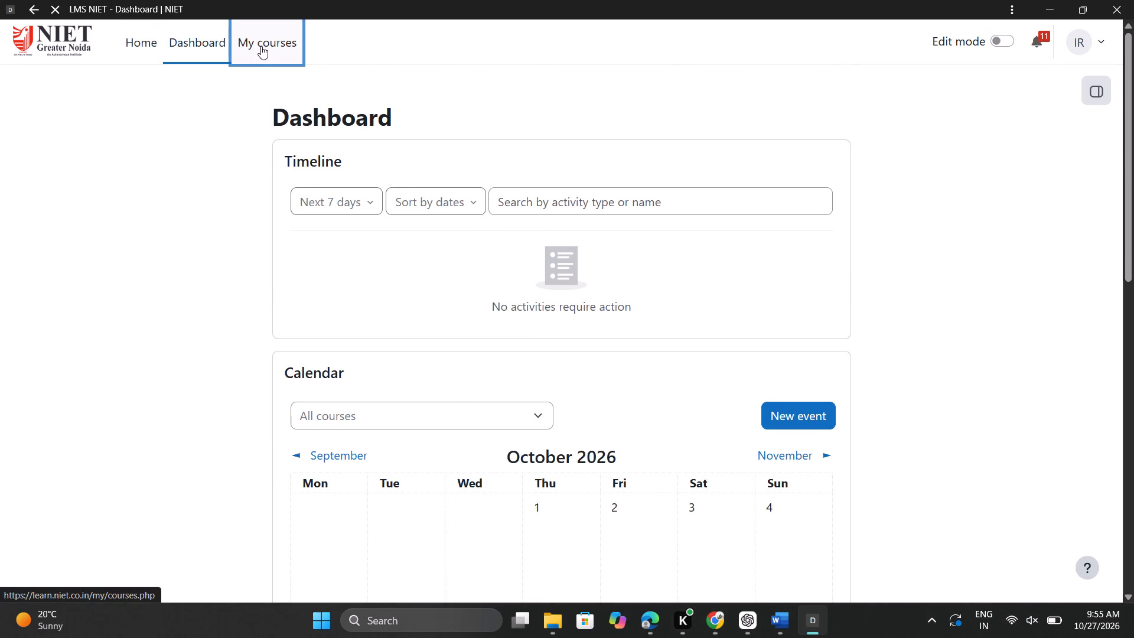
left_click(261, 46)
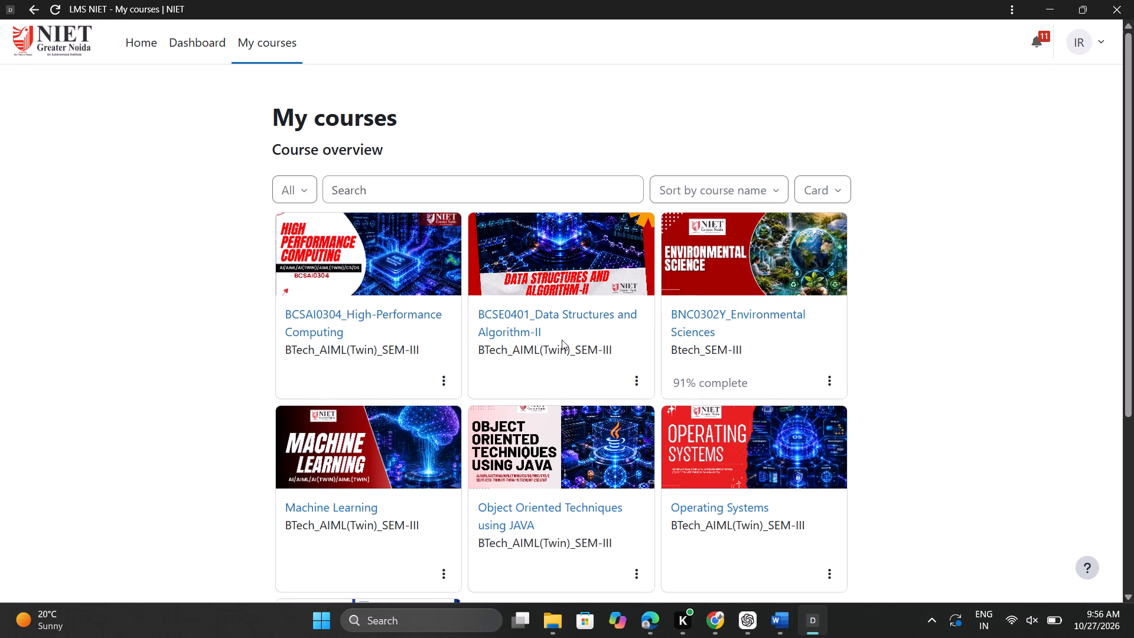
Open the BCSAI0304_High-Performance Computing course from the course overview.
left_click(380, 318)
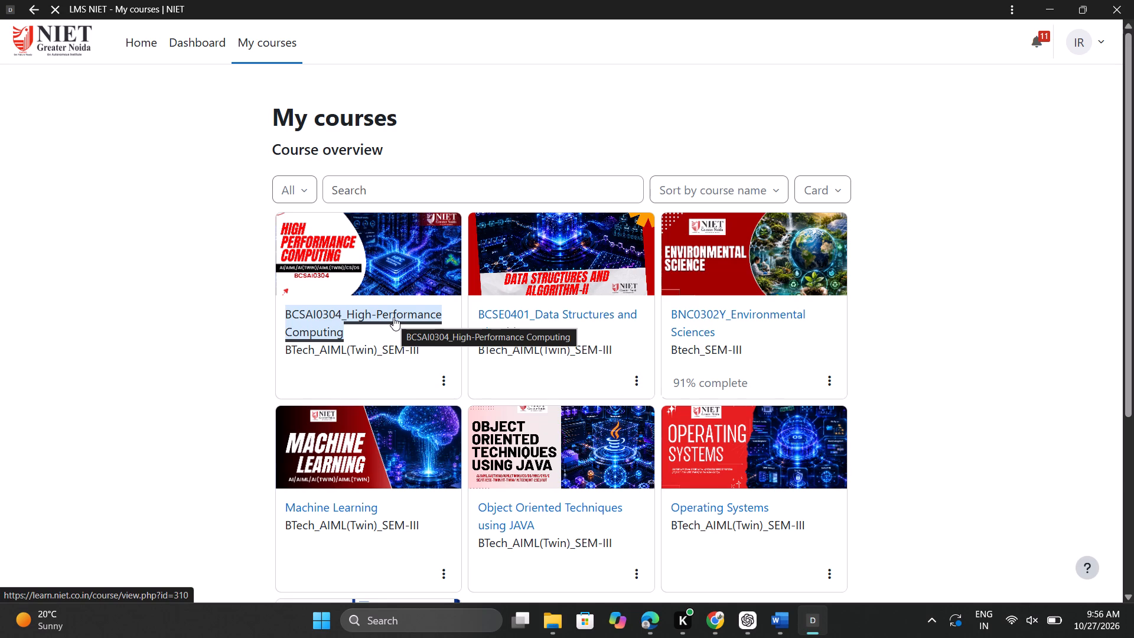
double_click(381, 312)
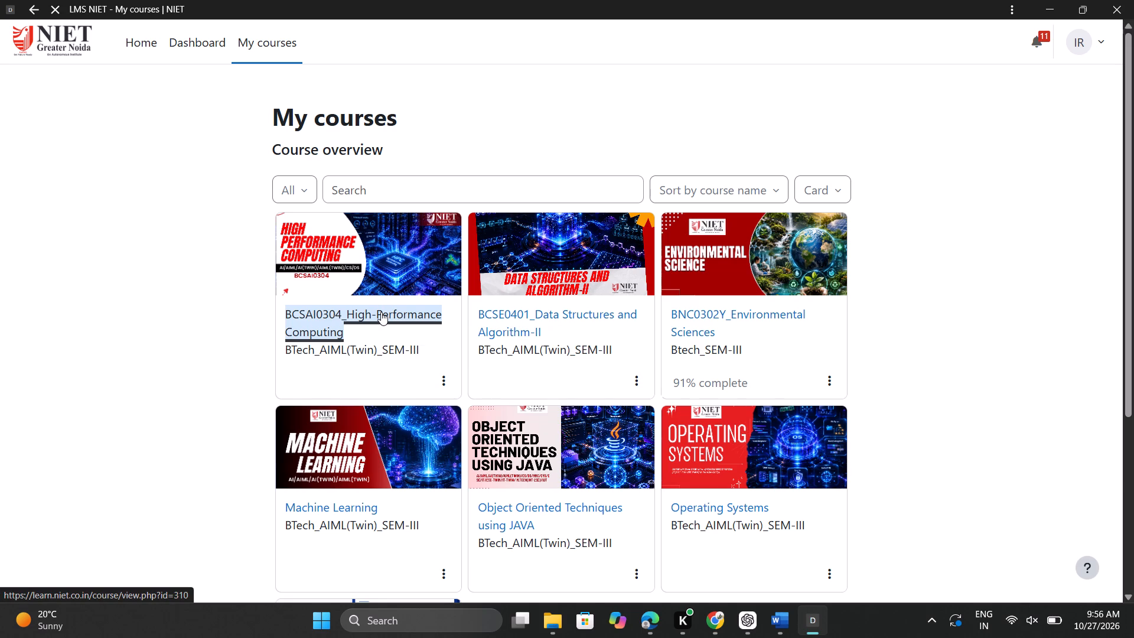
scroll(551, 428, "down", 4)
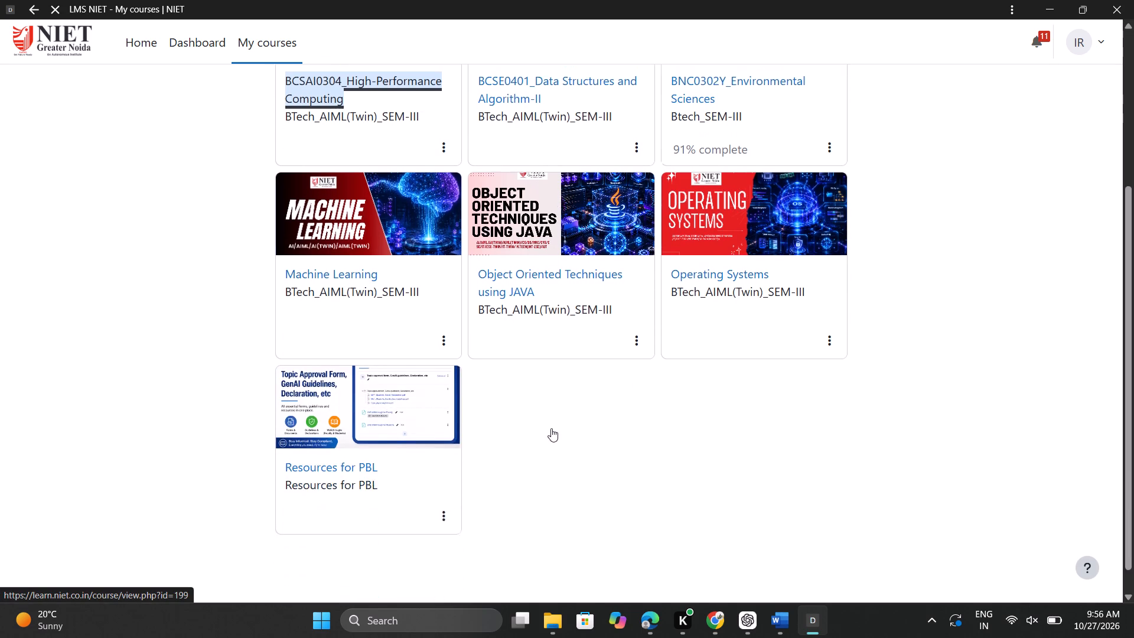
scroll(551, 428, "down", 4)
scroll(551, 428, "up", 6)
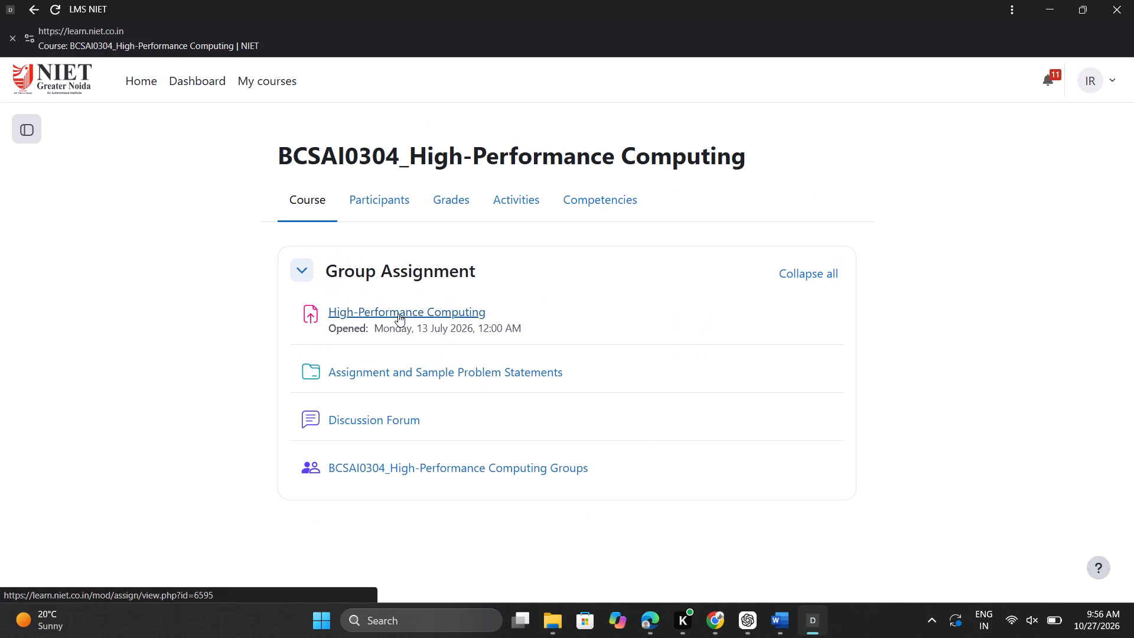
Open the High-Performance Computing assignment in the course's Group Assignment section.
left_click(401, 315)
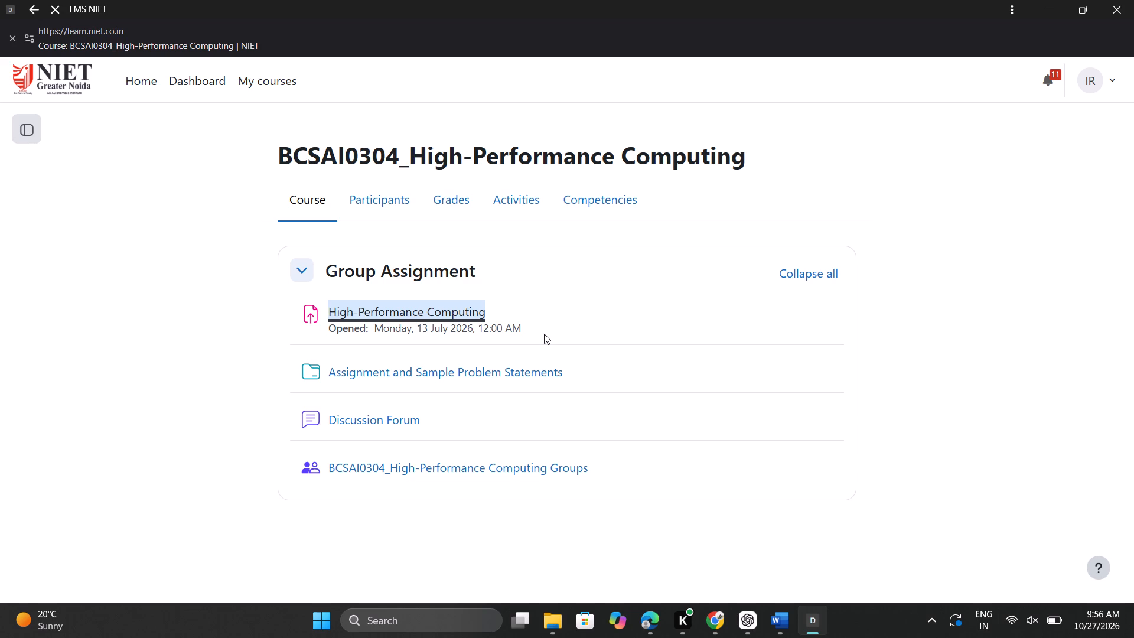
left_click(452, 315)
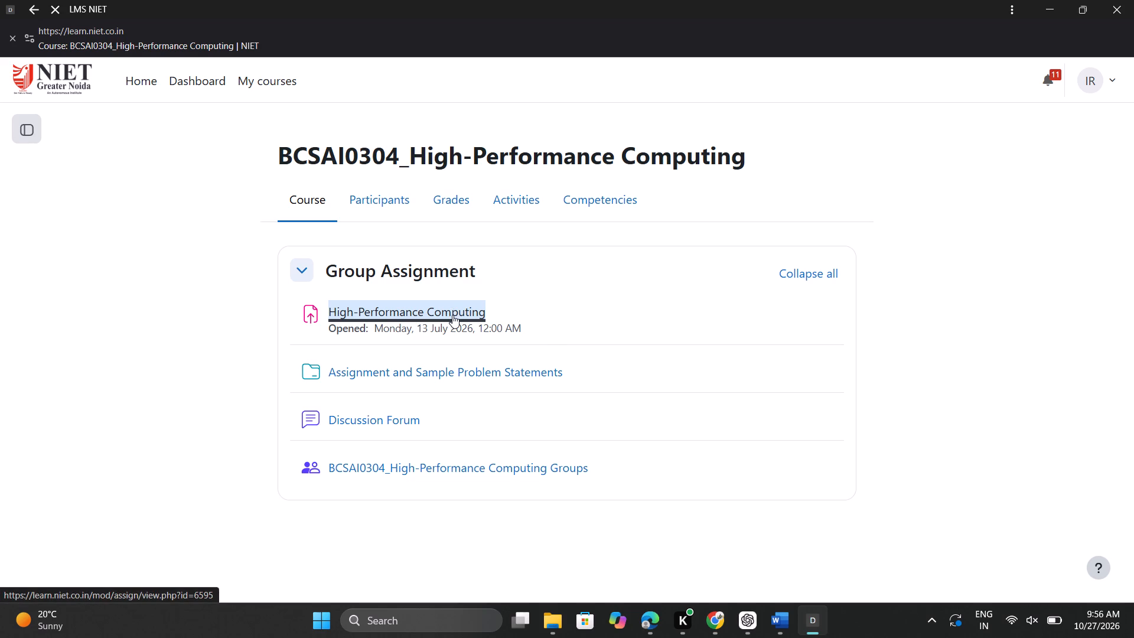
scroll(551, 352, "down", 2)
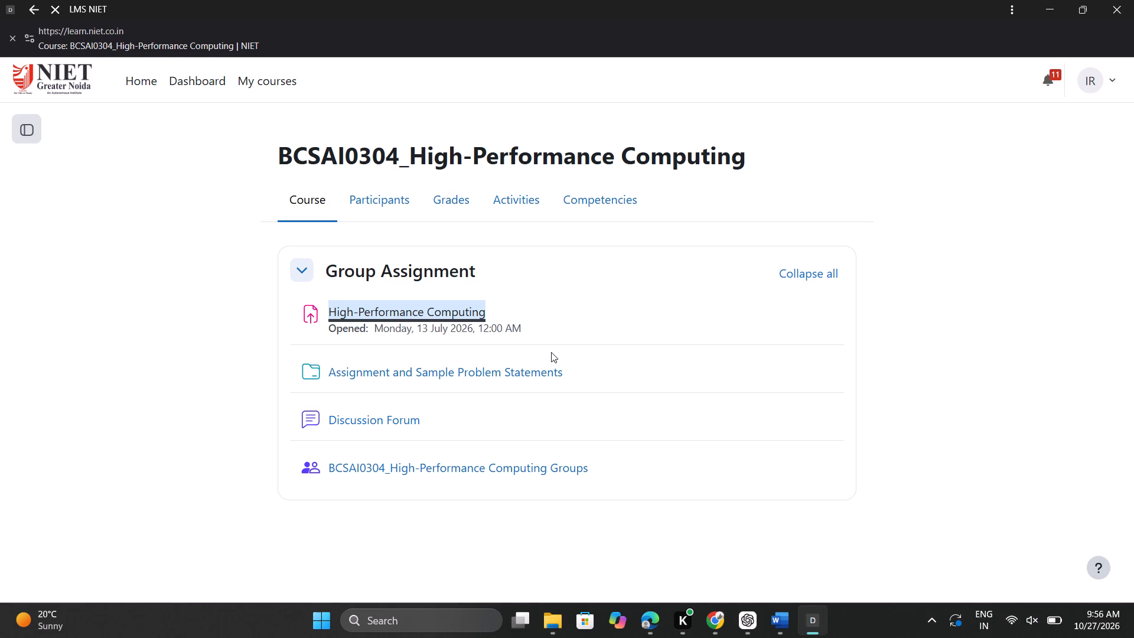
scroll(551, 352, "down", 1)
Open the High-Performance Computing assignment in the Group Assignment section again.
left_click(444, 314)
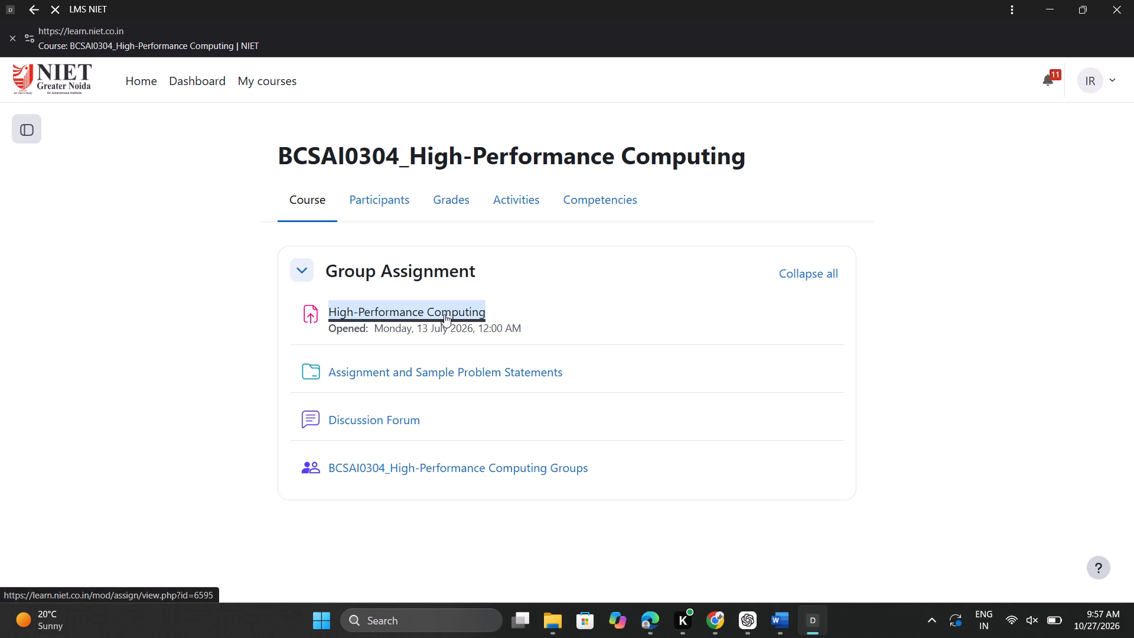
left_click(444, 314)
scroll(485, 429, "down", 3)
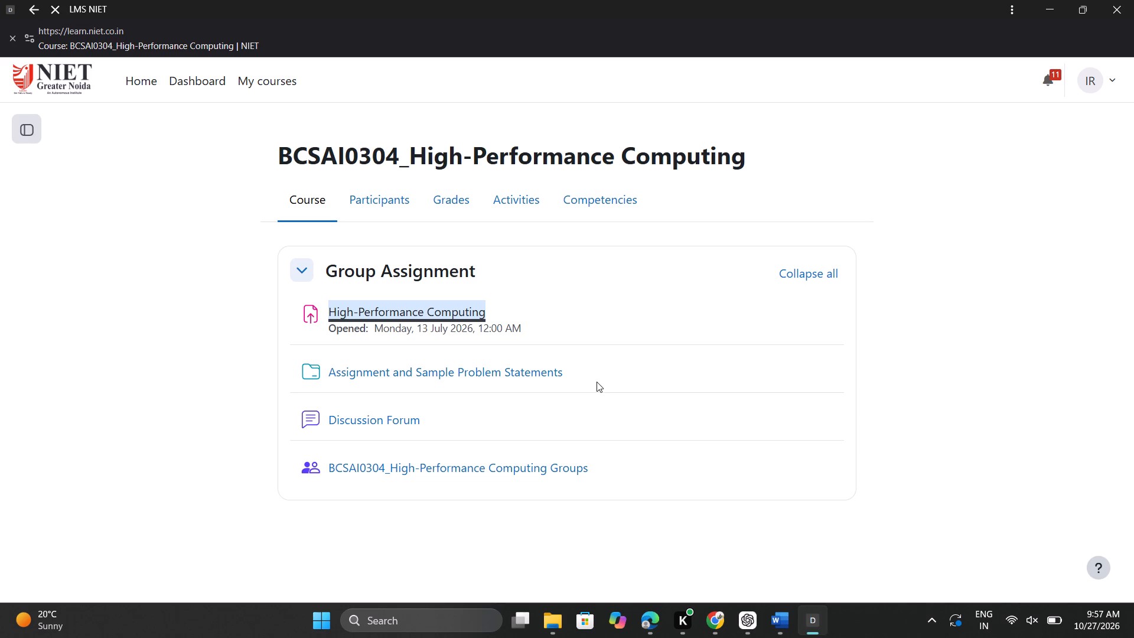
Look through the available Wi-Fi networks and refresh the network list.
left_click(1015, 634)
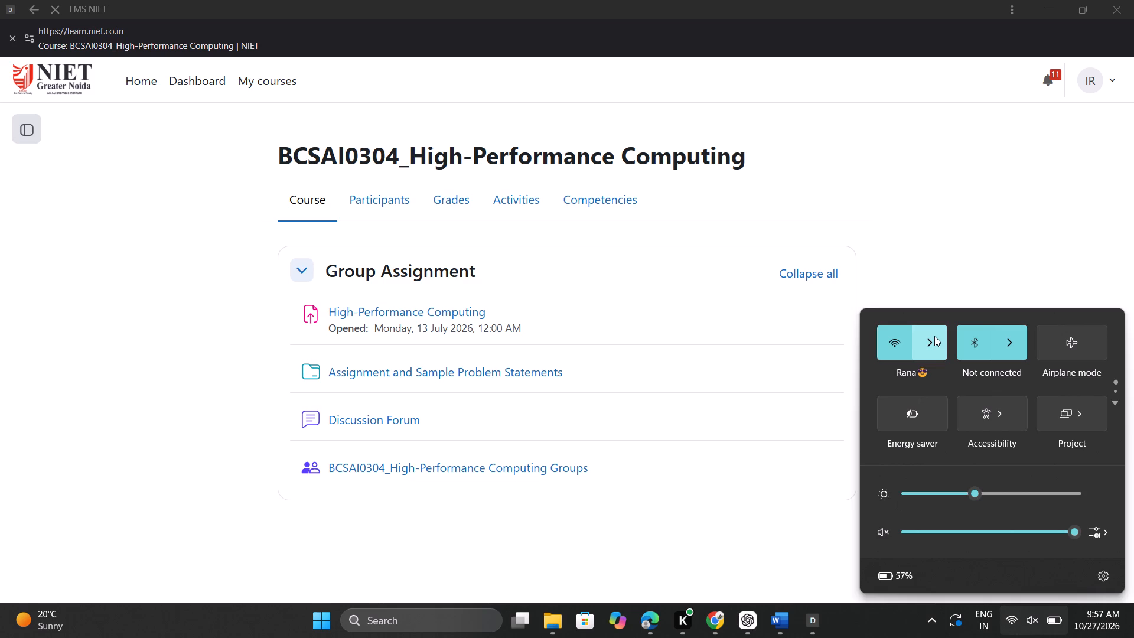
left_click(934, 336)
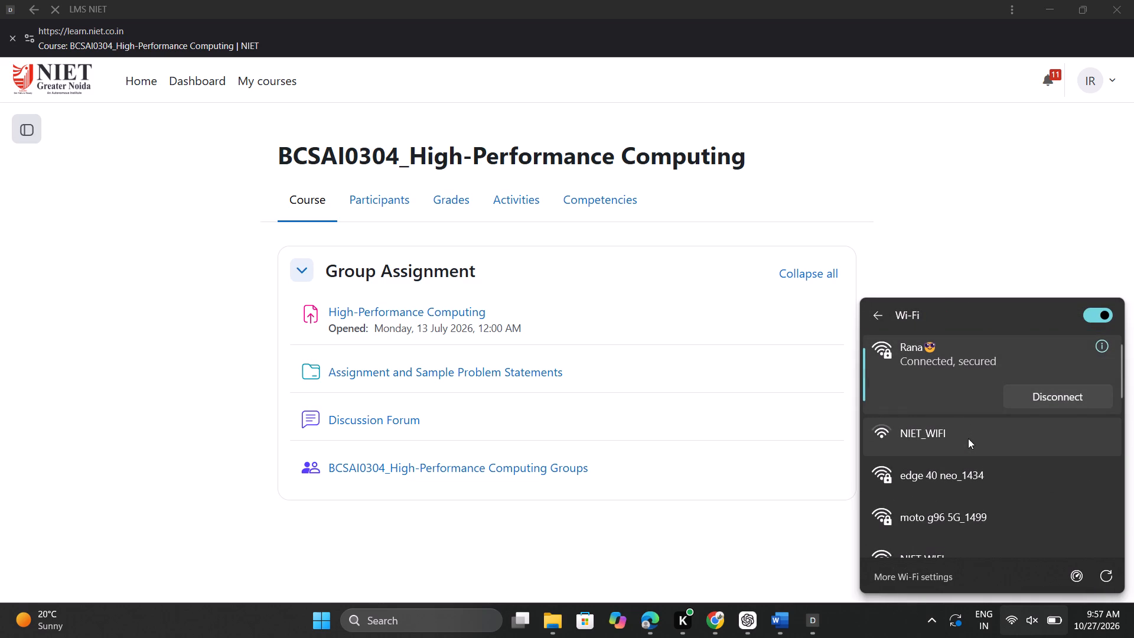
scroll(968, 438, "down", 5)
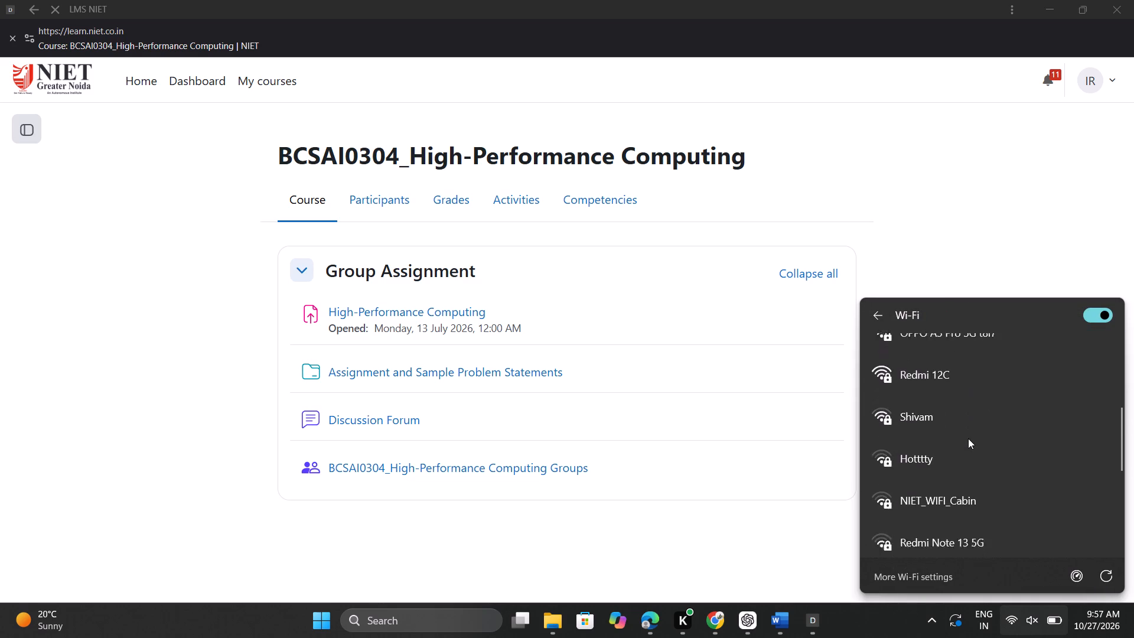
scroll(968, 438, "down", 3)
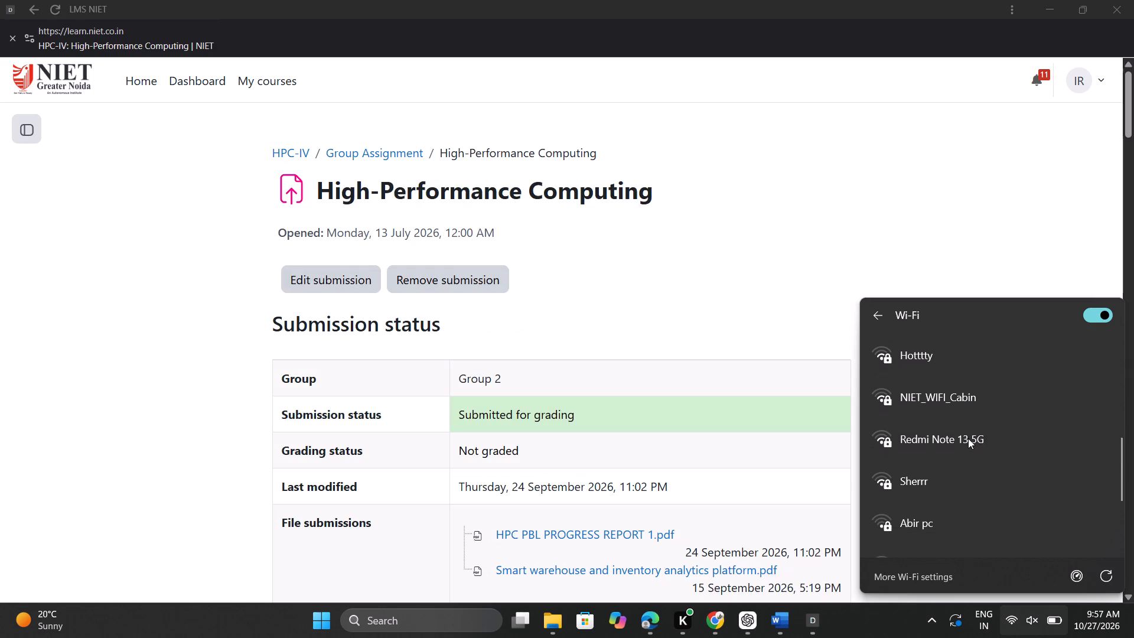
scroll(968, 438, "down", 5)
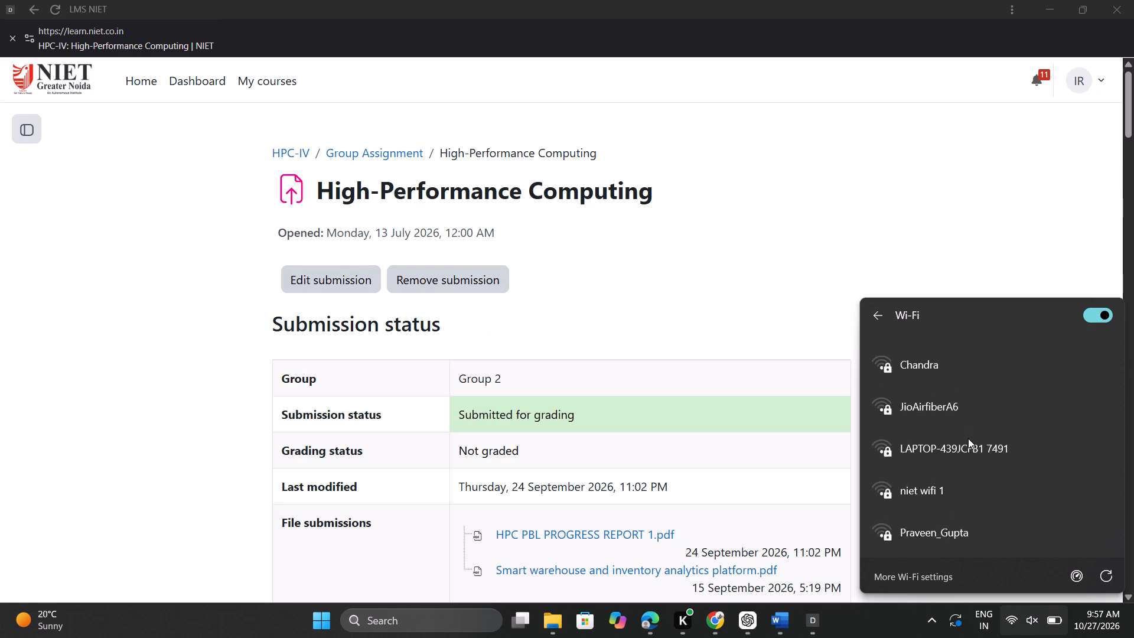
scroll(968, 438, "up", 11)
left_click(1106, 573)
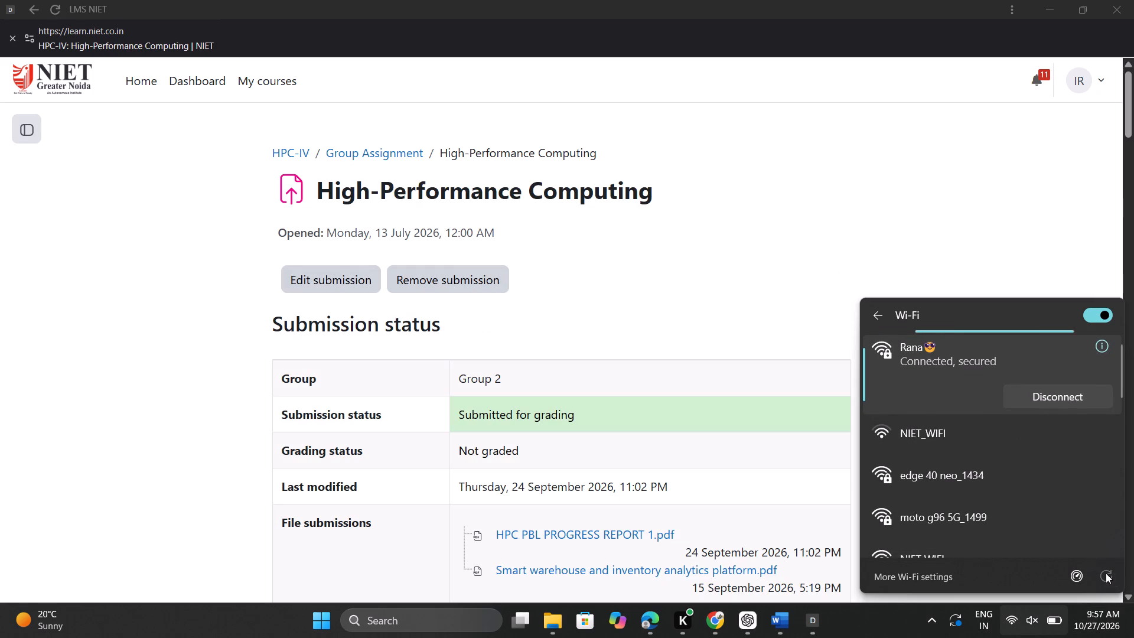
Open the High-Performance Computing assignment submission for editing.
left_click(334, 282)
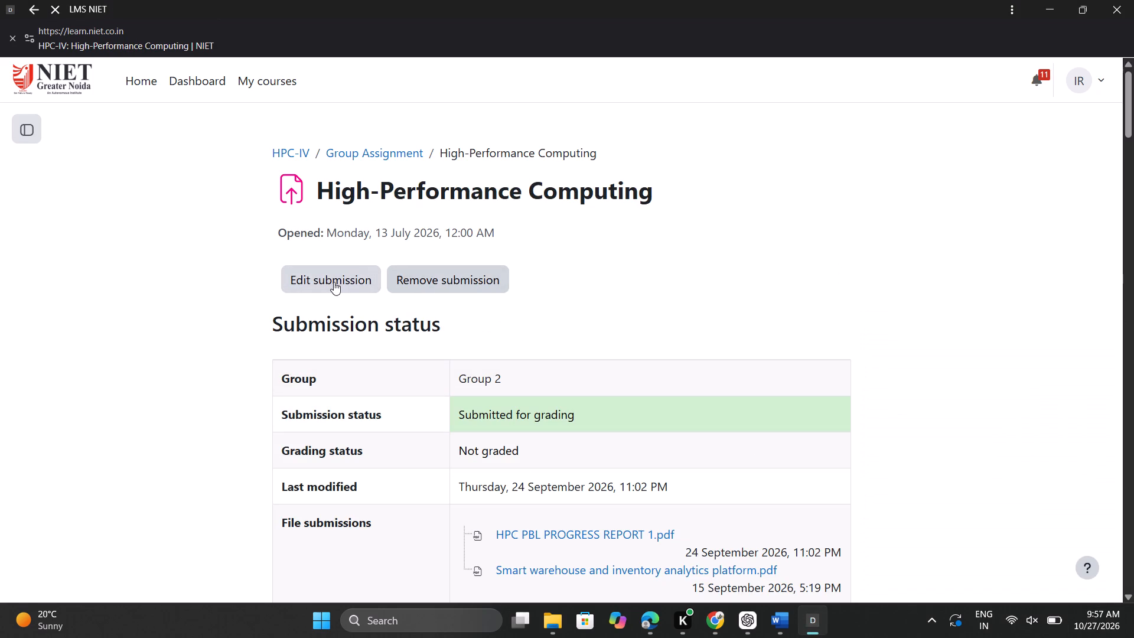
left_click(357, 285)
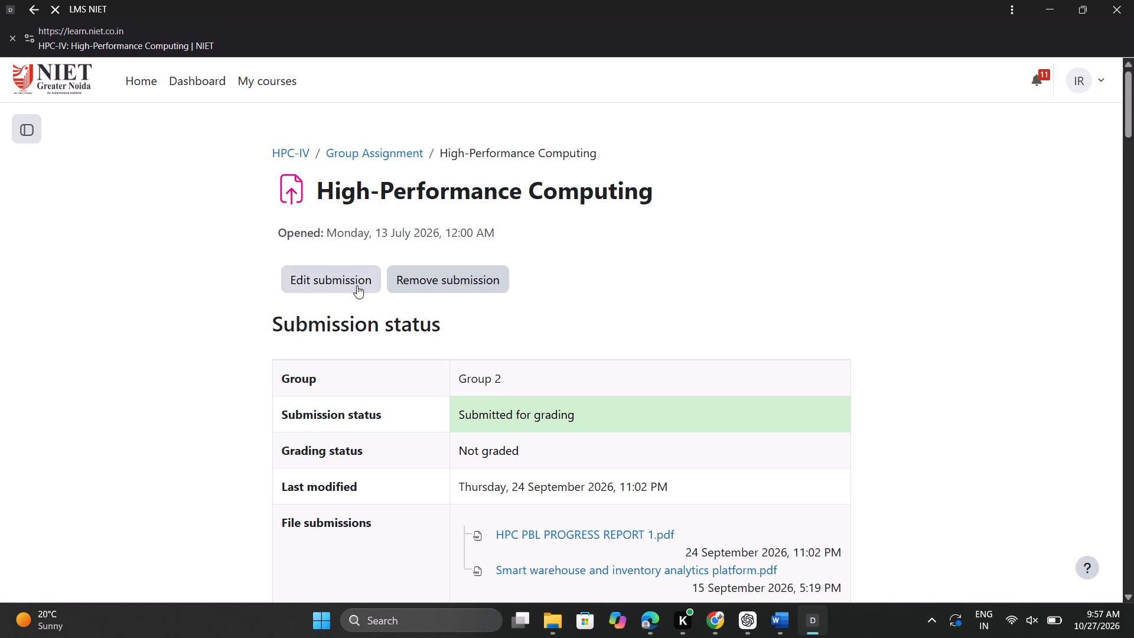
triple_click(357, 285)
scroll(606, 360, "down", 3)
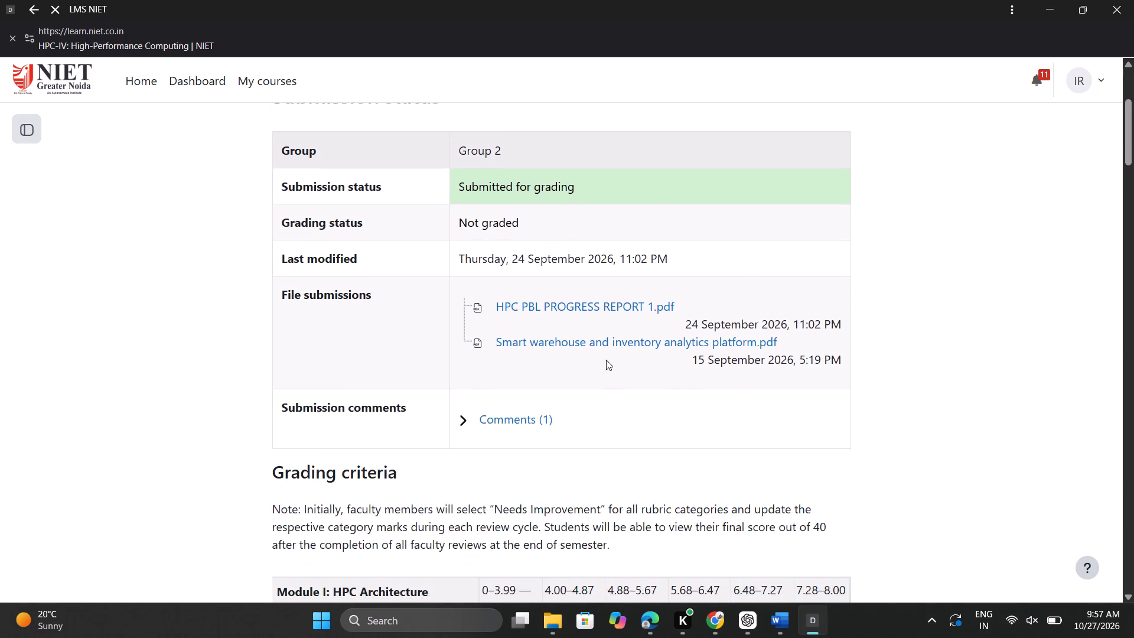
scroll(606, 360, "down", 5)
scroll(606, 360, "up", 5)
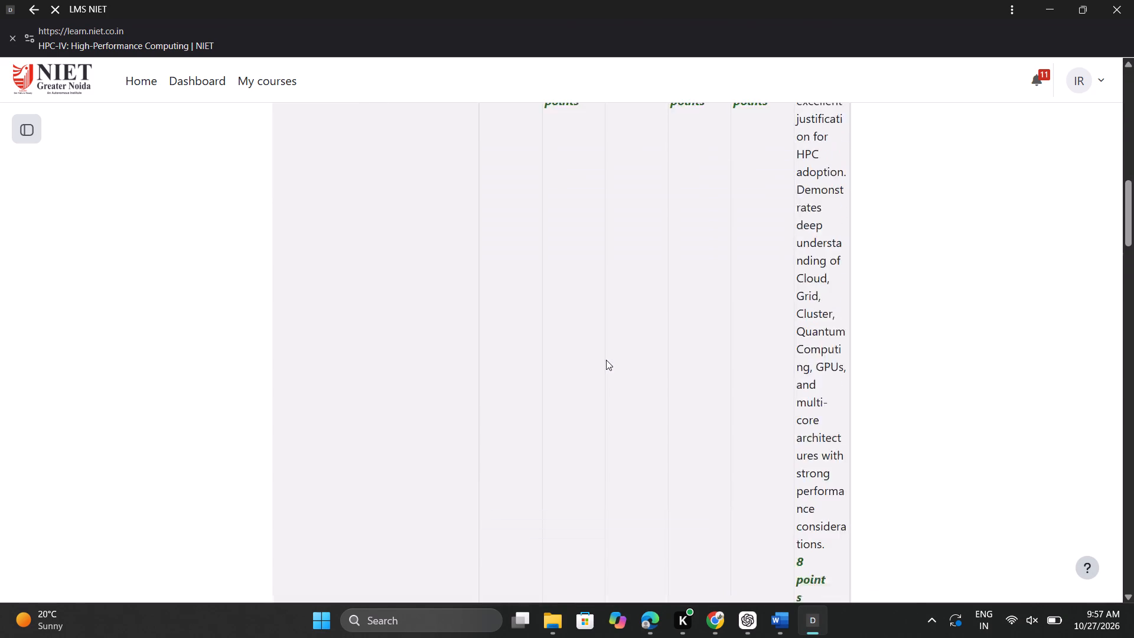
scroll(319, 249, "up", 7)
left_click(335, 279)
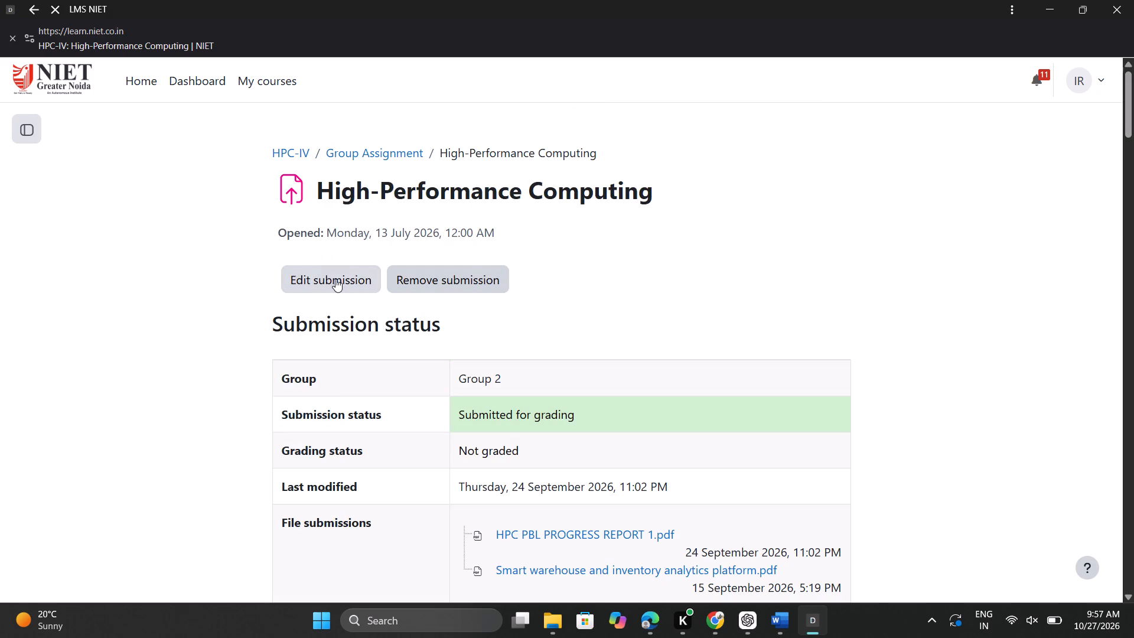
left_click(335, 279)
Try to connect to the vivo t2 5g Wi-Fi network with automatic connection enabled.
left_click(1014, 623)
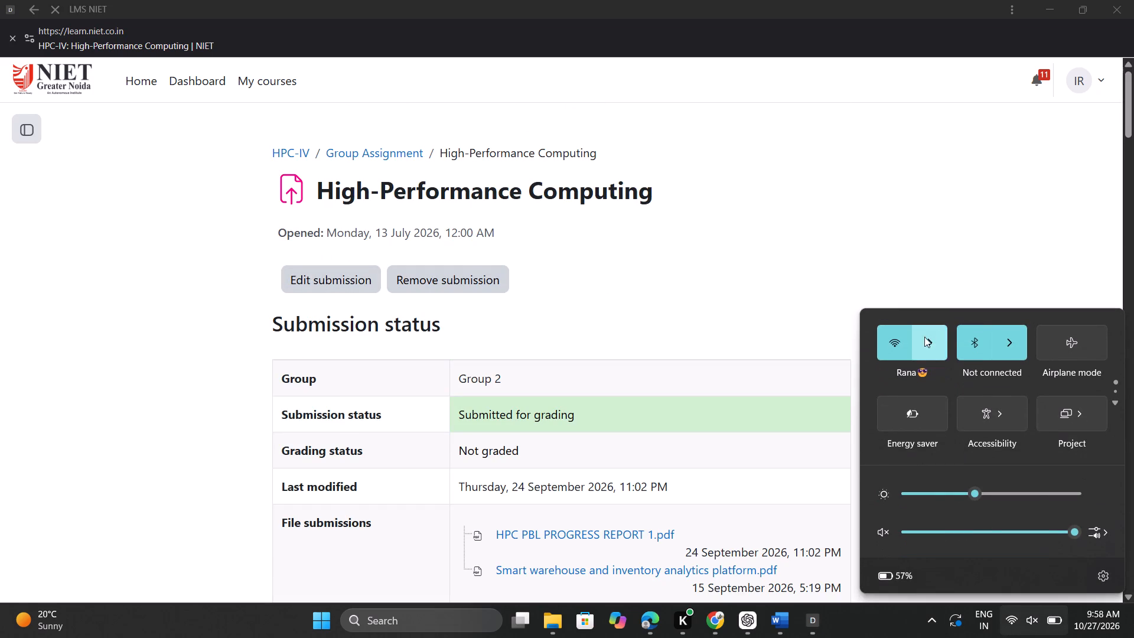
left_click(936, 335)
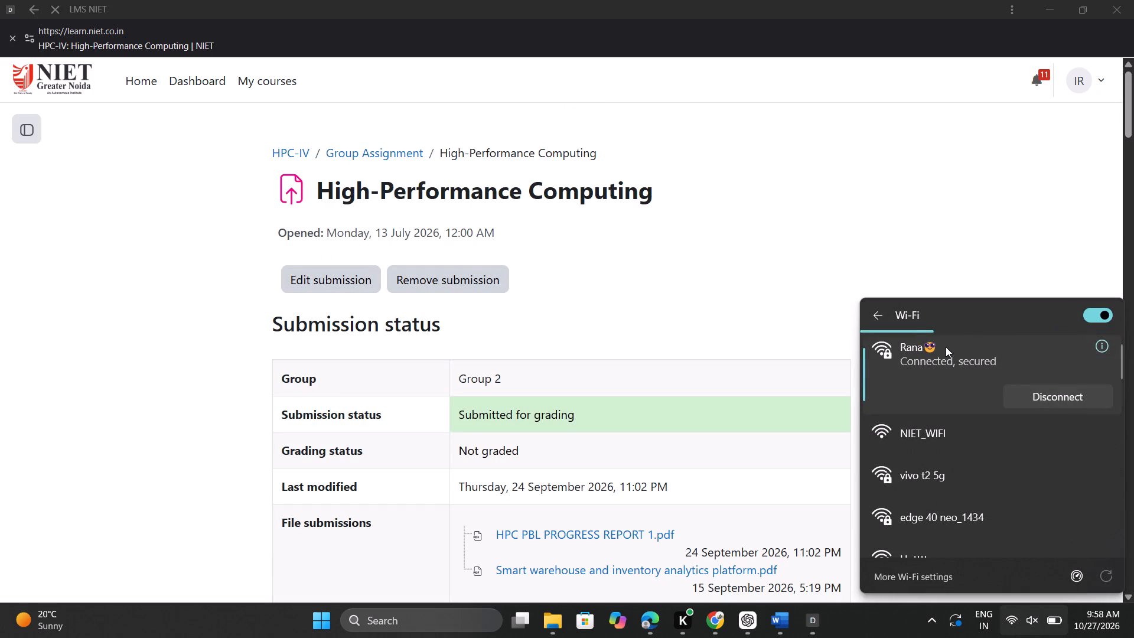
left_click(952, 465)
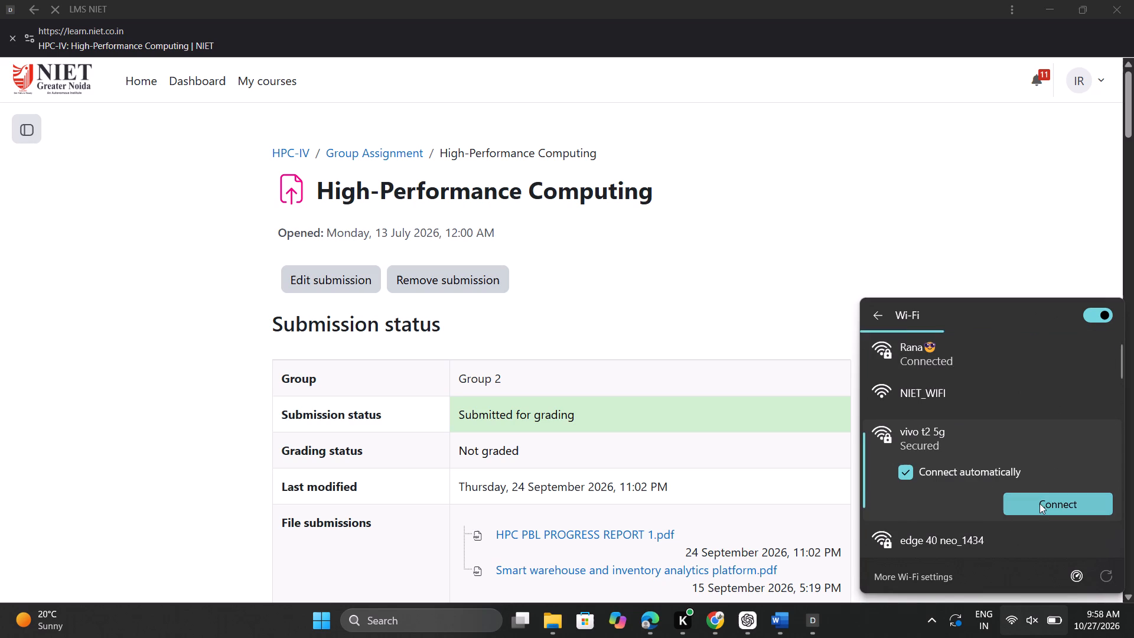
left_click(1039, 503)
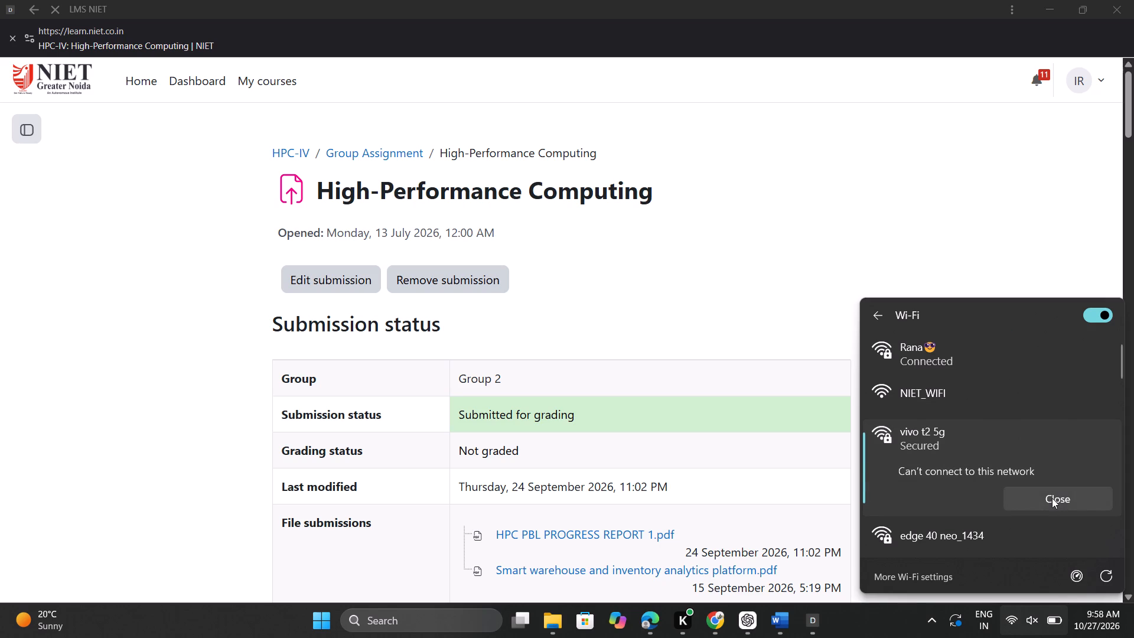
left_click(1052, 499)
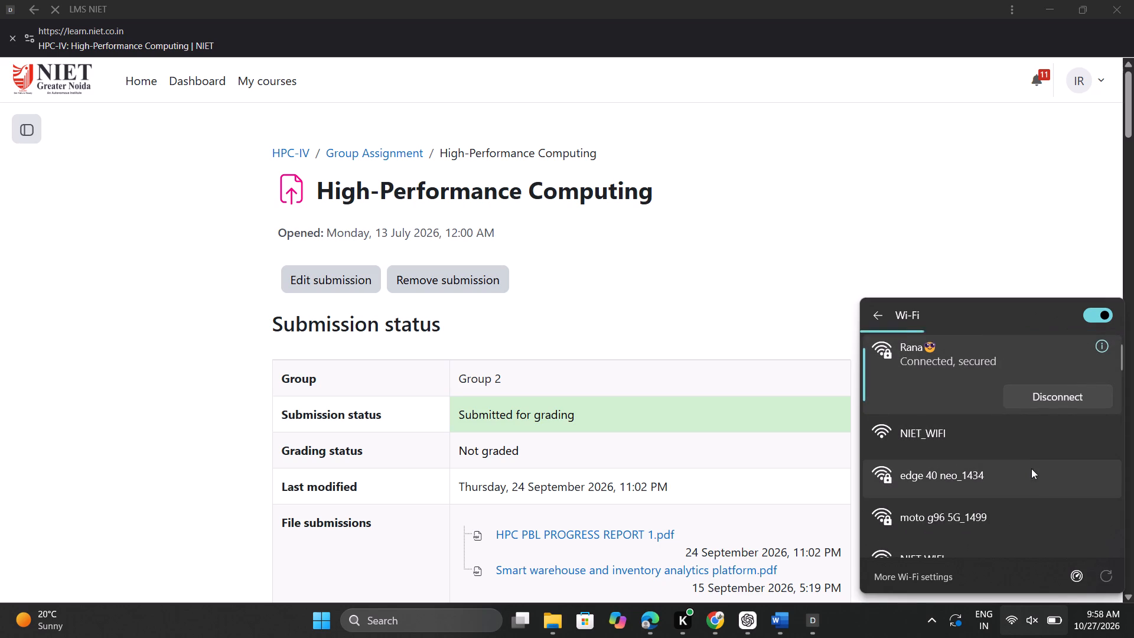
Connect the computer to the vivo t2 5g Wi-Fi network and return to the submission page.
scroll(1024, 493, "down", 3)
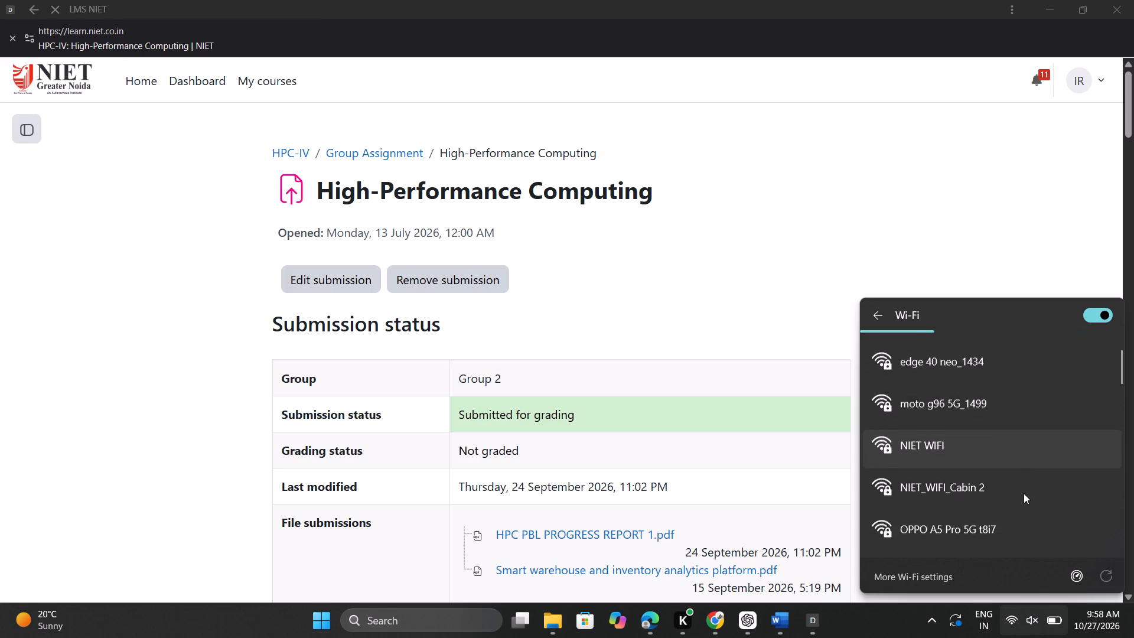
scroll(1024, 493, "down", 1)
scroll(973, 472, "up", 1)
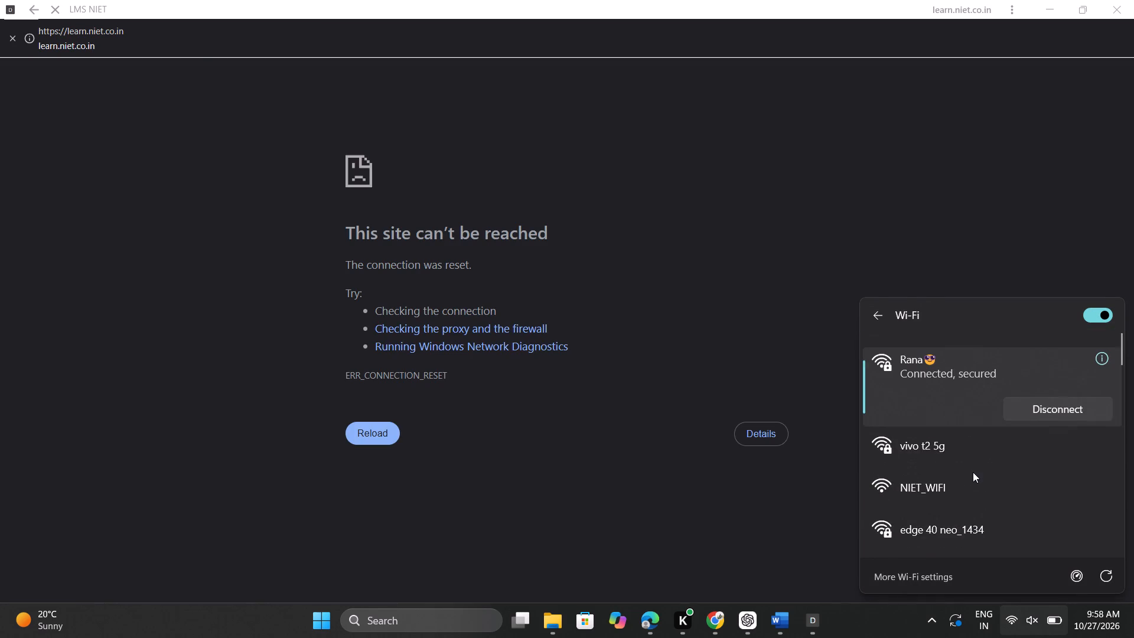
scroll(973, 472, "up", 1)
left_click(969, 441)
left_click(1048, 473)
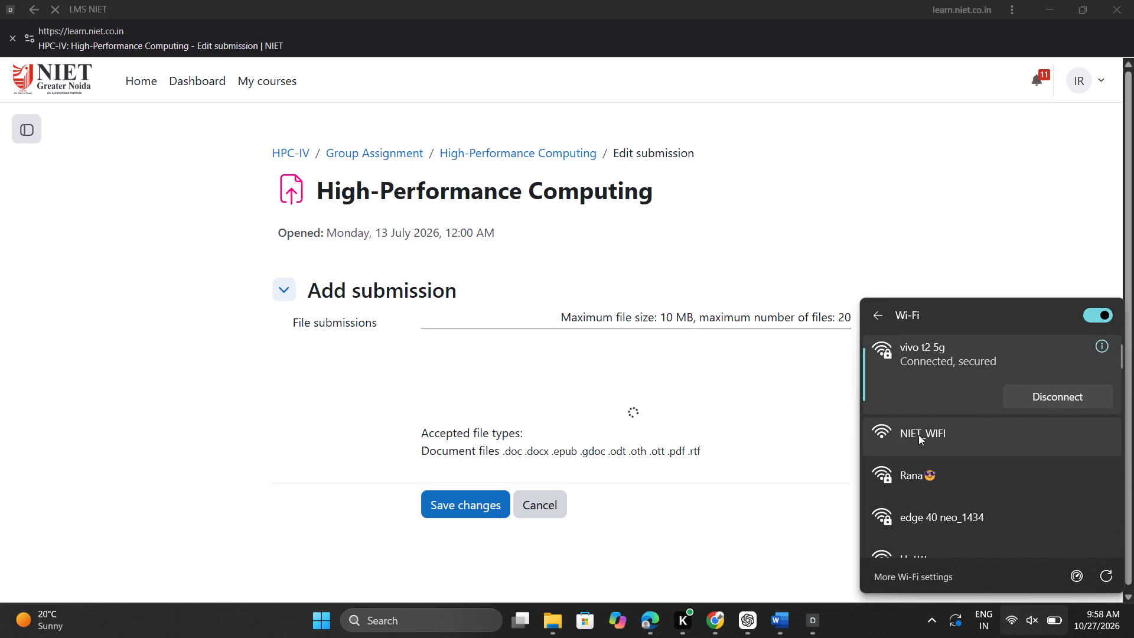
left_click(636, 389)
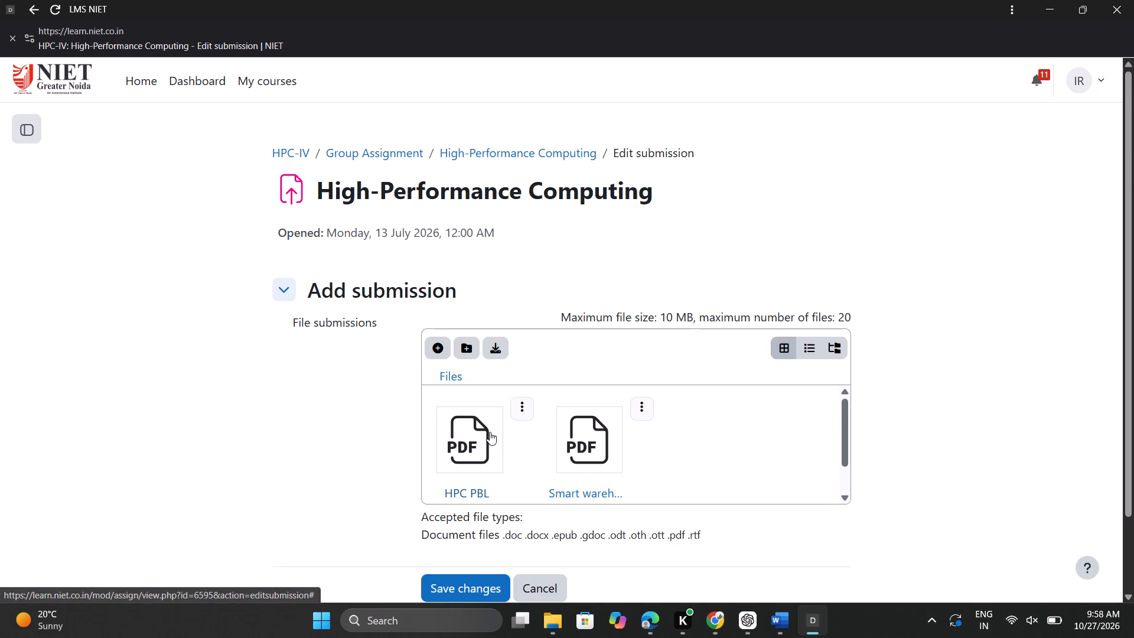
Add a file to the submission by upload and open the file selection dialog for the attachment.
left_click(435, 347)
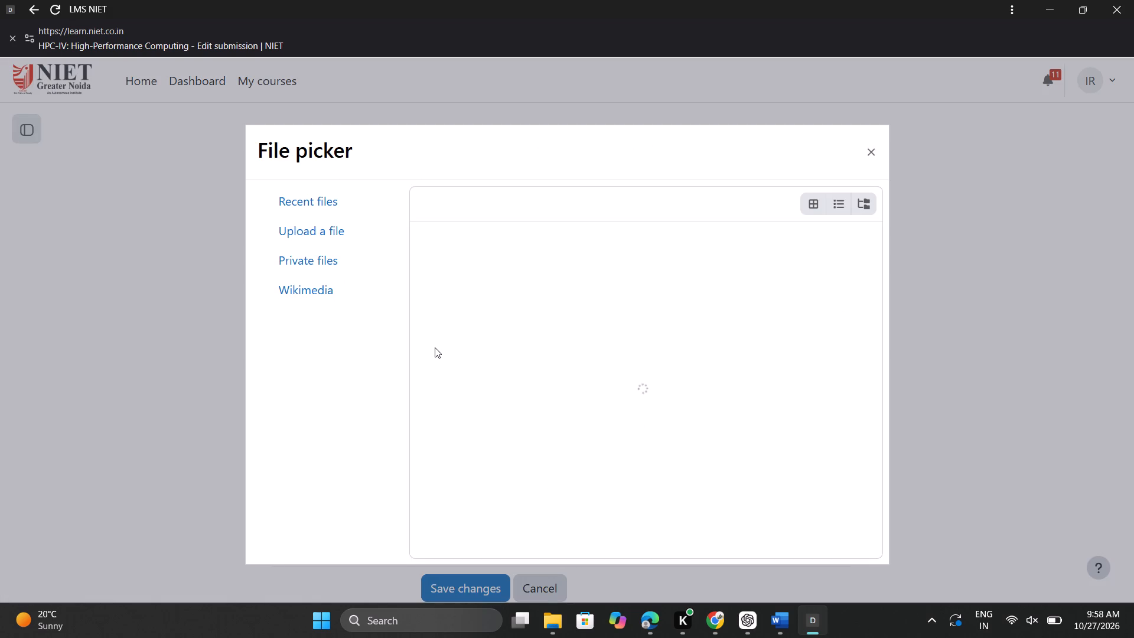
left_click(341, 230)
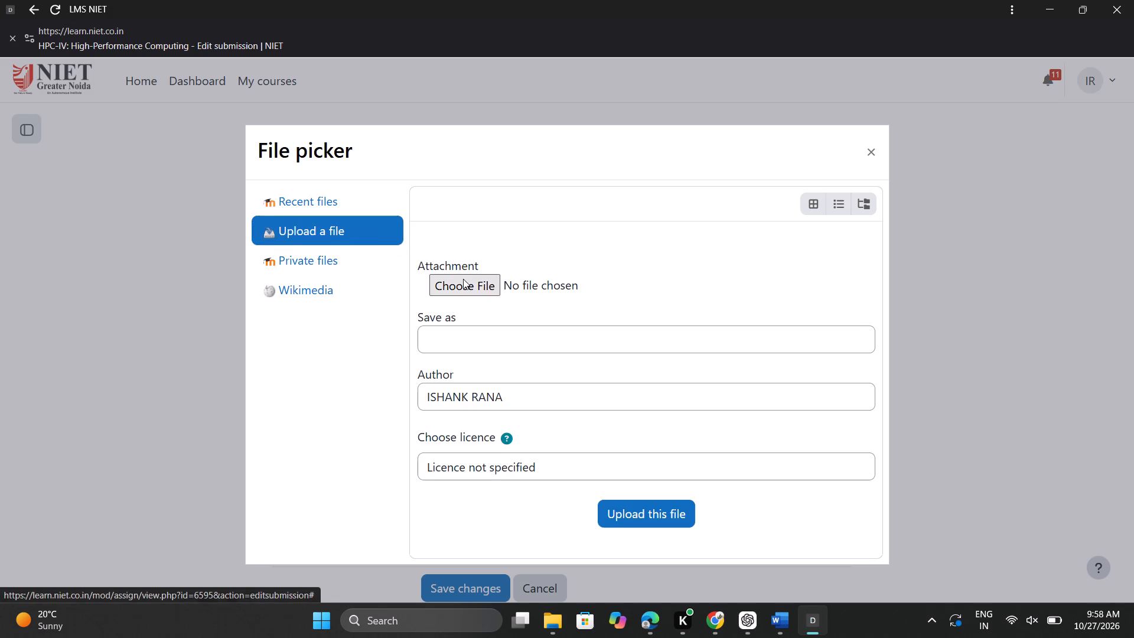
left_click(465, 279)
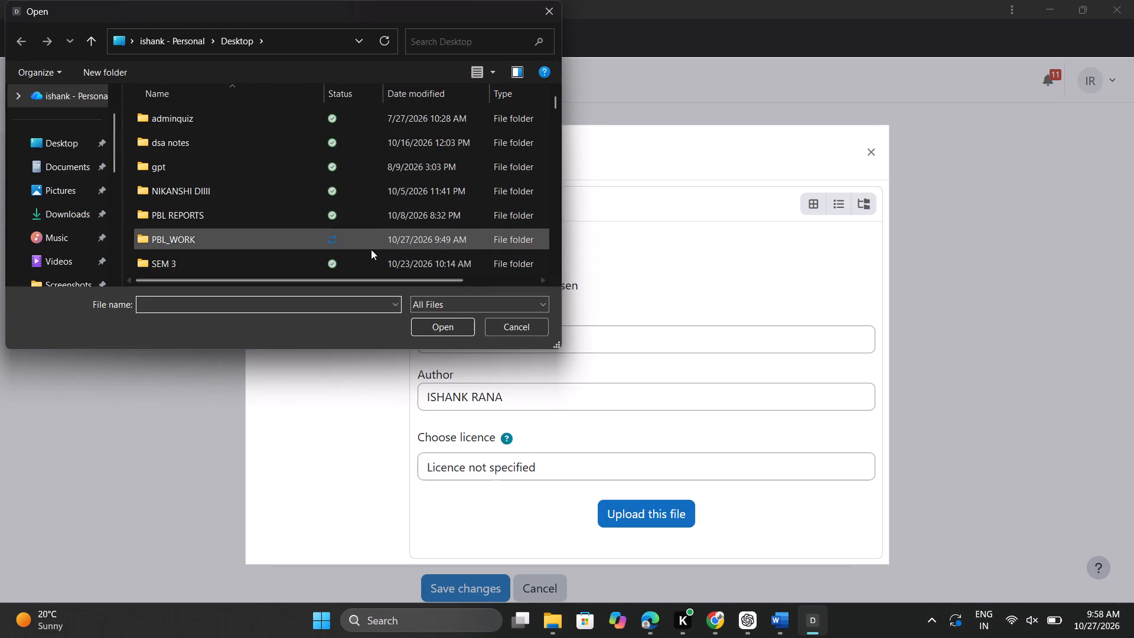
Choose the PDF HPC_PBL_PROGRESS_REPORT_2 from the PBL_WORK folder as the submission attachment.
double_click(228, 240)
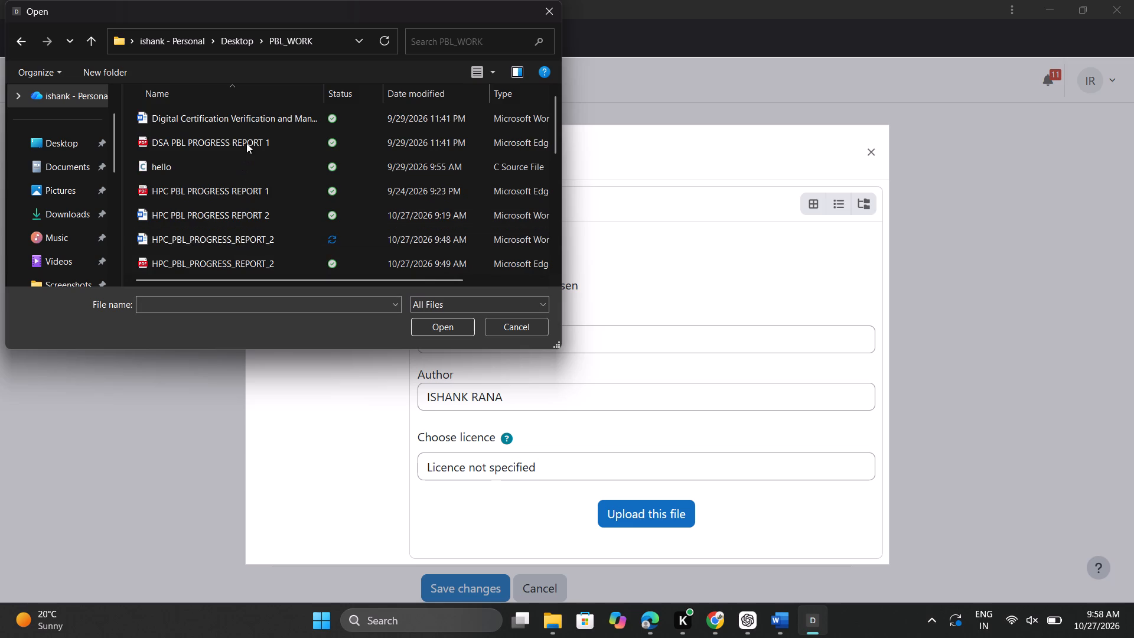
left_click(250, 266)
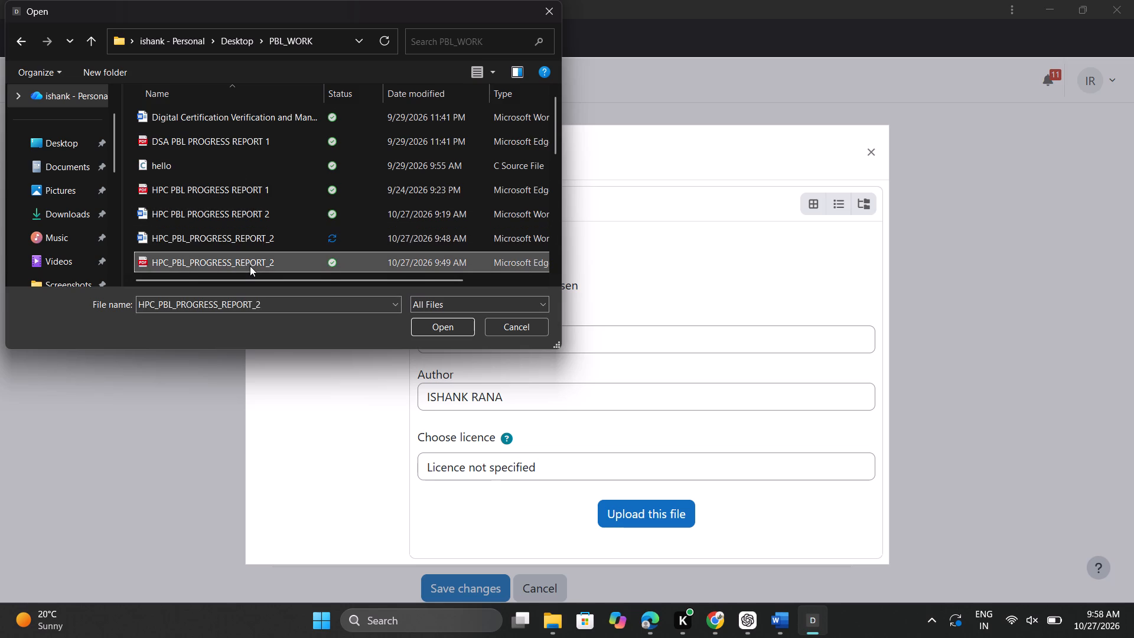
left_click(434, 325)
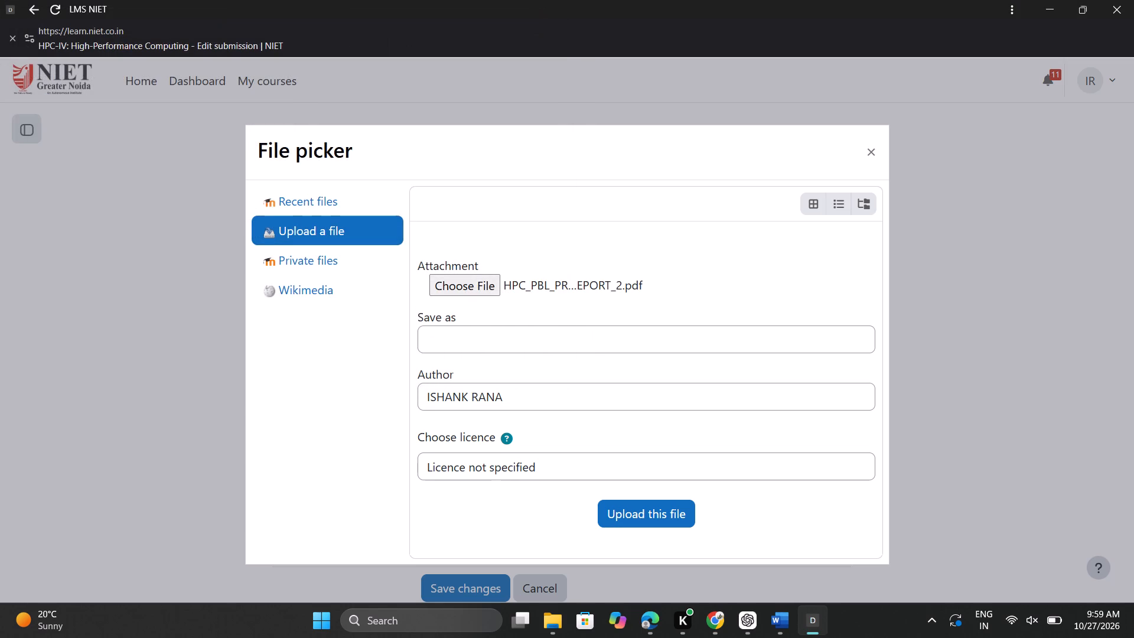
Set the attachment's save name to HPC_PBL_PROGRESS_REPORT_2 and upload the file.
left_click(501, 344)
type("HPC")
key("shift+underscore")
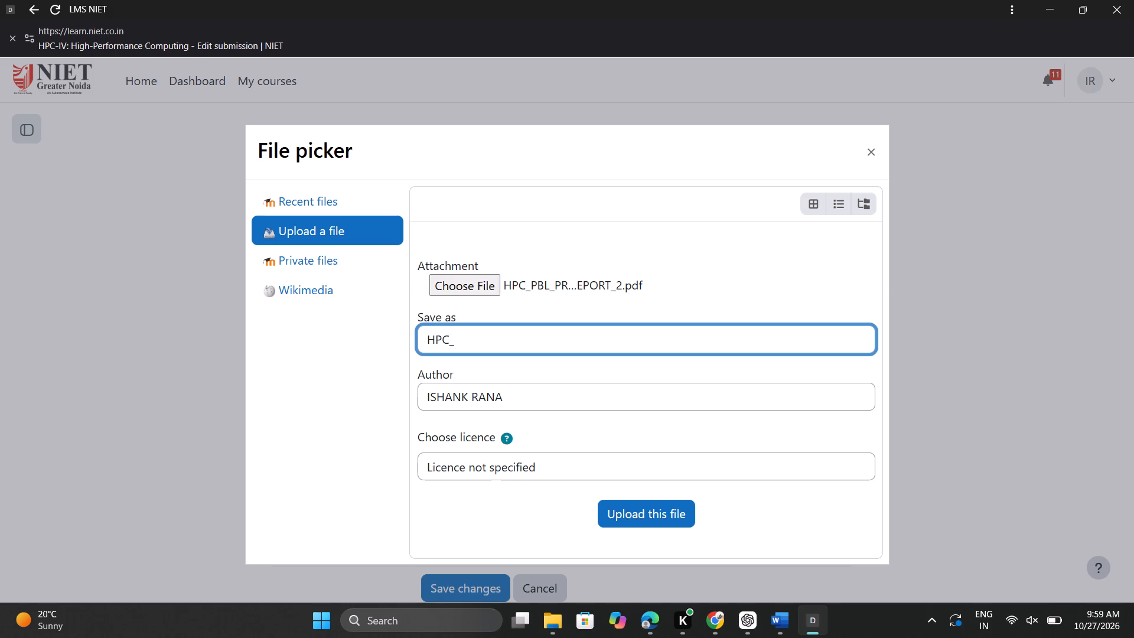
type("PBL_PROGRESS")
type("_REPORT")
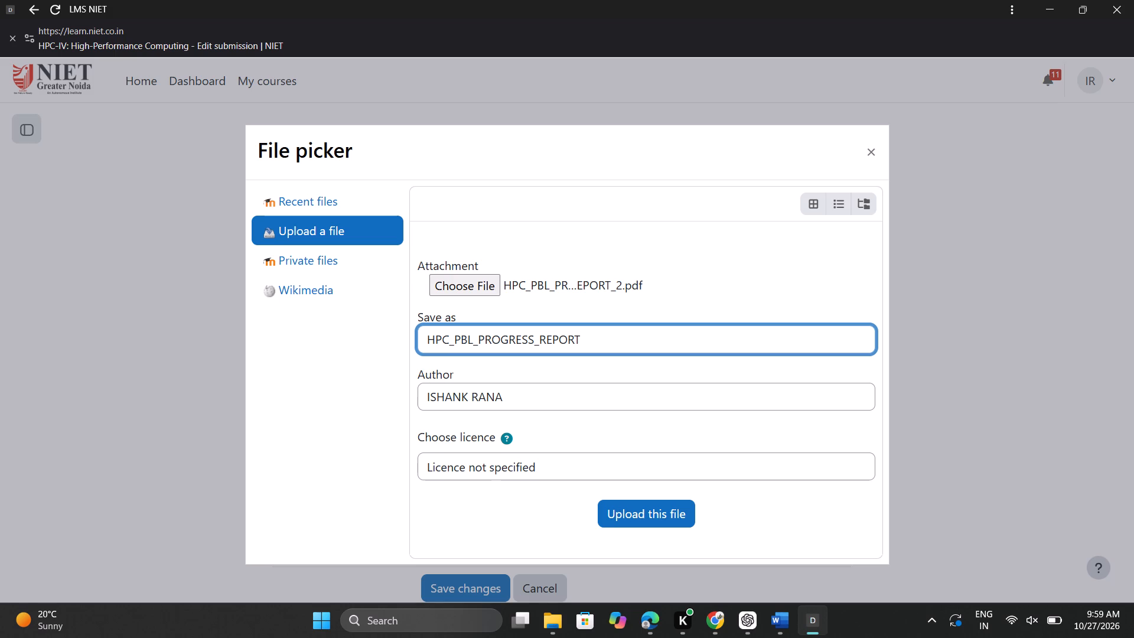
type("_2")
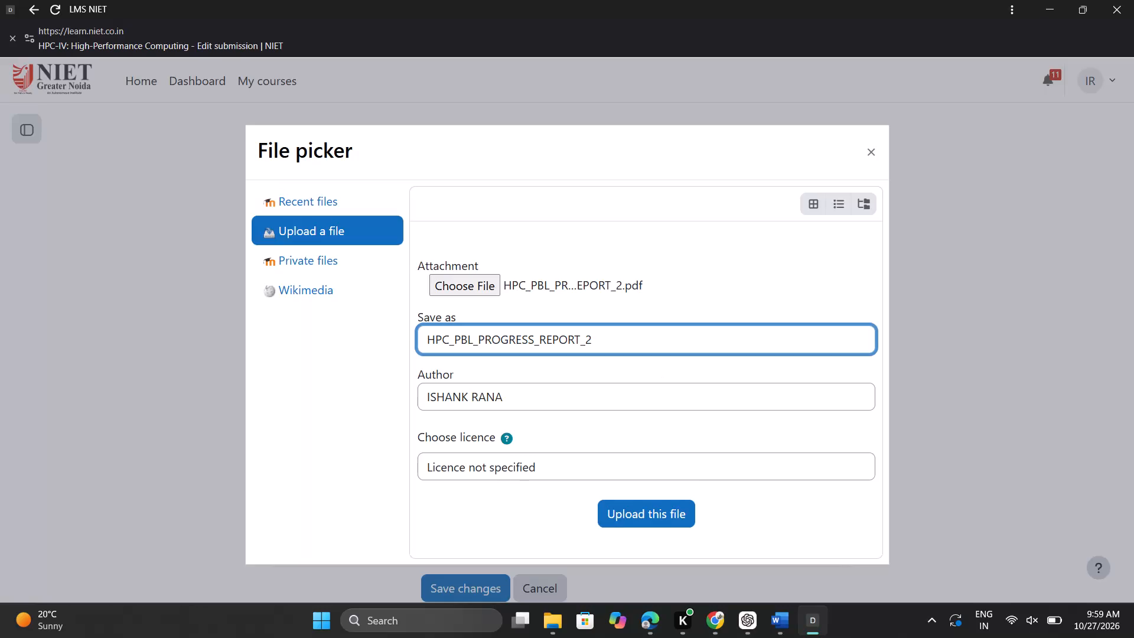
left_click(662, 505)
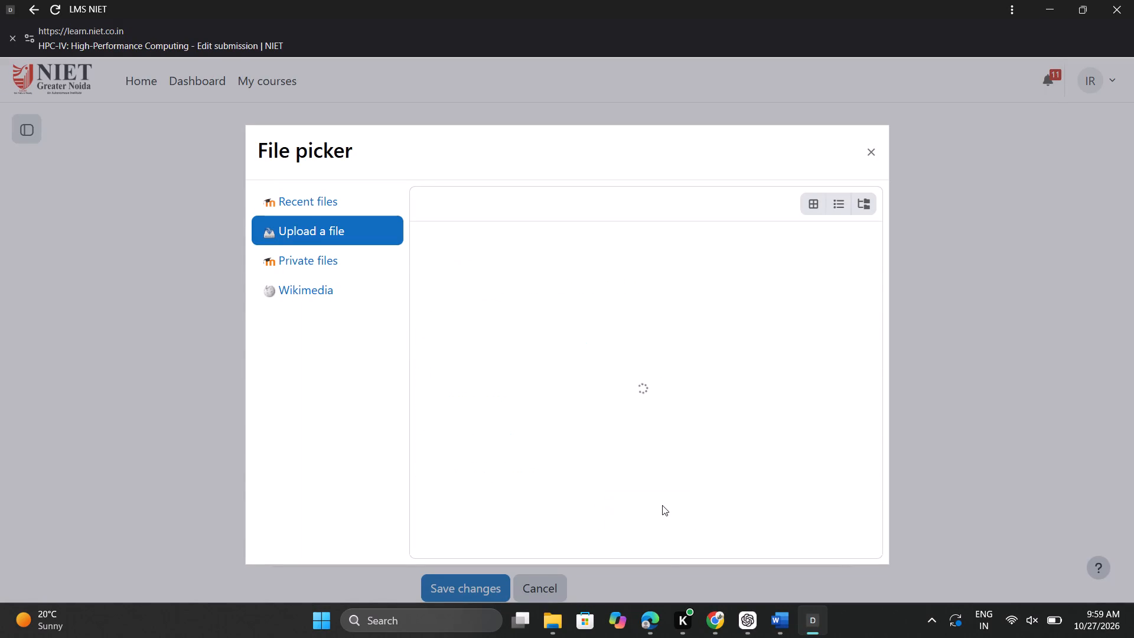
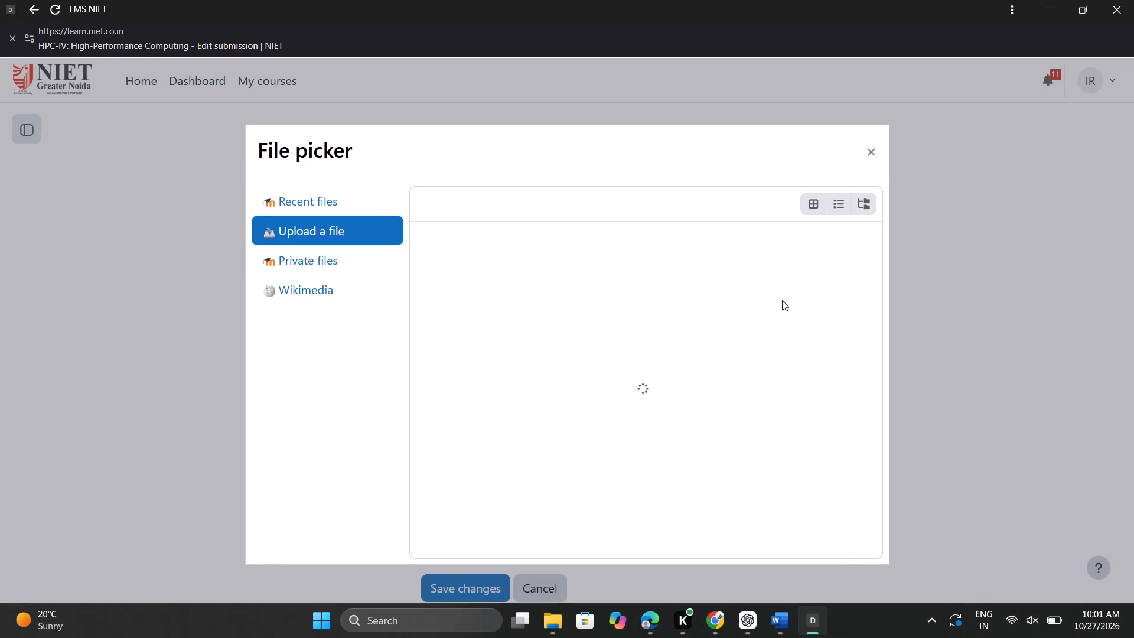
Close the stalled upload and choose the PDF HPC_PBL_PROGRESS_REPORT_2 from the PBL_WORK folder again as the attachment, copying its file name.
left_click(874, 147)
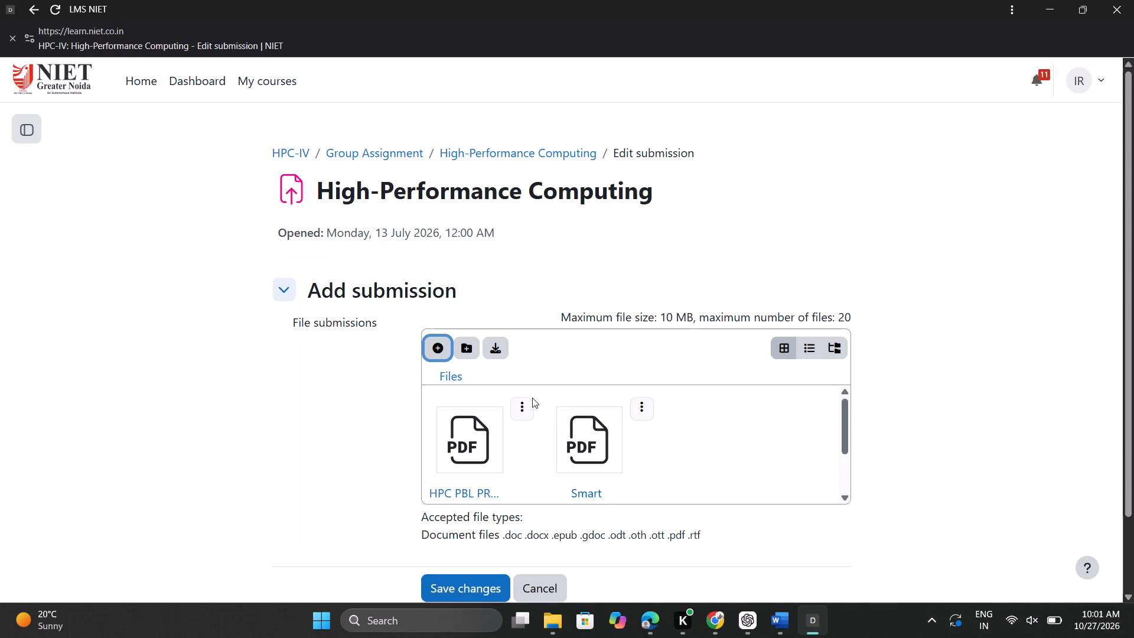
left_click(429, 345)
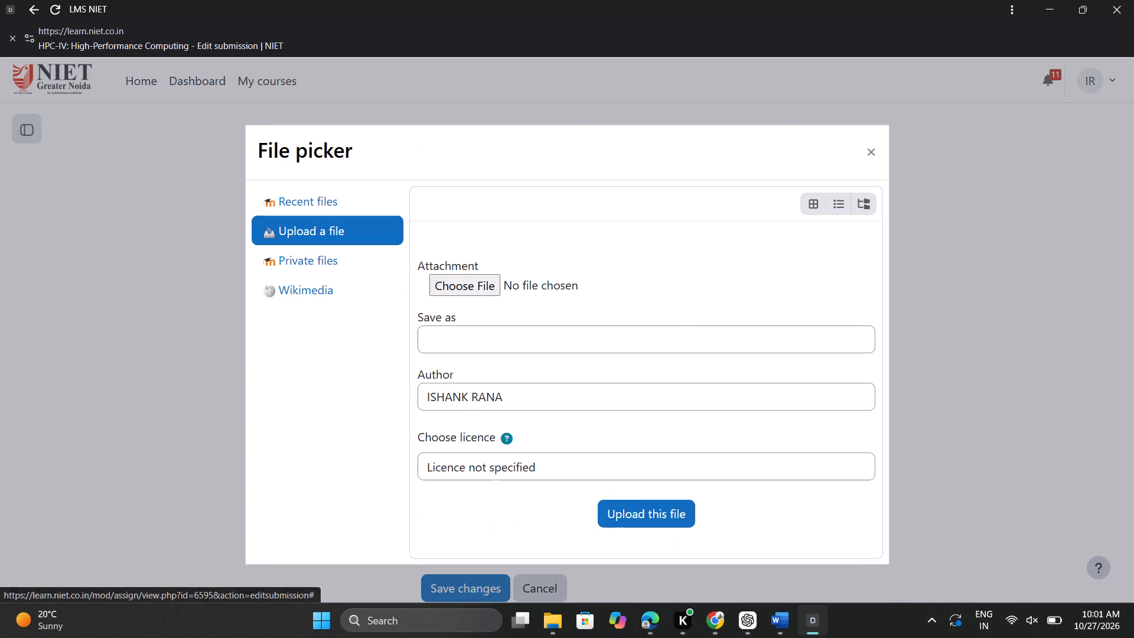
left_click(461, 285)
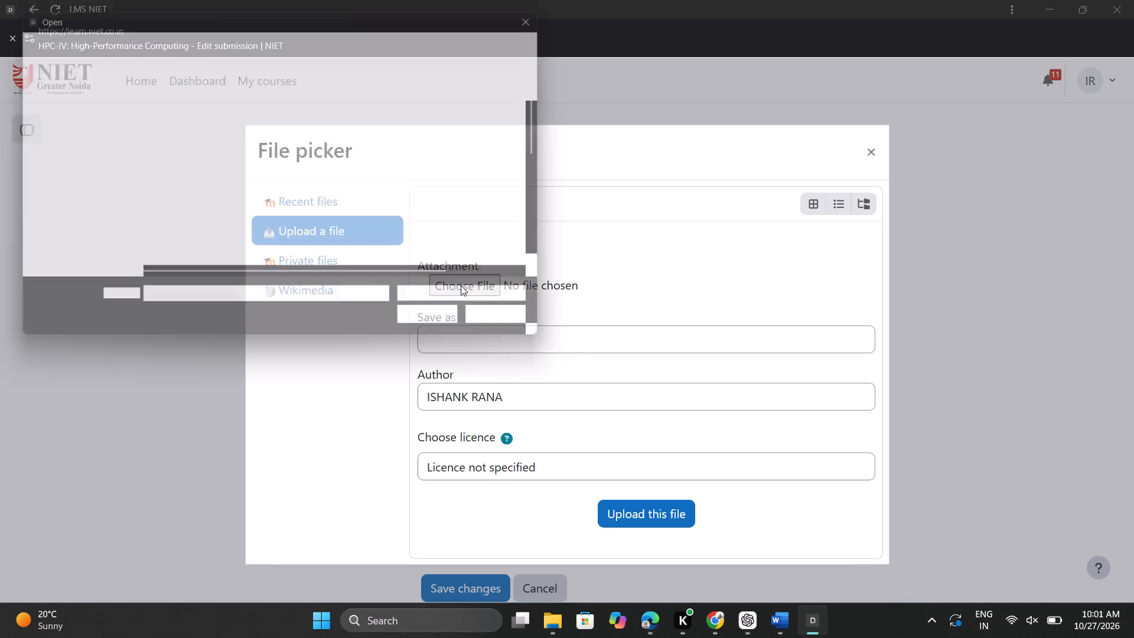
left_click(274, 261)
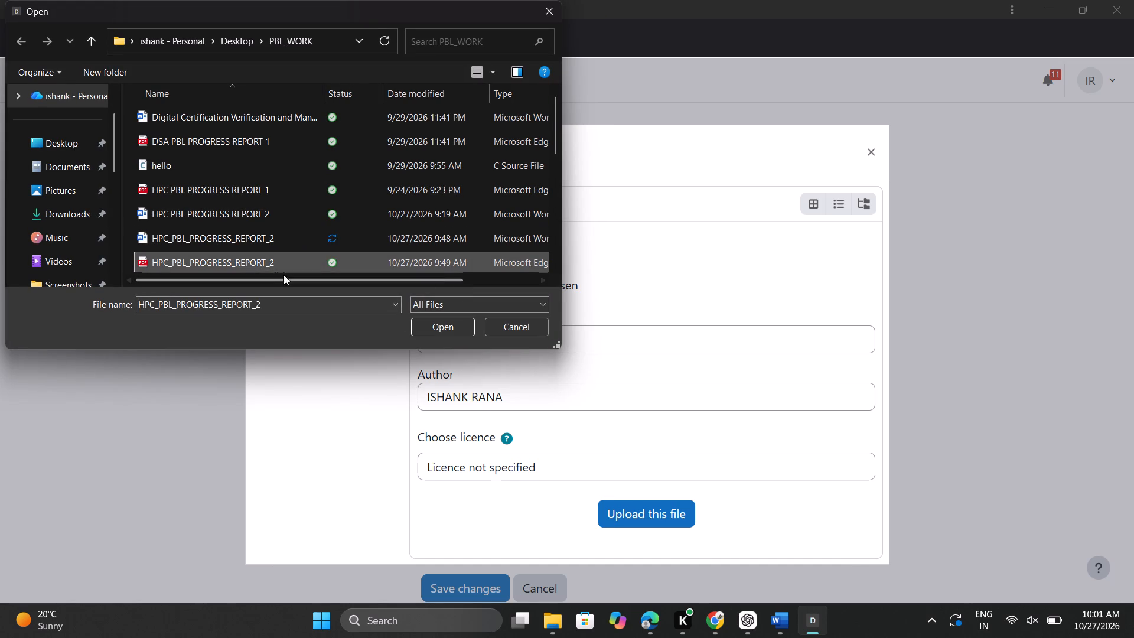
left_click_drag(264, 306, 147, 308)
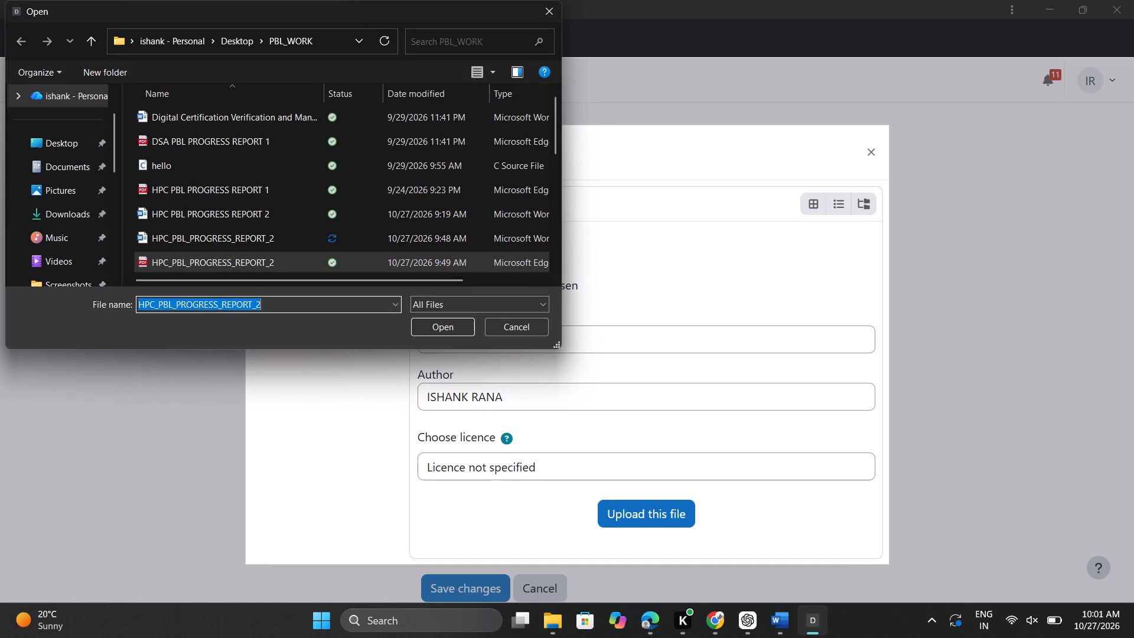
left_click_drag(147, 308, 135, 306)
key("ctrl+c")
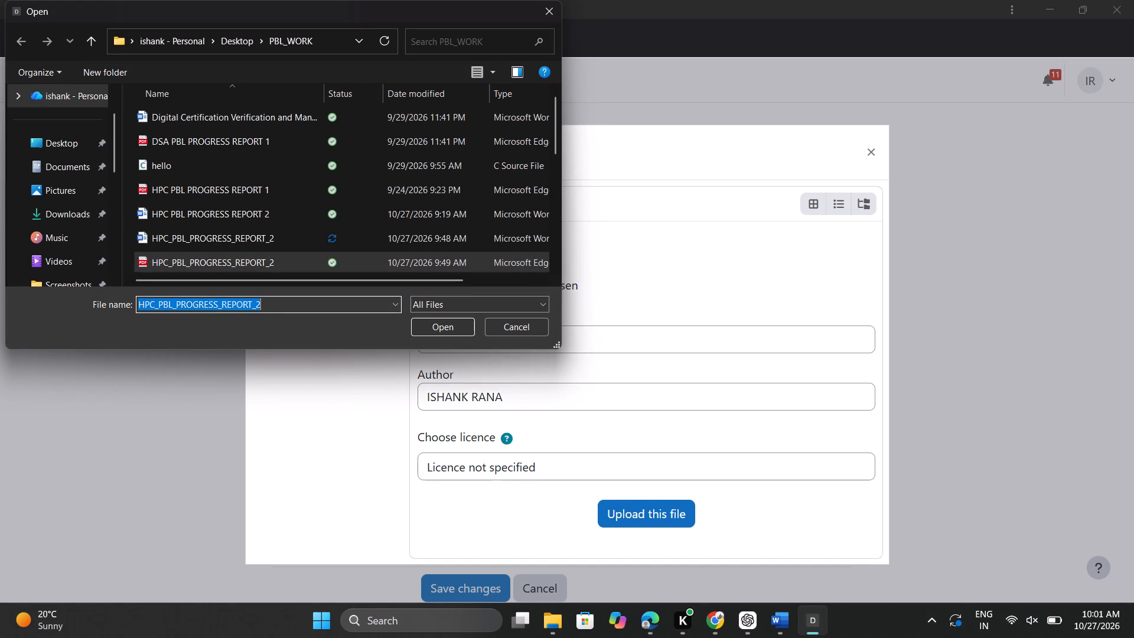
left_click(282, 306)
left_click(452, 333)
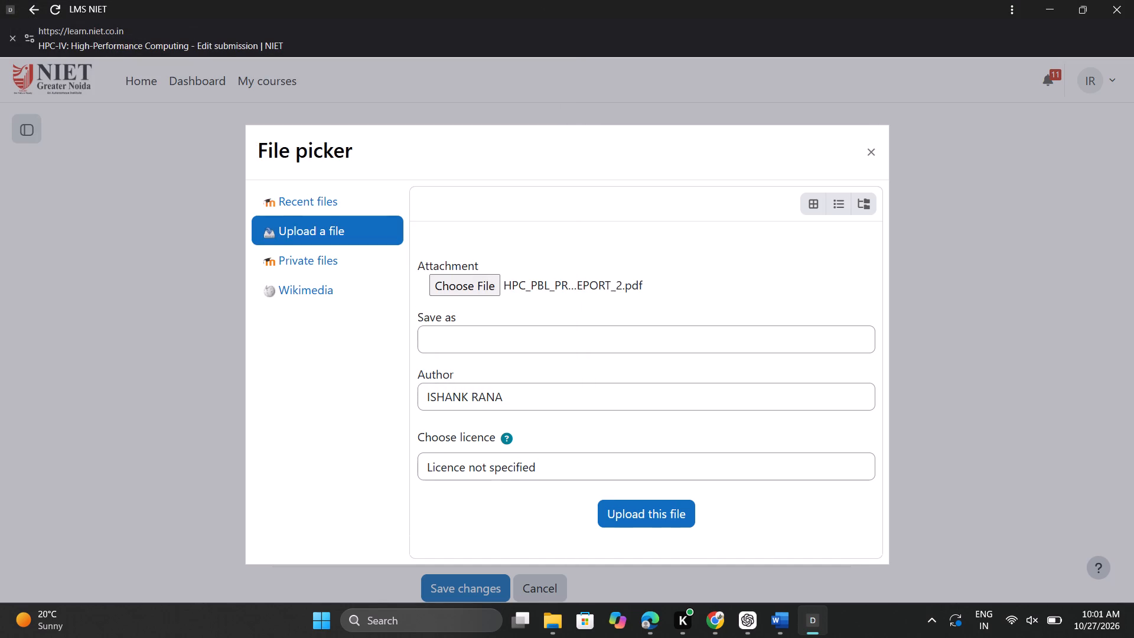
Set the attachment's save name to the copied name HPC_PBL_PROGRESS_REPORT_2.
left_click(497, 344)
key("ctrl+v")
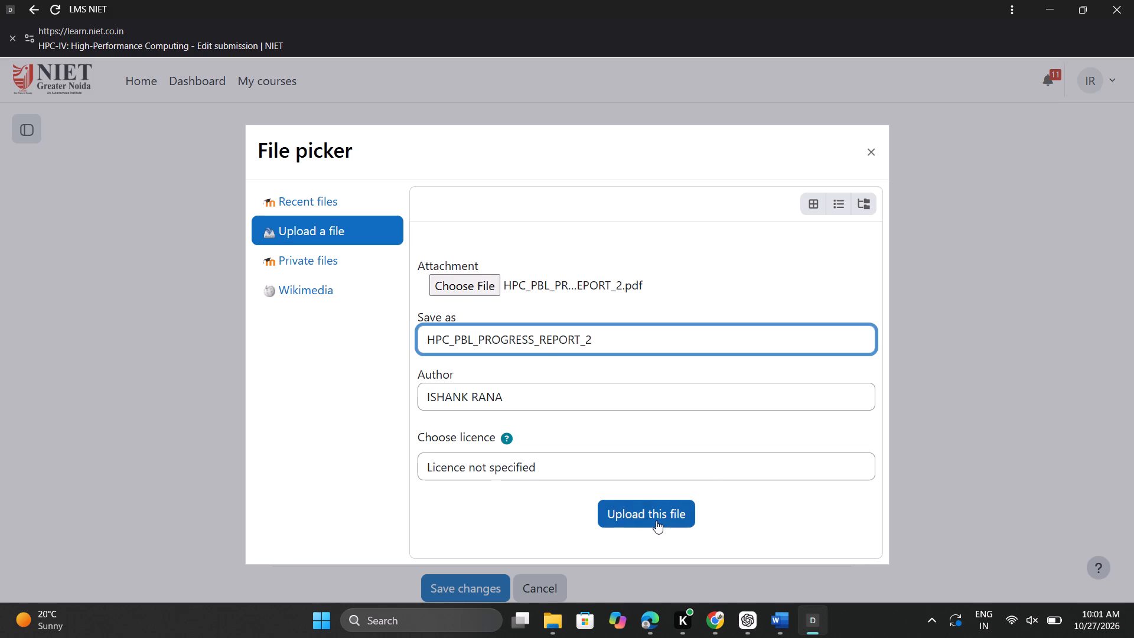
Upload the chosen PDF to the submission under the save name HPC_PBL_PROGRESS_REPORT_2.
left_click(652, 509)
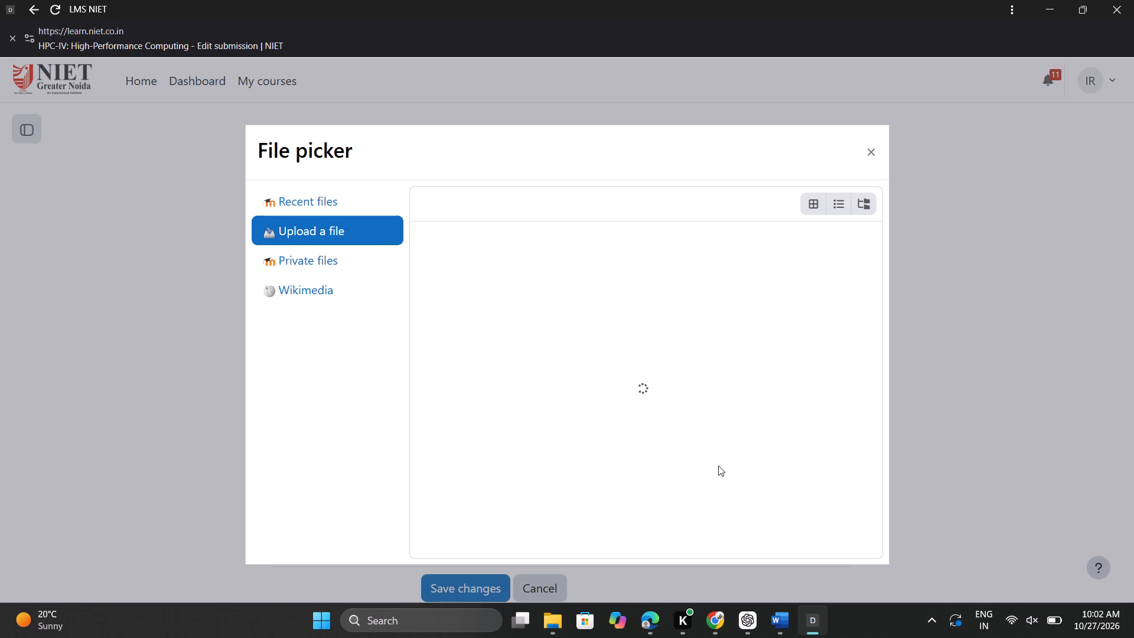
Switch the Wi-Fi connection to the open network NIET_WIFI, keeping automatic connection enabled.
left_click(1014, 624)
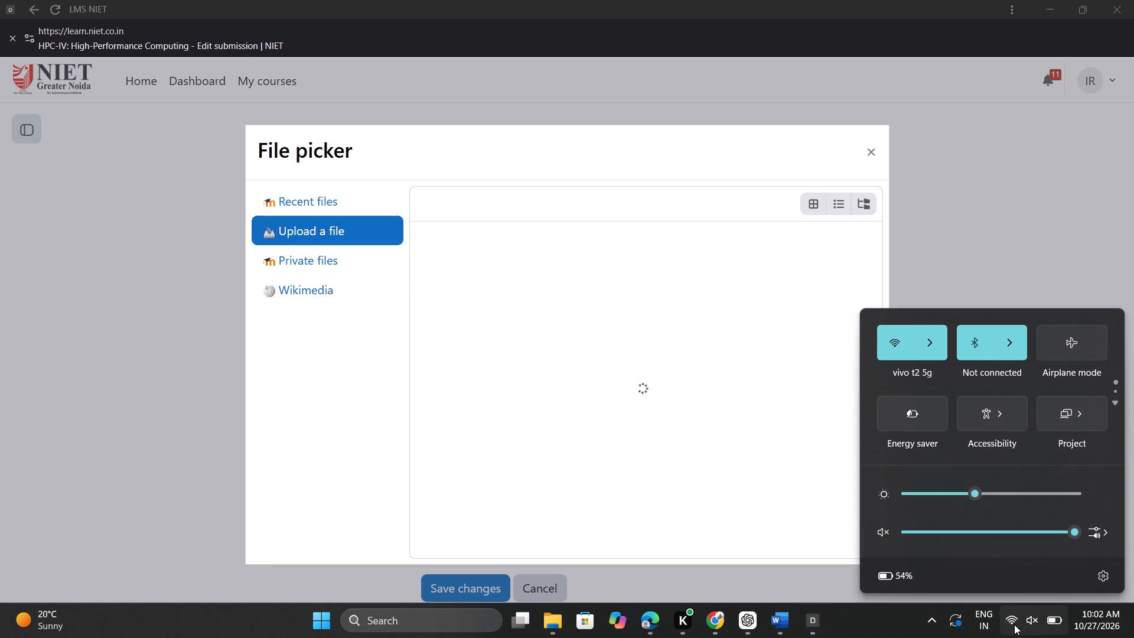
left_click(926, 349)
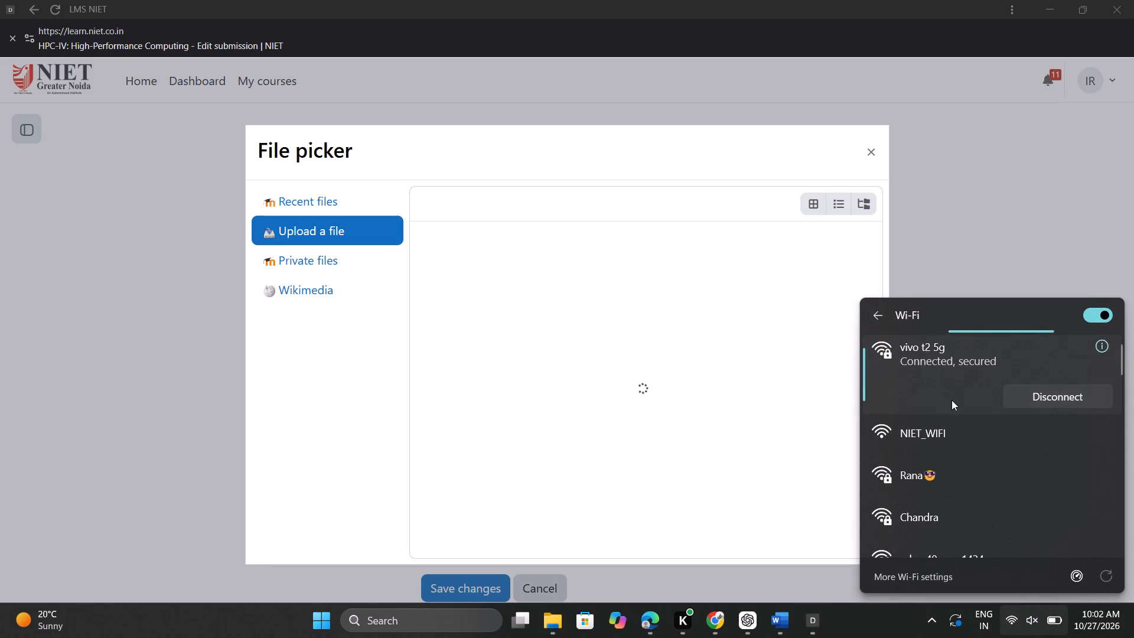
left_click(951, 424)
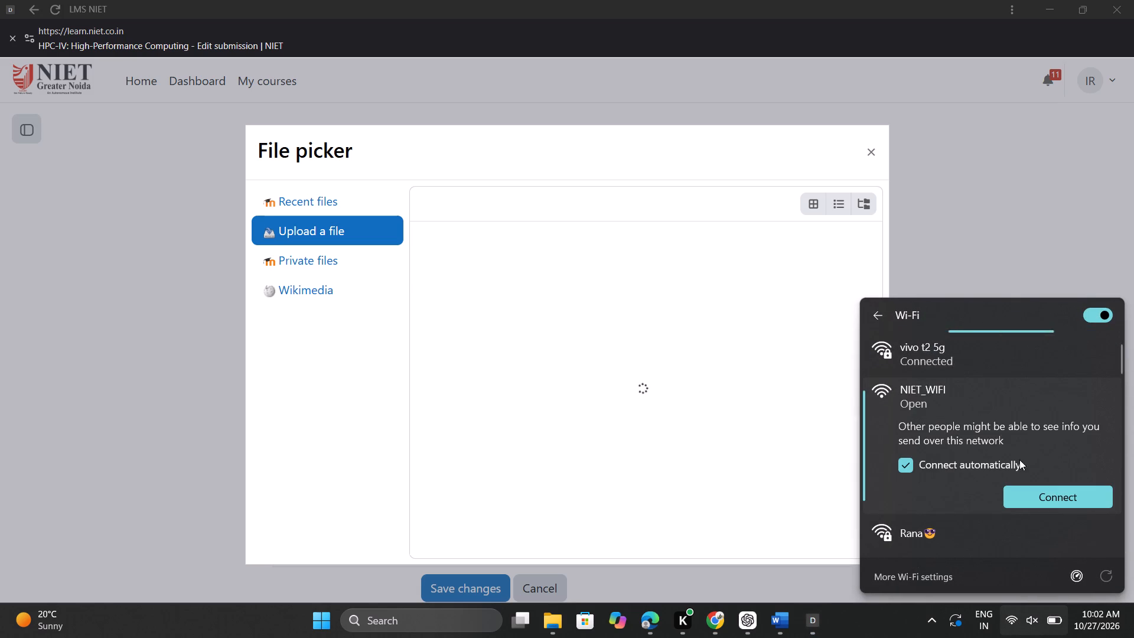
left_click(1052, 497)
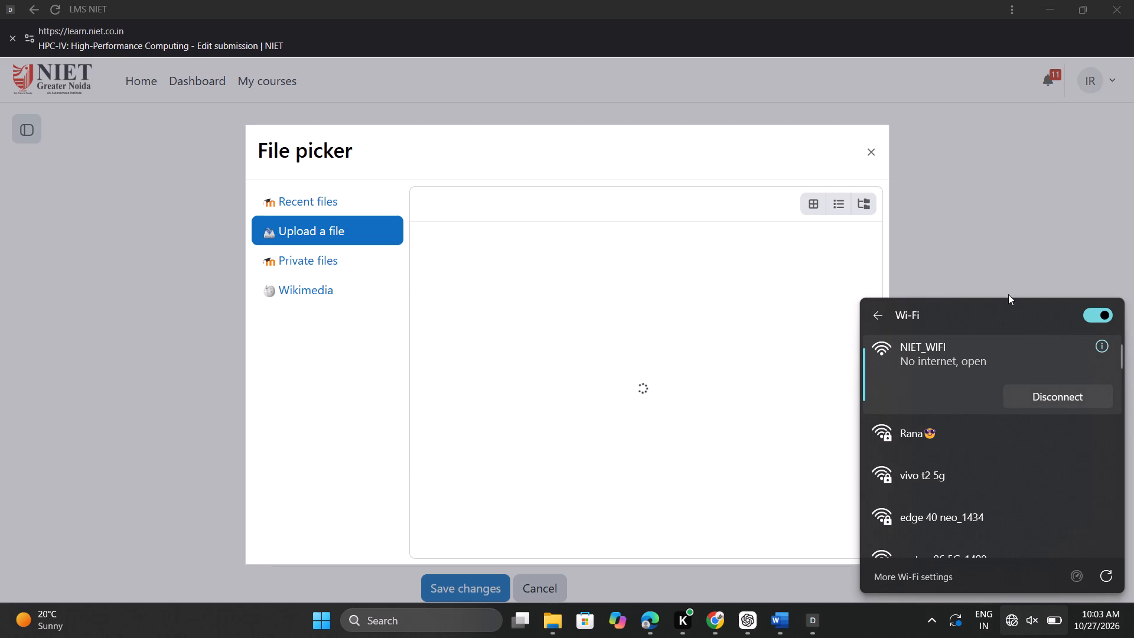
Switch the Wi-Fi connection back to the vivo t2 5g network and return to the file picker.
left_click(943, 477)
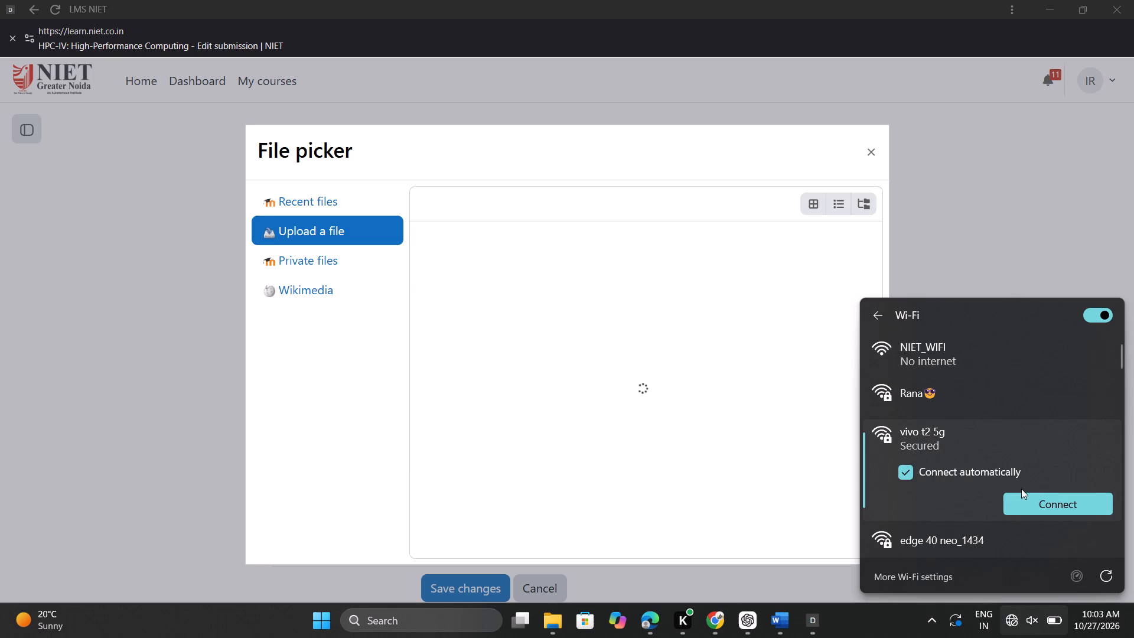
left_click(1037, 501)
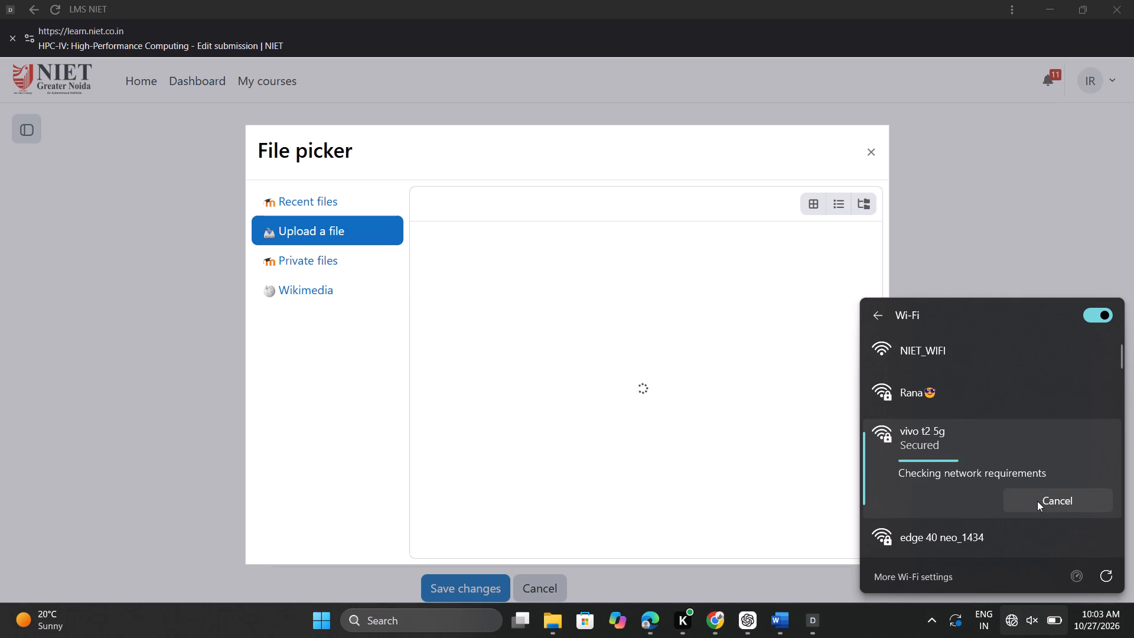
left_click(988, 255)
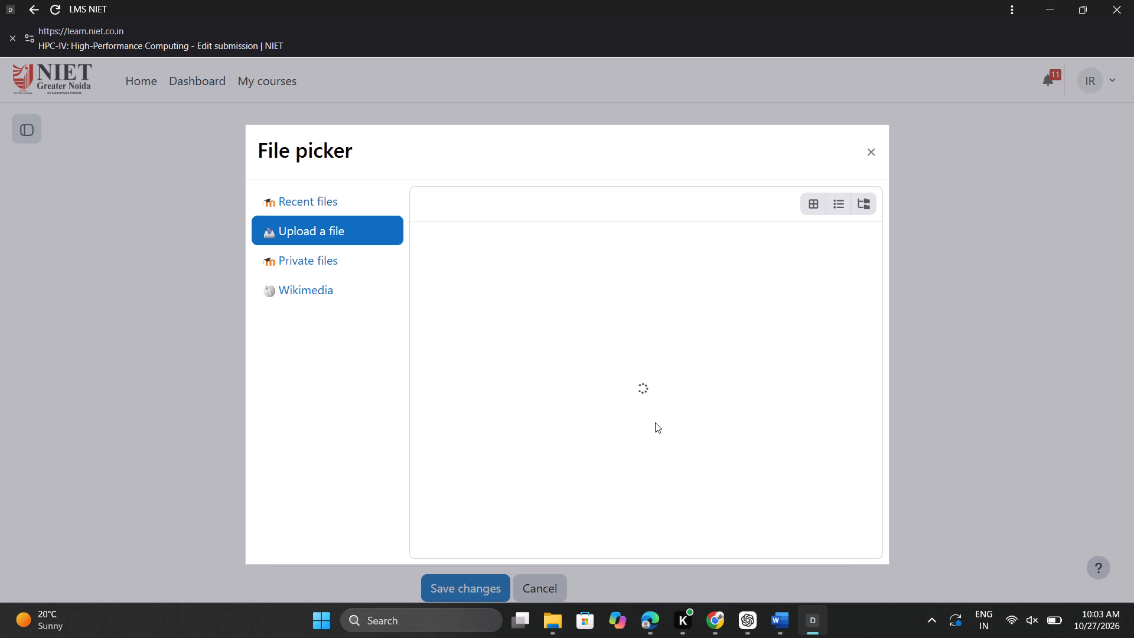
Connect to the open NIET_WIFI network again, keeping automatic connection enabled.
left_click(1009, 623)
left_click(934, 351)
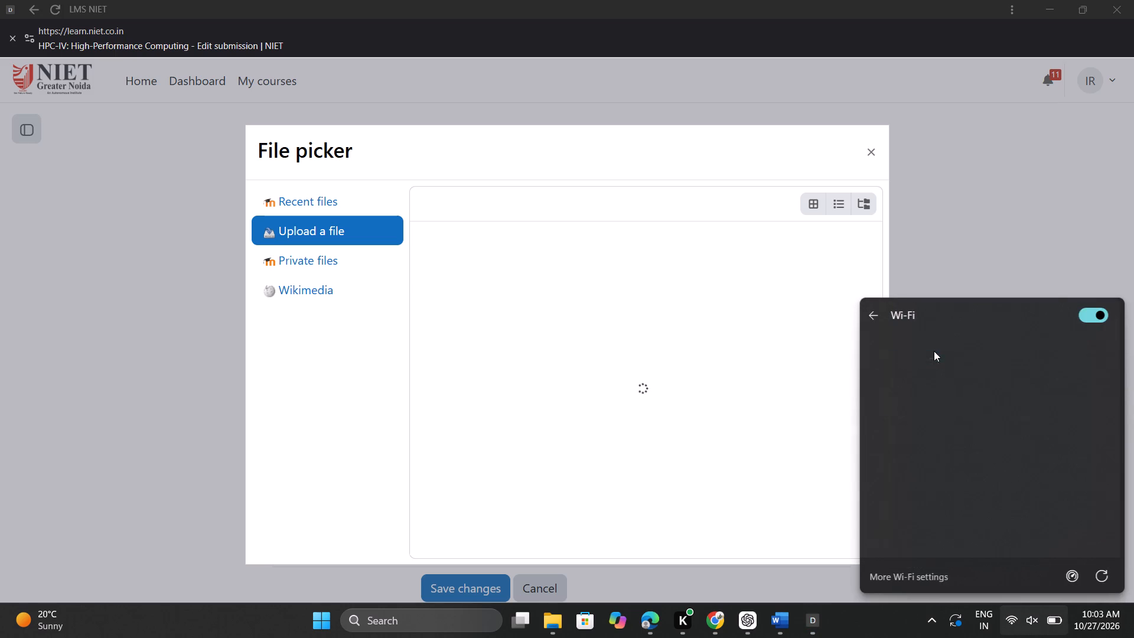
left_click(930, 425)
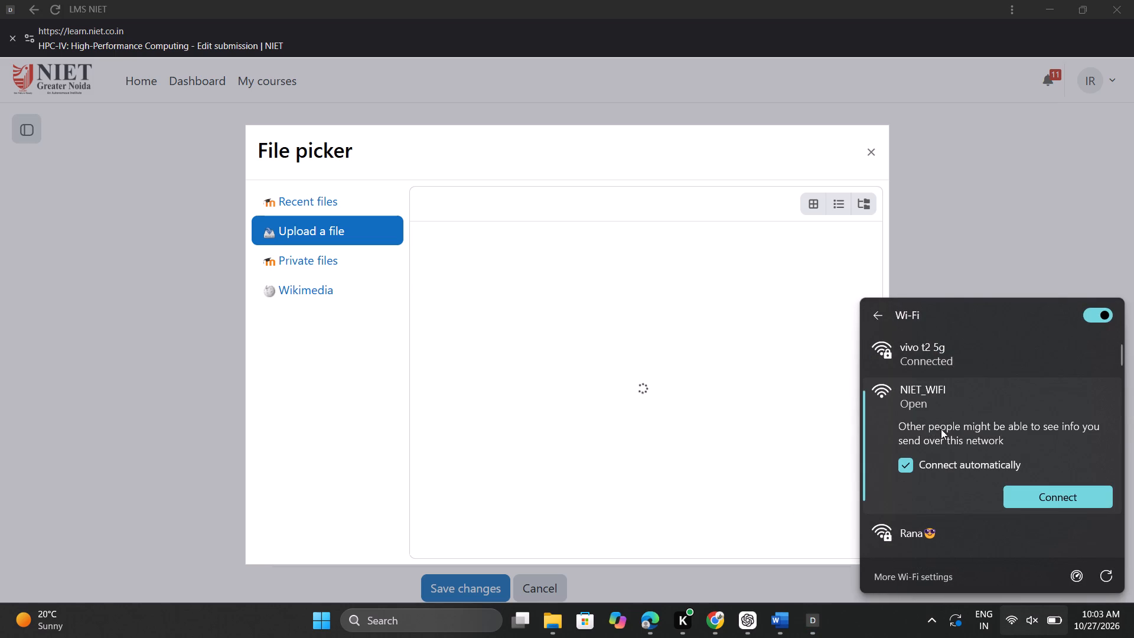
left_click(1038, 491)
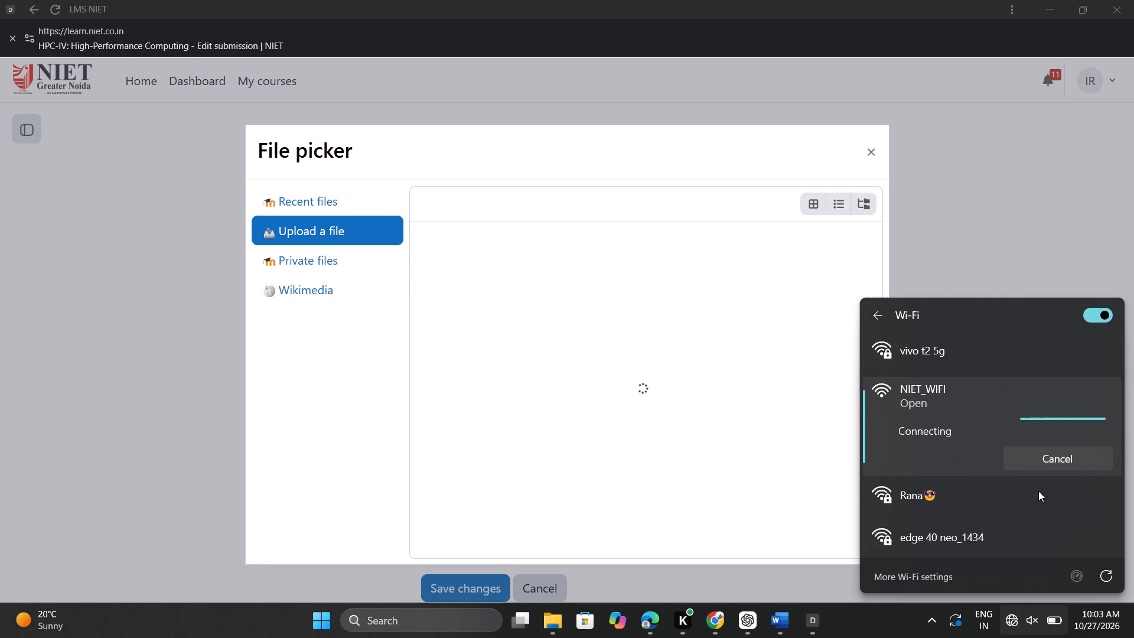
Start connecting to the secured NIET WIFI network, keeping automatic connection enabled.
scroll(1029, 443, "down", 2)
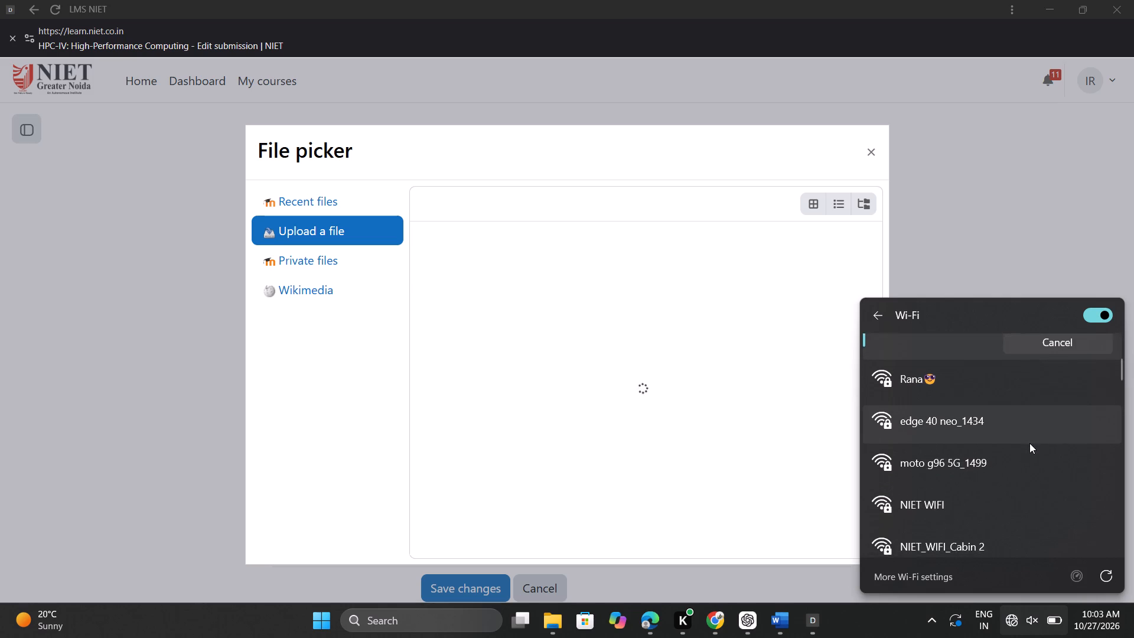
scroll(1029, 443, "down", 1)
left_click(969, 475)
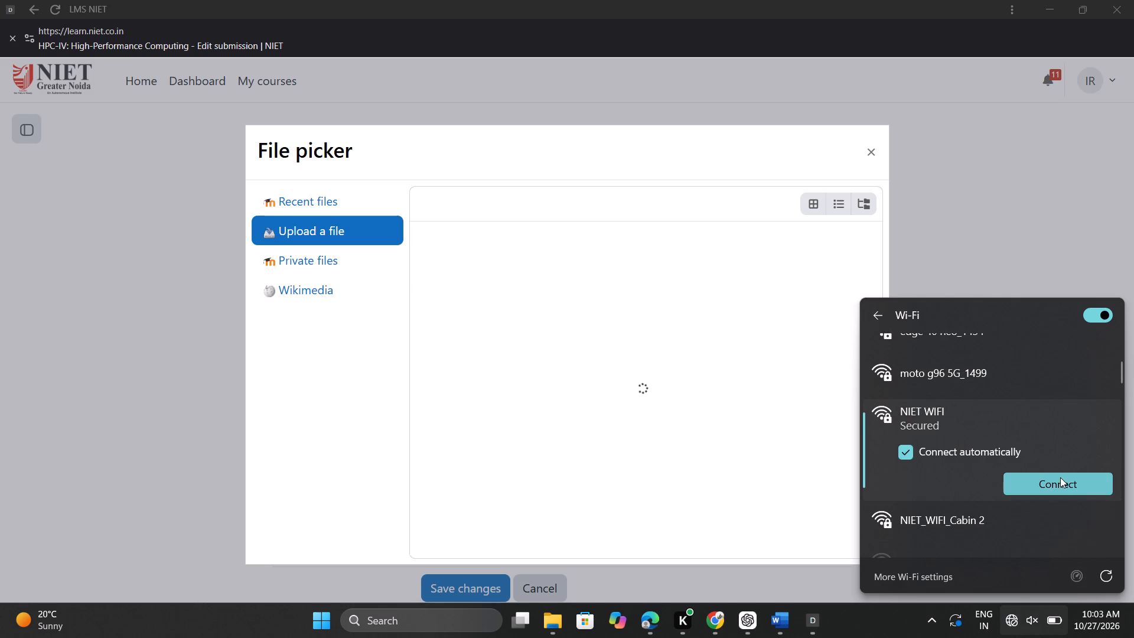
left_click(1060, 477)
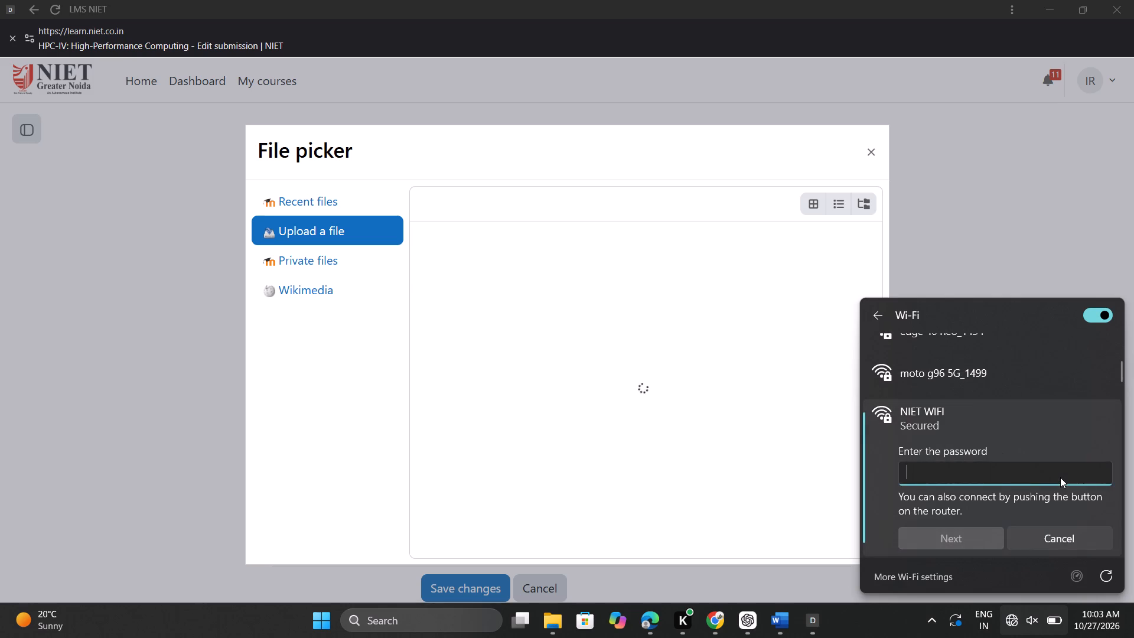
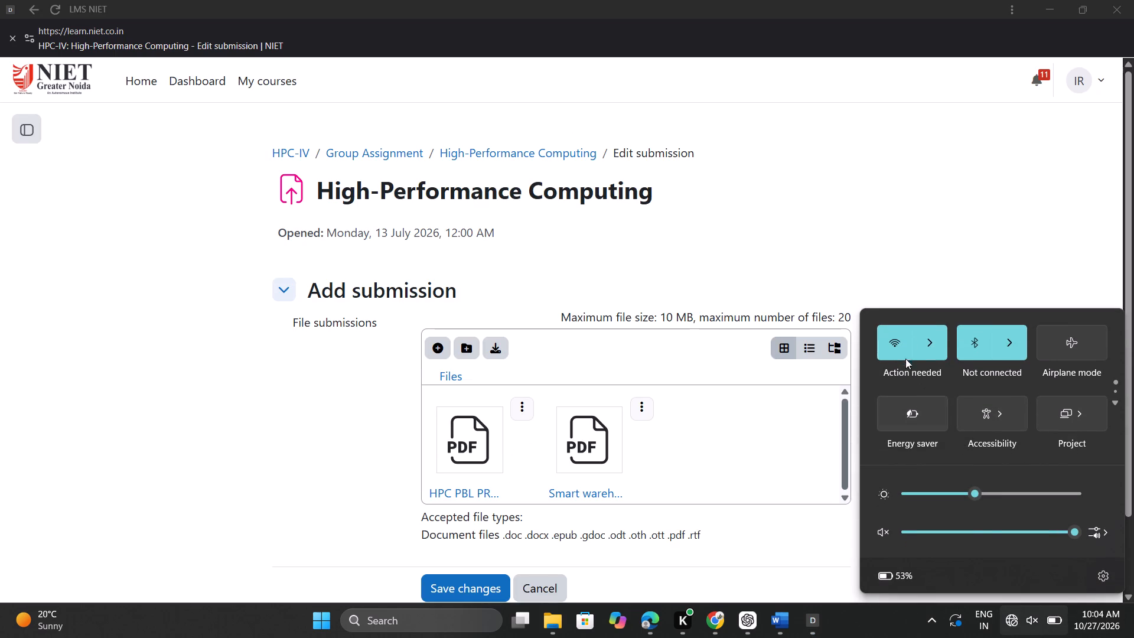
Open the browser sign-in for the NIET WIFI network to restore the internet connection.
left_click(931, 343)
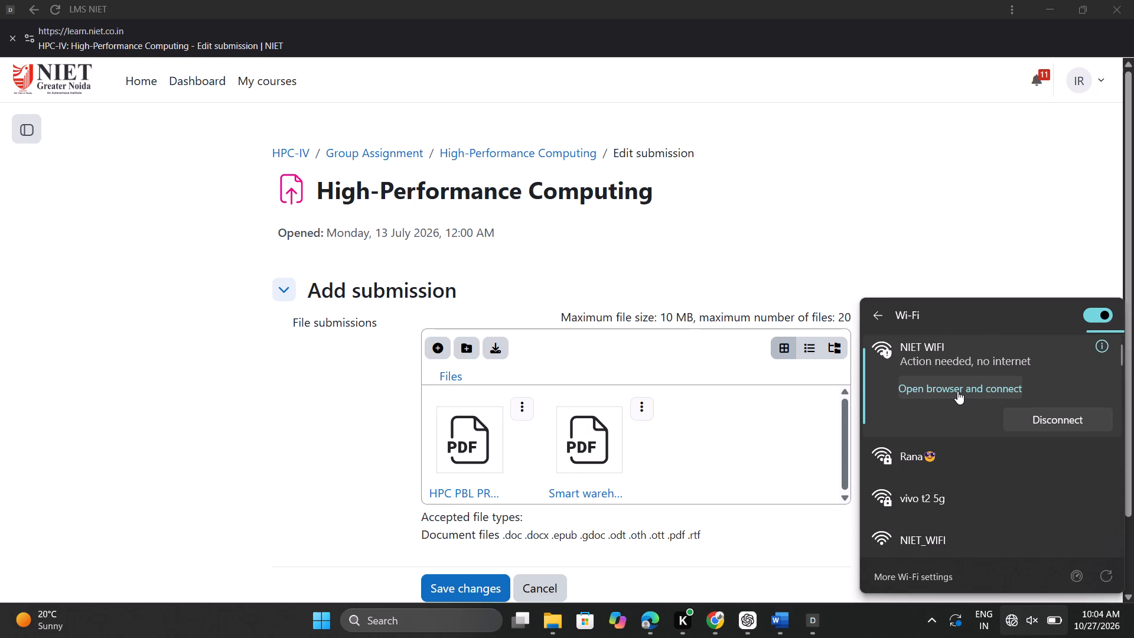
left_click(957, 391)
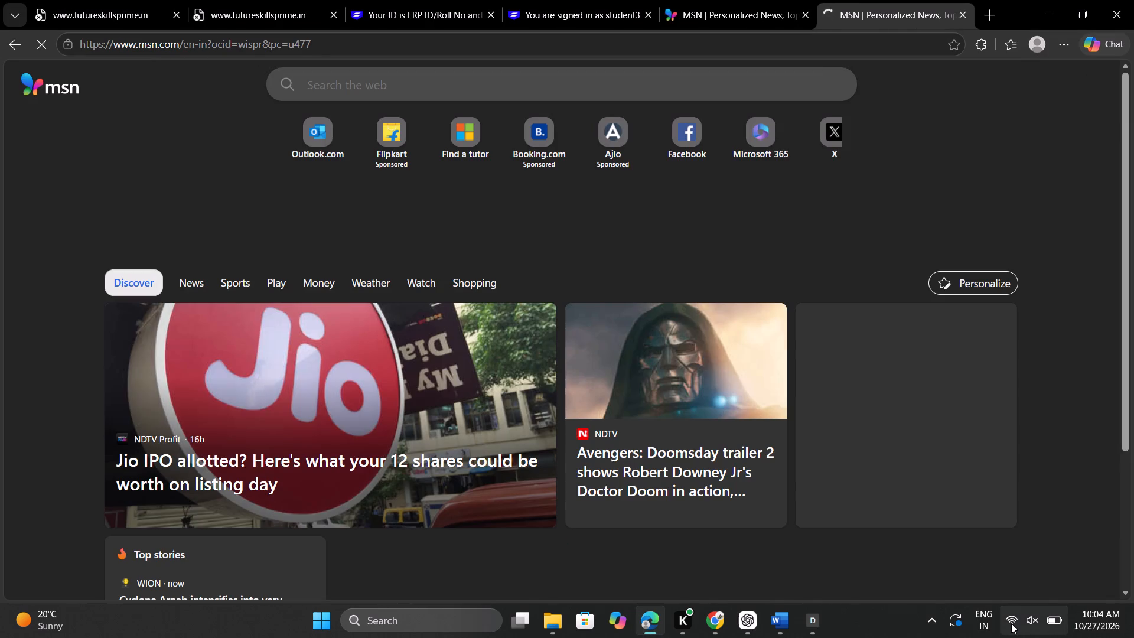
Return to the LMS NIET window and start adding a file to the High-Performance Computing file submissions.
left_click(806, 625)
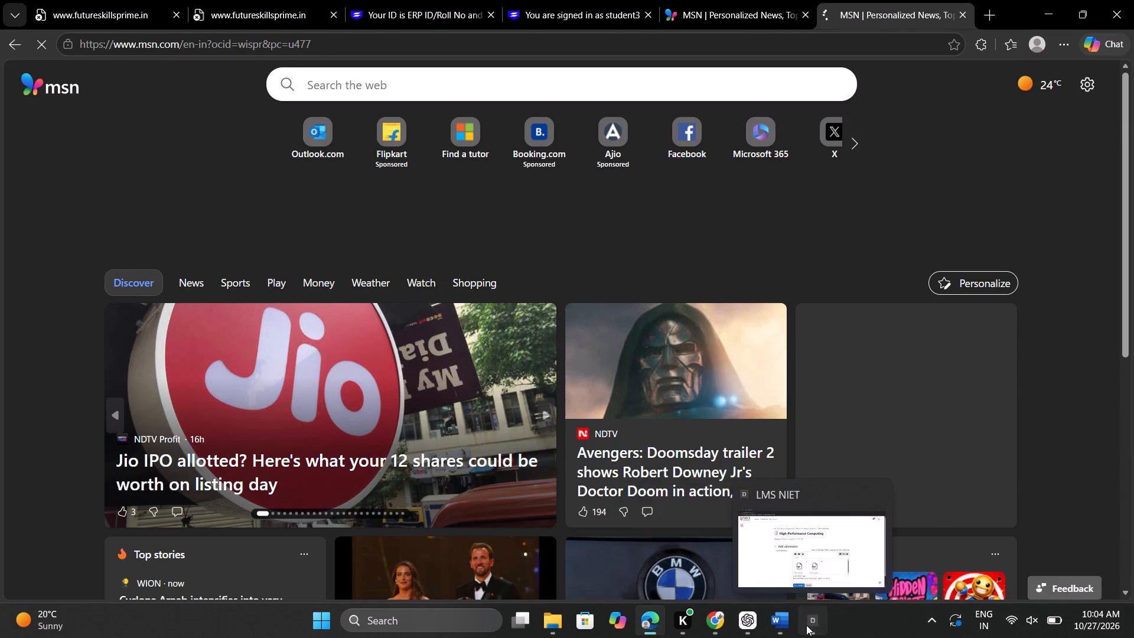
left_click(432, 346)
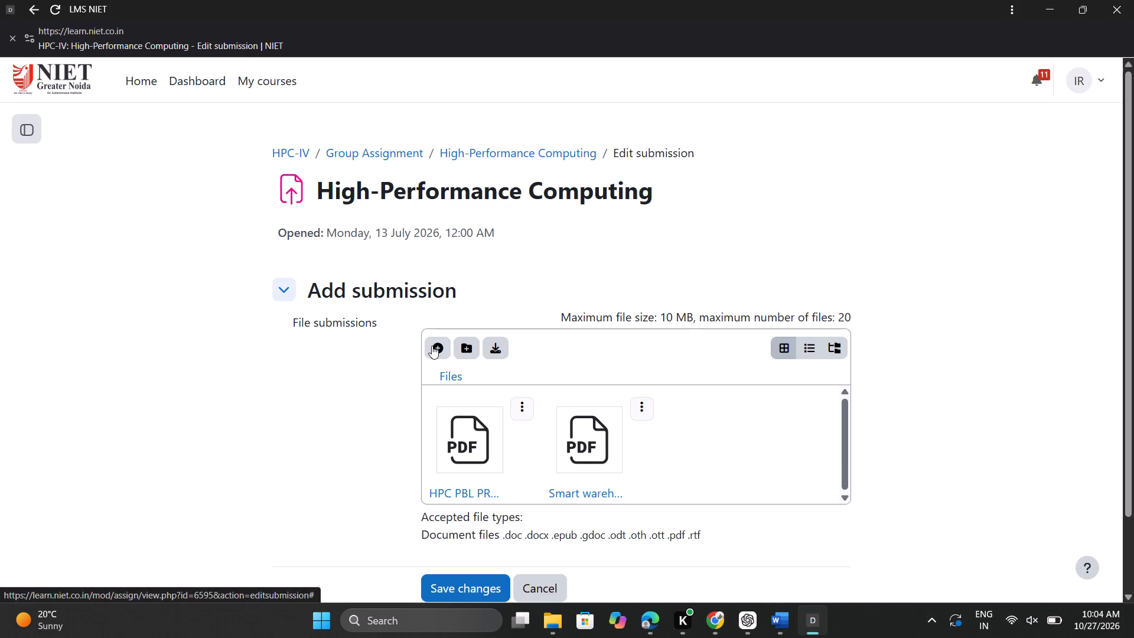
Upload the PDF HPC_PBL_PROGRESS_REPORT_2 from the PBL_WORK folder to the file submissions, saved as HPC_PBL_PROGRESS_REPORT_2.
left_click(465, 289)
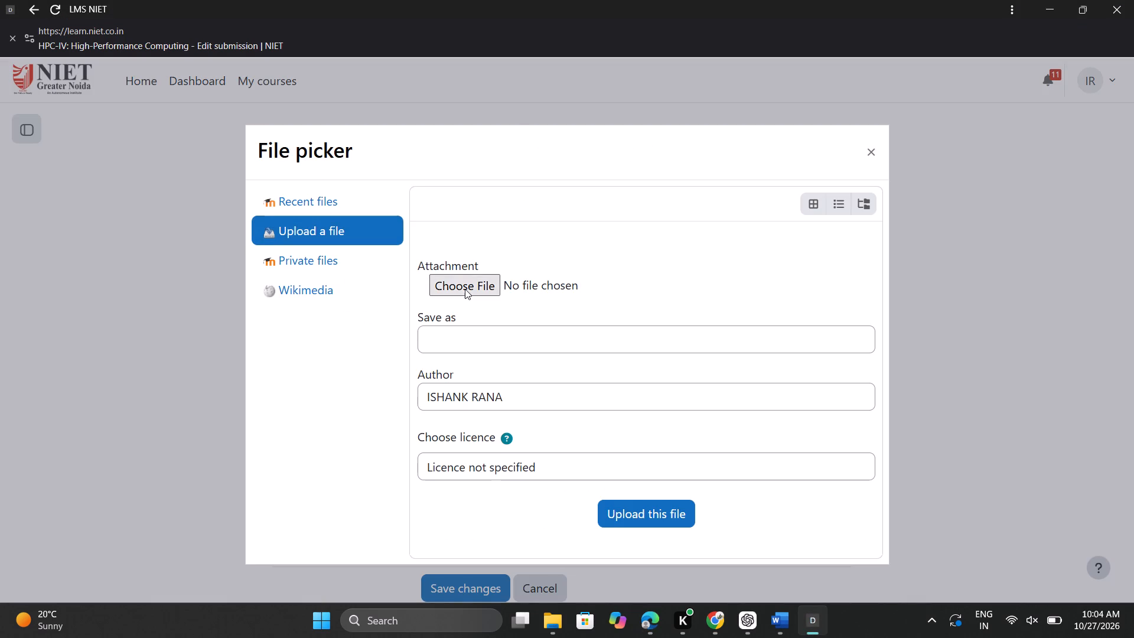
left_click(257, 262)
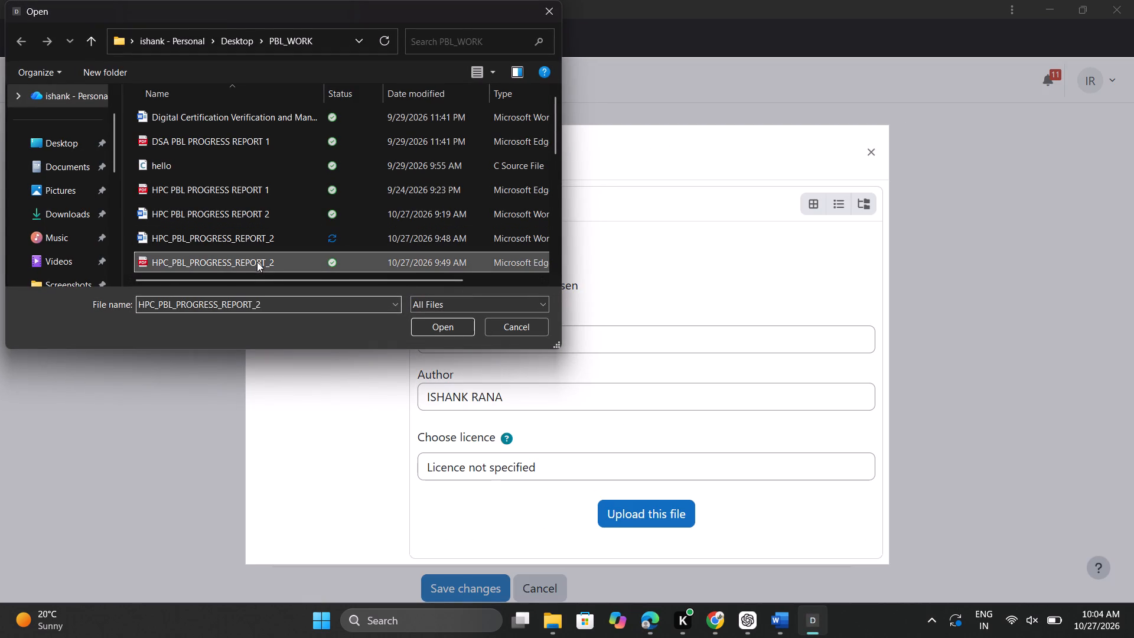
left_click(458, 323)
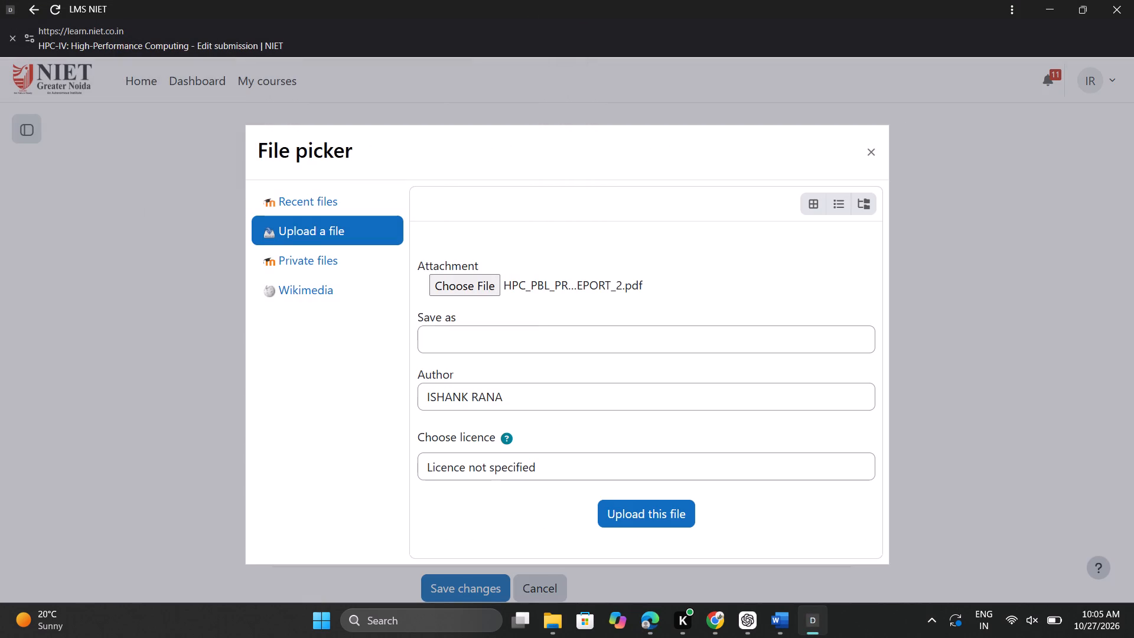
left_click(501, 341)
key("ctrl+v")
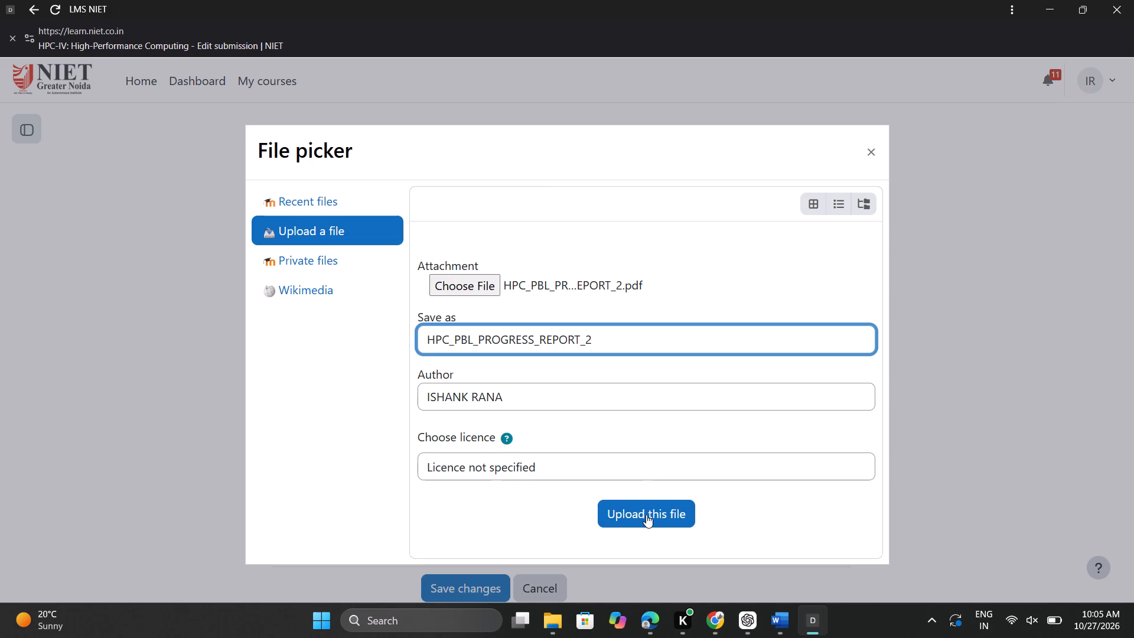
left_click(650, 513)
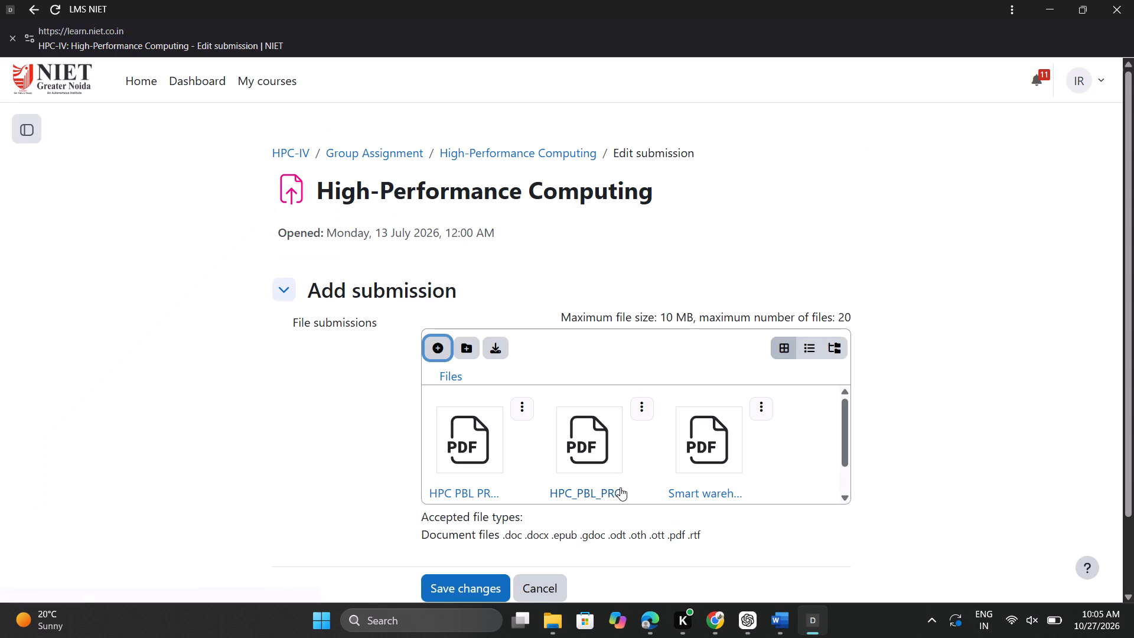
Save the changes to the High-Performance Computing group assignment submission.
scroll(620, 487, "down", 1)
left_click(487, 588)
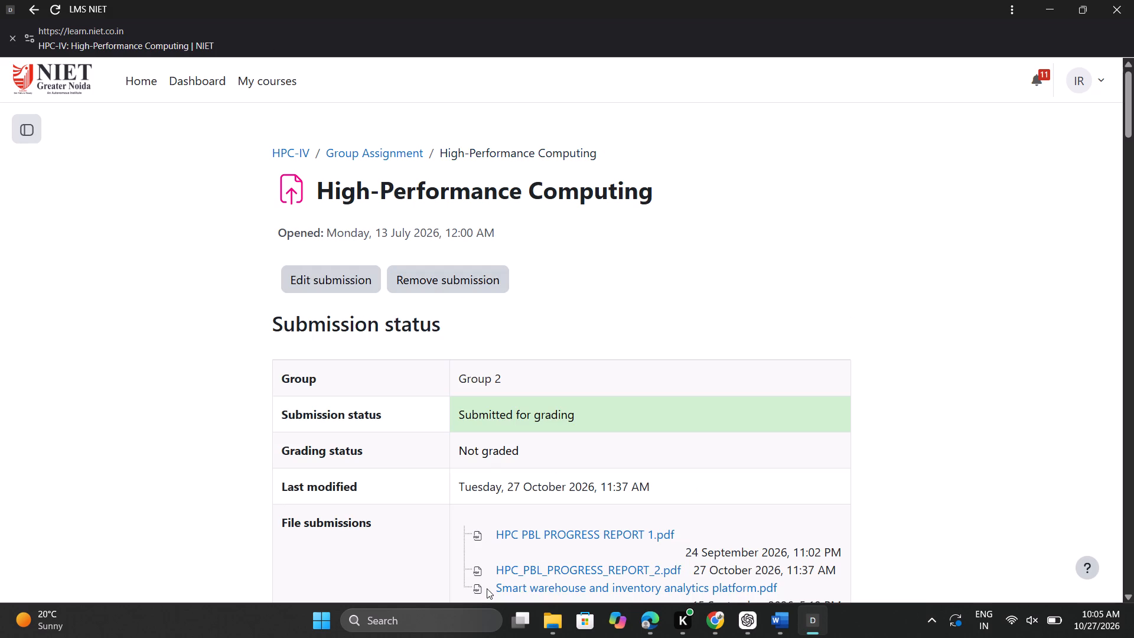
Open the submitted HPC_PBL_PROGRESS_REPORT_2.pdf from the submission status and review its pages from the cover table to the end.
scroll(692, 490, "down", 2)
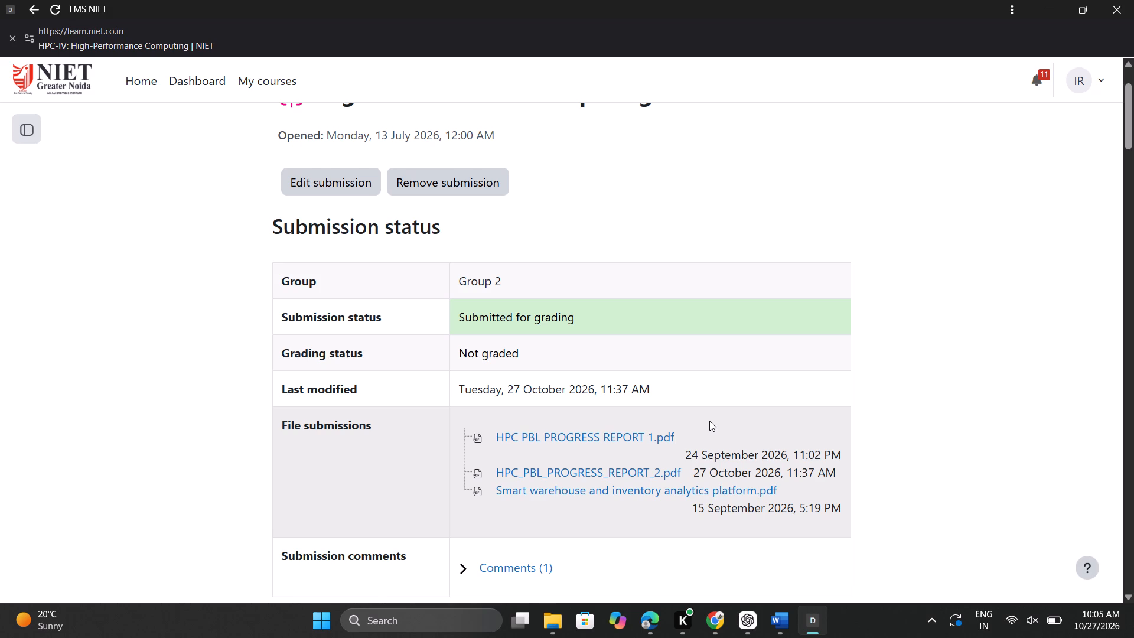
left_click(651, 469)
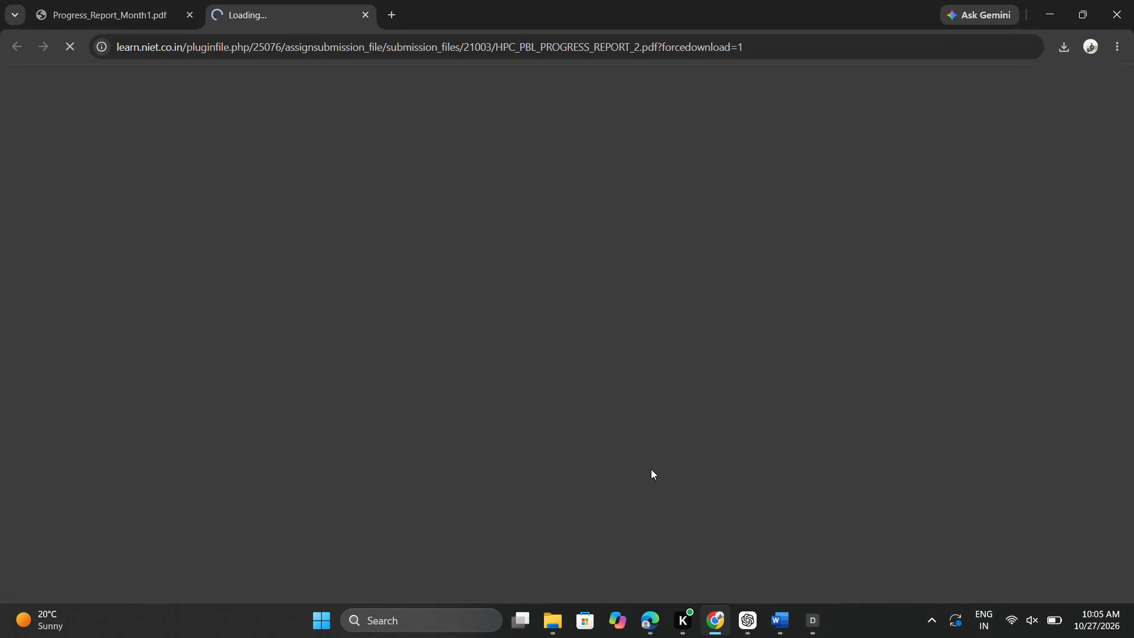
scroll(652, 458, "down", 1)
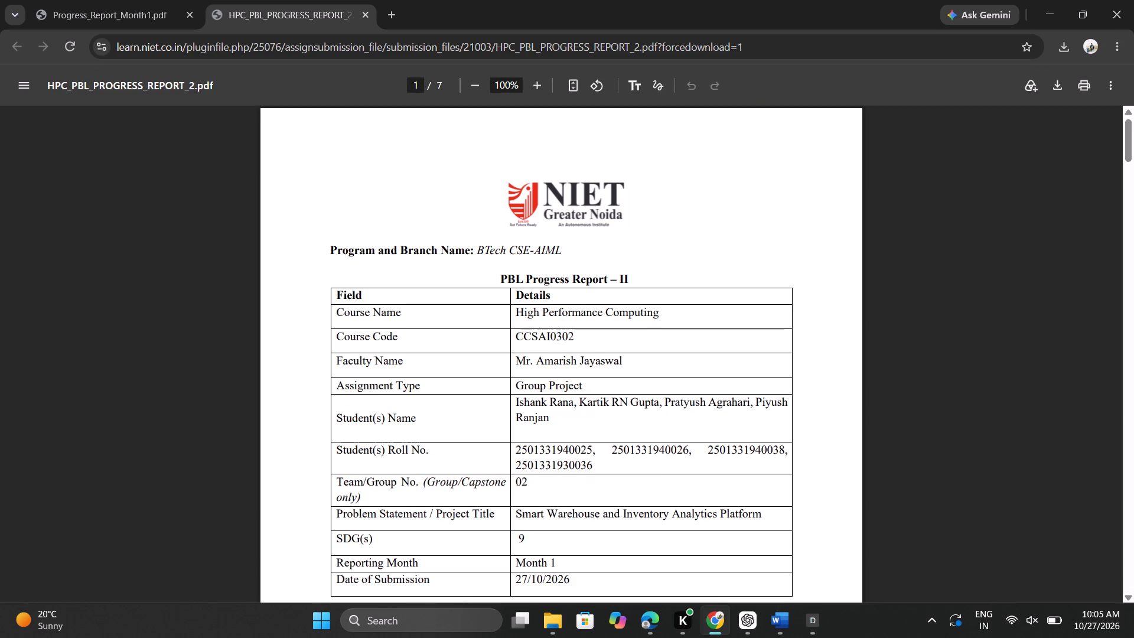
scroll(652, 458, "down", 4)
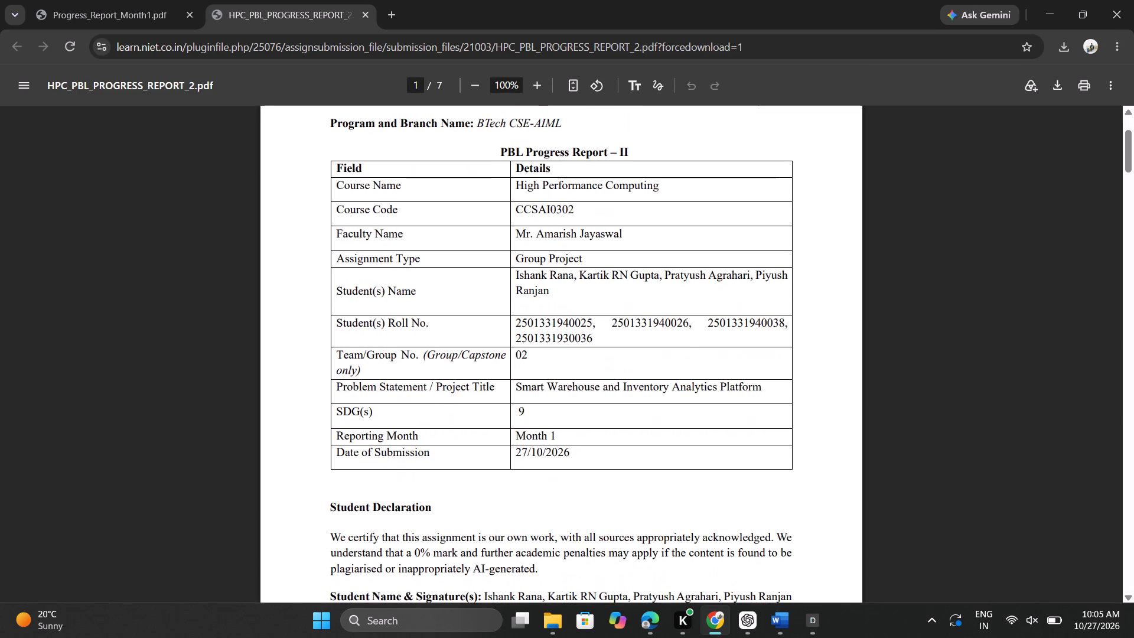
scroll(652, 458, "down", 4)
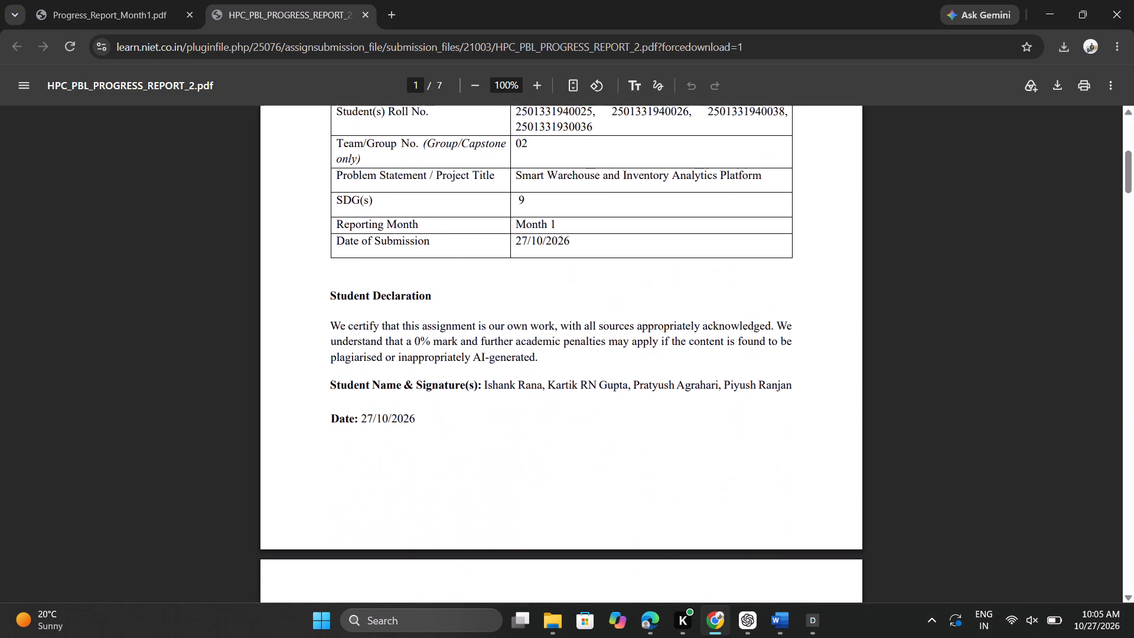
scroll(652, 458, "down", 7)
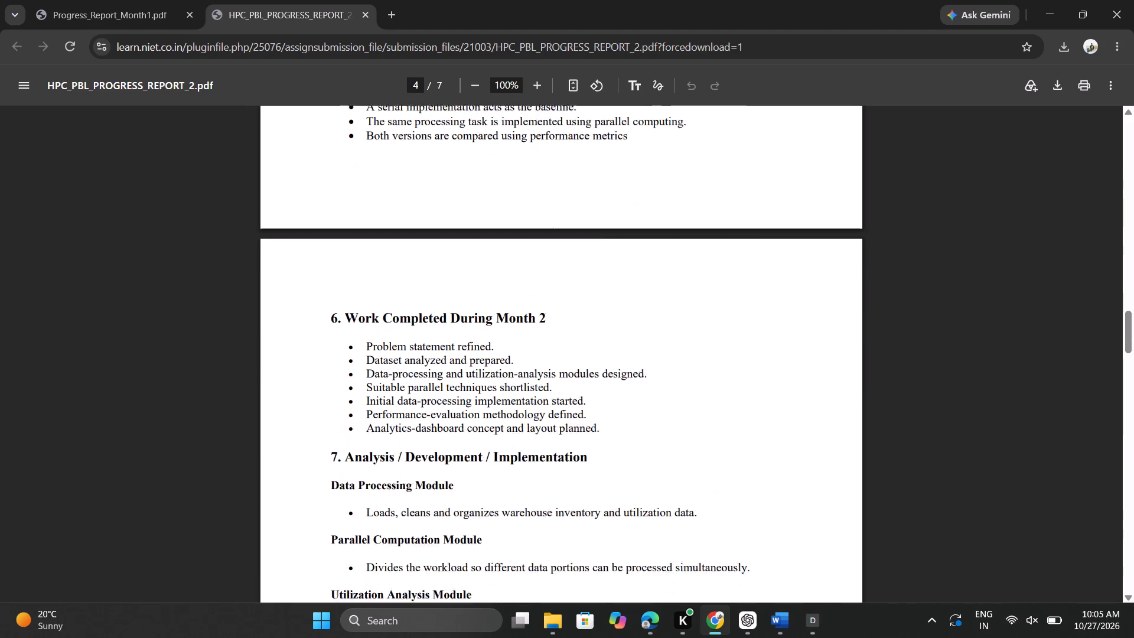
scroll(652, 458, "down", 9)
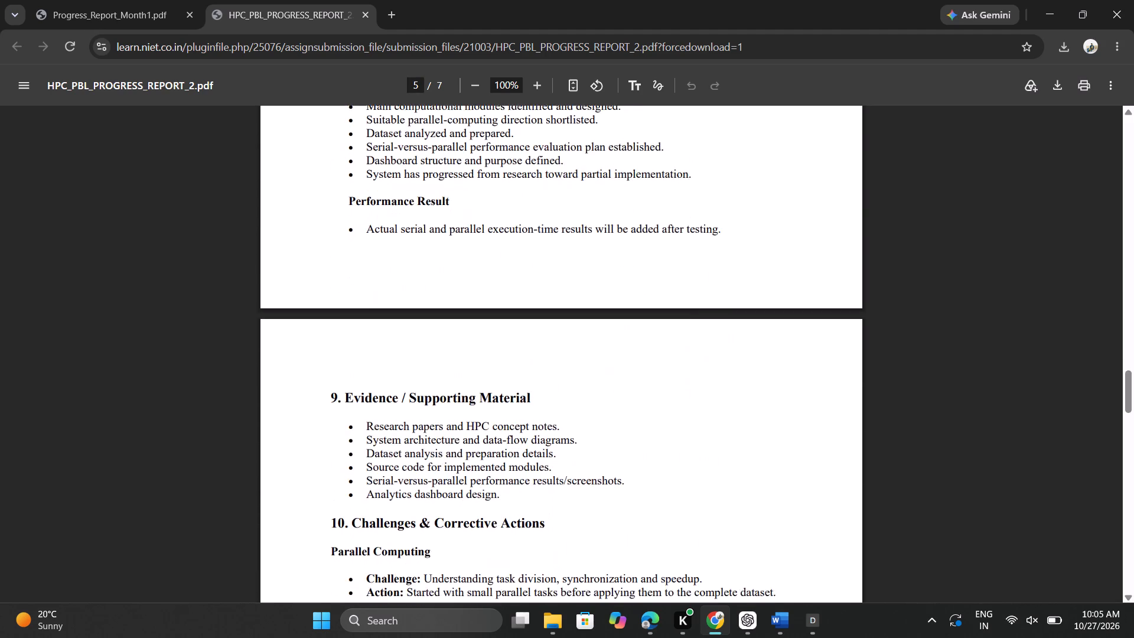
scroll(652, 458, "down", 12)
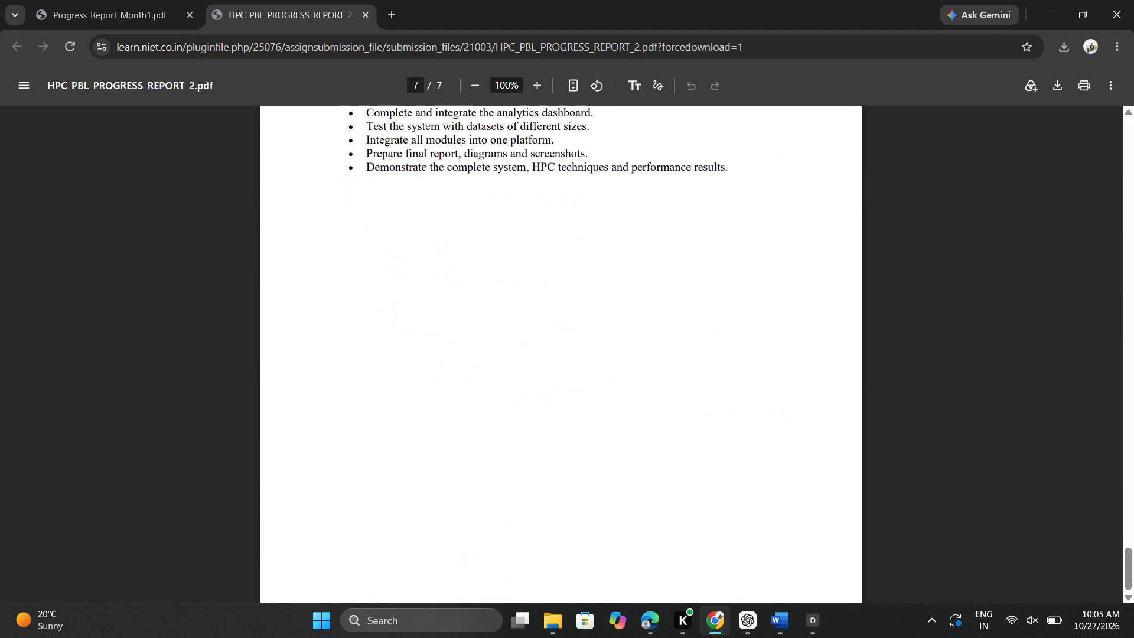
scroll(652, 458, "up", 10)
scroll(652, 458, "up", 12)
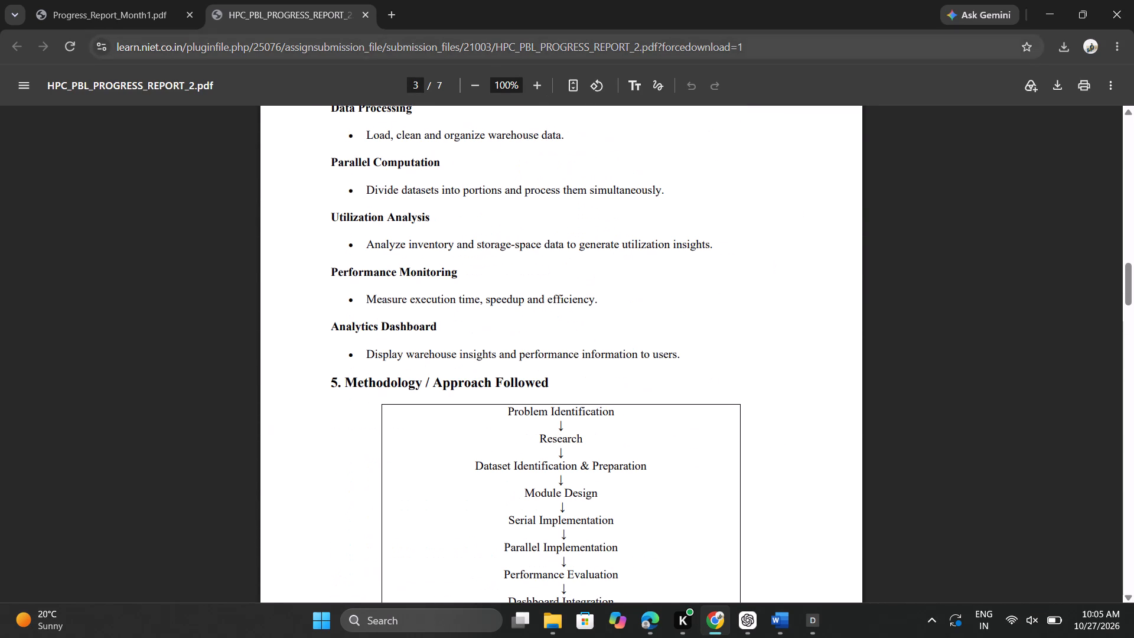
Close the browser tabs showing HPC_PBL_PROGRESS_REPORT_2.pdf and Progress_Report_Month1.pdf.
left_click(360, 15)
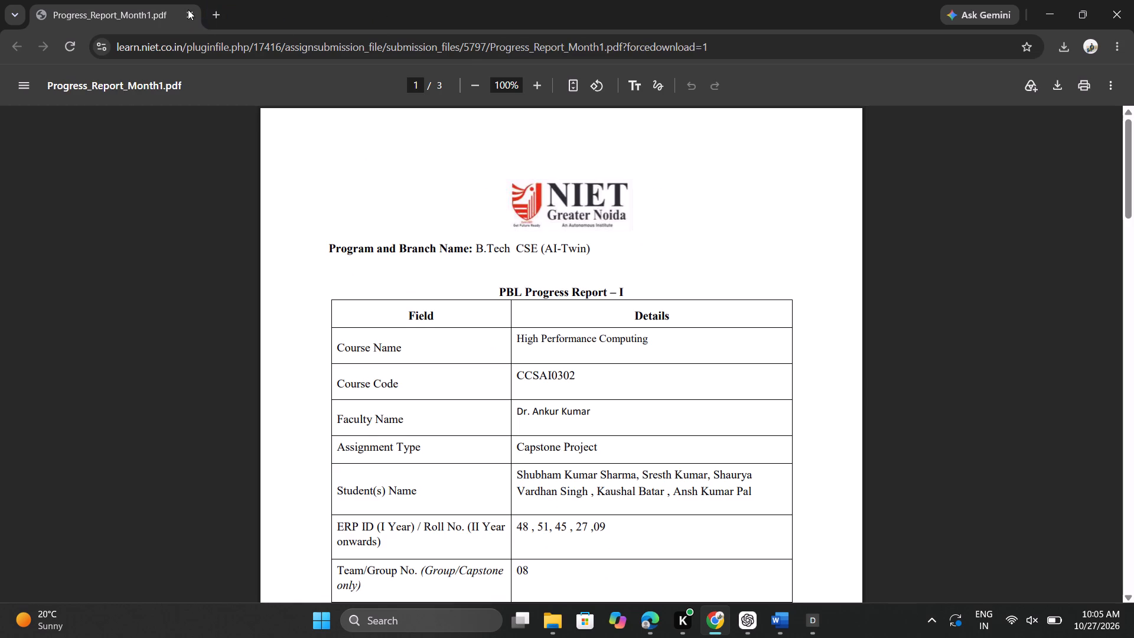
left_click(191, 12)
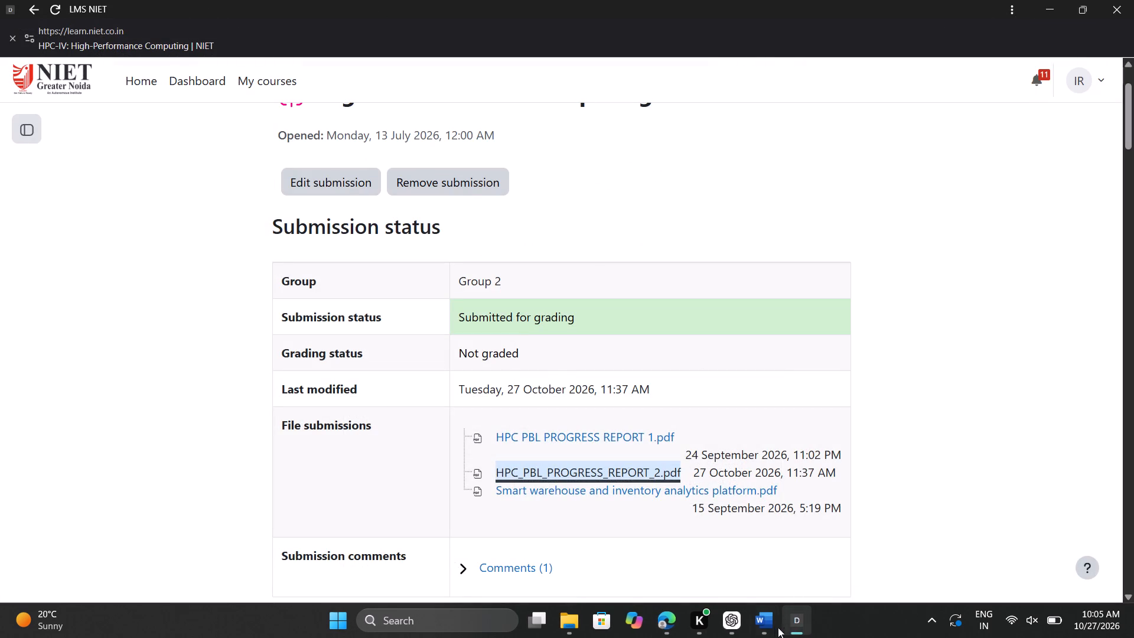
Close the Word documents HPC_PBL_PROGRESS_REPORT_2 and OSPBLREPORT, dismissing any open Word dialogs.
left_click(751, 495)
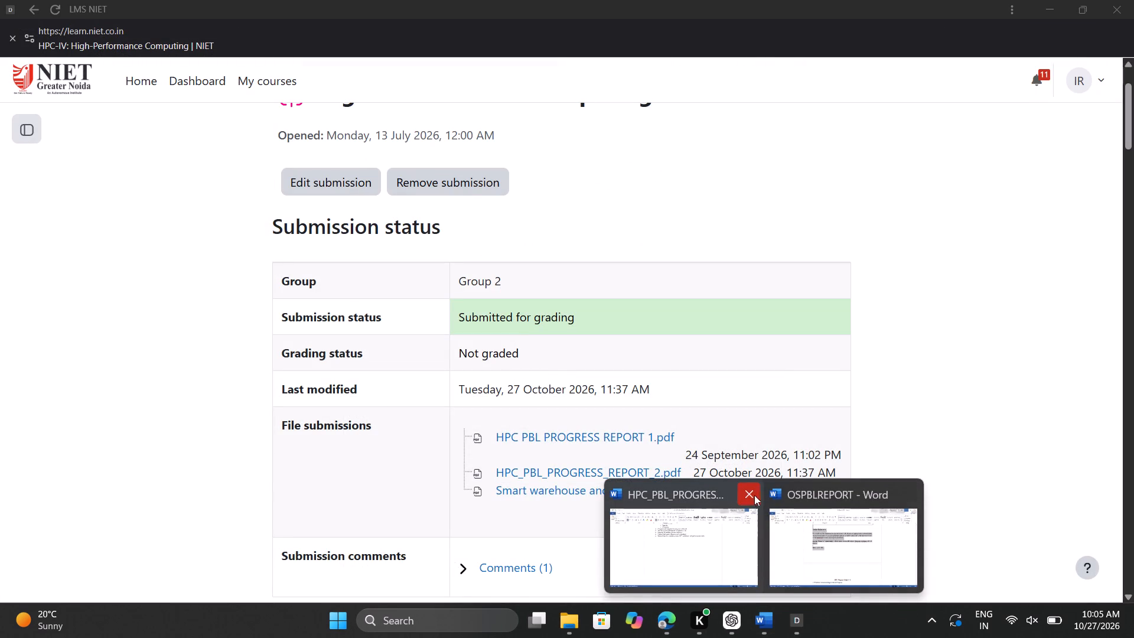
left_click(910, 491)
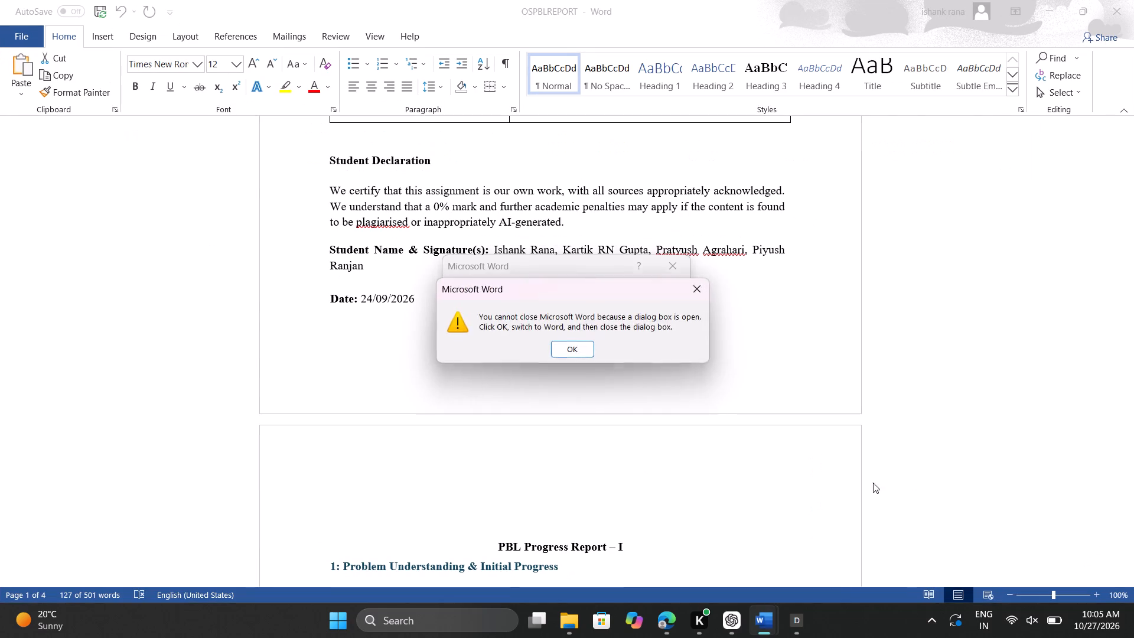
left_click(1121, 10)
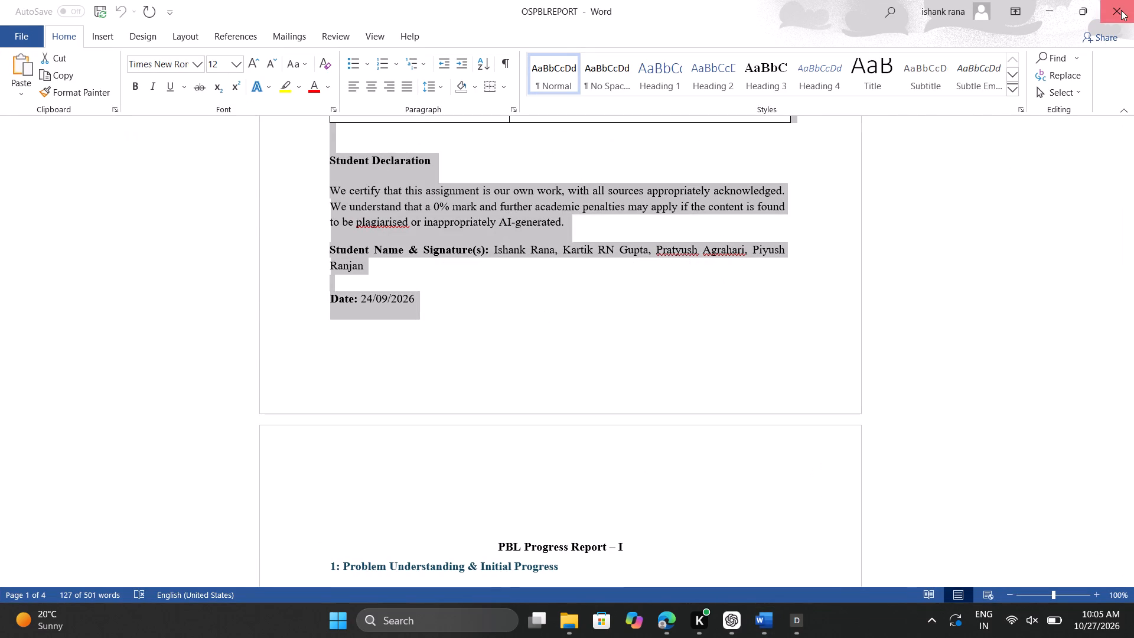
double_click(1121, 10)
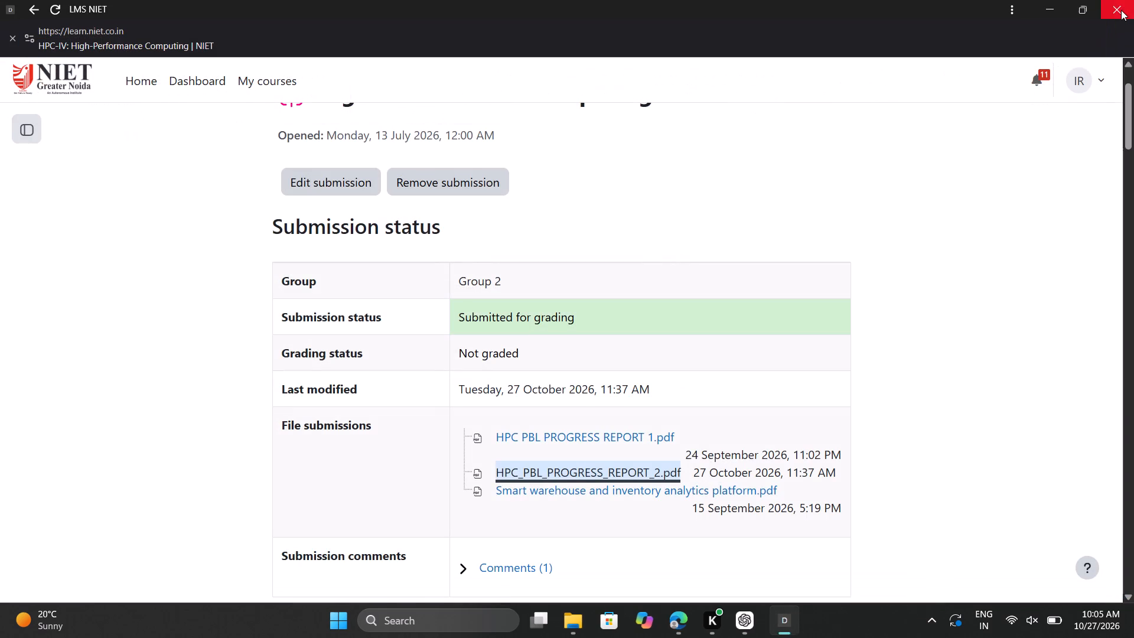
Close the LMS NIET window.
left_click(1125, 1)
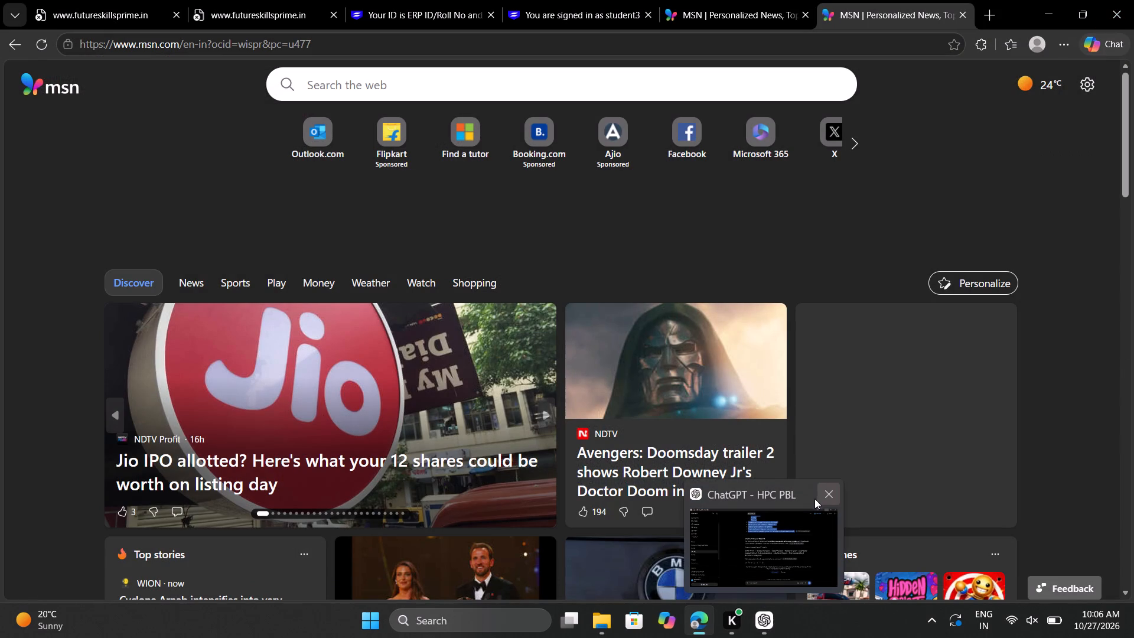
Close the ChatGPT - HPC PBL window and the browser window showing the MSN page.
left_click(827, 493)
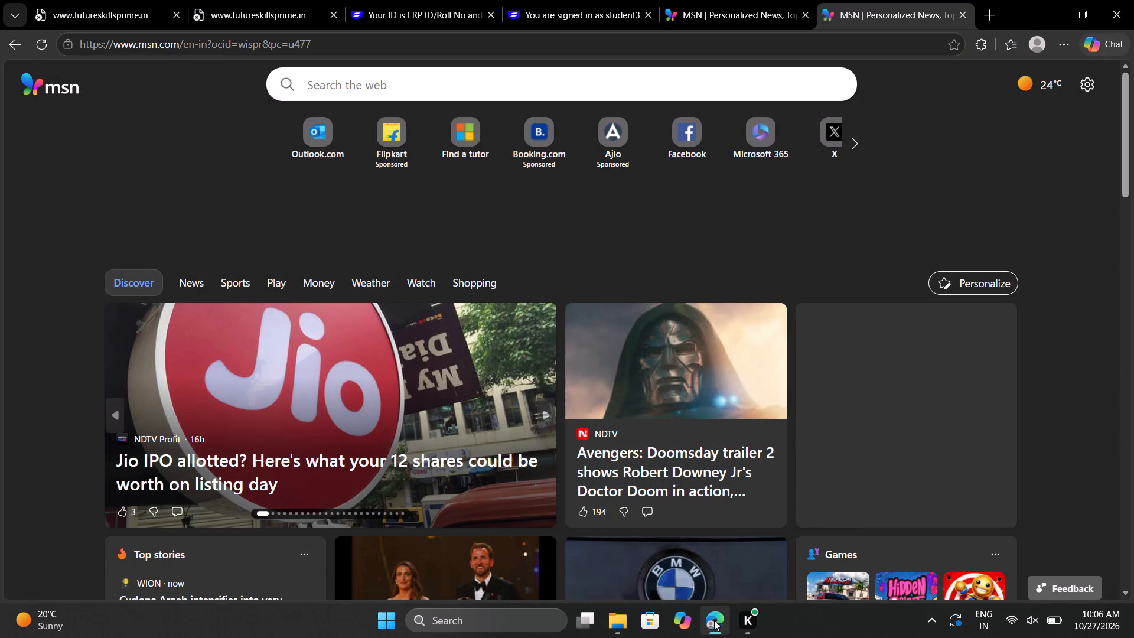
left_click(778, 494)
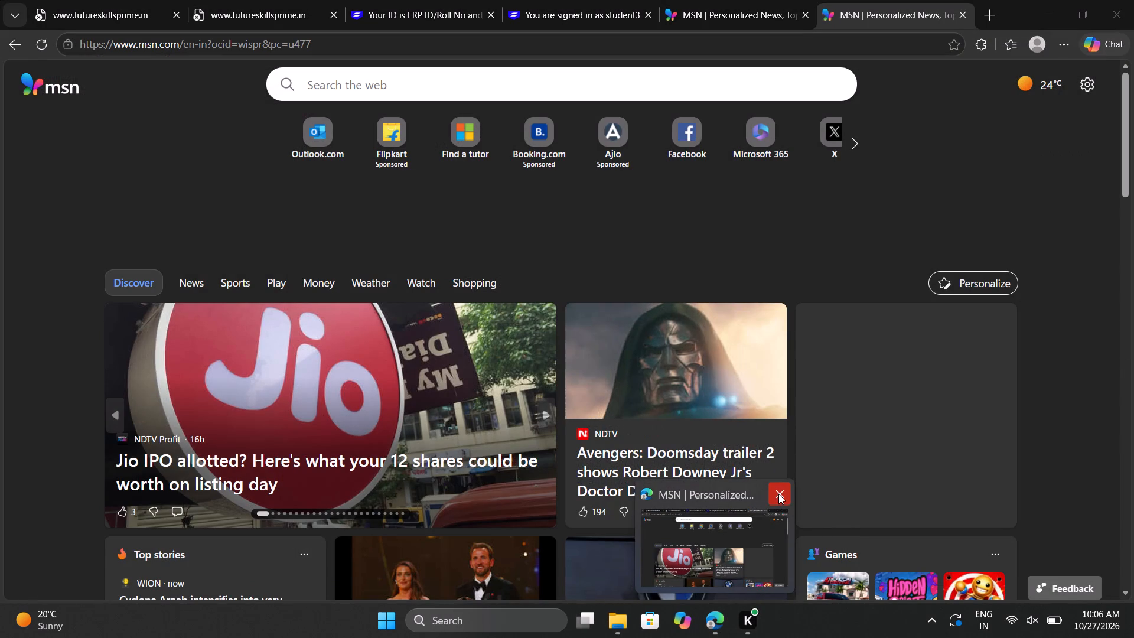
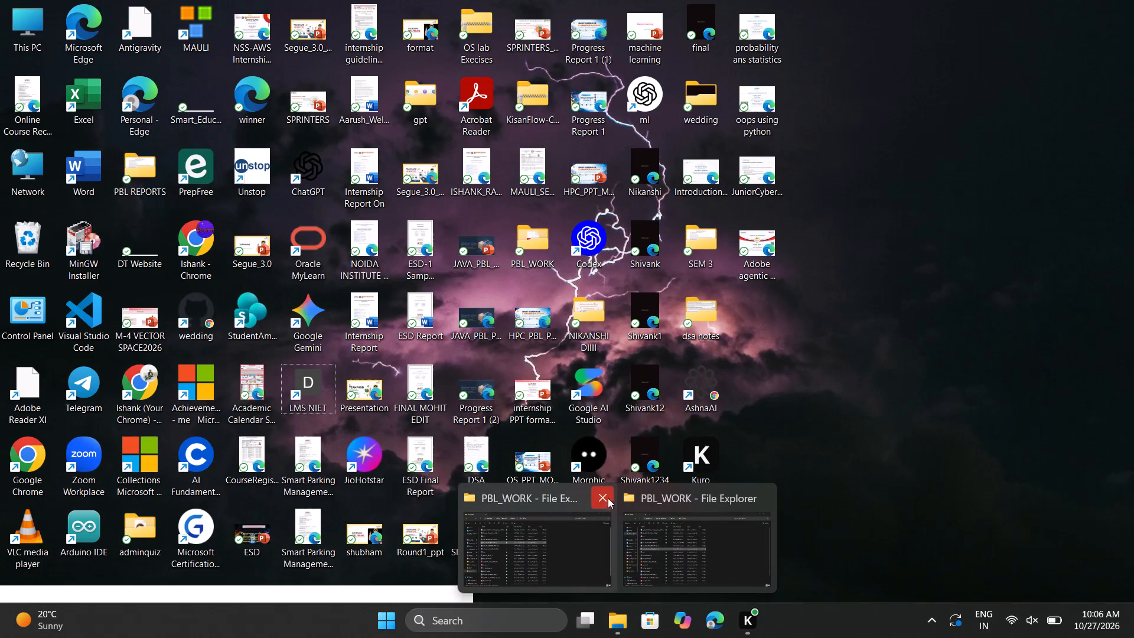
Close one of the two open PBL_WORK File Explorer windows.
left_click(602, 494)
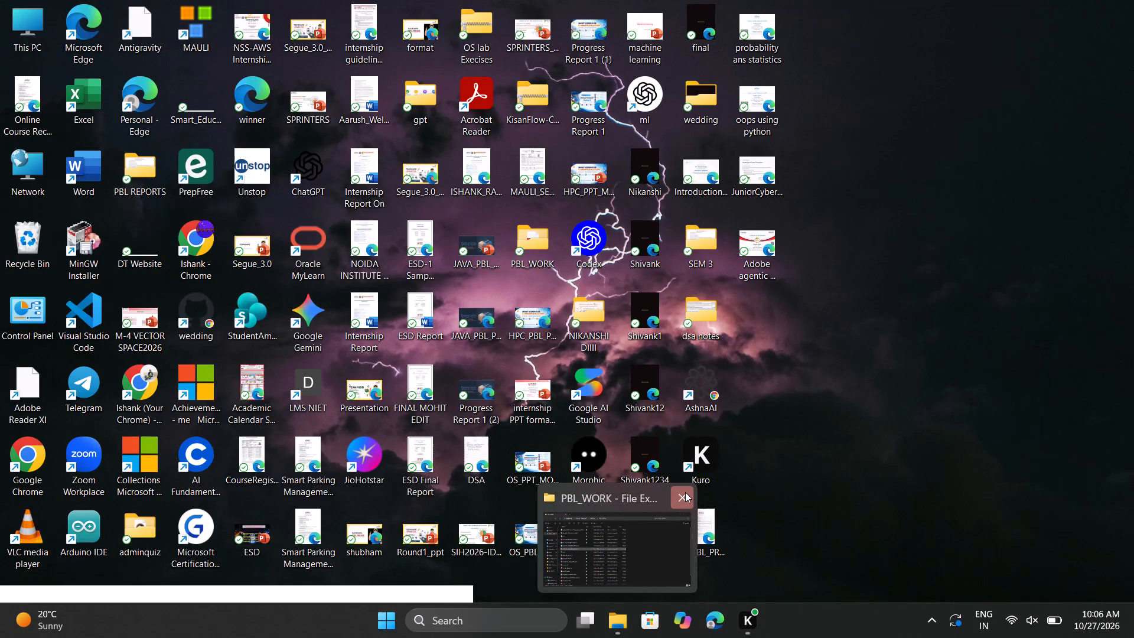
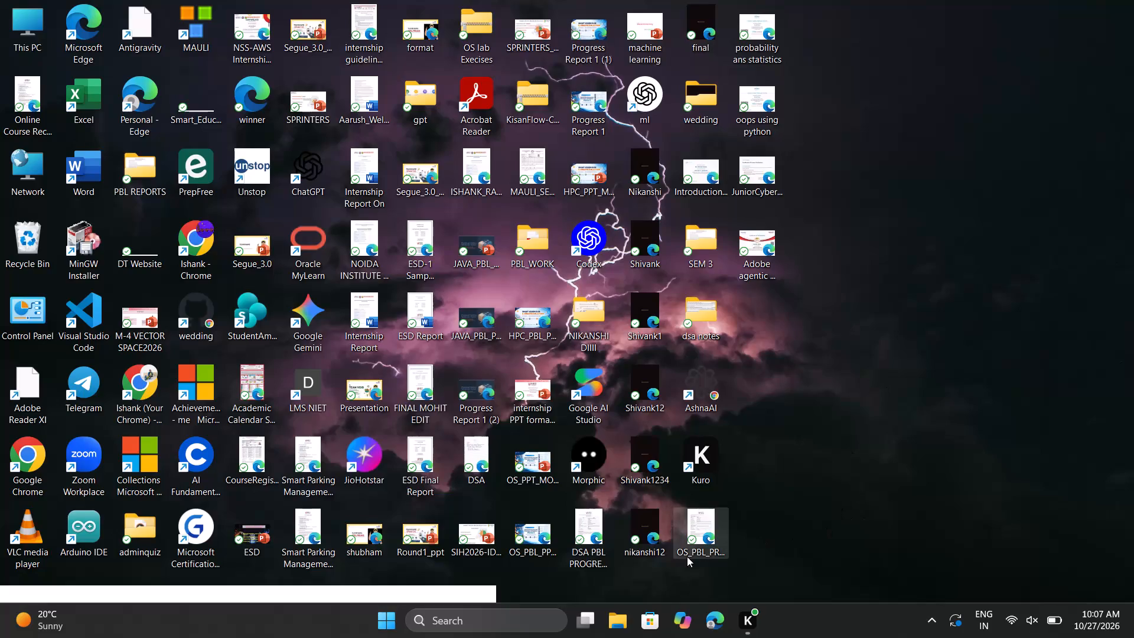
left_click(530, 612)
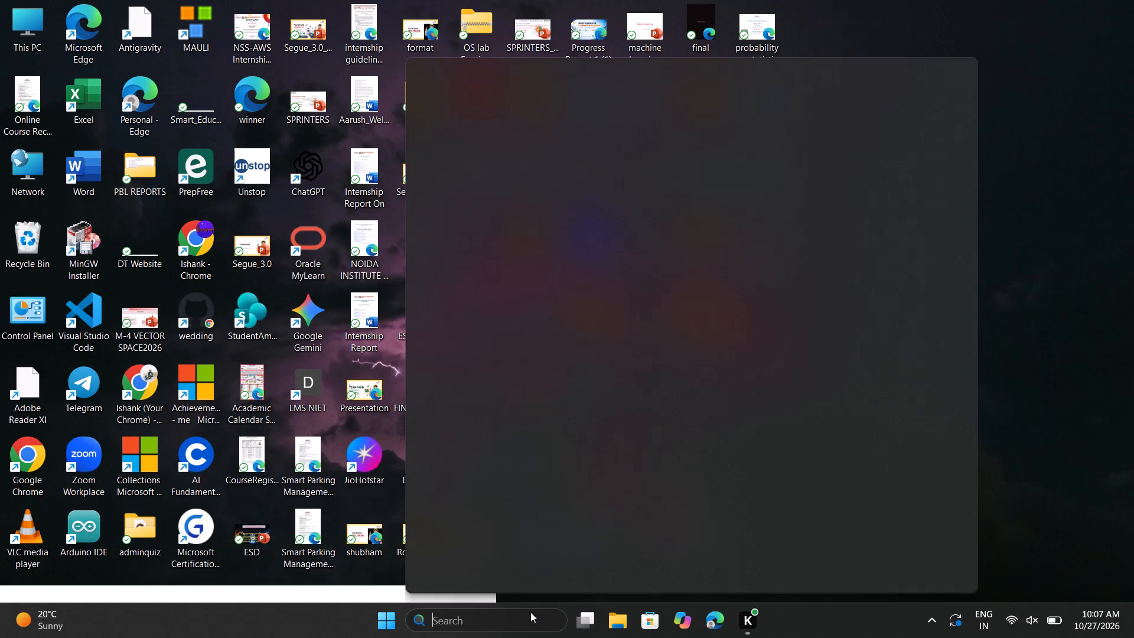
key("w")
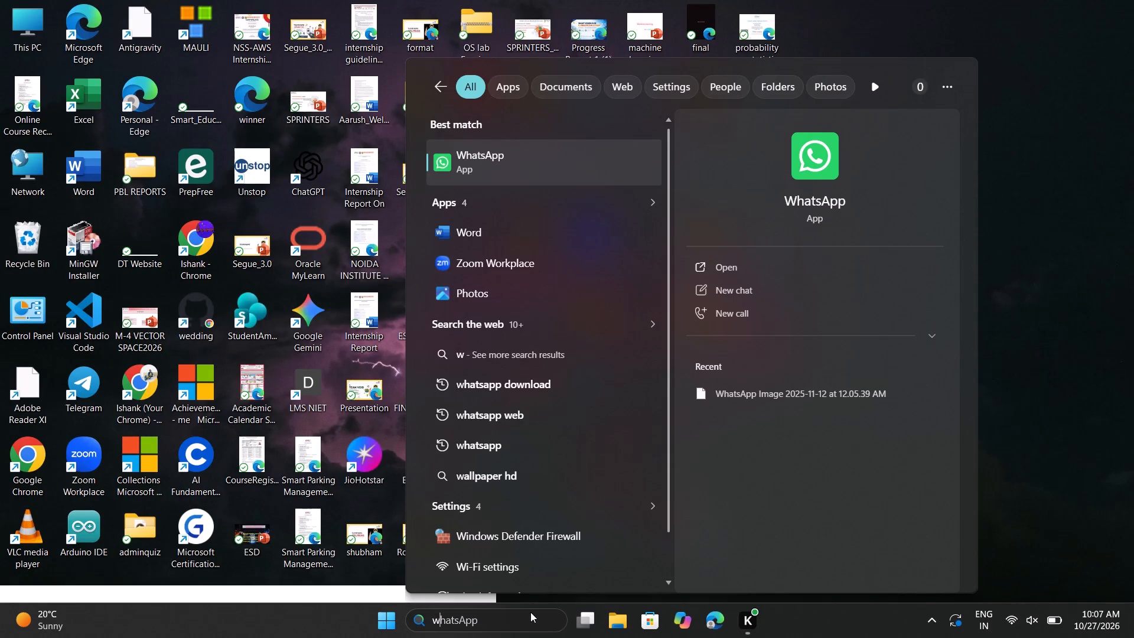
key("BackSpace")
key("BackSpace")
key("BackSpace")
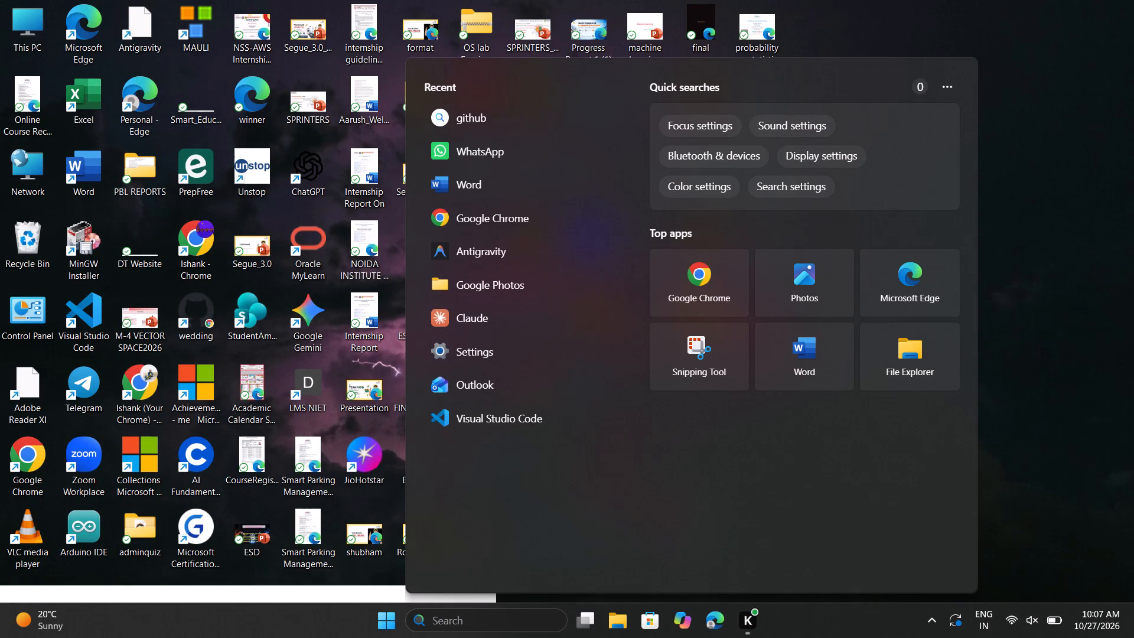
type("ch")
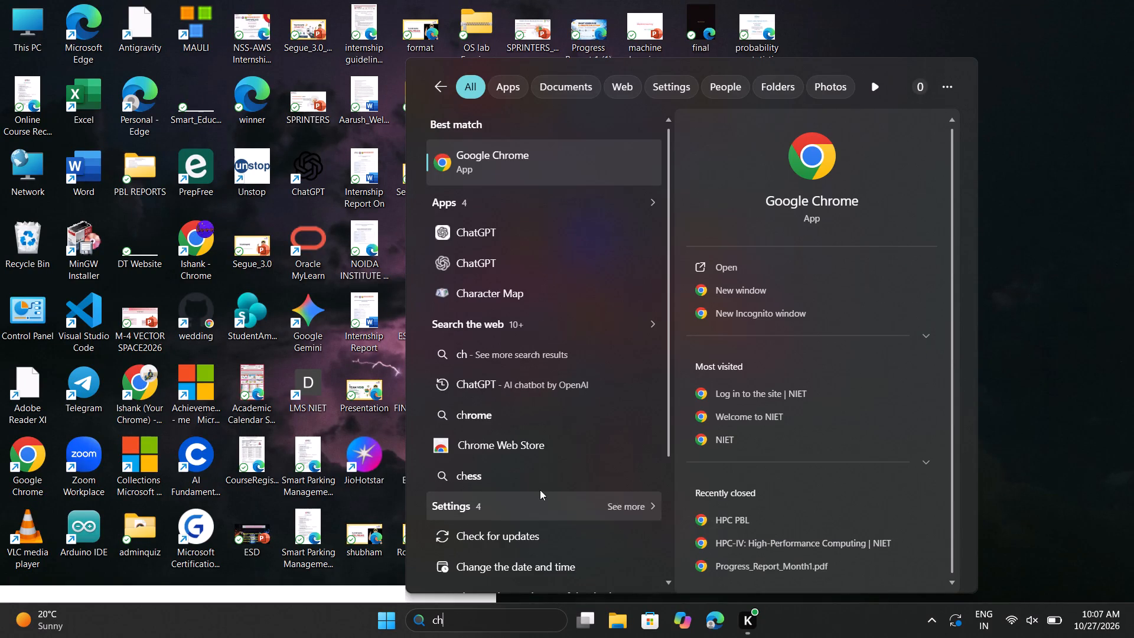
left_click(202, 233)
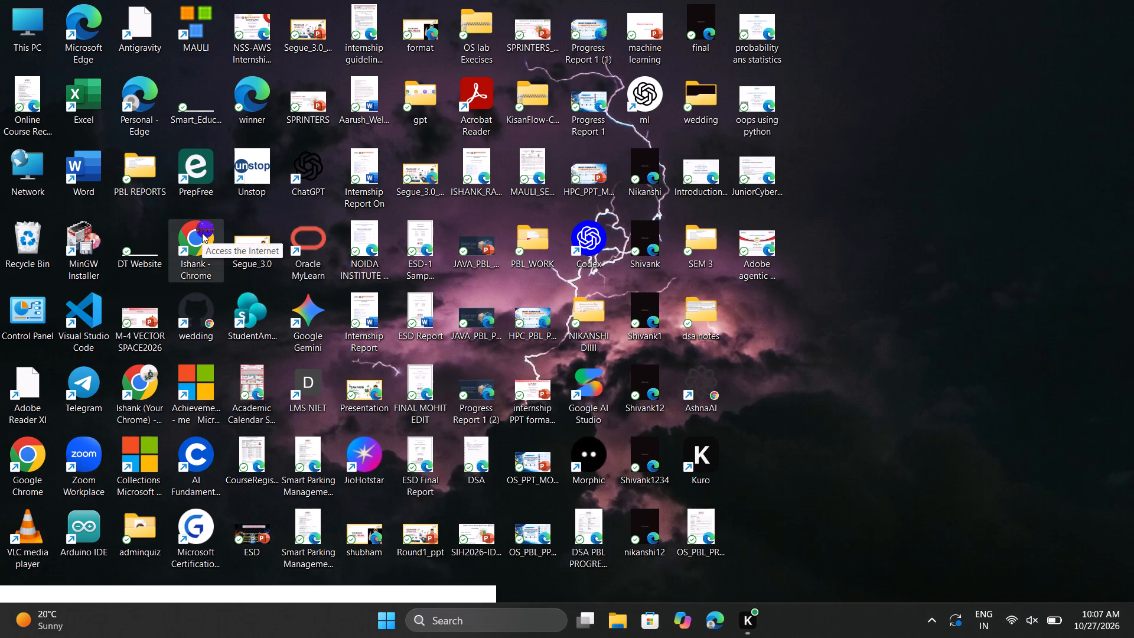
Open Google Chrome from the Ishank - Chrome desktop shortcut and start a Google search on the new tab page.
double_click(202, 233)
left_click(335, 278)
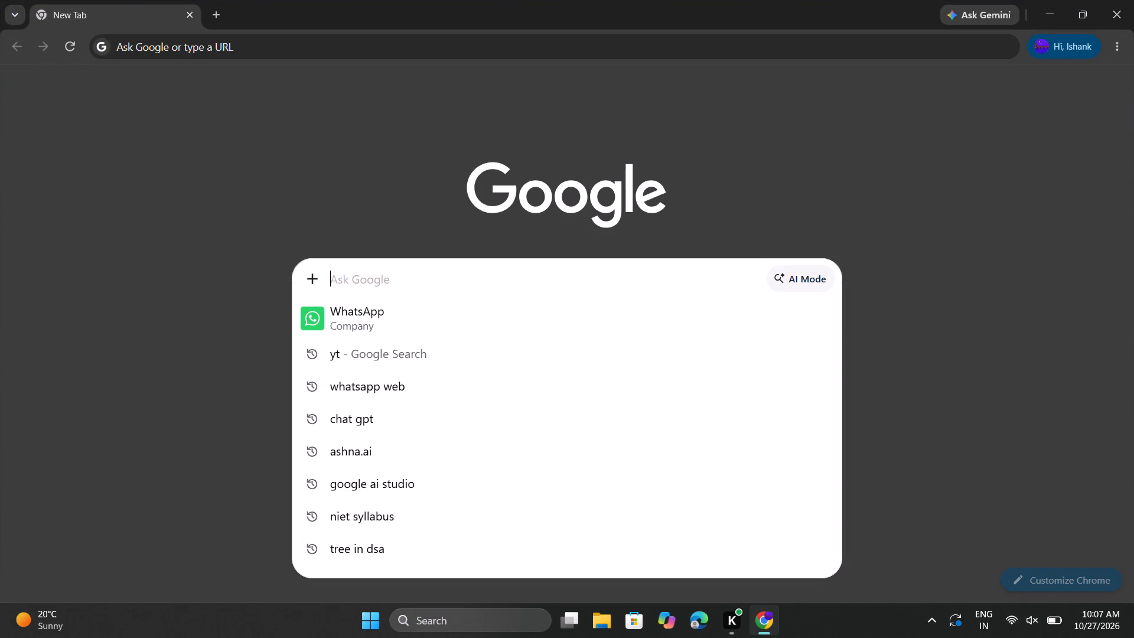
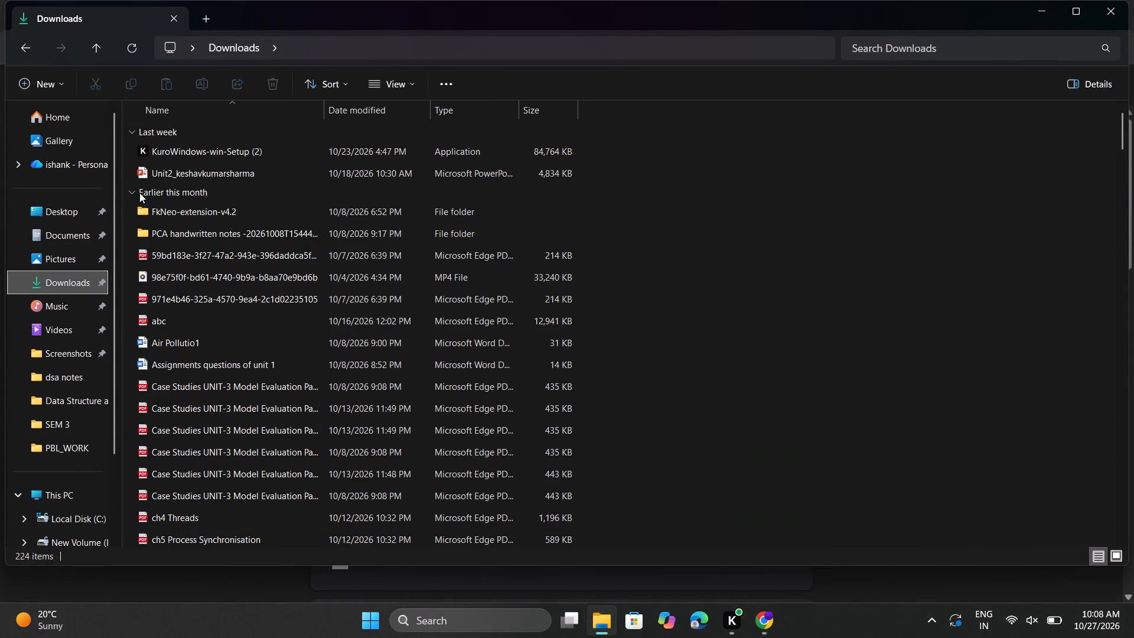
Browse the drives under This PC, from Local Disk (C:) through New Volume (D:) to New Volume (E:).
left_click(93, 521)
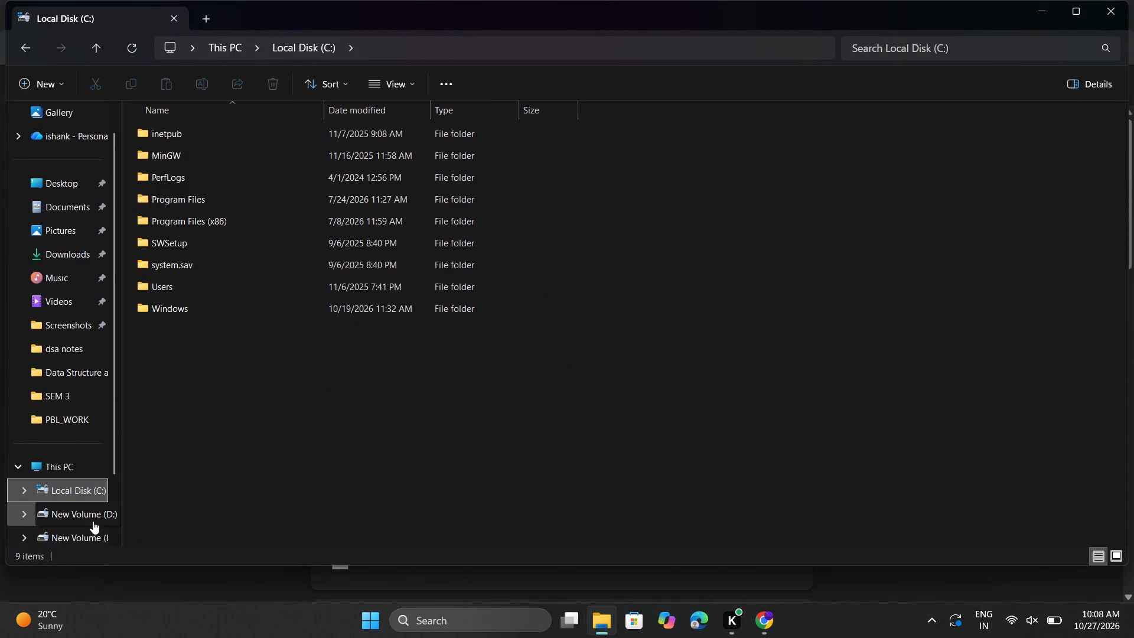
scroll(93, 521, "down", 1)
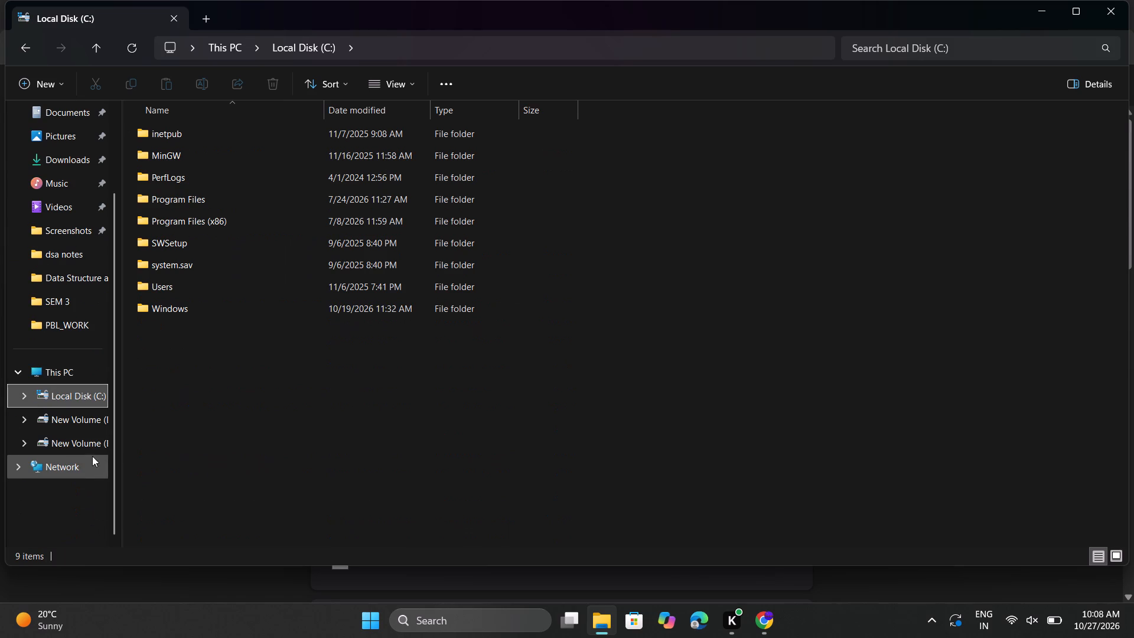
left_click(94, 429)
left_click(94, 435)
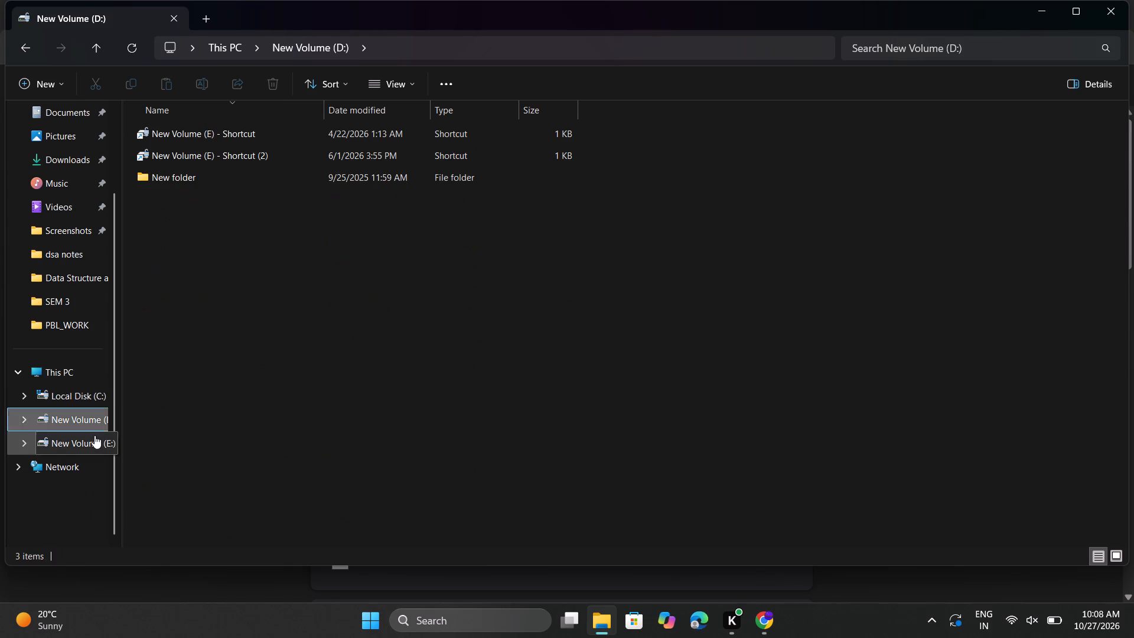